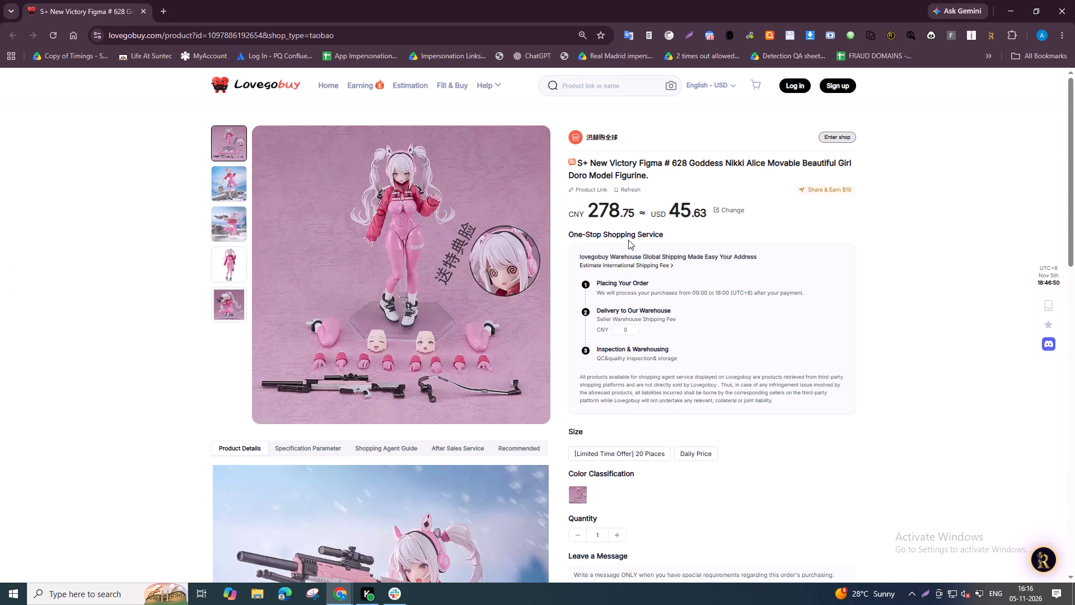
# Start an image search on Lovegobuy using the picture file "alice 2".
pyautogui.click(672, 85)
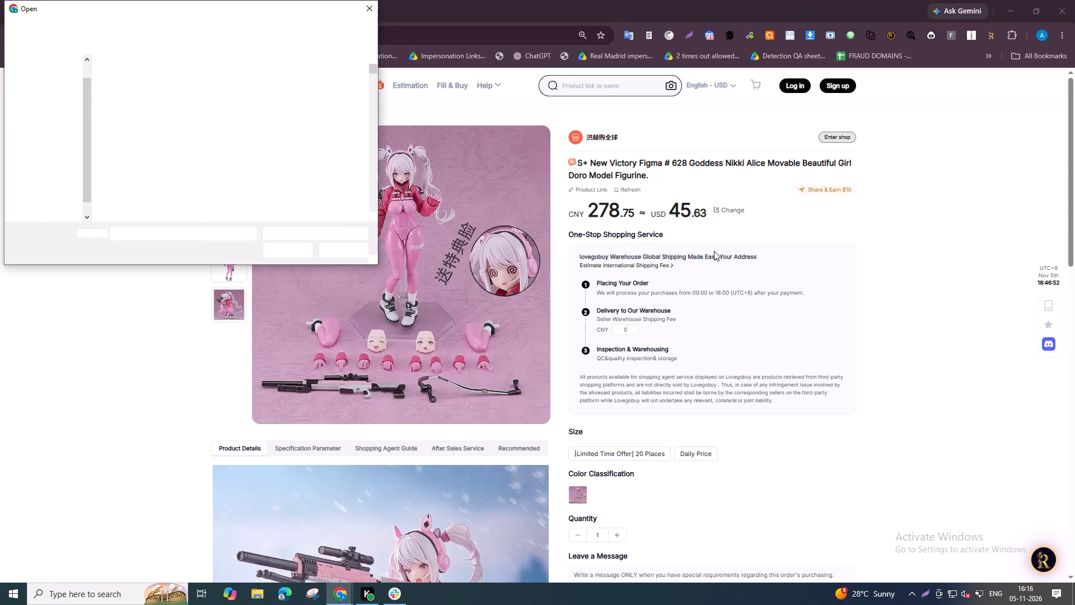
pyautogui.click(272, 91)
pyautogui.click(291, 246)
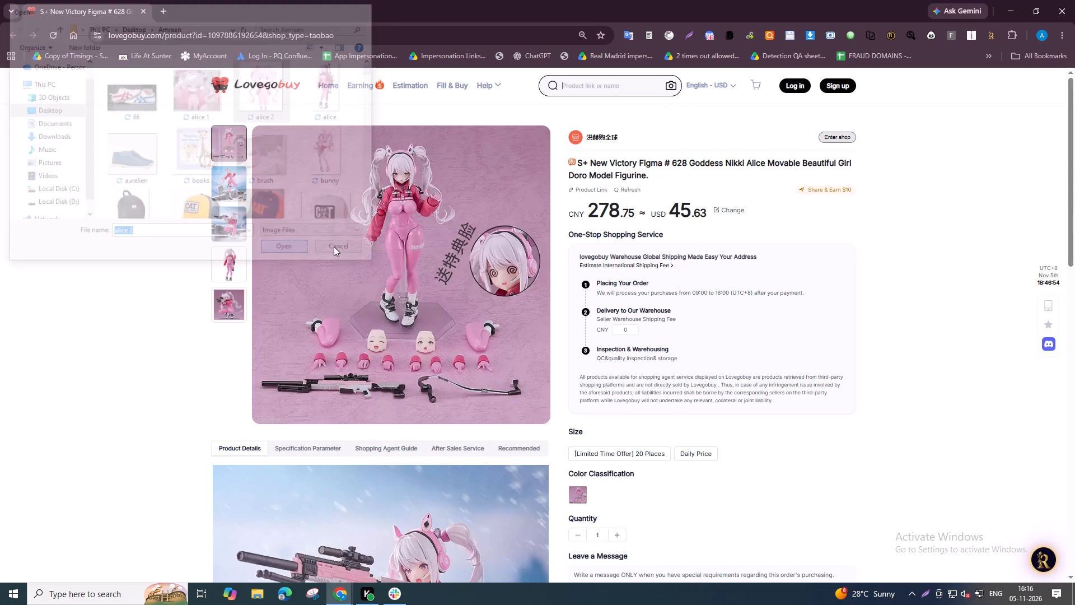
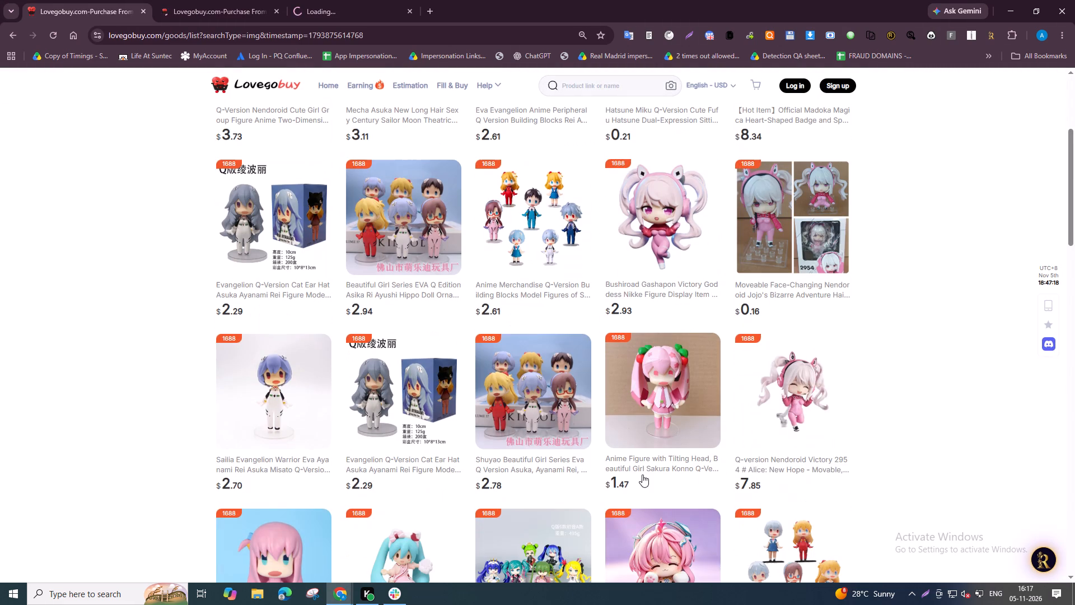
# Open the "Q-version Nendoroid Victory 2954 # Alice: New Hope" listing from the image search results.
pyautogui.keyDown('ctrl'); pyautogui.click(821, 390); pyautogui.keyUp('ctrl')
# Examine the remaining image search results for further listings matching the Alice figure.
pyautogui.scroll(-4, 800, 412)
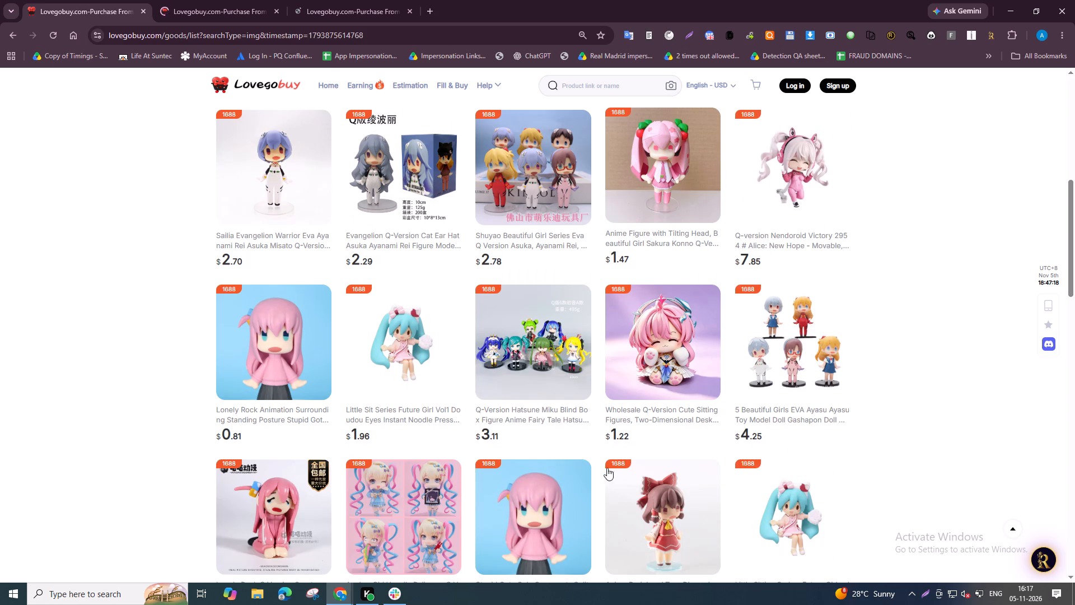
pyautogui.scroll(-5, 698, 358)
pyautogui.scroll(-11, 718, 414)
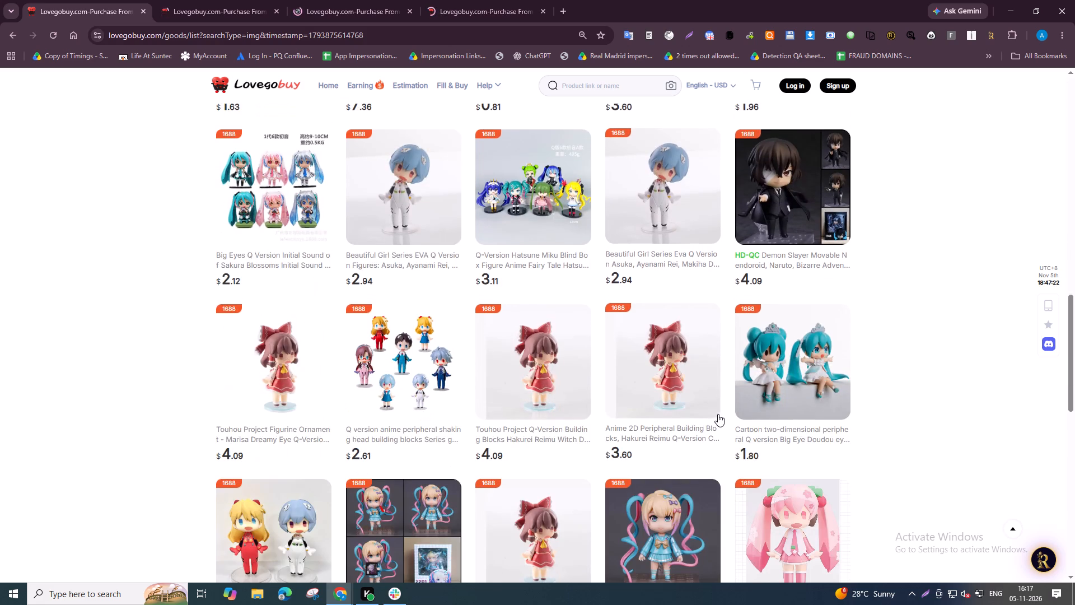
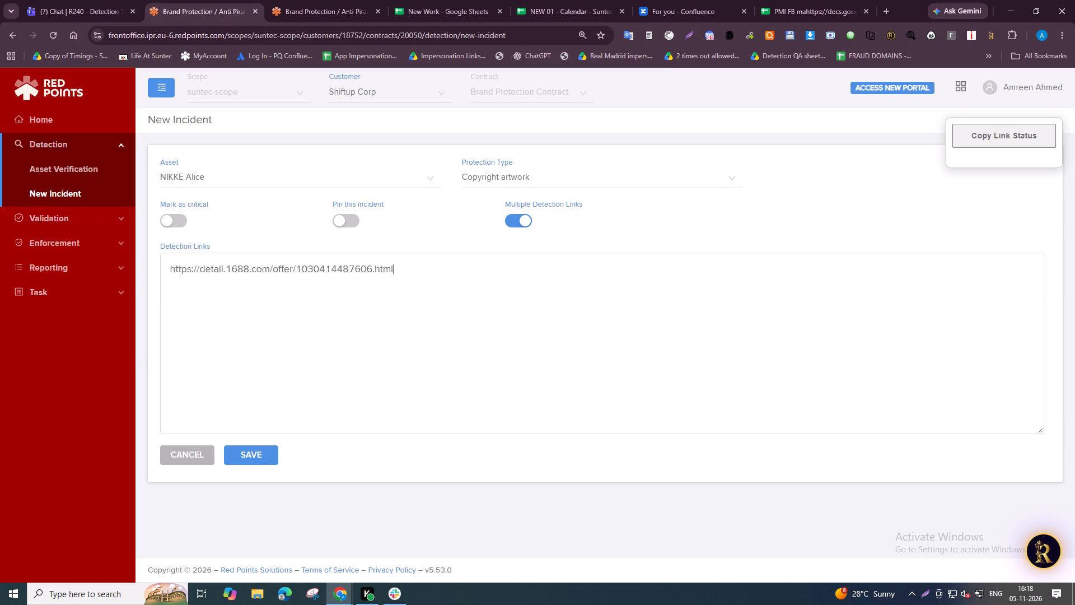
pyautogui.click(269, 460)
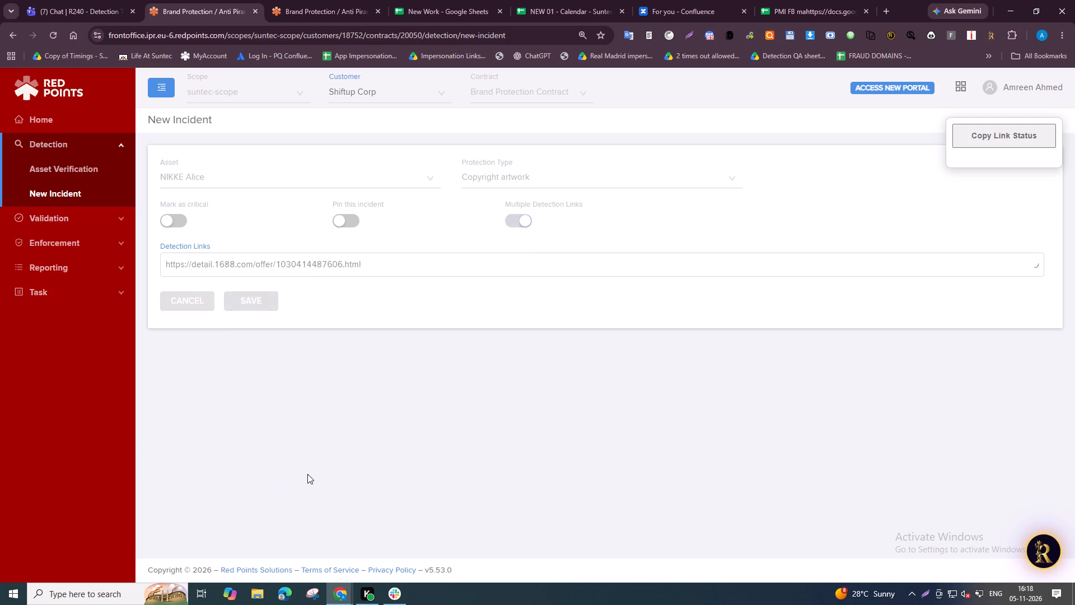
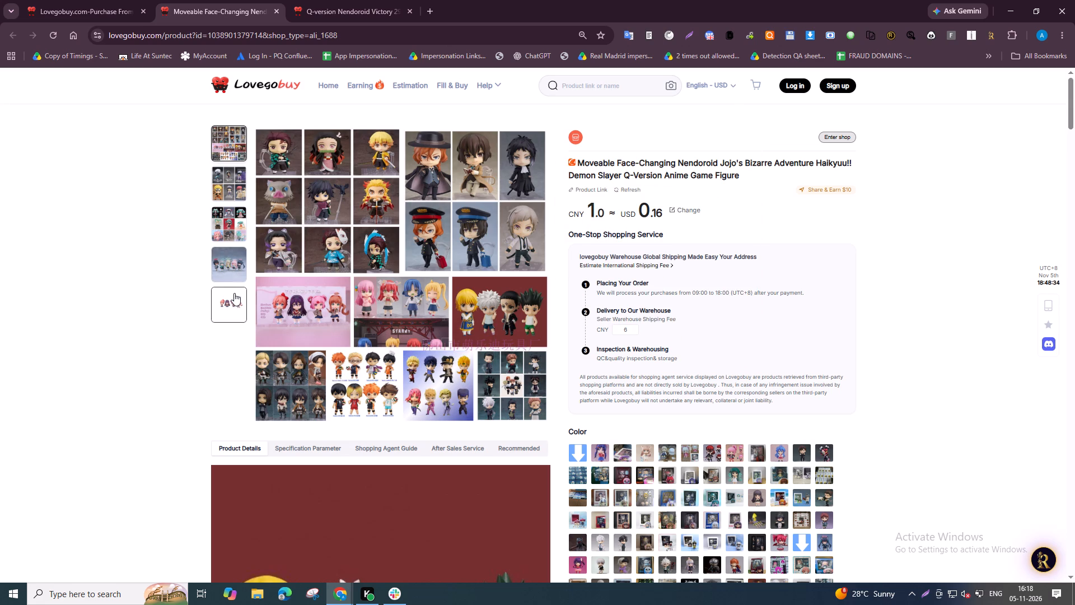
# Check the product images of the Moveable Face-Changing Nendoroid listing for Alice and close the listing.
pyautogui.click(235, 269)
pyautogui.click(231, 232)
pyautogui.click(230, 139)
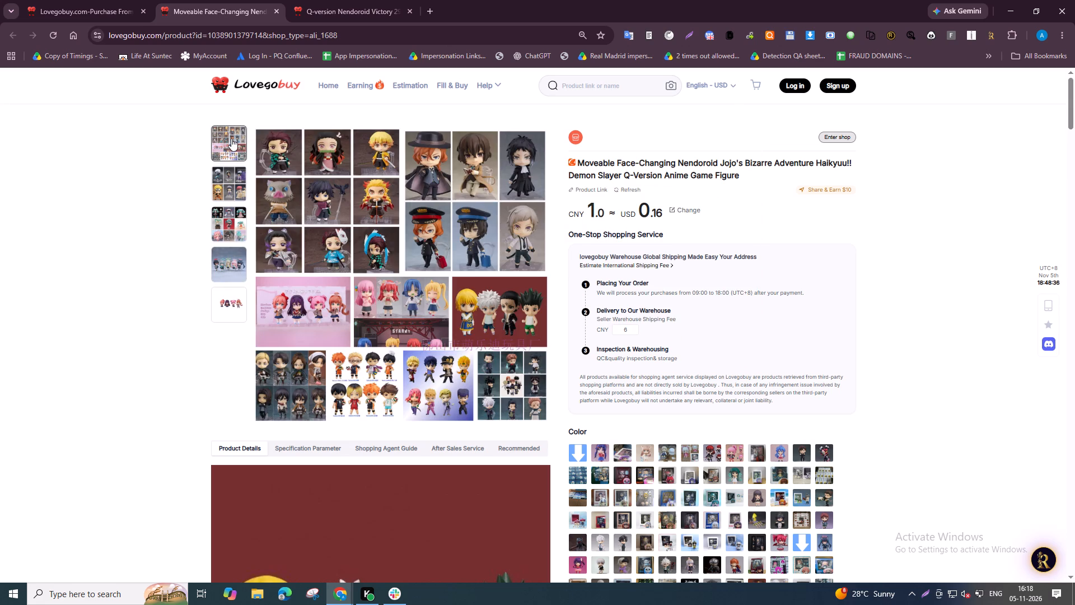
pyautogui.hotkey('ctrl', 'w')
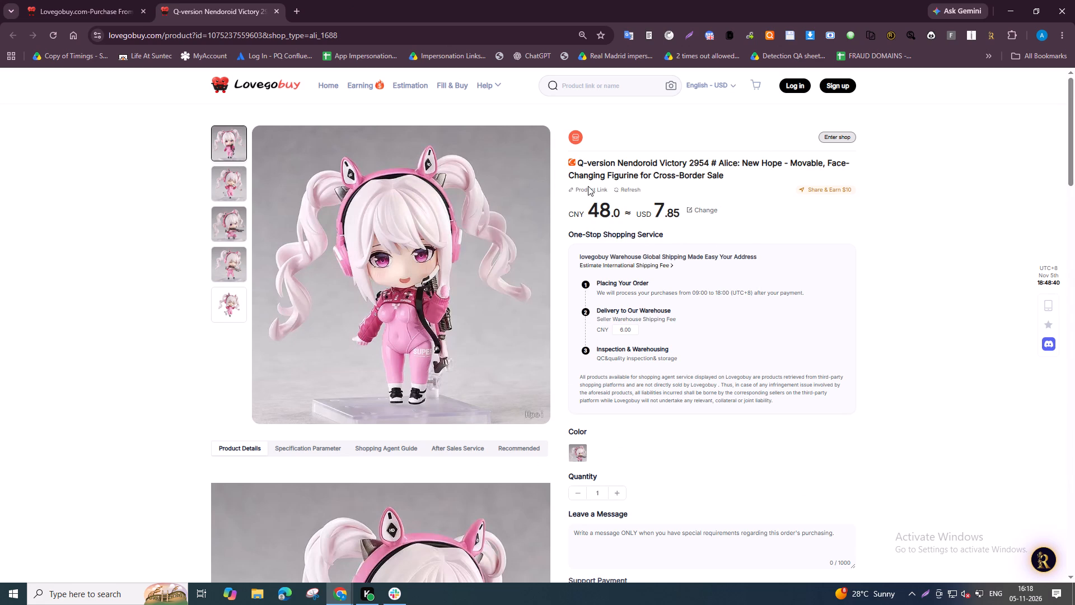
pyautogui.rightClick(588, 190)
pyautogui.click(669, 307)
pyautogui.hotkey('alt', 'Tab')
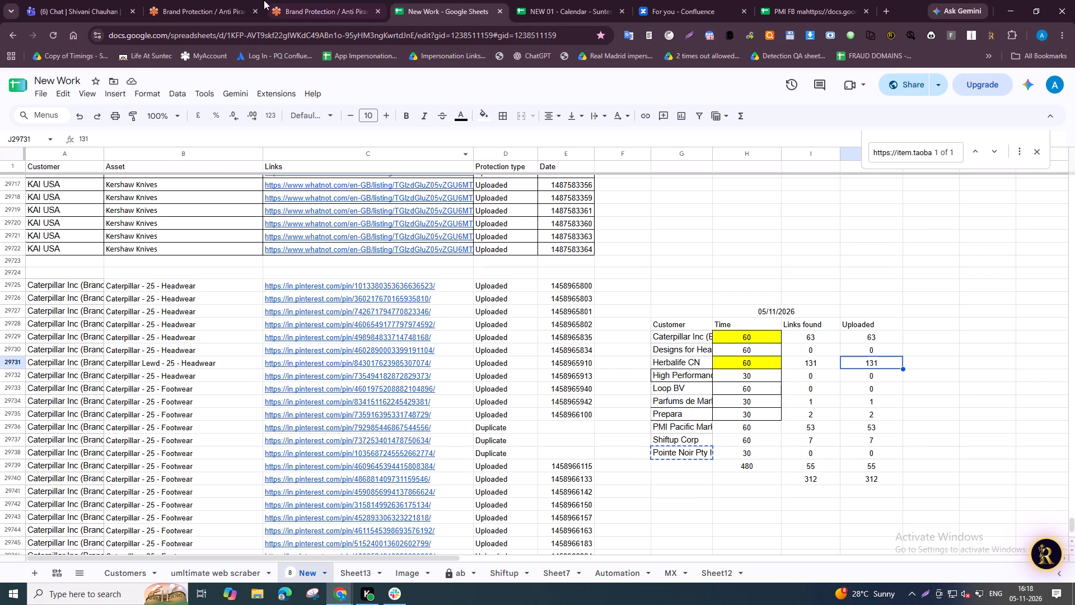
pyautogui.click(228, 0)
pyautogui.doubleClick(304, 325)
pyautogui.hotkey('ctrl', 'v')
pyautogui.click(280, 455)
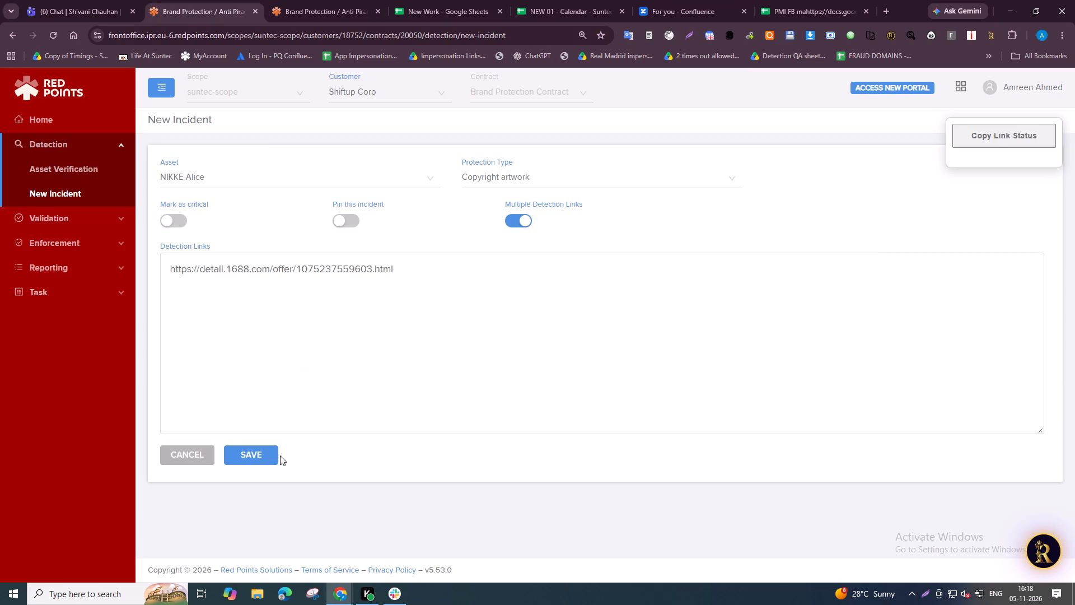
pyautogui.click(273, 456)
pyautogui.hotkey('alt', 'Tab')
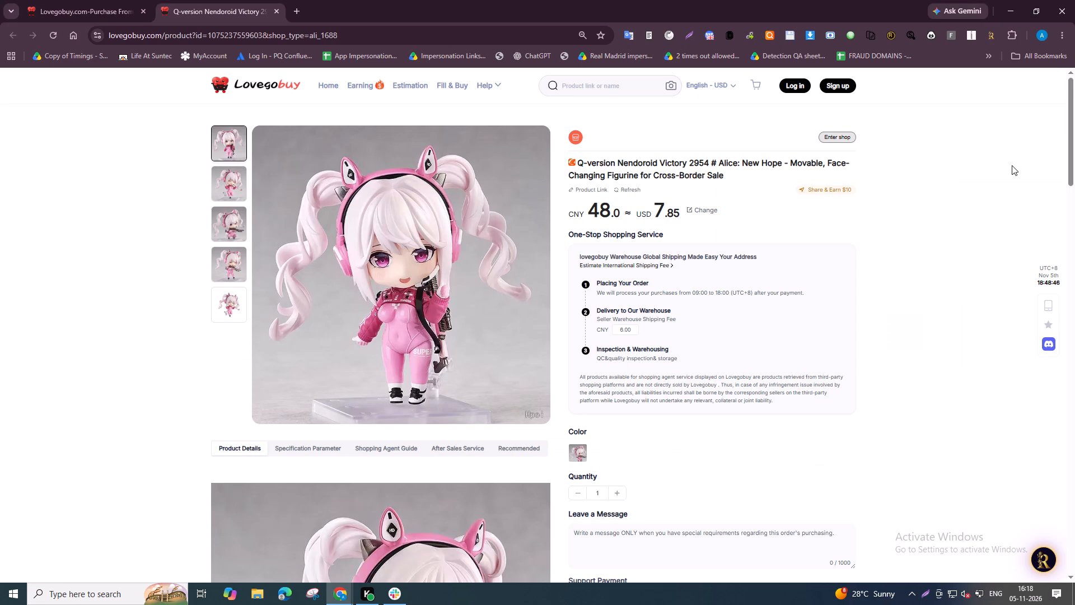
pyautogui.hotkey('ctrl', 'w')
# Run a new Lovegobuy image search with the eve picture from the Amreen folder.
pyautogui.scroll(-7, 951, 265)
pyautogui.scroll(5, 861, 266)
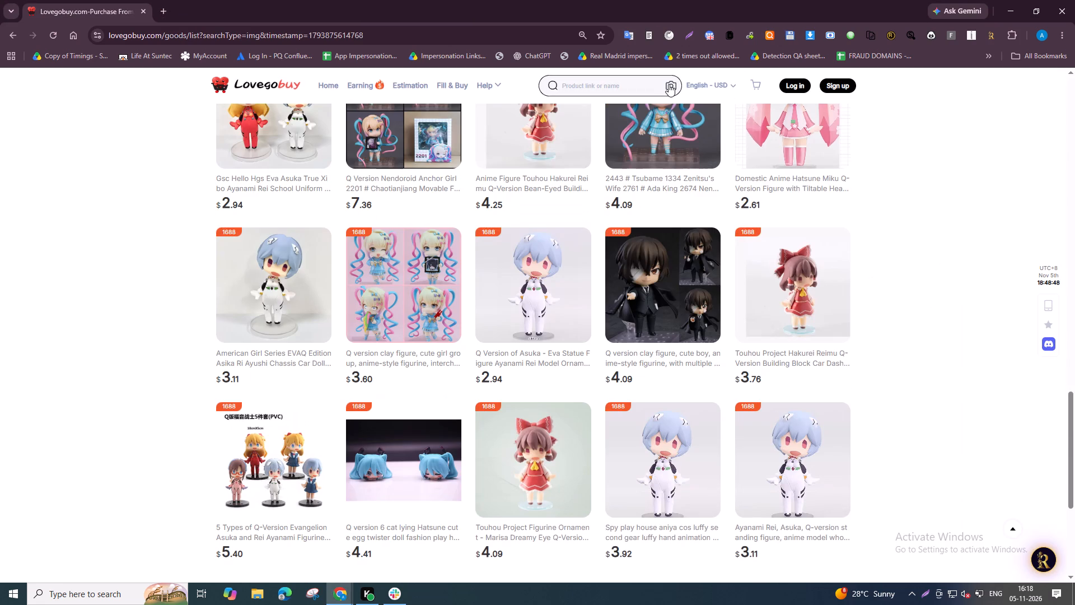
pyautogui.click(669, 84)
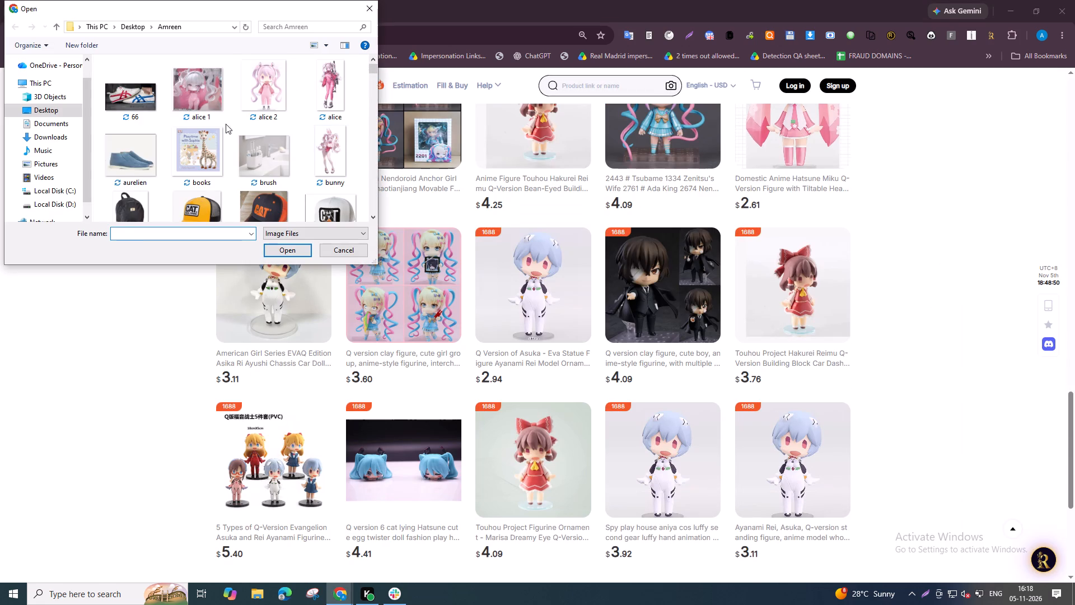
pyautogui.click(226, 123)
pyautogui.scroll(-18, 225, 142)
pyautogui.scroll(-4, 297, 166)
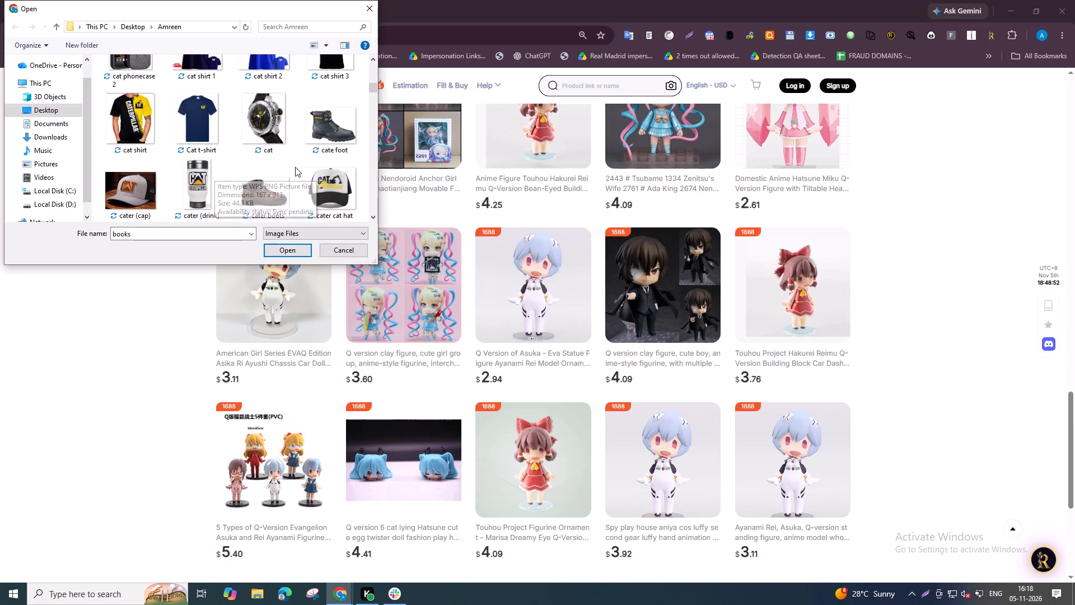
pyautogui.scroll(-7, 295, 167)
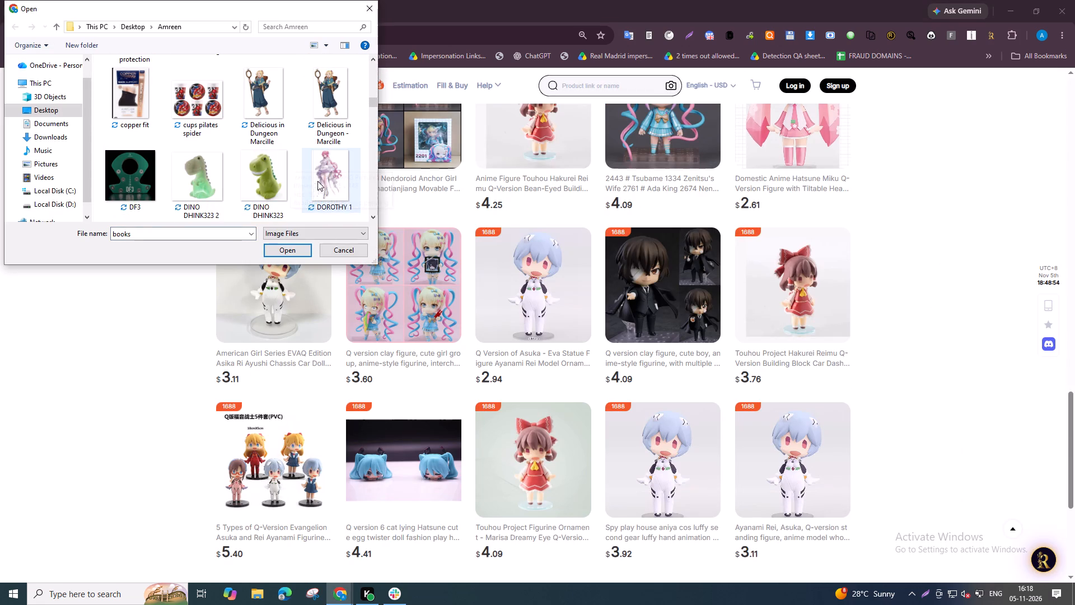
pyautogui.click(322, 171)
pyautogui.scroll(-6, 324, 161)
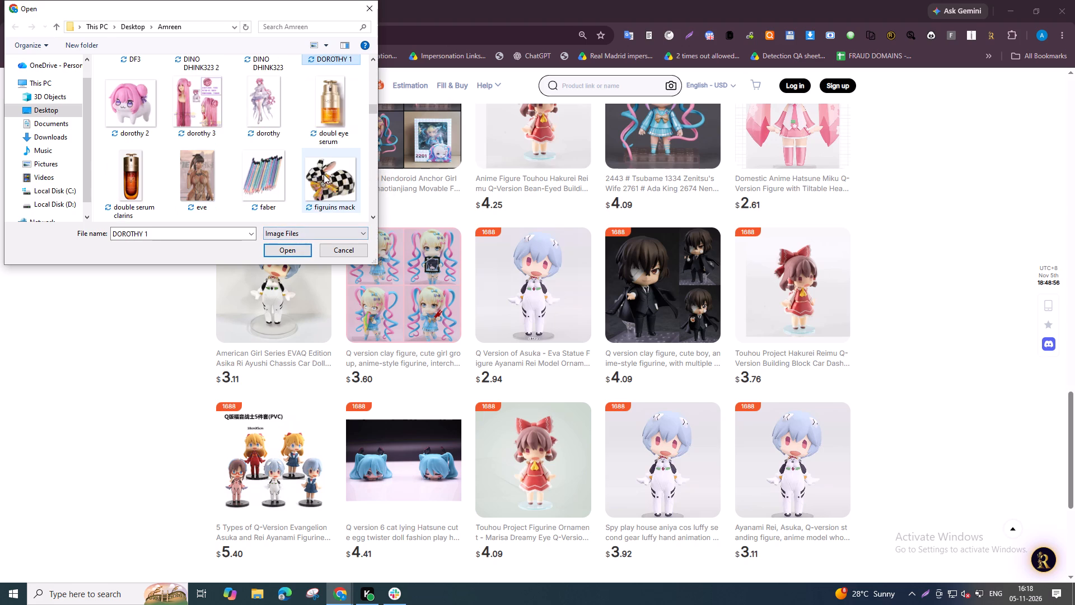
pyautogui.scroll(-6, 311, 224)
pyautogui.click(199, 117)
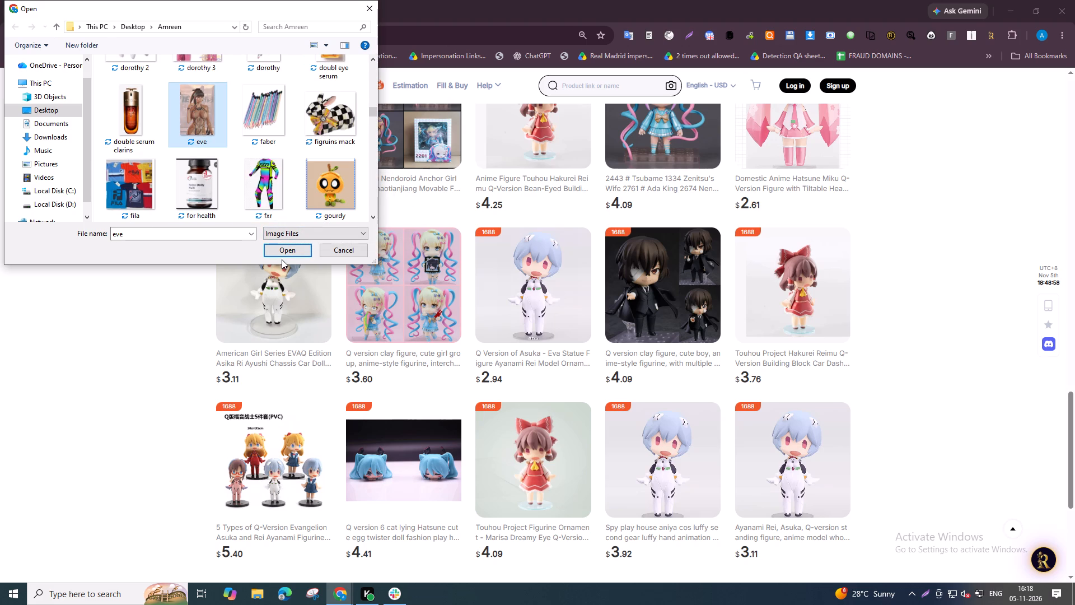
pyautogui.click(282, 259)
pyautogui.click(287, 248)
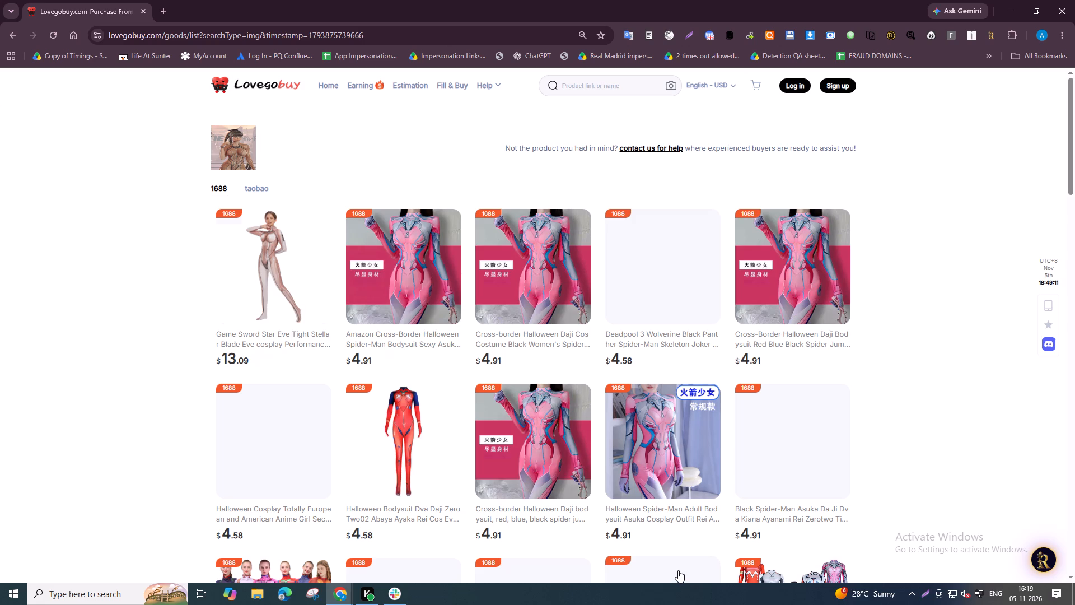
# Review the Eve image search results to the end, opening the Game Sword Star Eve Bodysuit listing that pictures the game character beside a model.
pyautogui.scroll(-6, 486, 492)
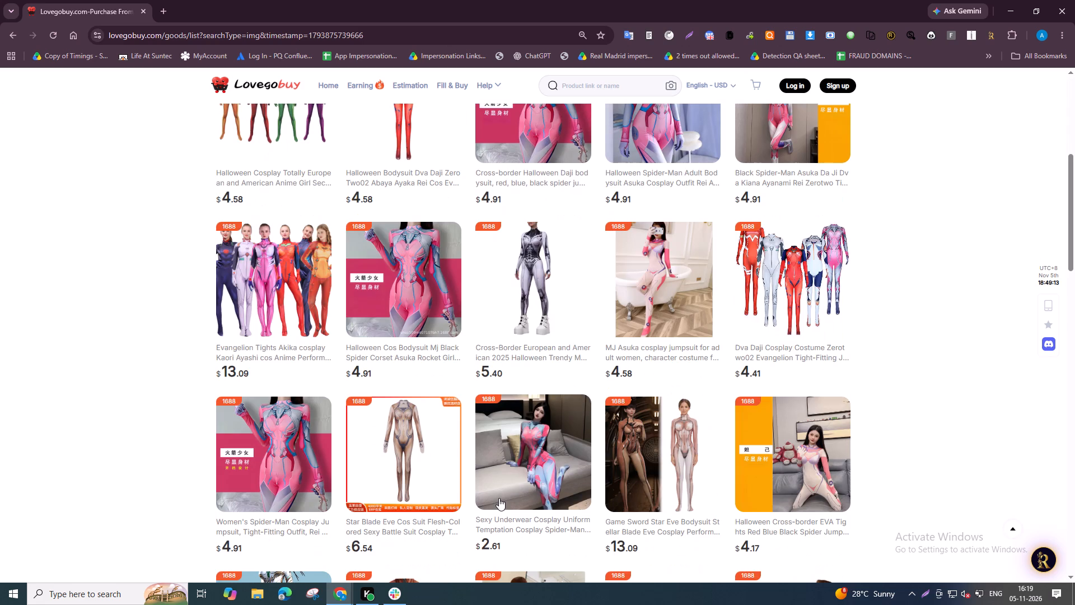
pyautogui.keyDown('ctrl'); pyautogui.click(661, 488); pyautogui.keyUp('ctrl')
pyautogui.keyDown('ctrl'); pyautogui.scroll(-6, 664, 492); pyautogui.keyUp('ctrl')
pyautogui.keyDown('ctrl'); pyautogui.scroll(4, 663, 496); pyautogui.keyUp('ctrl')
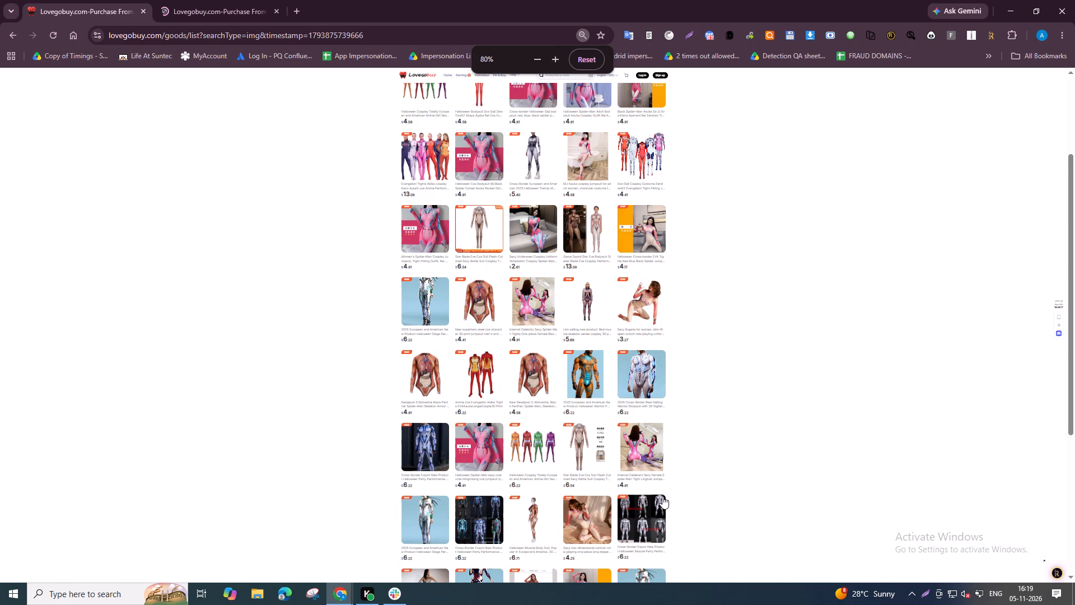
pyautogui.scroll(-12, 662, 496)
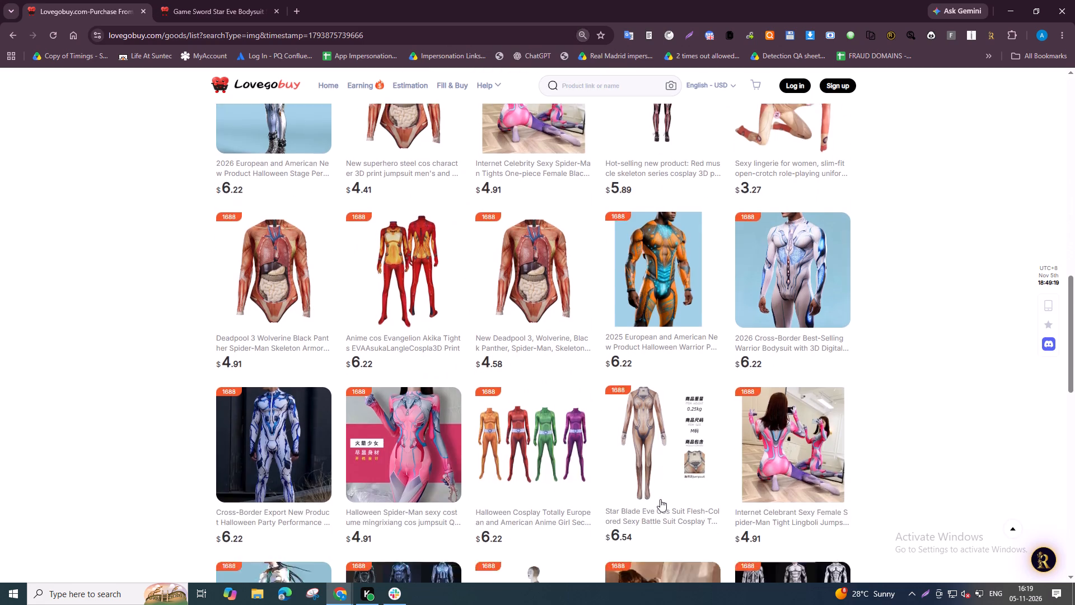
pyautogui.scroll(-9, 660, 499)
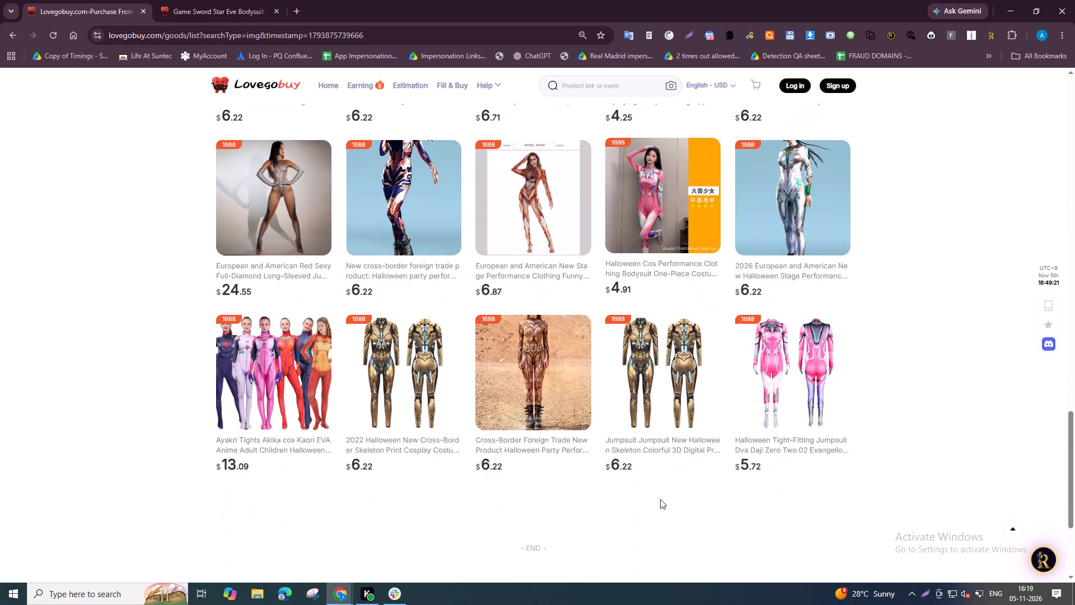
pyautogui.scroll(-3, 660, 499)
pyautogui.click(240, 0)
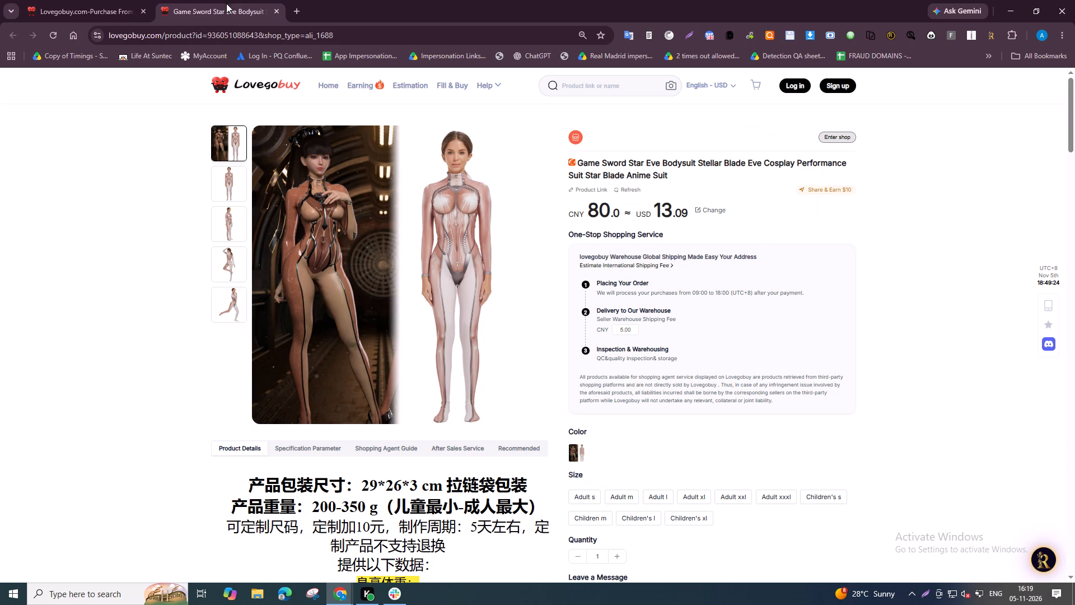
pyautogui.rightClick(596, 188)
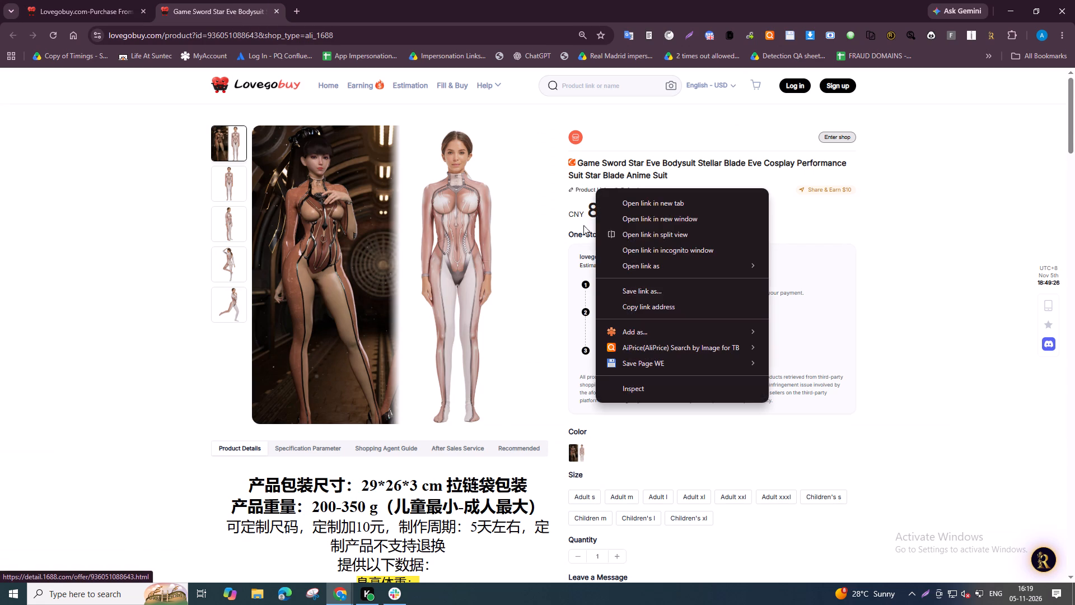
pyautogui.click(670, 301)
pyautogui.hotkey('alt', 'Tab')
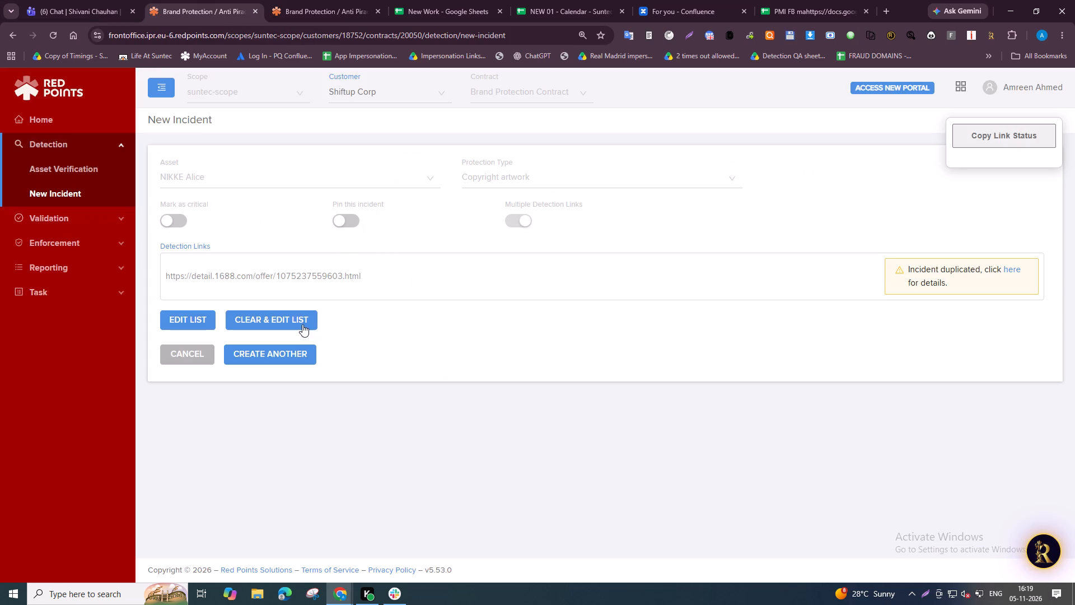
pyautogui.click(302, 324)
pyautogui.click(265, 178)
pyautogui.write('eve')
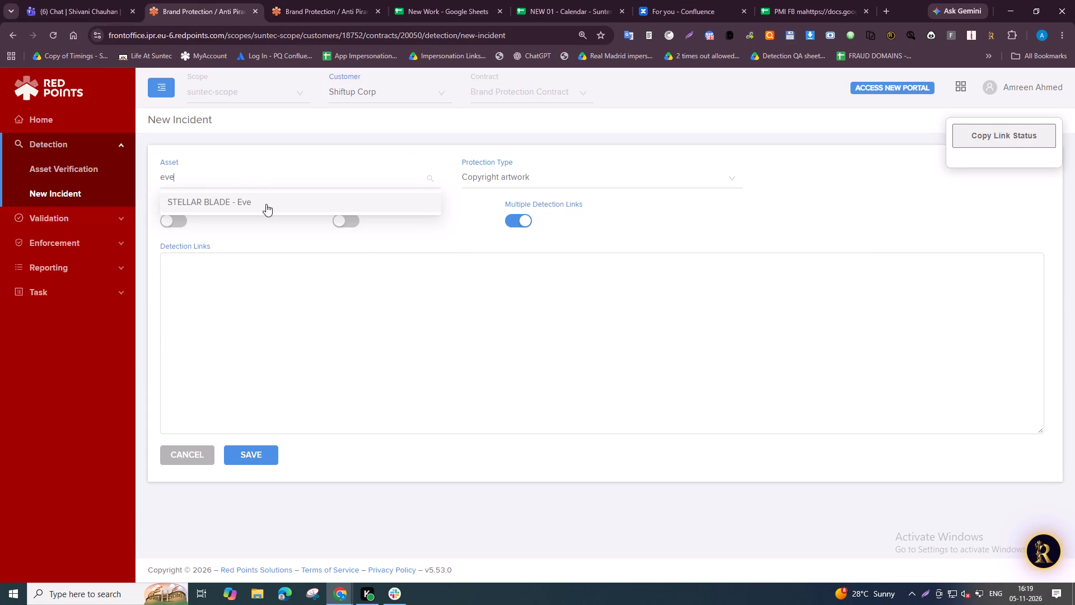
pyautogui.click(266, 204)
pyautogui.click(291, 322)
pyautogui.hotkey('ctrl', 'v')
pyautogui.click(273, 454)
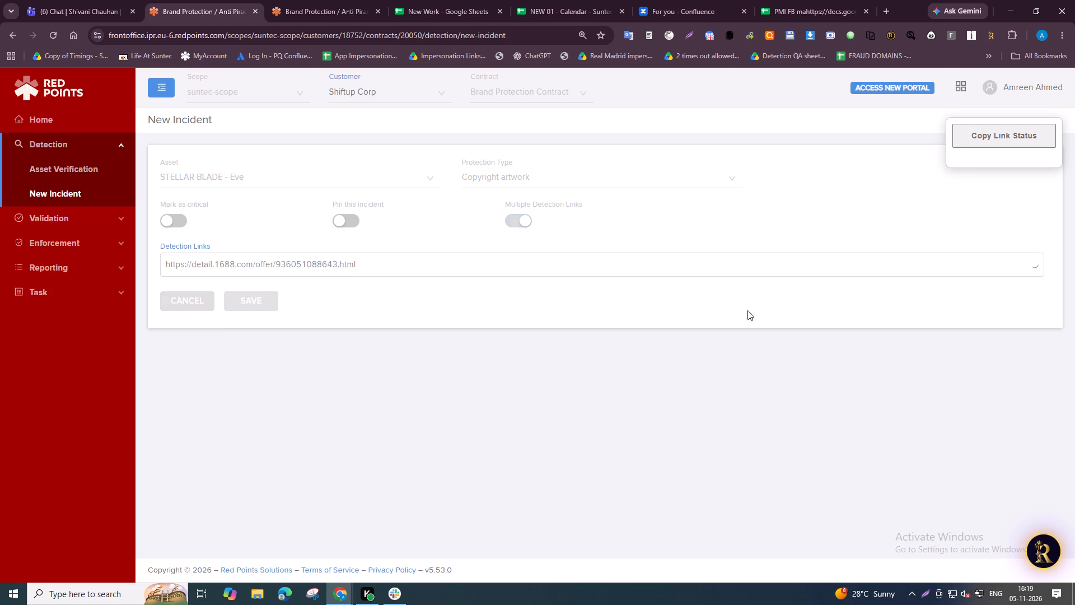
# Copy the incident's link status into the New Work spreadsheet, in empty cells beside the NIKKE Dorothy rows.
pyautogui.click(981, 142)
pyautogui.click(404, 0)
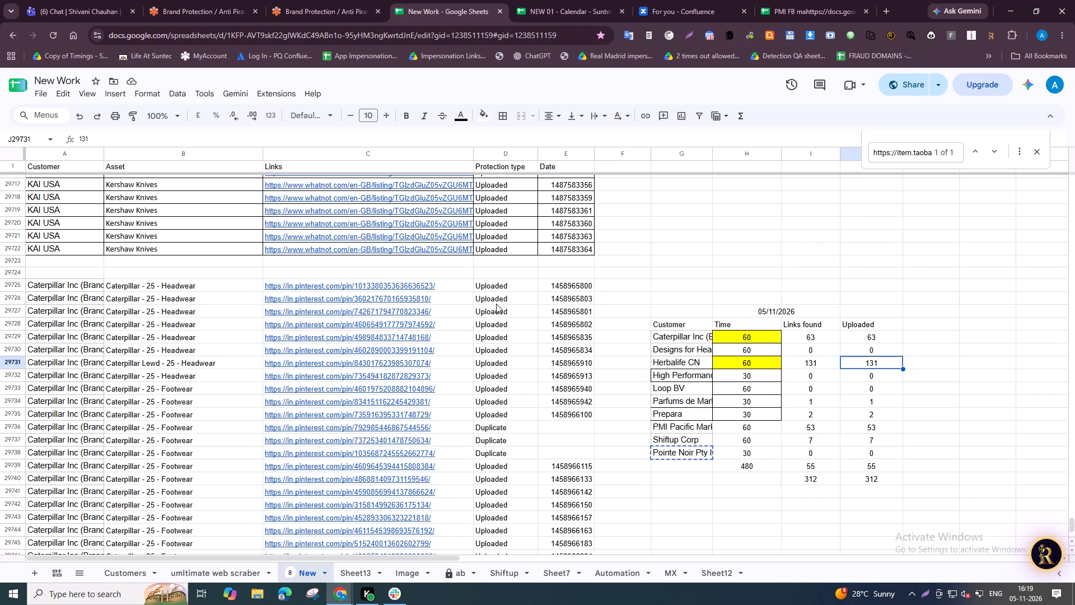
pyautogui.click(496, 302)
pyautogui.scroll(-20, 456, 352)
pyautogui.scroll(-5, 456, 352)
pyautogui.scroll(7, 242, 359)
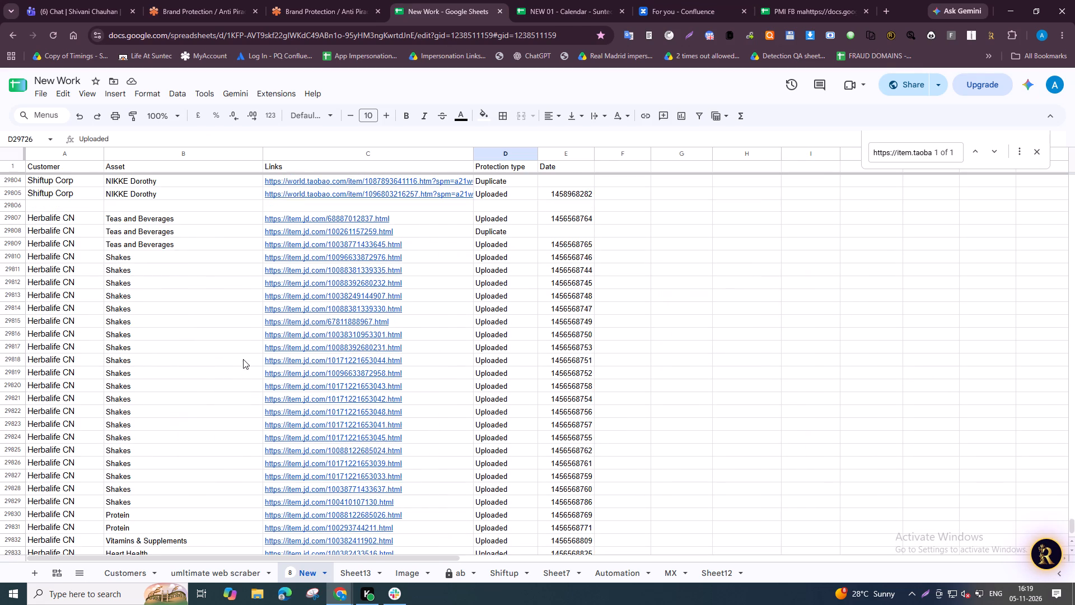
pyautogui.click(704, 261)
pyautogui.hotkey('ctrl', 'v')
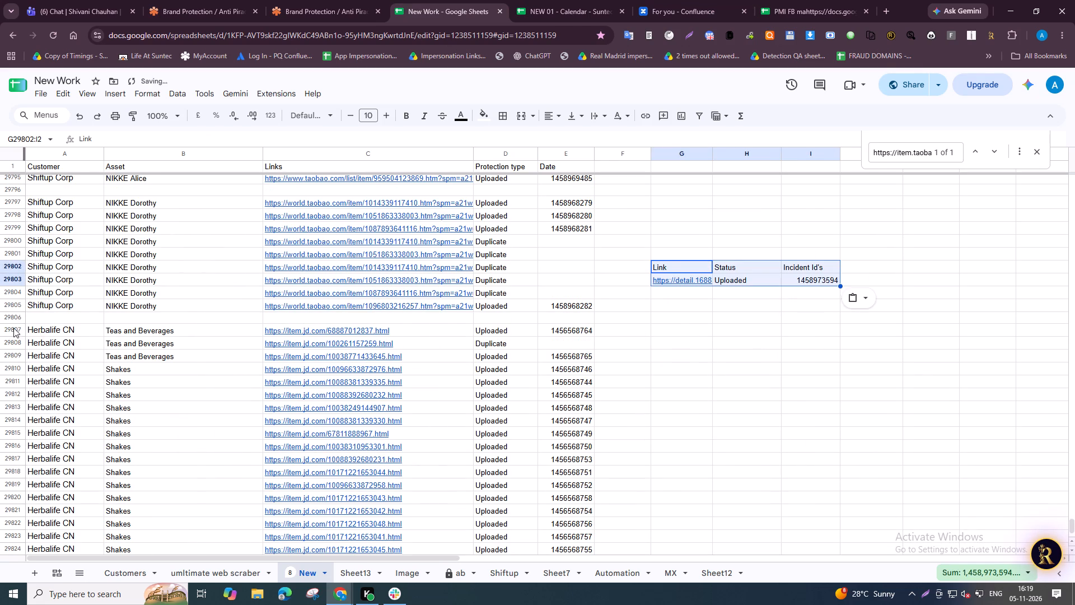
# Insert a blank row above the first Herbalife CN row.
pyautogui.click(13, 328)
pyautogui.rightClick(13, 328)
pyautogui.click(66, 376)
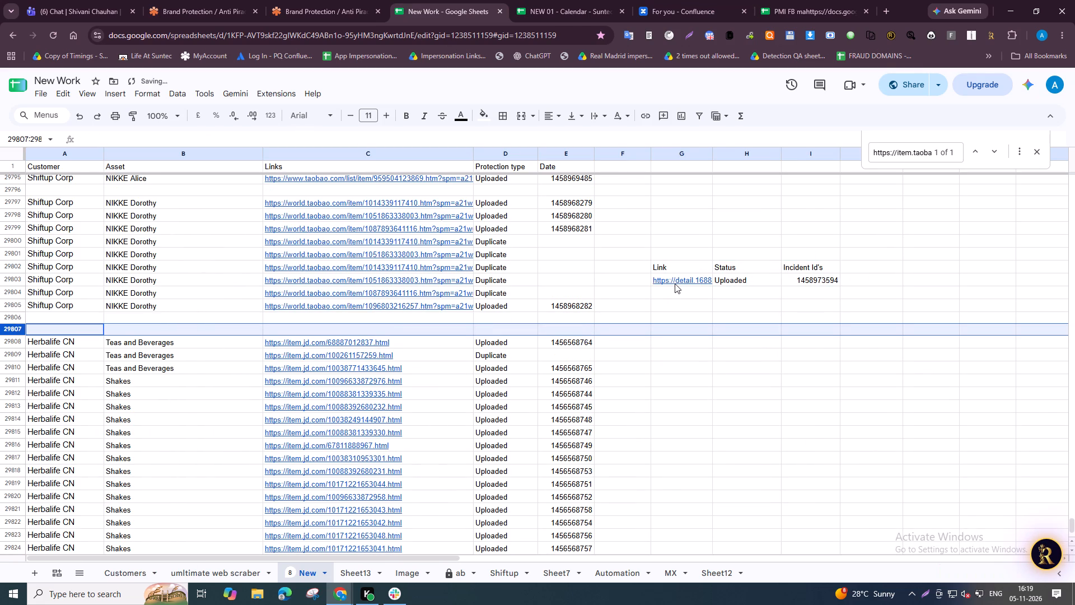
# Move the pasted link, Uploaded status and incident ID into row 29806, directly below the last NIKKE Dorothy entry.
pyautogui.click(675, 282)
pyautogui.hotkey('ctrl', 'shift', 'Right')
pyautogui.hotkey('ctrl', 'x')
pyautogui.press('Left')
pyautogui.press('Left')
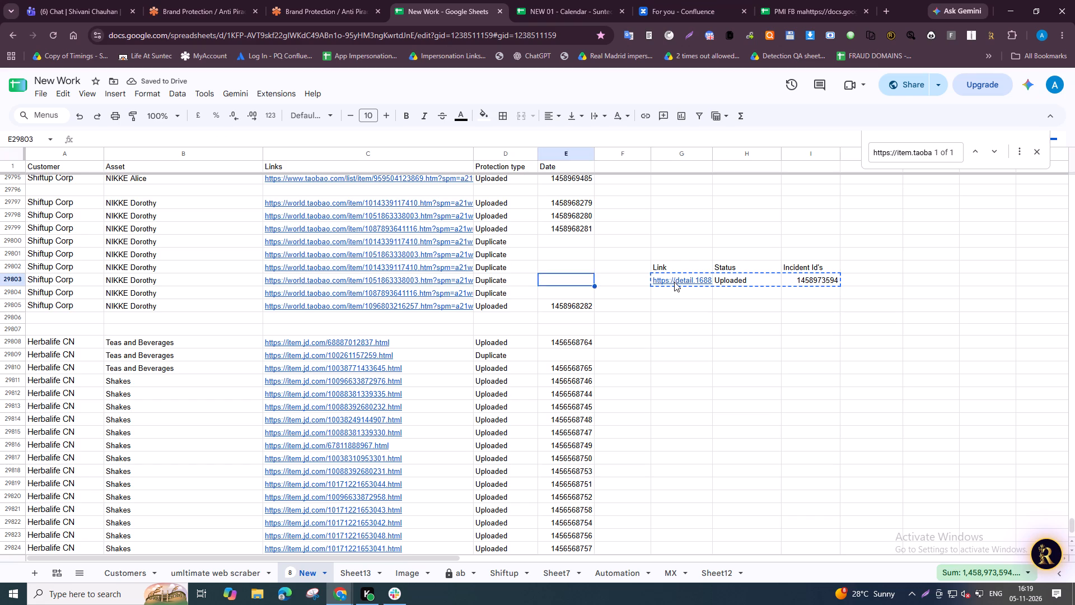
pyautogui.press('Left')
pyautogui.press('Down')
pyautogui.press('Down')
pyautogui.press('Left')
pyautogui.press('Down')
pyautogui.hotkey('ctrl', 'v')
# Fill in row 29806 with customer Shiftup Corp and asset STELLAR BLADE - Eve, copying the asset name from the incident form.
pyautogui.press('Left')
pyautogui.press('Left')
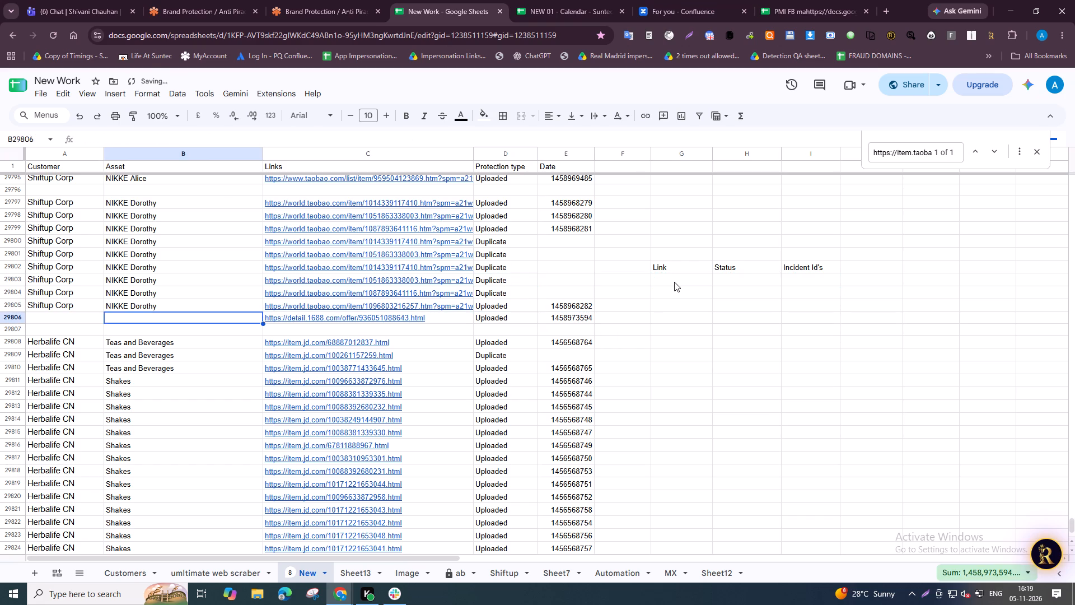
pyautogui.hotkey('ctrl', 'd')
pyautogui.click(248, 0)
pyautogui.scroll(6, 271, 104)
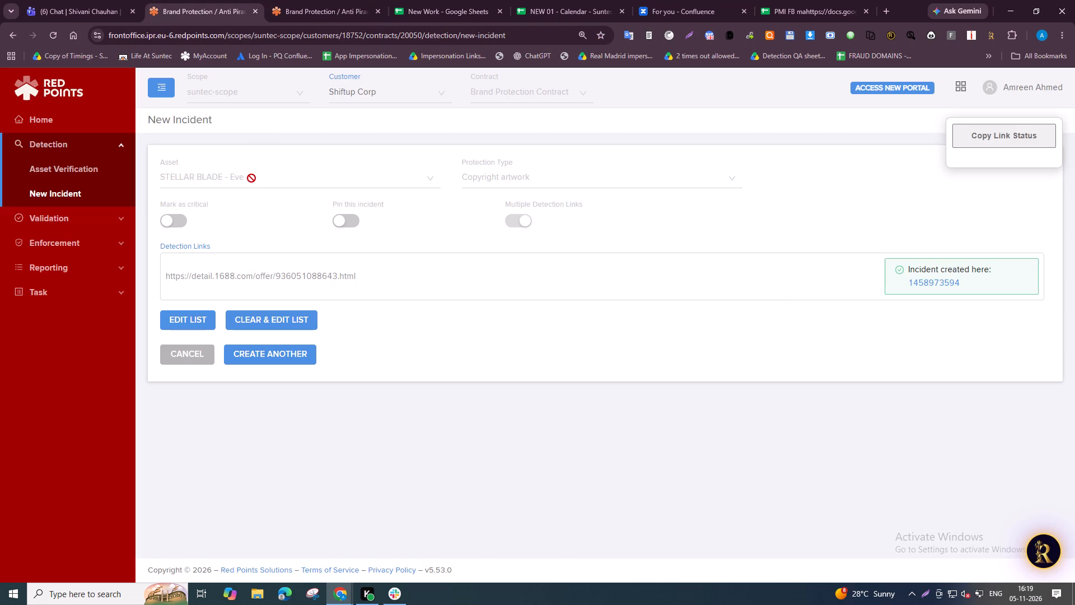
pyautogui.keyDown('alt'); pyautogui.click(251, 178); pyautogui.keyUp('alt')
pyautogui.click(443, 0)
pyautogui.click(174, 311)
pyautogui.click(180, 319)
pyautogui.hotkey('ctrl', 'v')
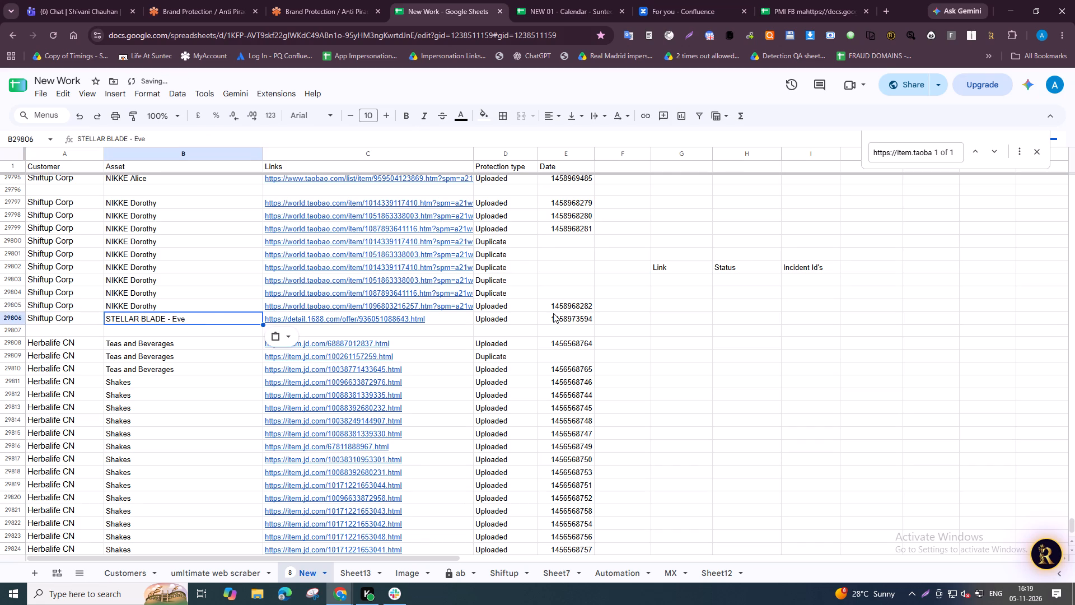
# Delete the leftover Link, Status and Incident Id's headers beside the NIKKE Dorothy rows.
pyautogui.moveTo(665, 268); pyautogui.dragTo(870, 273)
pyautogui.press('Delete')
# Close the Game Sword Star Eve Bodysuit listing and return to the New Work spreadsheet.
pyautogui.hotkey('alt', 'Tab')
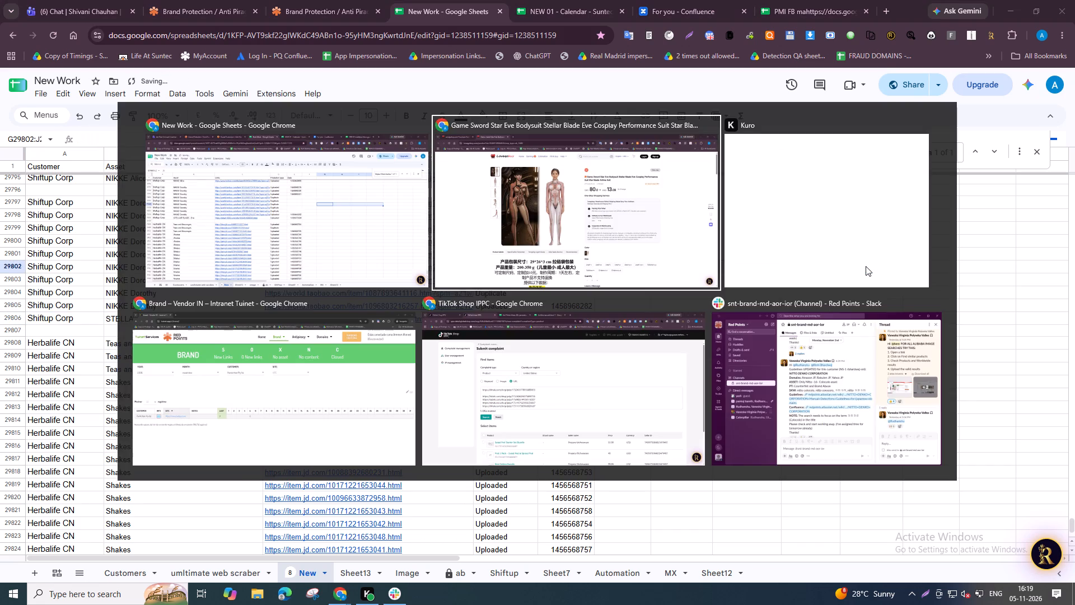
pyautogui.hotkey('ctrl', 'w')
pyautogui.hotkey('alt', 'Tab')
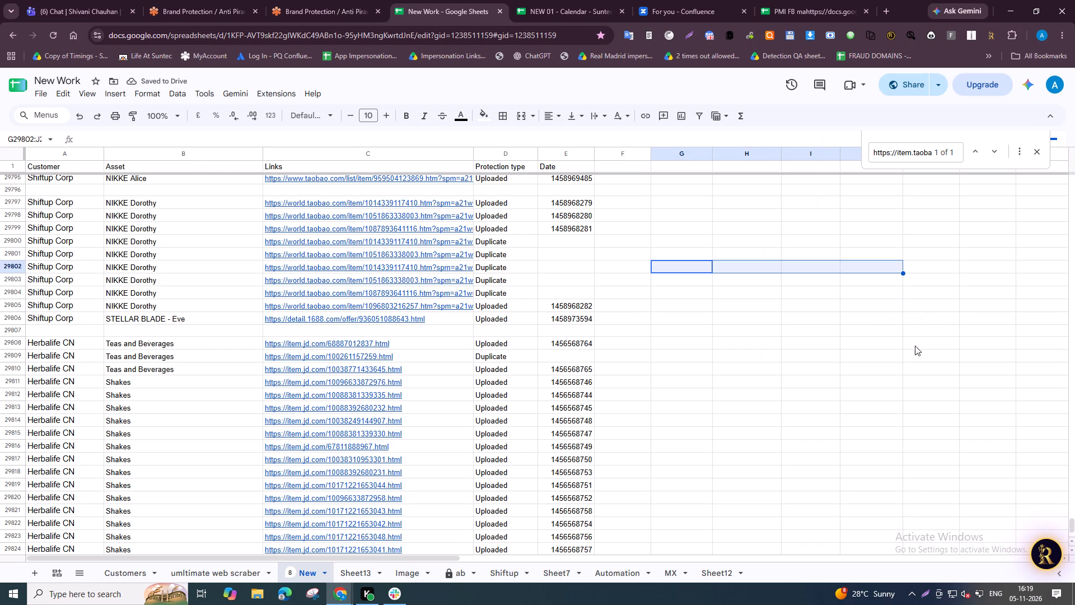
pyautogui.click(647, 347)
# Switch to the Tuinet Brand page and filter the table by the customer Shiftup Corp.
pyautogui.hotkey('alt', 'Tab')
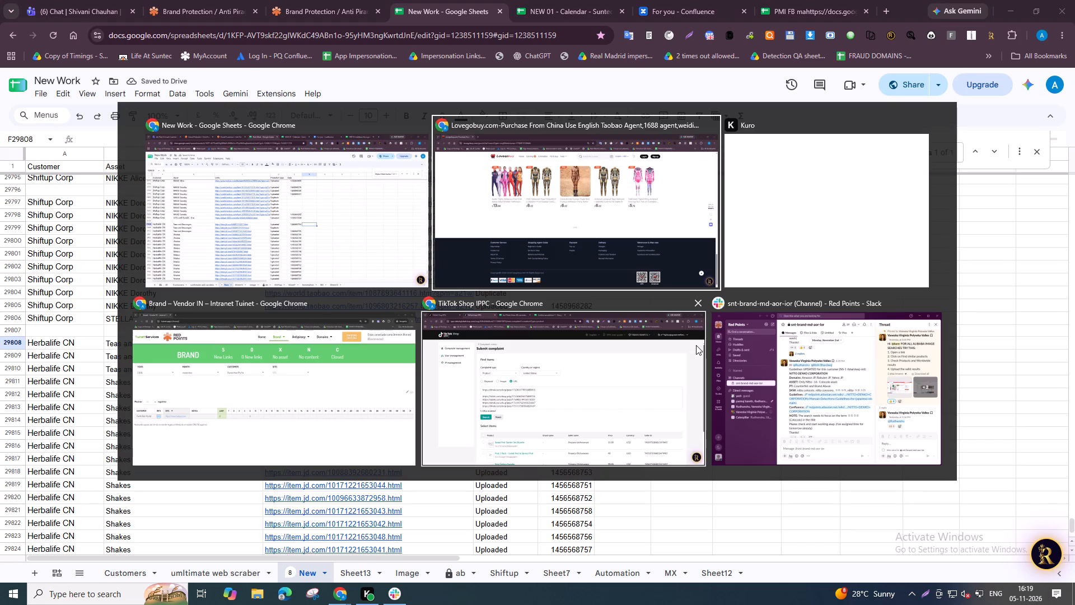
pyautogui.keyDown('alt'); pyautogui.click(334, 399); pyautogui.keyUp('alt')
pyautogui.click(398, 236)
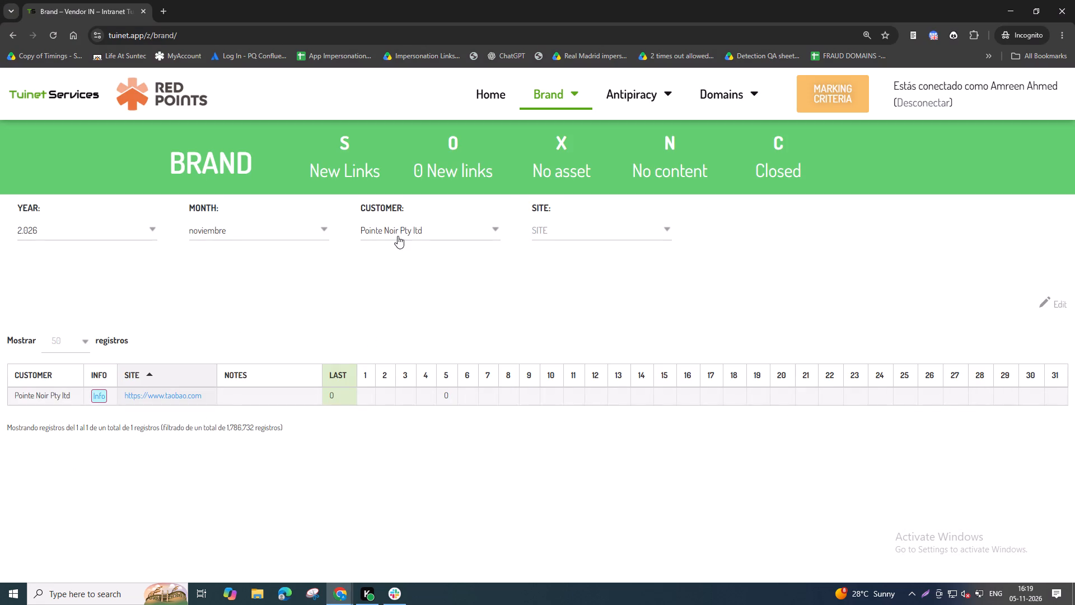
pyautogui.write('shift')
pyautogui.click(399, 273)
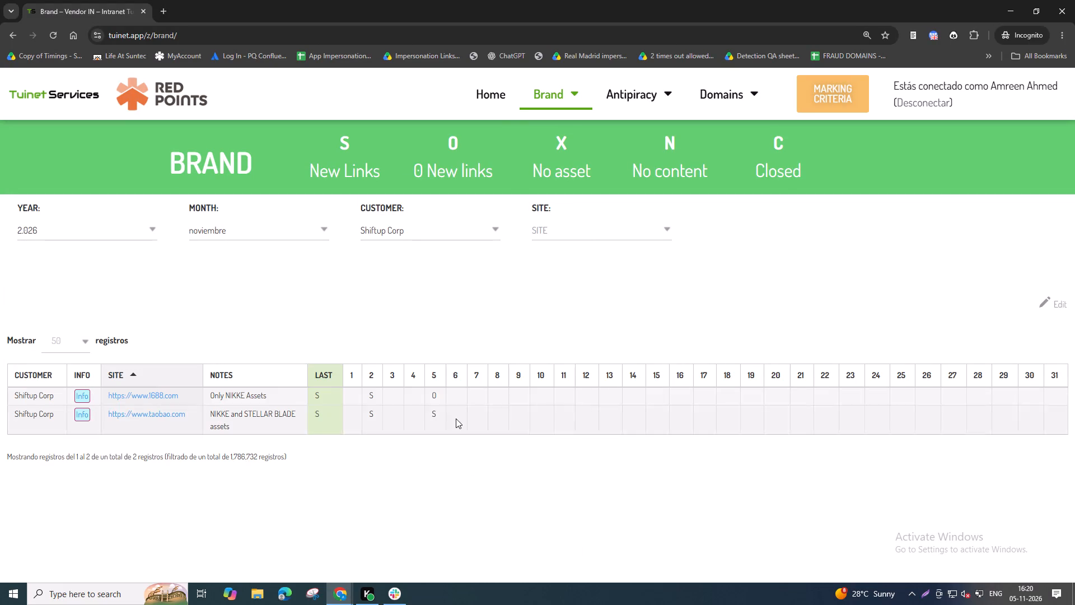
# Mark day 5 of the Shiftup Corp 1688.com row as S for new links.
pyautogui.doubleClick(434, 397)
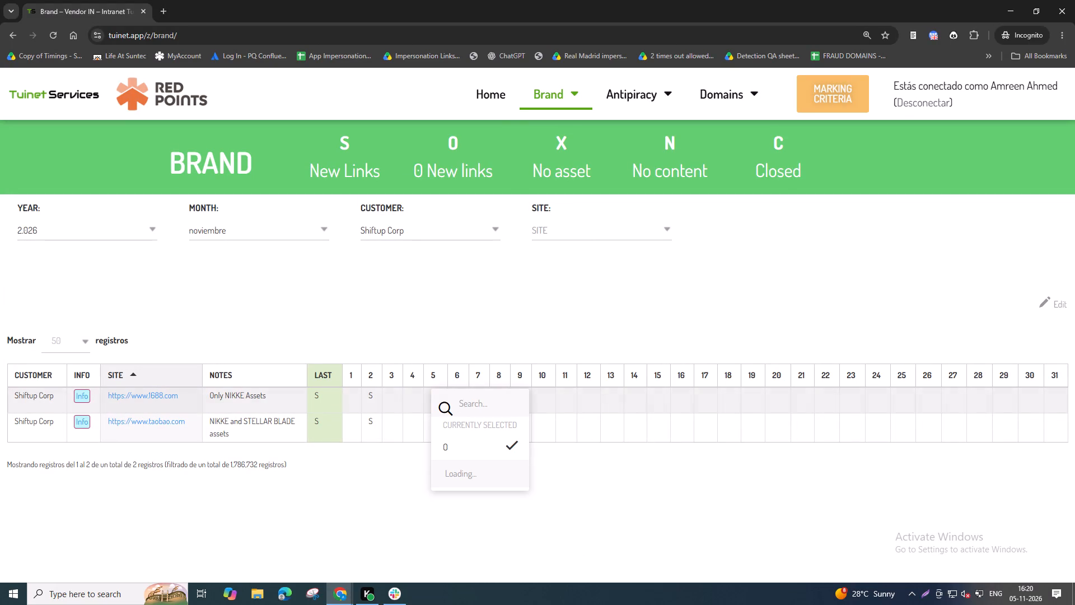
pyautogui.click(462, 504)
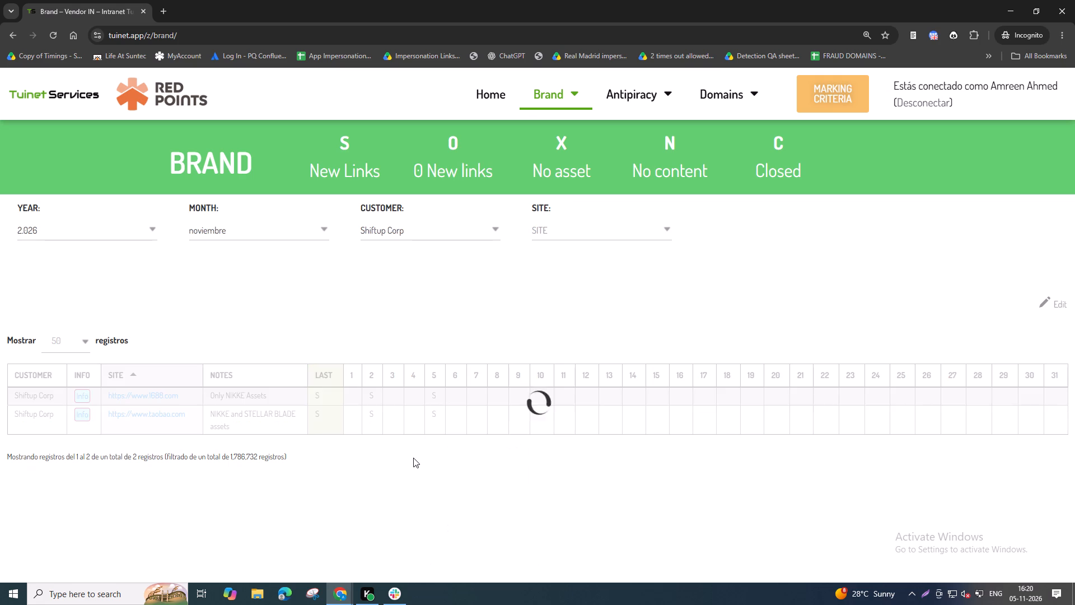
# Filter the Brand table by the customer PMI Pacific Market International.
pyautogui.click(408, 233)
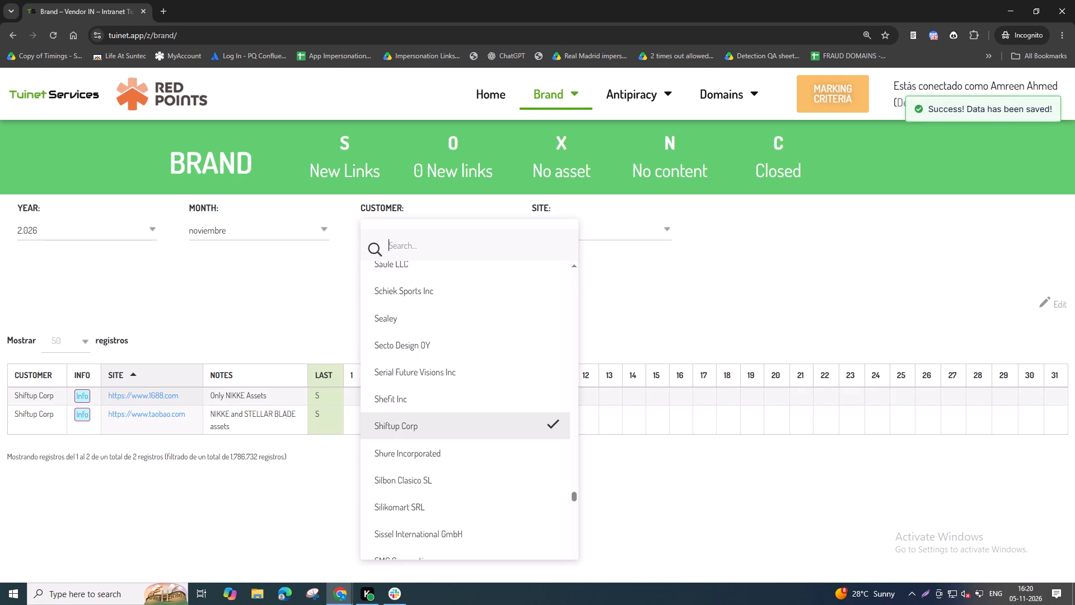
pyautogui.write('pmi')
pyautogui.click(457, 276)
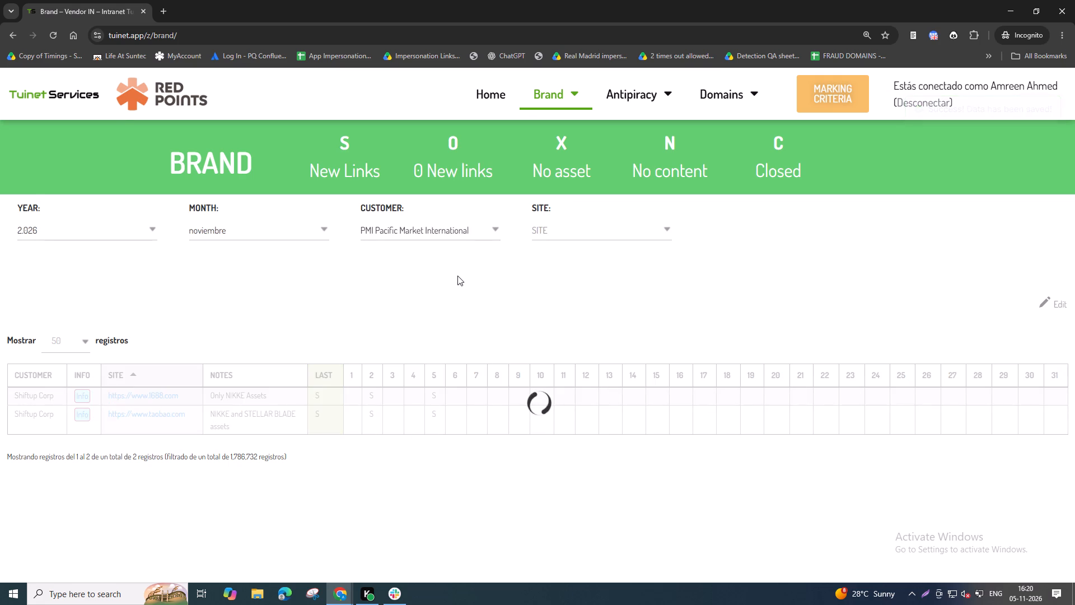
# Switch to the Lovegobuy page and start an image search, finding the stanley picture in the Amreen folder by searching "sta".
pyautogui.hotkey('alt', 'Tab')
pyautogui.hotkey('alt', 'Tab')
pyautogui.hotkey('alt', 'Tab')
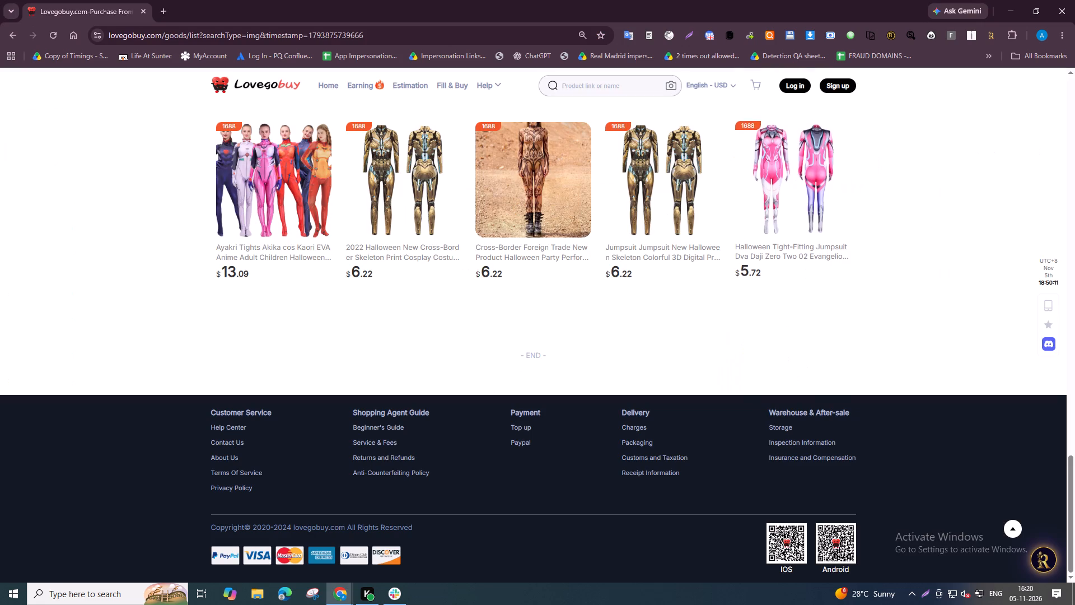
pyautogui.click(675, 91)
pyautogui.click(671, 84)
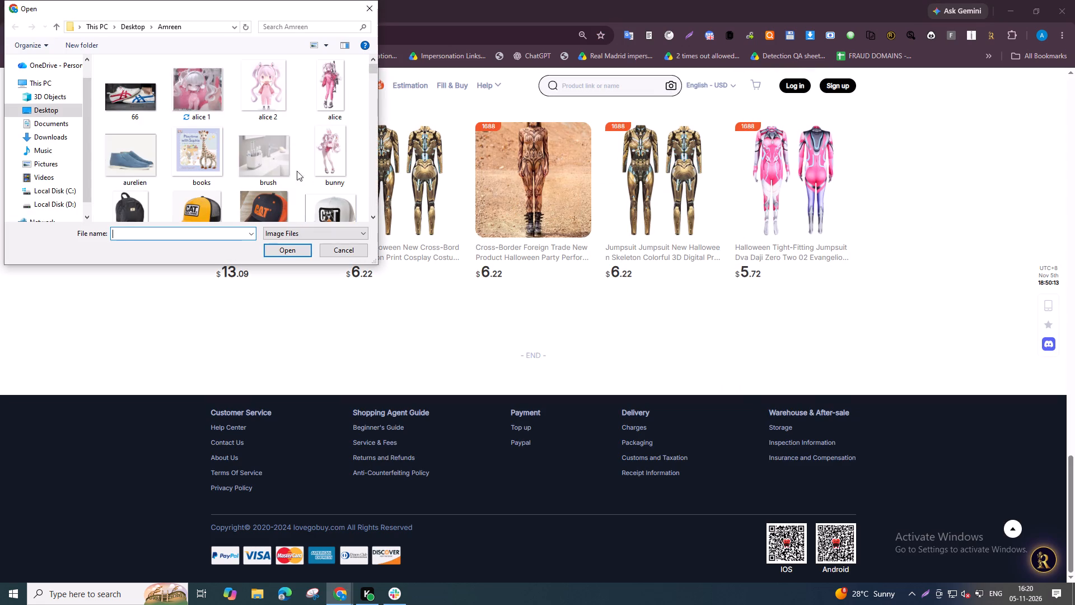
pyautogui.click(275, 160)
pyautogui.scroll(-20, 277, 106)
pyautogui.scroll(-8, 277, 106)
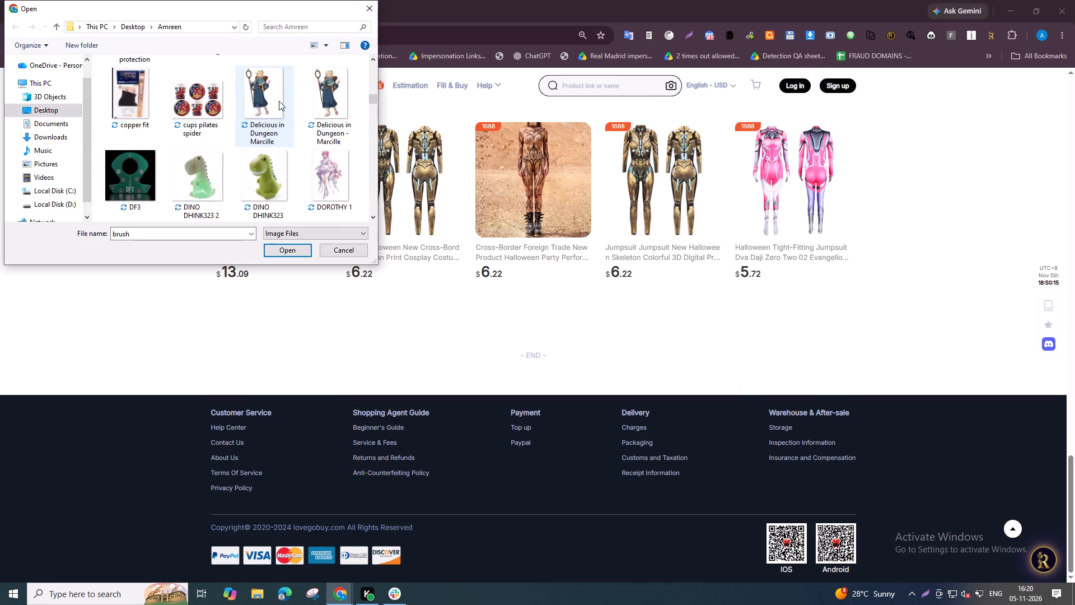
pyautogui.scroll(-18, 279, 101)
pyautogui.scroll(-4, 276, 110)
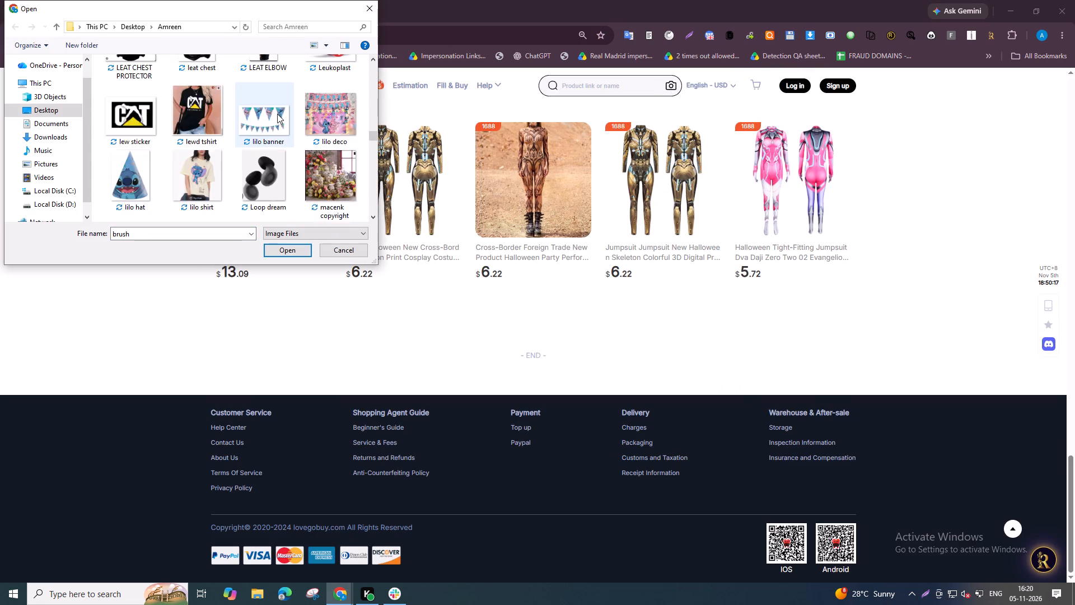
pyautogui.scroll(-16, 277, 119)
pyautogui.scroll(-6, 259, 132)
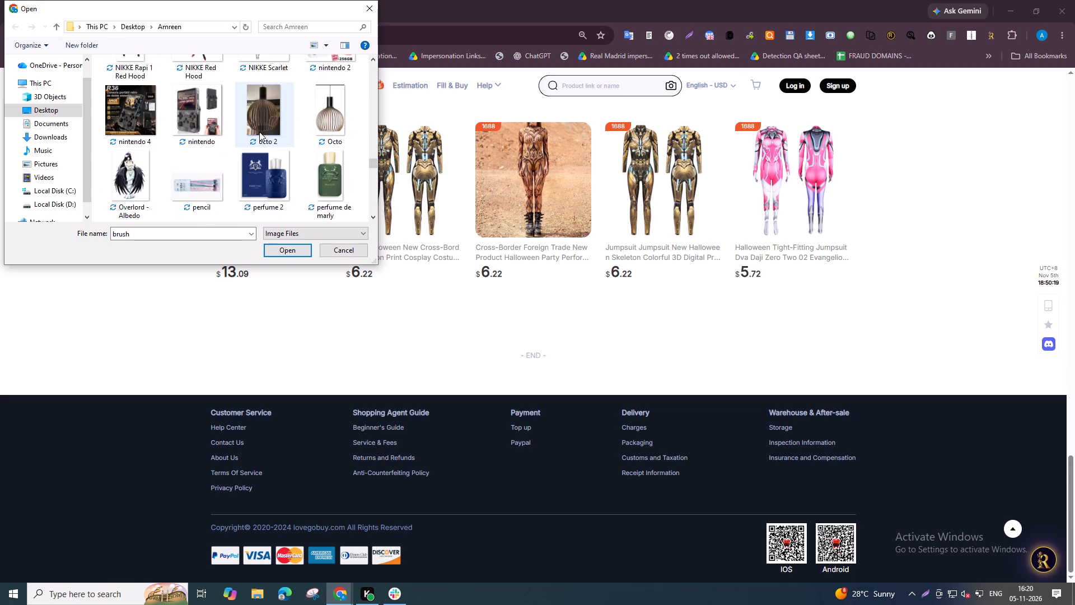
pyautogui.scroll(-18, 259, 132)
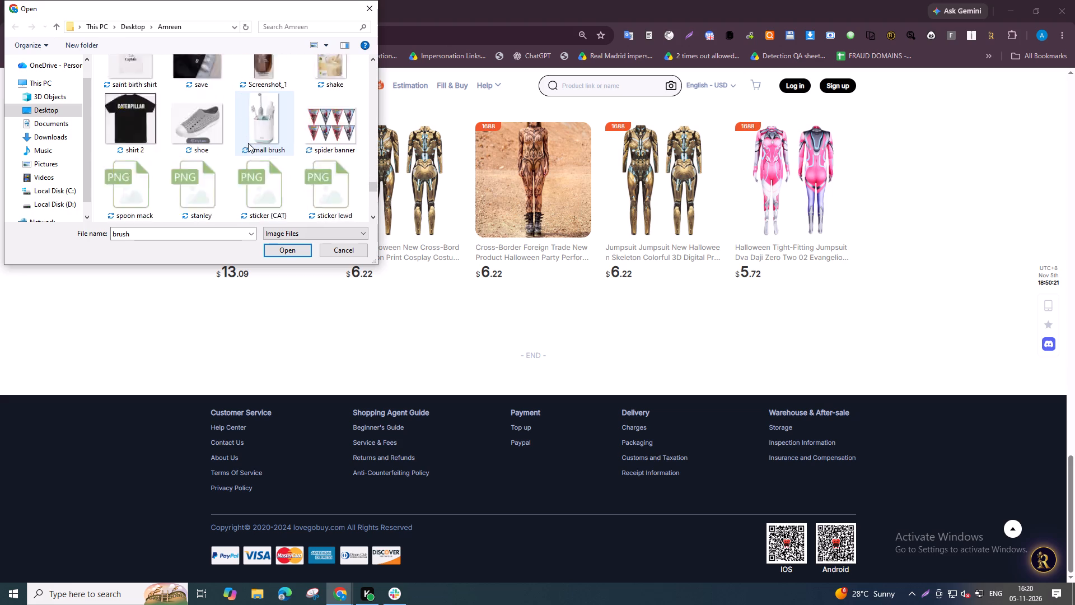
pyautogui.scroll(-19, 248, 143)
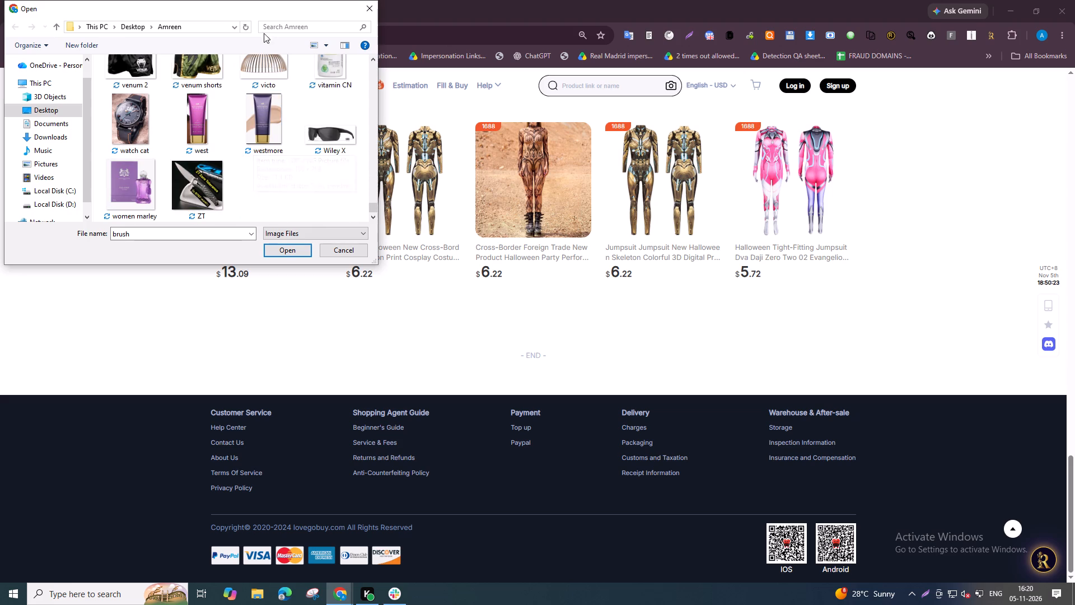
pyautogui.click(270, 29)
pyautogui.press('s')
pyautogui.press('t')
pyautogui.press('a')
pyautogui.click(123, 85)
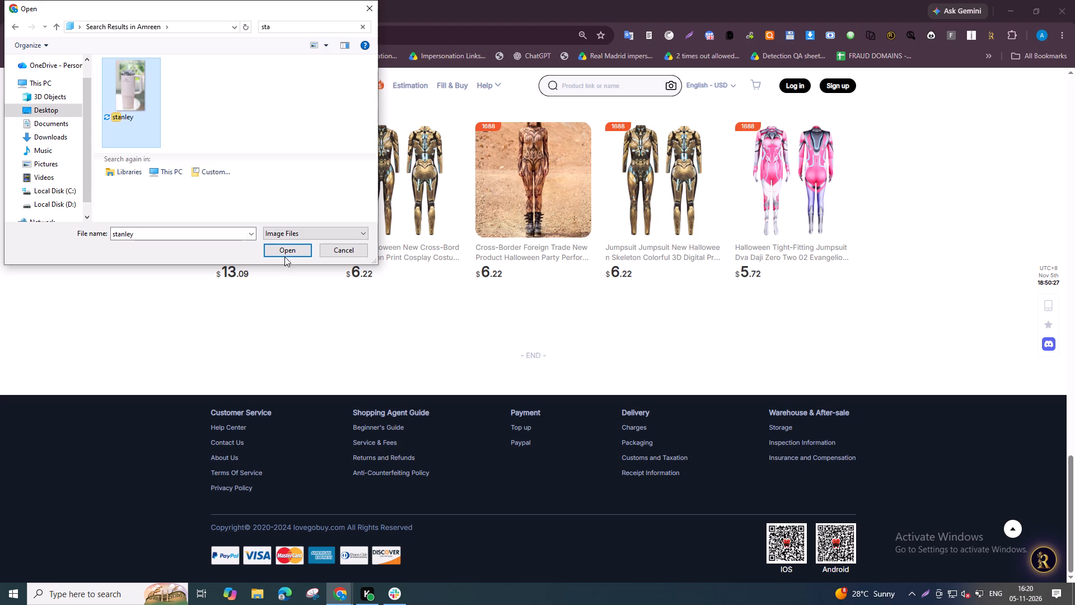
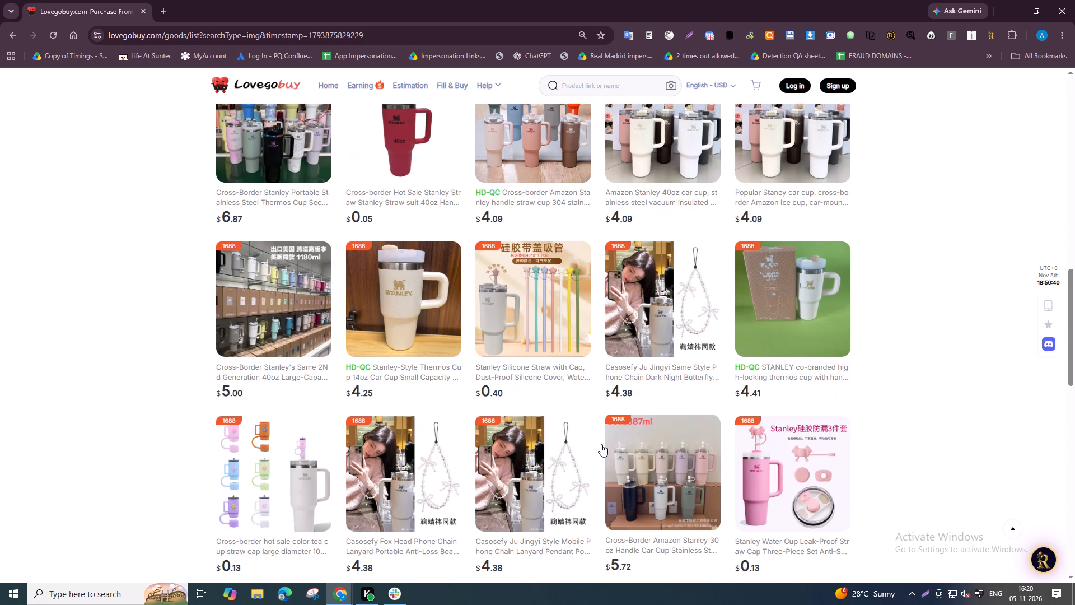
# Open the listing for the Stanley 304 stainless steel 30oz classic car cup from the image results and copy its 1688 product link.
pyautogui.scroll(-19, 601, 444)
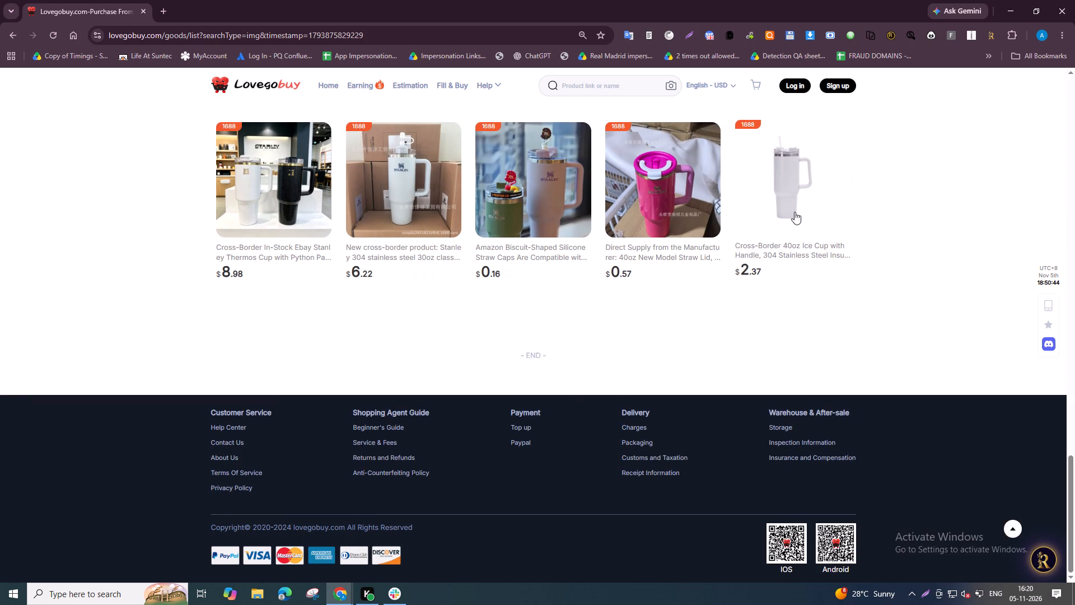
pyautogui.keyDown('ctrl'); pyautogui.click(396, 202); pyautogui.keyUp('ctrl')
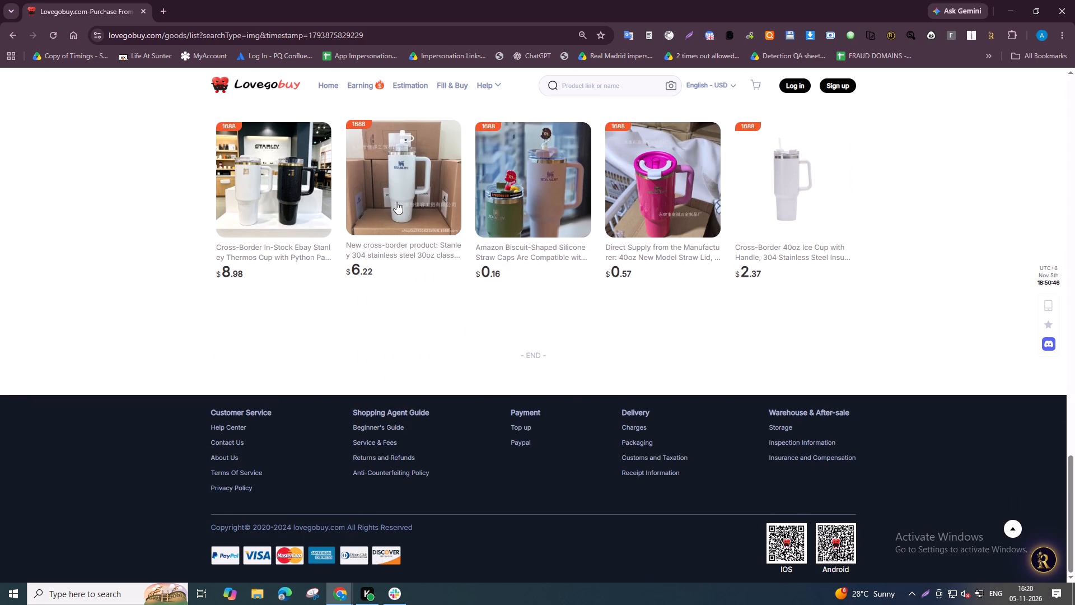
pyautogui.click(242, 0)
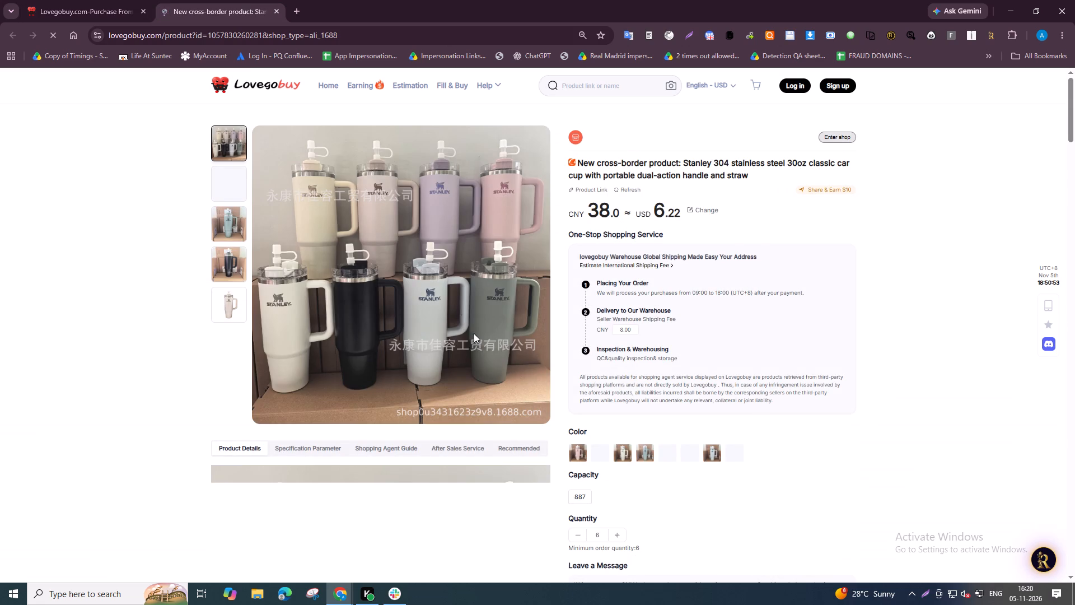
pyautogui.rightClick(583, 189)
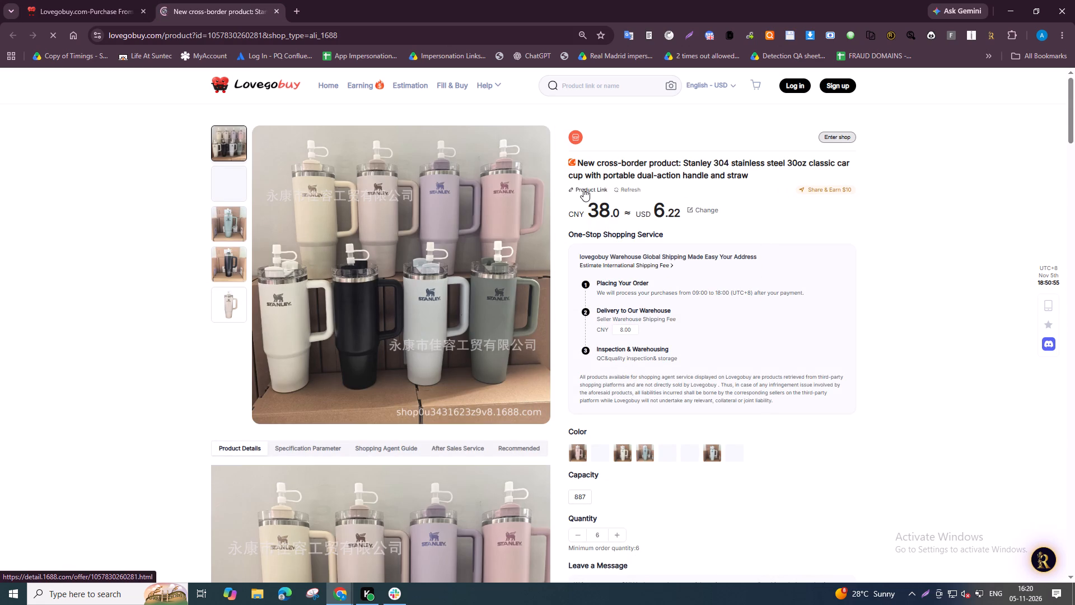
pyautogui.click(638, 304)
pyautogui.hotkey('ctrl', 'n')
pyautogui.write('amre')
pyautogui.press('Return')
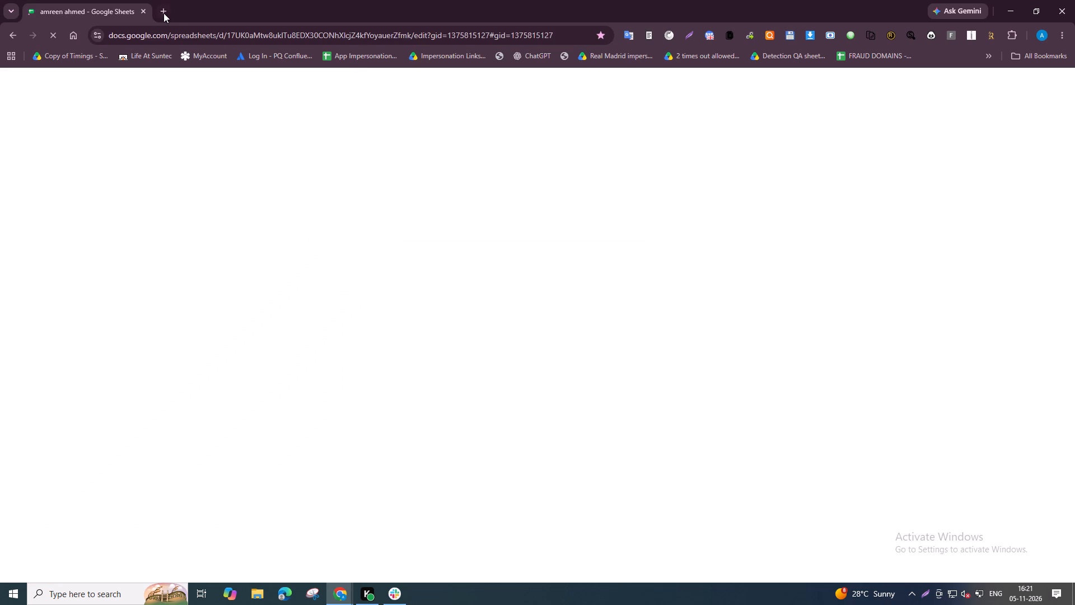
pyautogui.click(163, 13)
pyautogui.write('taobao')
pyautogui.press('Return')
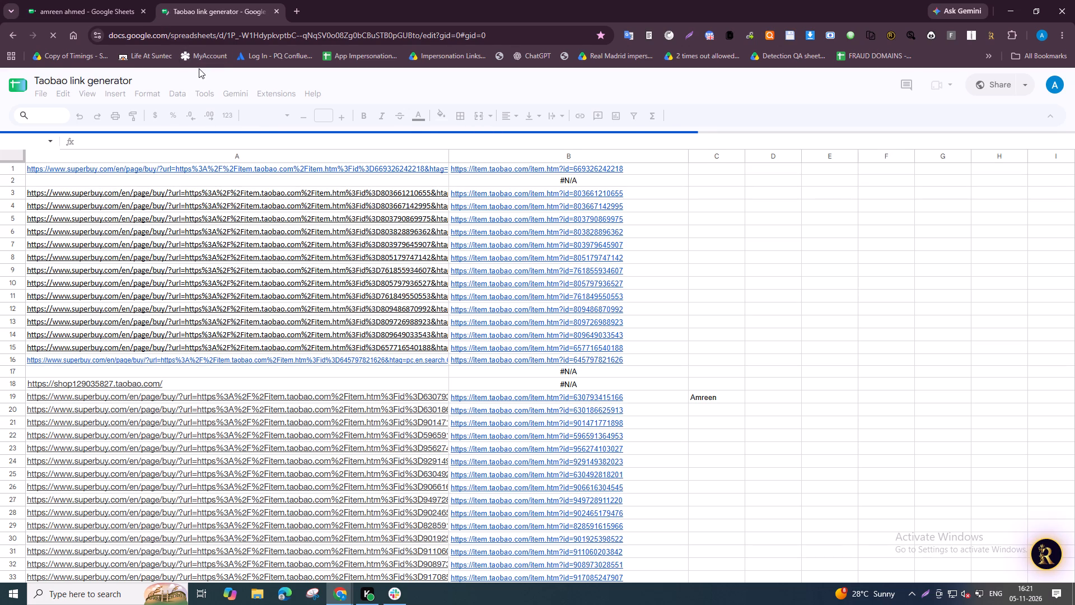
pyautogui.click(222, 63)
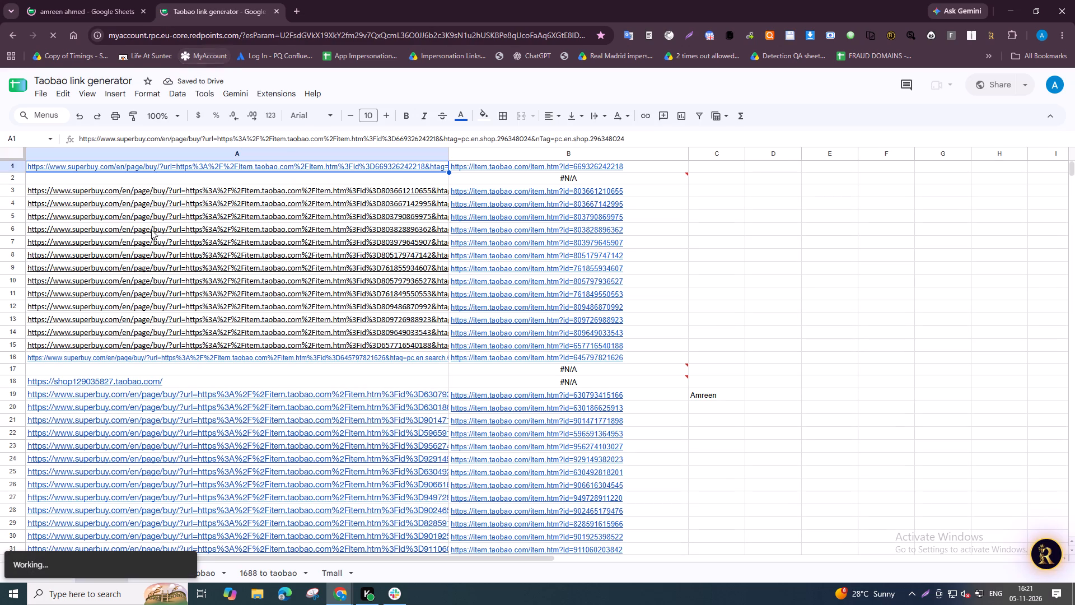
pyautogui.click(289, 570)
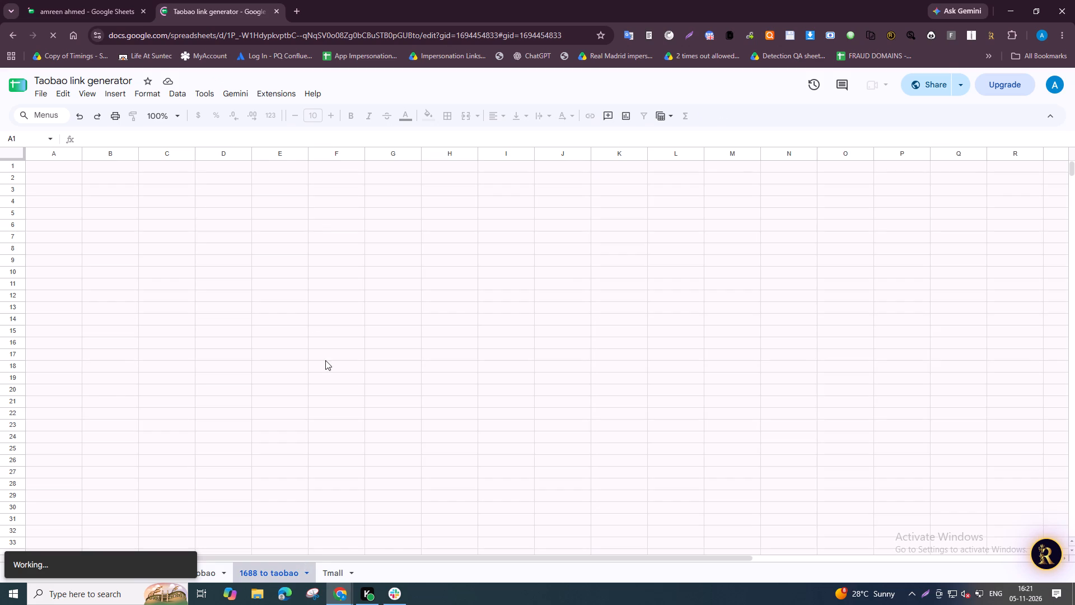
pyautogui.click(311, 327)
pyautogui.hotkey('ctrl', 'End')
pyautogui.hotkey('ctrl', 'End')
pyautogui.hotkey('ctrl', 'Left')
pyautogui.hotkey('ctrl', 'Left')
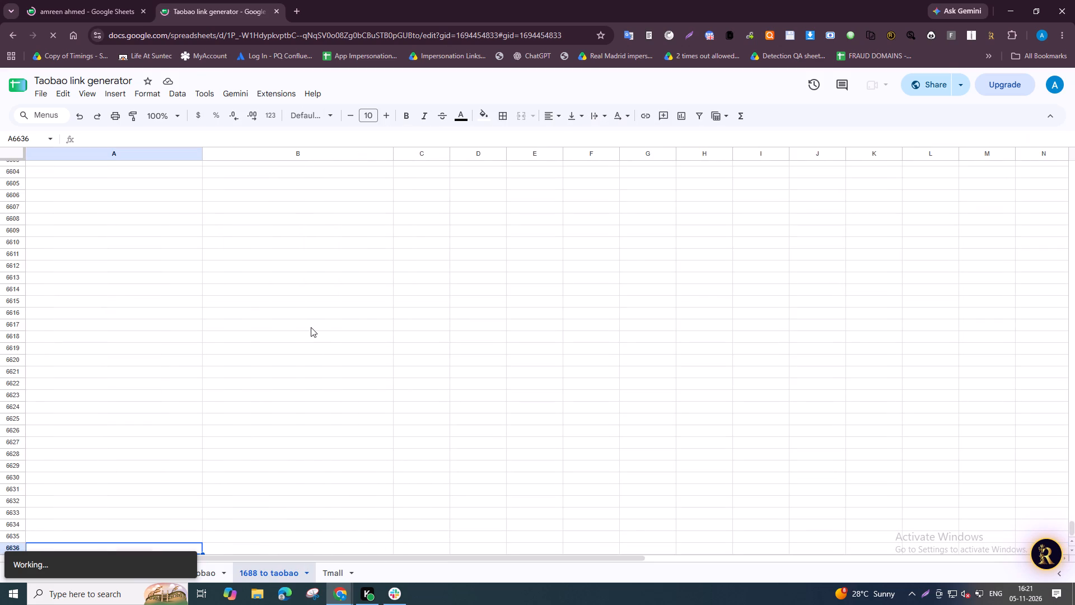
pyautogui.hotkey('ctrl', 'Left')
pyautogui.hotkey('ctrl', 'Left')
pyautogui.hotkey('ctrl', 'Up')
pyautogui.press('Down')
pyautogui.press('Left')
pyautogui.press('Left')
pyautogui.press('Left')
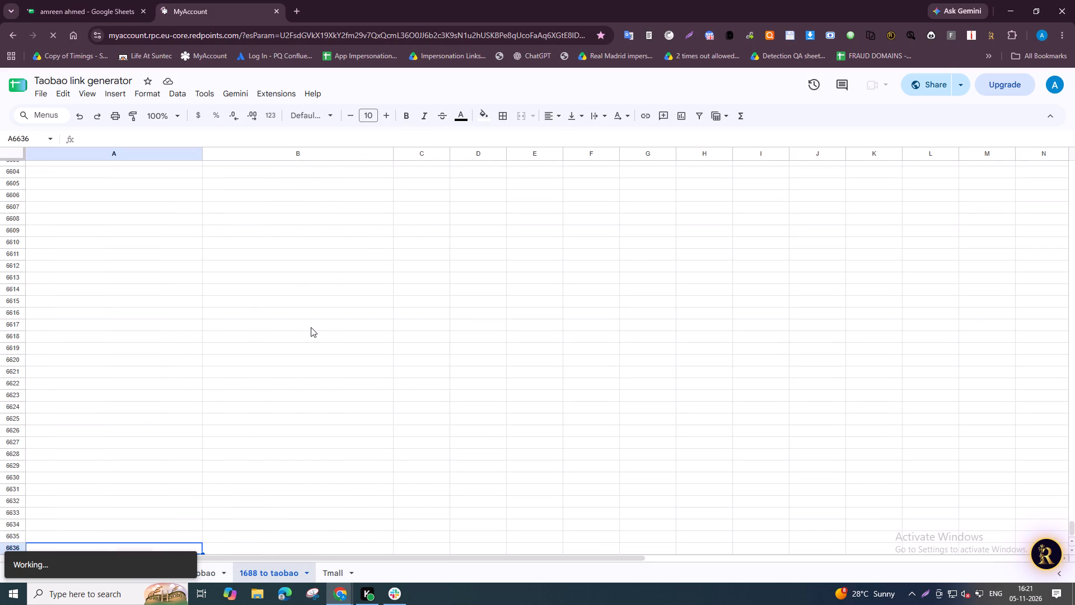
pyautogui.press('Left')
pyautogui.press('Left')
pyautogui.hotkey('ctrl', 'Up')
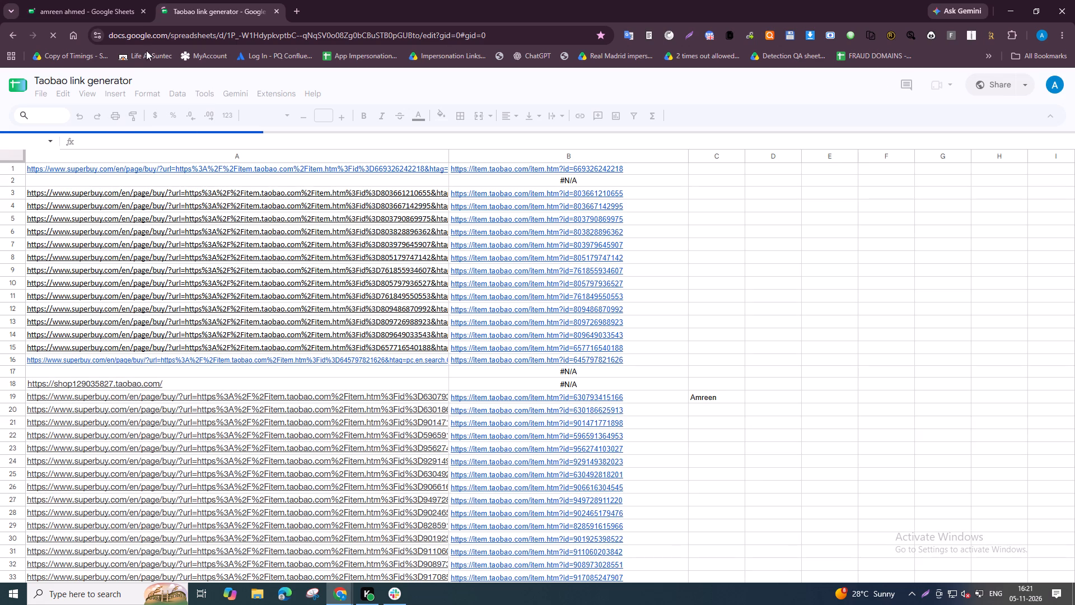
# Paste the copied product link in the first empty row of the 1688 to taobao sheet and fill the Taobao link formula down beside it.
pyautogui.click(301, 312)
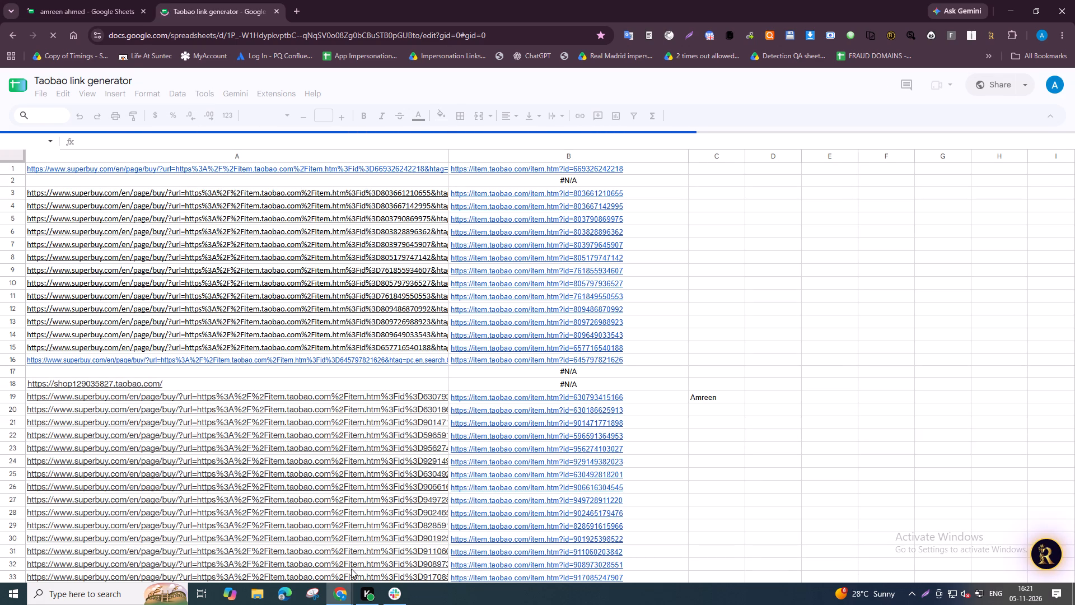
pyautogui.click(273, 574)
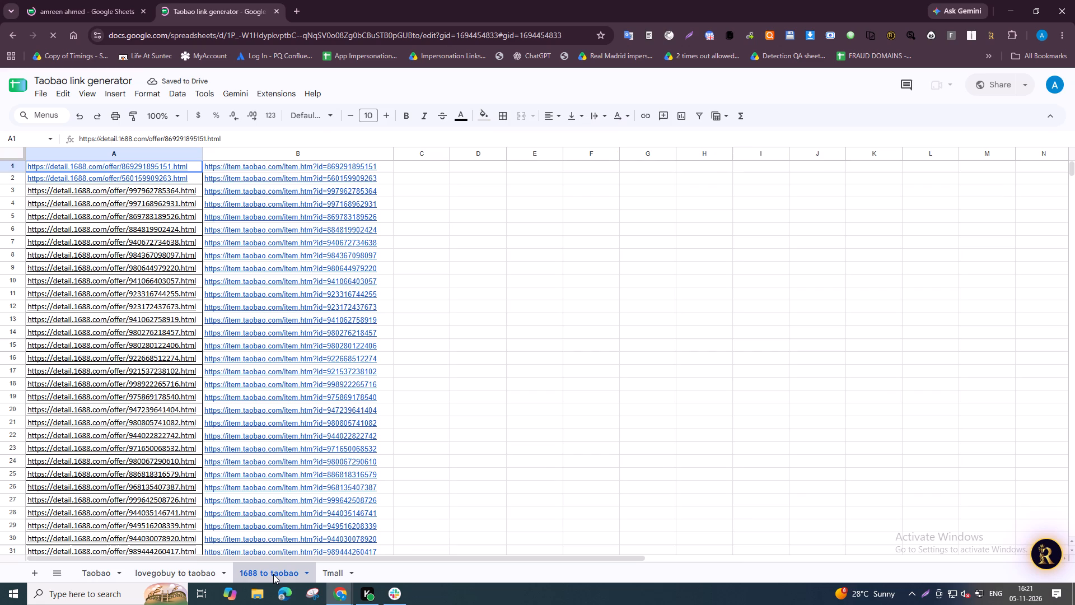
pyautogui.click(262, 495)
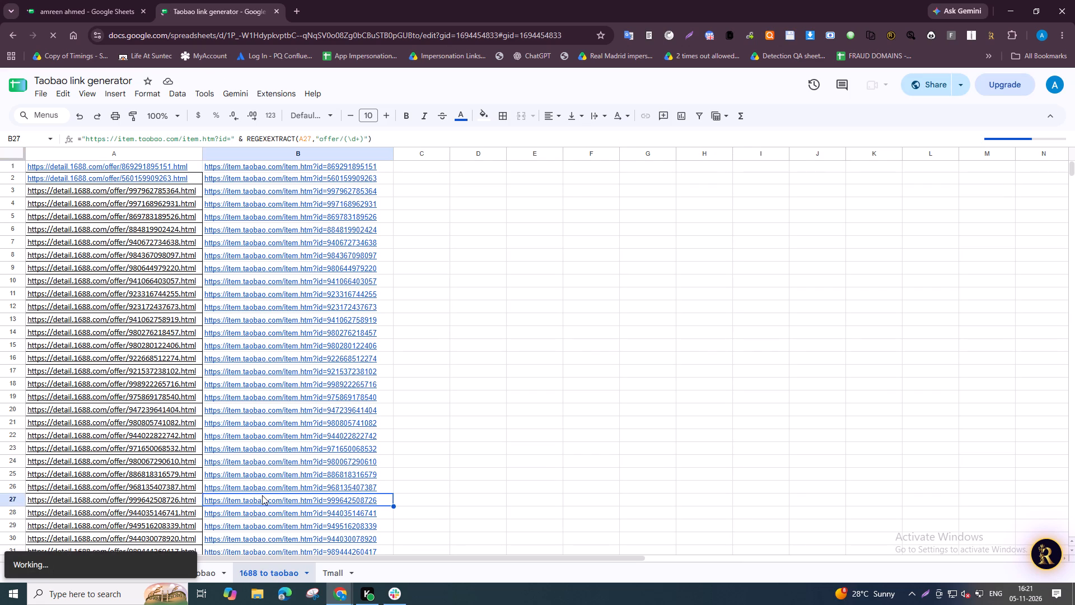
pyautogui.hotkey('ctrl', 'End')
pyautogui.hotkey('ctrl', 'Left')
pyautogui.hotkey('ctrl', 'Left')
pyautogui.hotkey('ctrl', 'Left')
pyautogui.hotkey('ctrl', 'Left')
pyautogui.hotkey('ctrl', 'Left')
pyautogui.press('Left')
pyautogui.press('Left')
pyautogui.press('Left')
pyautogui.press('Left')
pyautogui.press('Left')
pyautogui.press('Left')
pyautogui.press('Left')
pyautogui.press('Left')
pyautogui.press('Left')
pyautogui.press('Left')
pyautogui.press('Left')
pyautogui.press('Left')
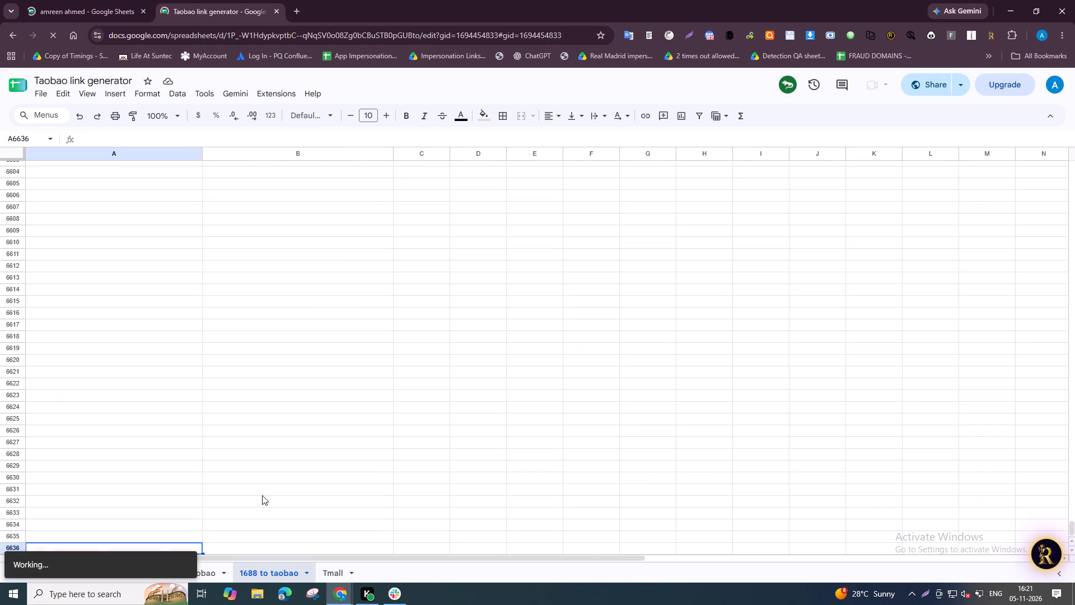
pyautogui.hotkey('ctrl', 'Up')
pyautogui.press('Down')
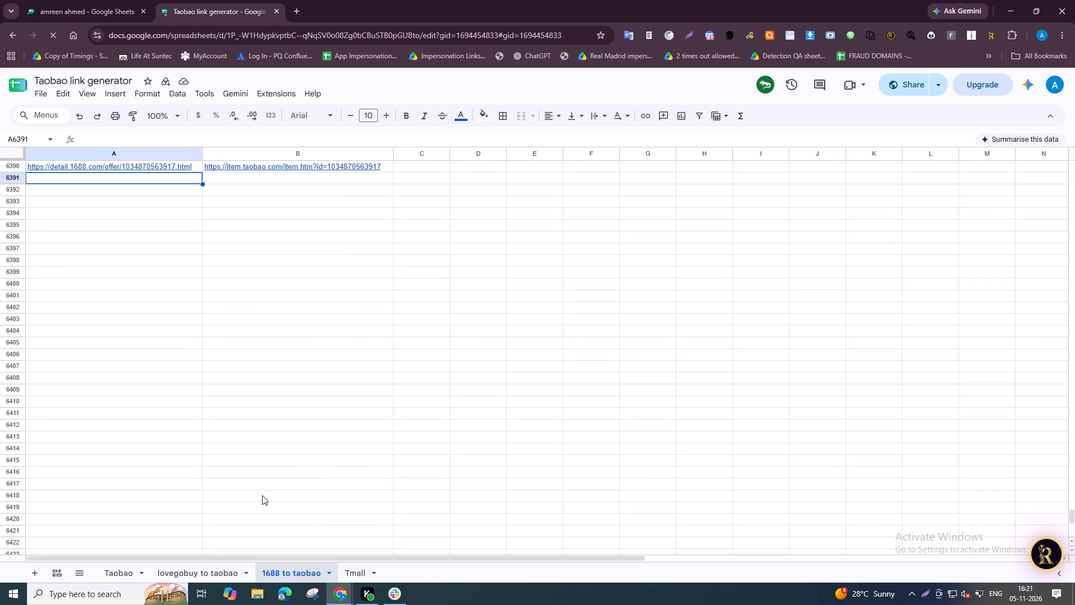
pyautogui.hotkey('ctrl', 'v')
pyautogui.press('Right')
pyautogui.hotkey('ctrl', 'd')
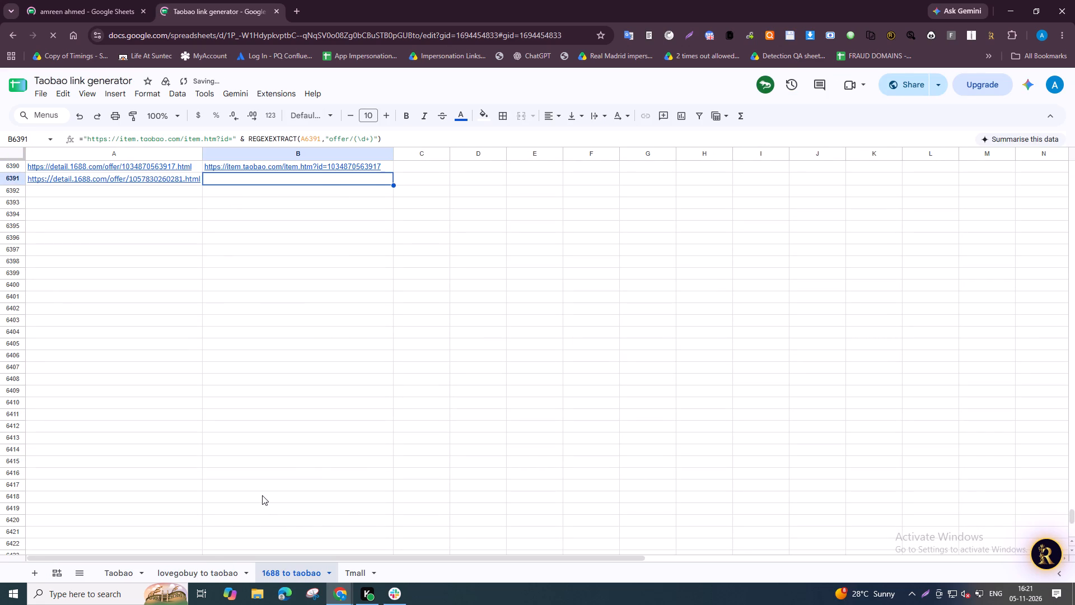
# Copy the Taobao link generated for the new row.
pyautogui.hotkey('ctrl', 'c')
pyautogui.hotkey('ctrl', 'c')
pyautogui.hotkey('alt', 'Tab')
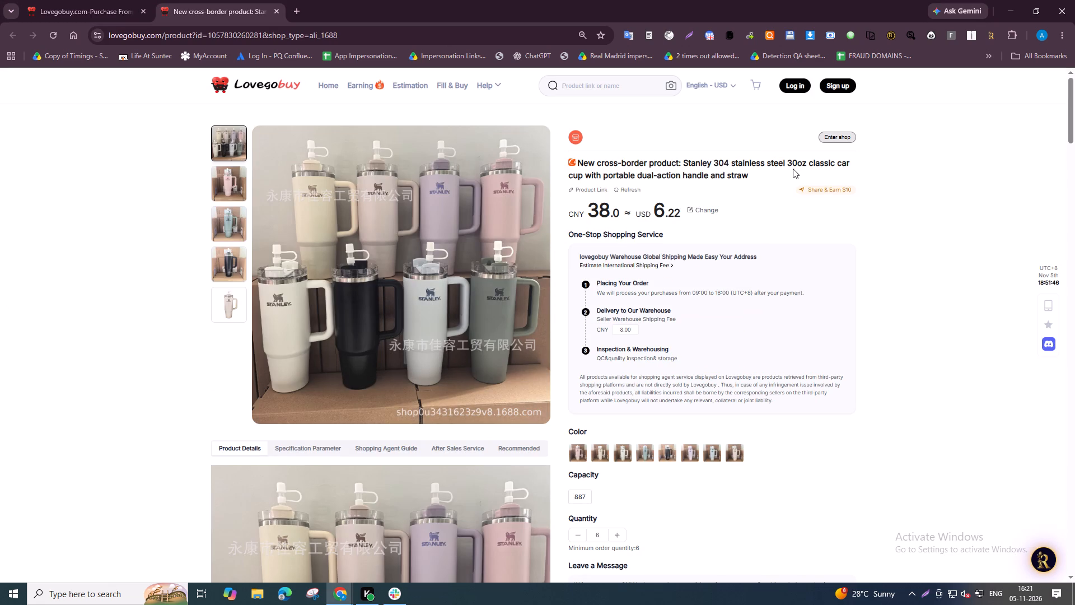
pyautogui.hotkey('alt', 'Tab')
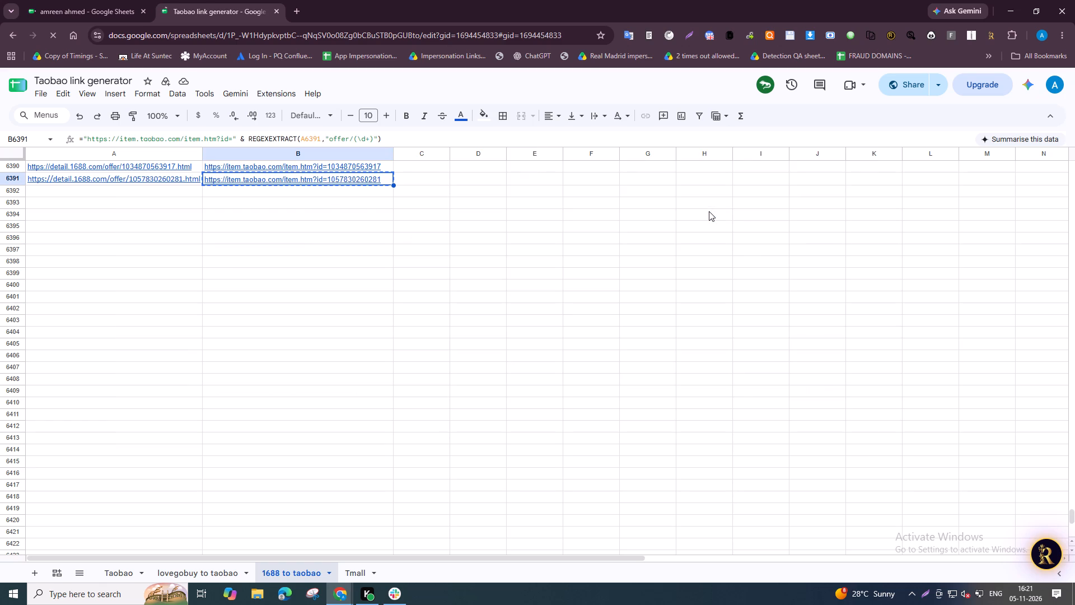
pyautogui.hotkey('ctrl', 'c')
pyautogui.hotkey('ctrl', 'c')
# Switch to the Red Points New Incident form and change the customer to PMI Pacific Market International, searching "pmi".
pyautogui.hotkey('alt', 'Tab')
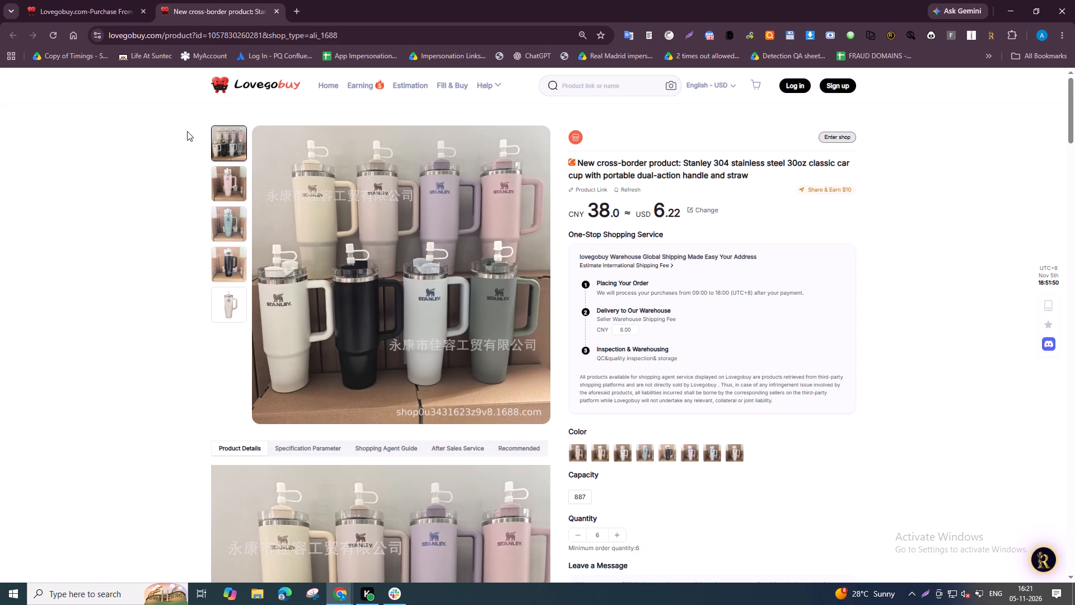
pyautogui.hotkey('alt', 'Tab')
pyautogui.hotkey('alt', 'Tab')
pyautogui.click(187, 0)
pyautogui.click(242, 320)
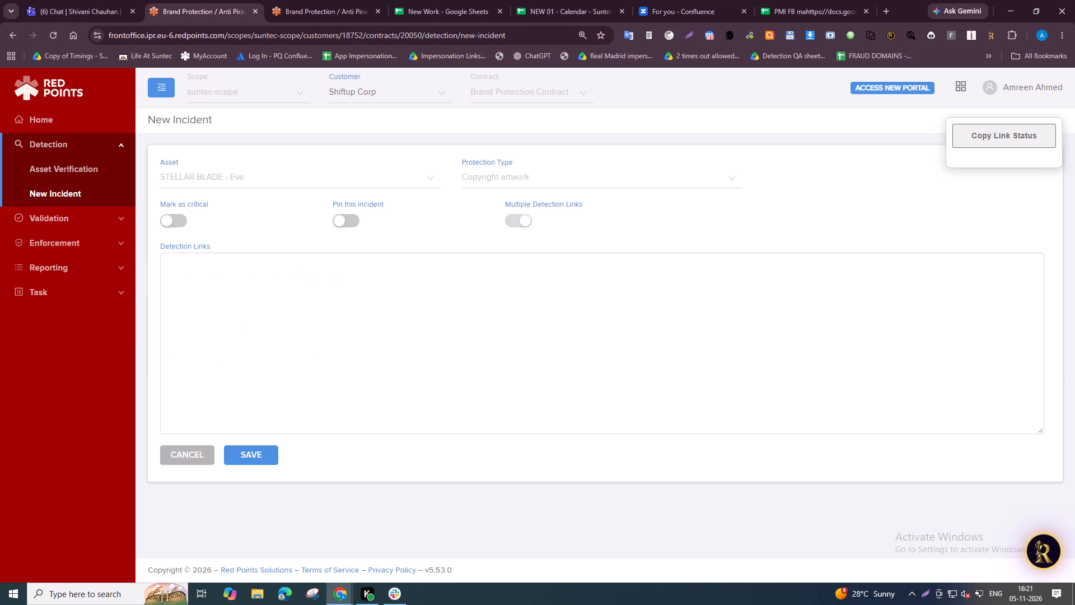
pyautogui.click(364, 96)
pyautogui.write('pmi')
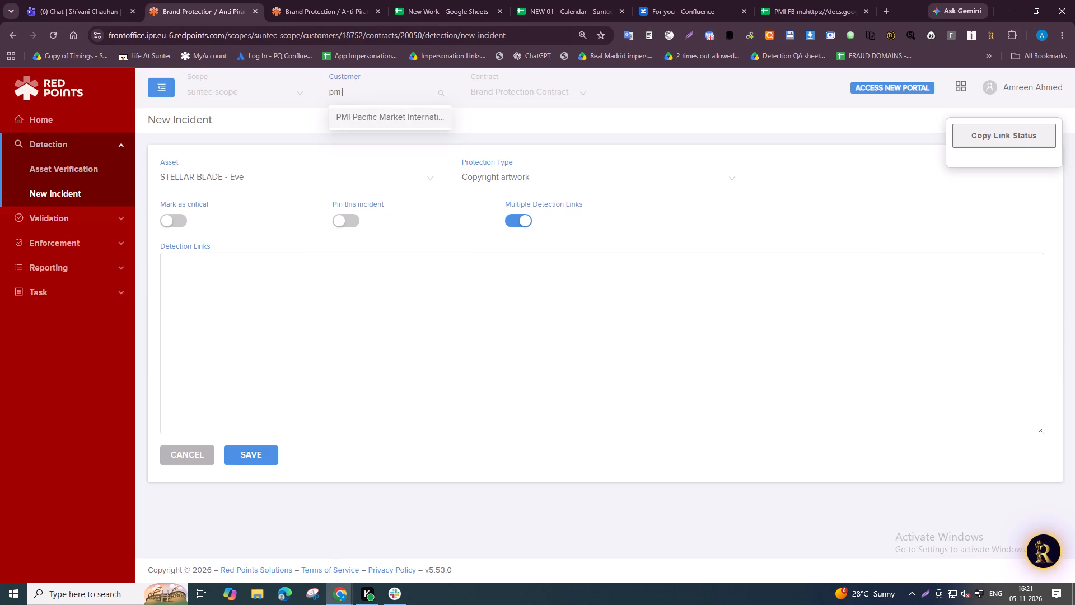
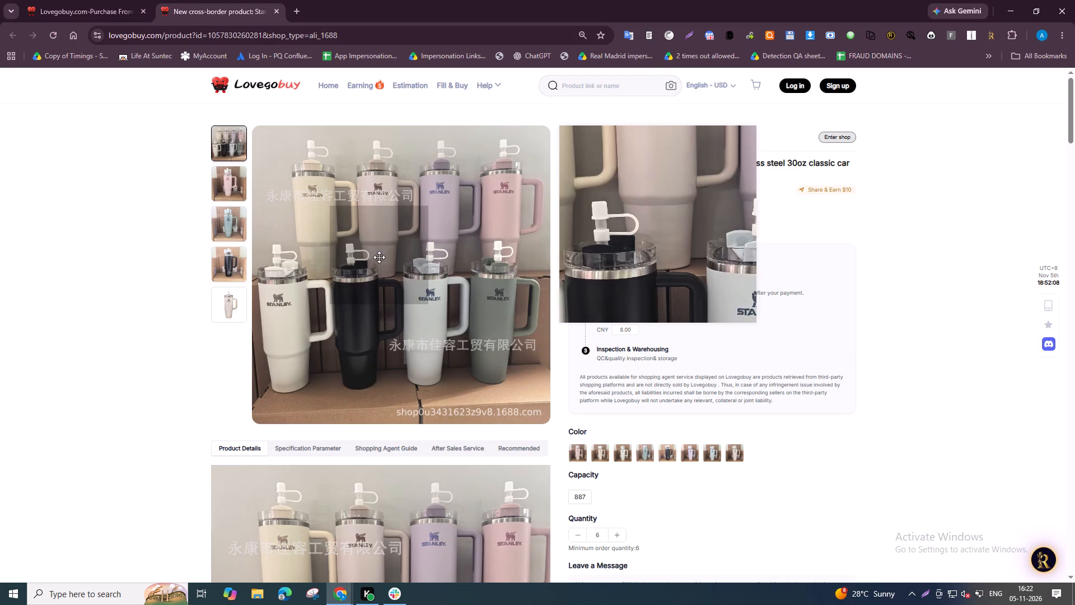
# Examine the gallery photos of the Stanley 304 stainless steel 30oz car cup on its Lovegobuy product page.
pyautogui.click(247, 264)
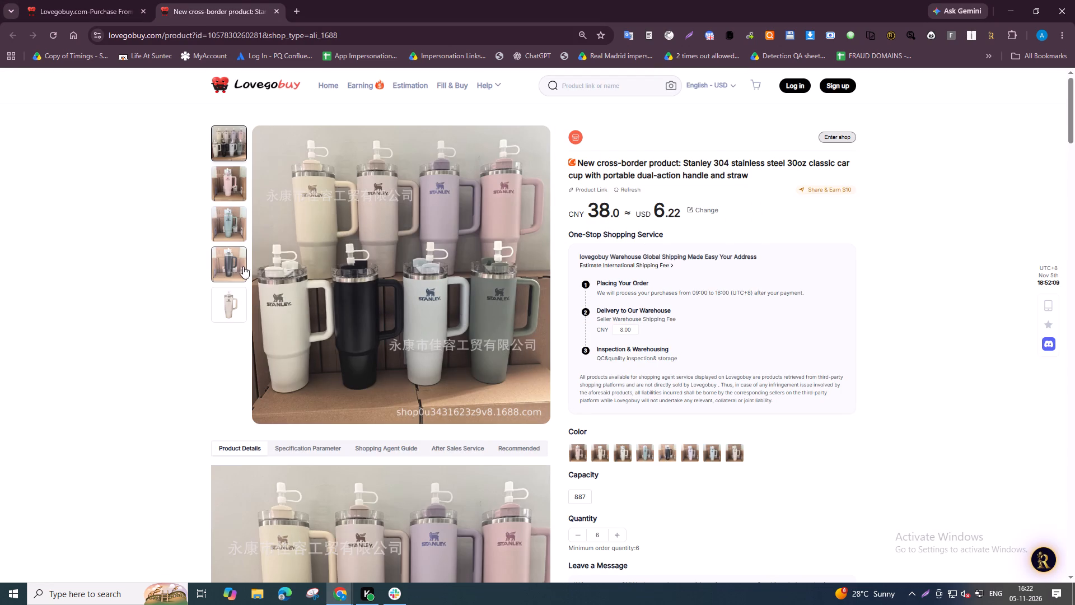
pyautogui.click(235, 264)
pyautogui.click(214, 305)
pyautogui.click(223, 191)
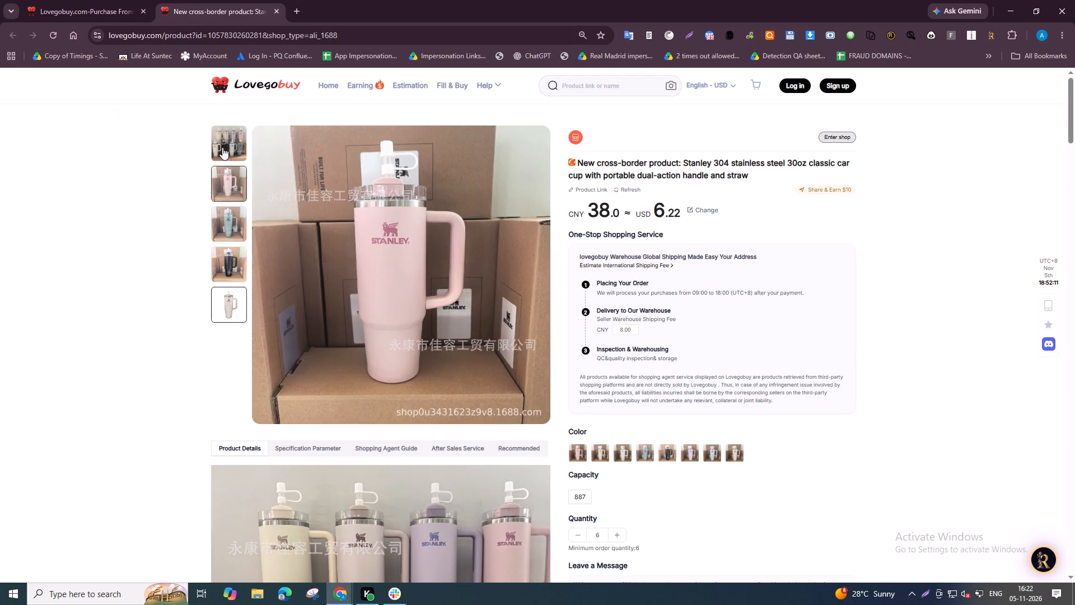
pyautogui.click(222, 144)
# Switch to the Red Points New Incident form, set the protection type to Product counterfeit and enable Multiple Detection Links.
pyautogui.hotkey('alt', 'Tab')
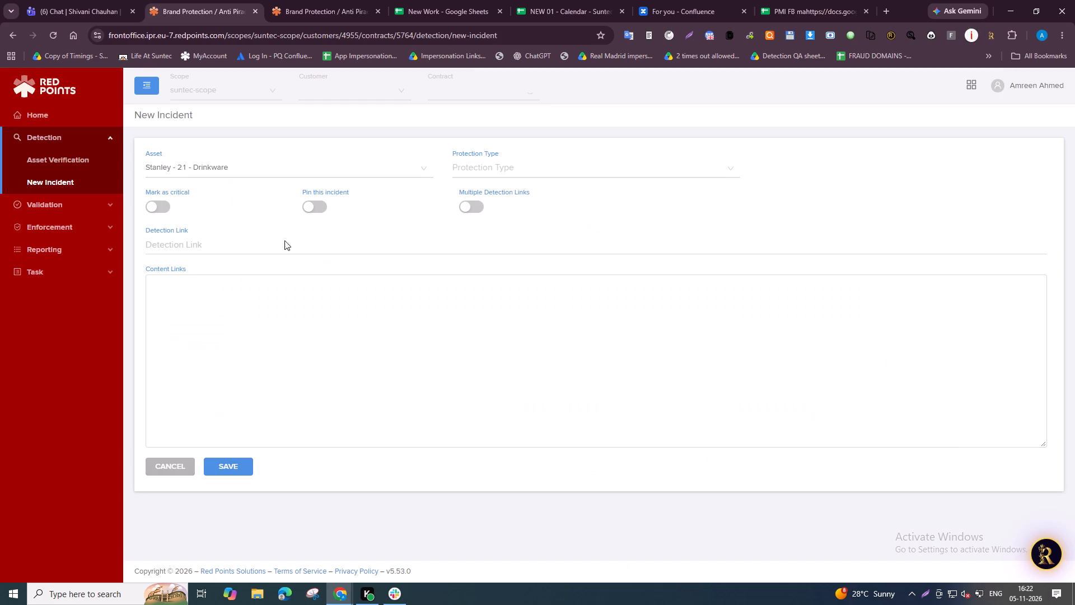
pyautogui.click(510, 173)
pyautogui.click(525, 230)
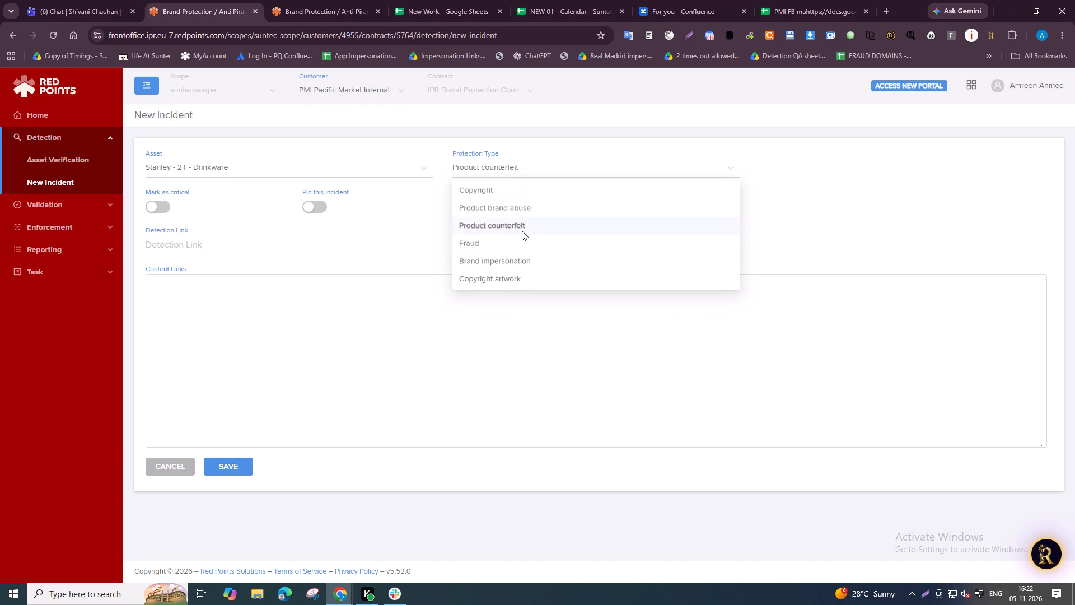
pyautogui.click(474, 204)
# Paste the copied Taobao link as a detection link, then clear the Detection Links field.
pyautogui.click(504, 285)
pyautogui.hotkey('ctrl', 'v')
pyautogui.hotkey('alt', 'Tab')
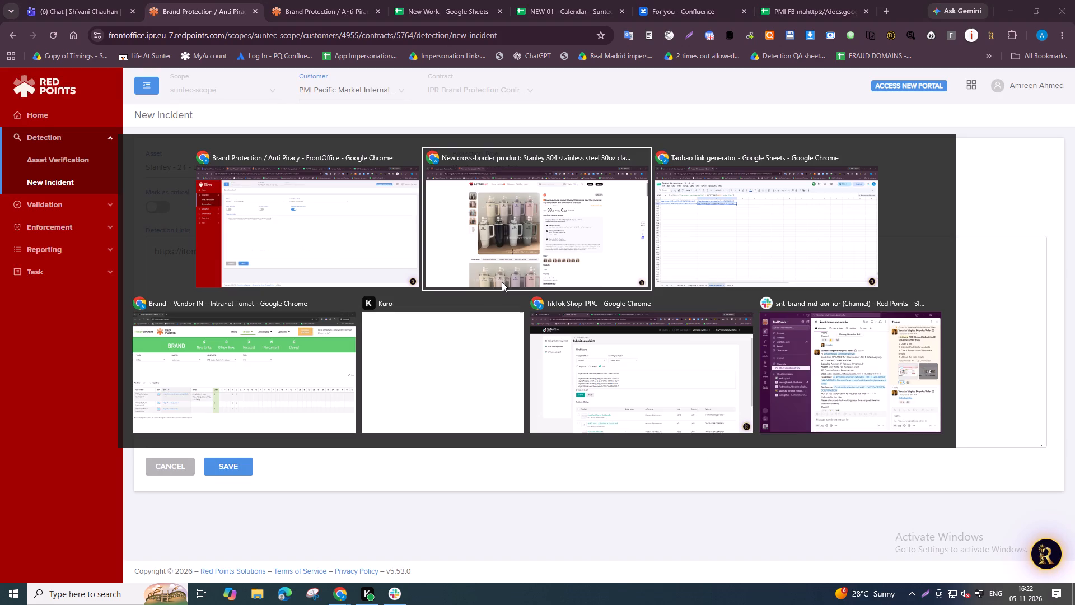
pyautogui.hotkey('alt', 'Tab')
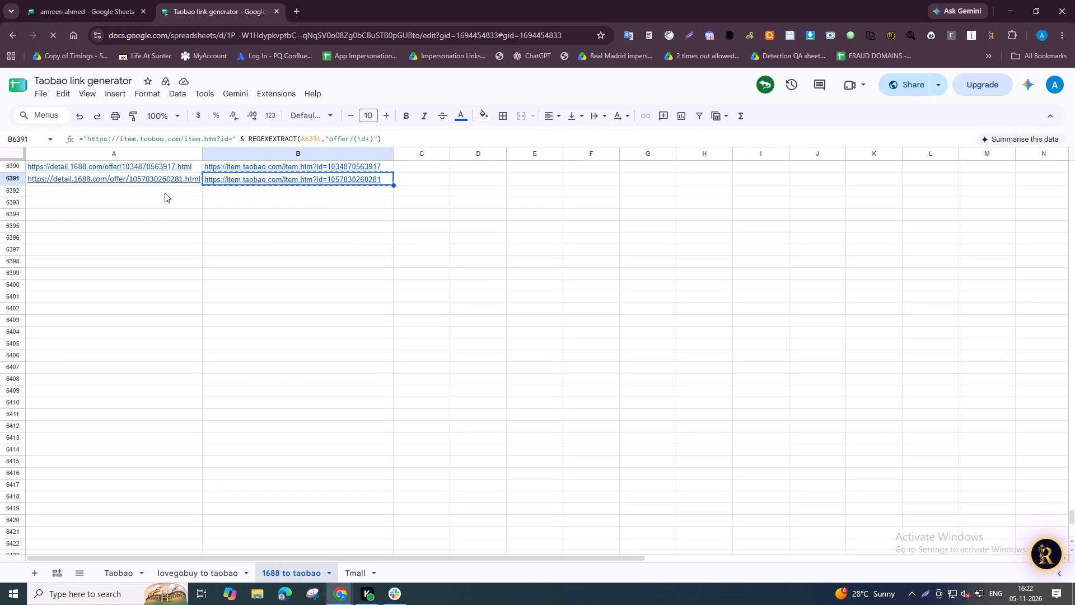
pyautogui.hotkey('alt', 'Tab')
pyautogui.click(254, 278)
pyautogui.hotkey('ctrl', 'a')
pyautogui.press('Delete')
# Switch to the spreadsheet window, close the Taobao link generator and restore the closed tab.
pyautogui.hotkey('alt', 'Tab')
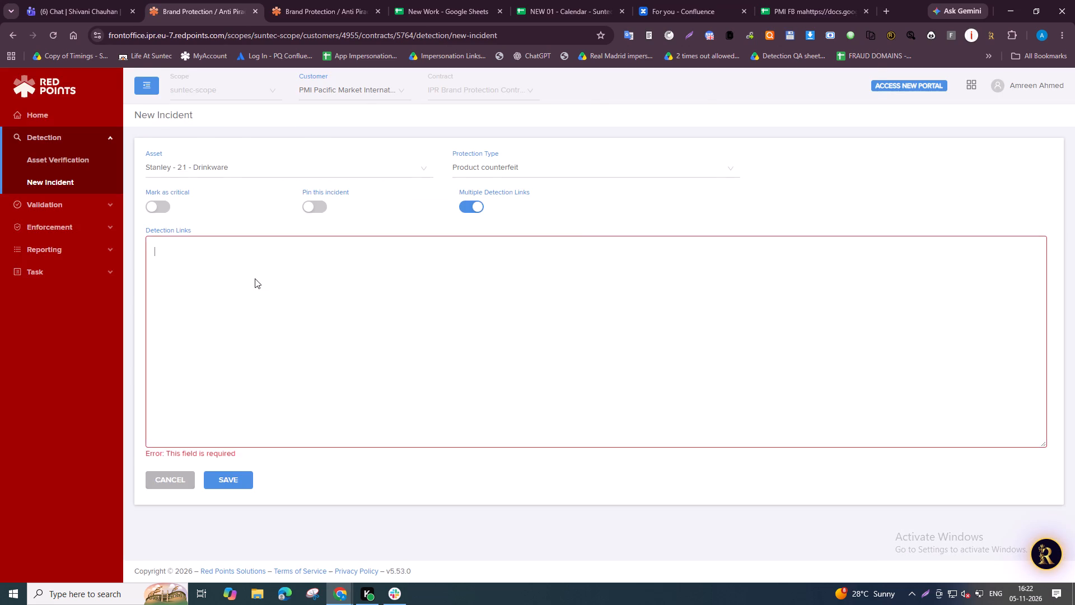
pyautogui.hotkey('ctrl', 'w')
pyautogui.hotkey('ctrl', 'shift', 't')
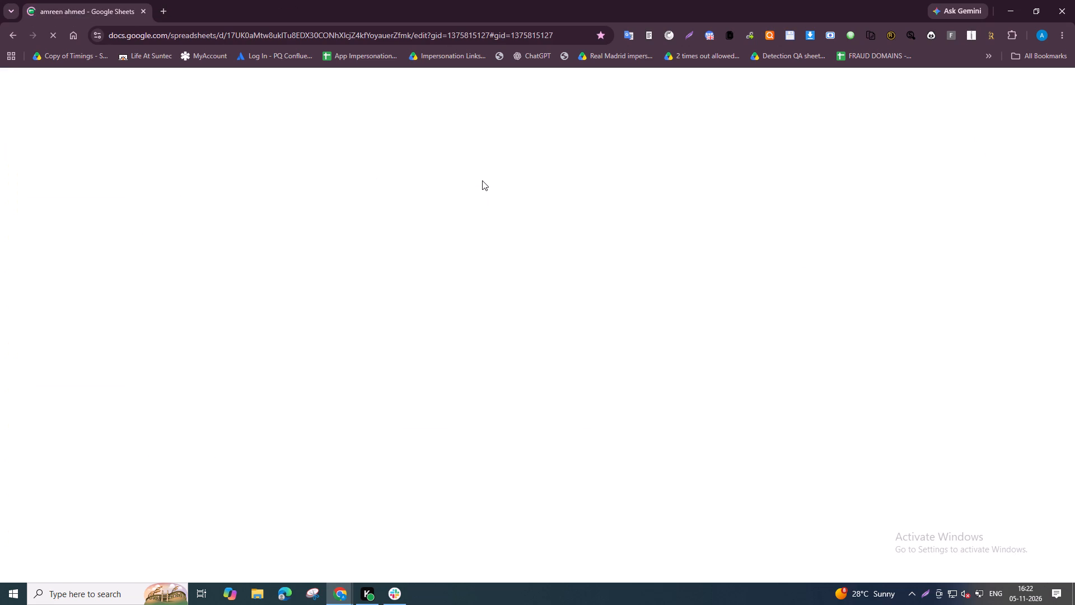
# Switch back to Lovegobuy and close the Stanley product page.
pyautogui.hotkey('alt', 'Tab')
pyautogui.hotkey('alt', 'Tab')
pyautogui.hotkey('ctrl', 'w')
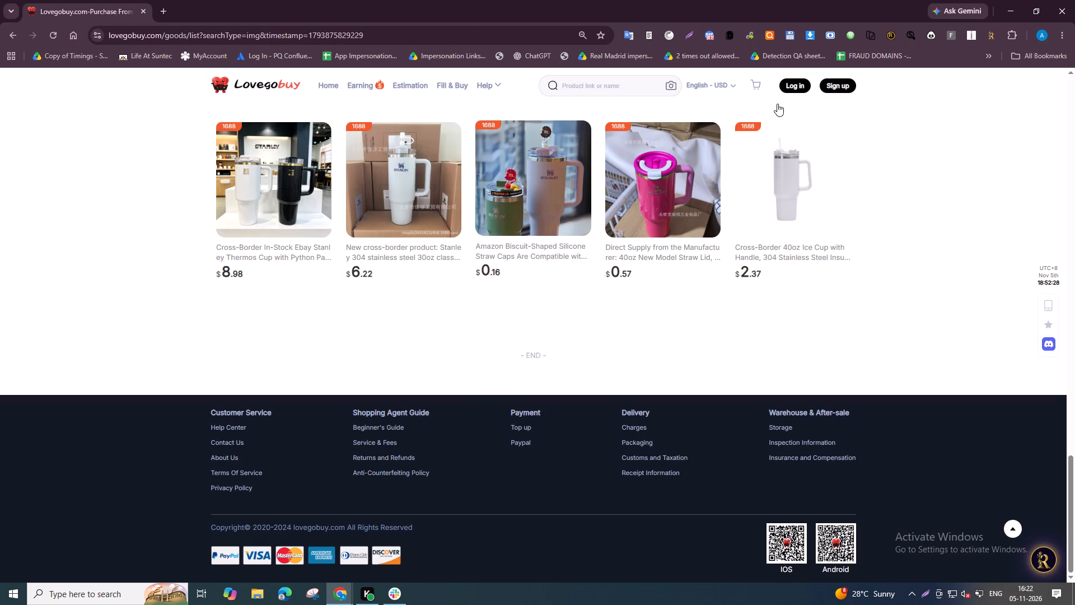
# Search Lovegobuy for "herbalife shakes".
pyautogui.click(656, 86)
pyautogui.write('ge')
pyautogui.press('BackSpace')
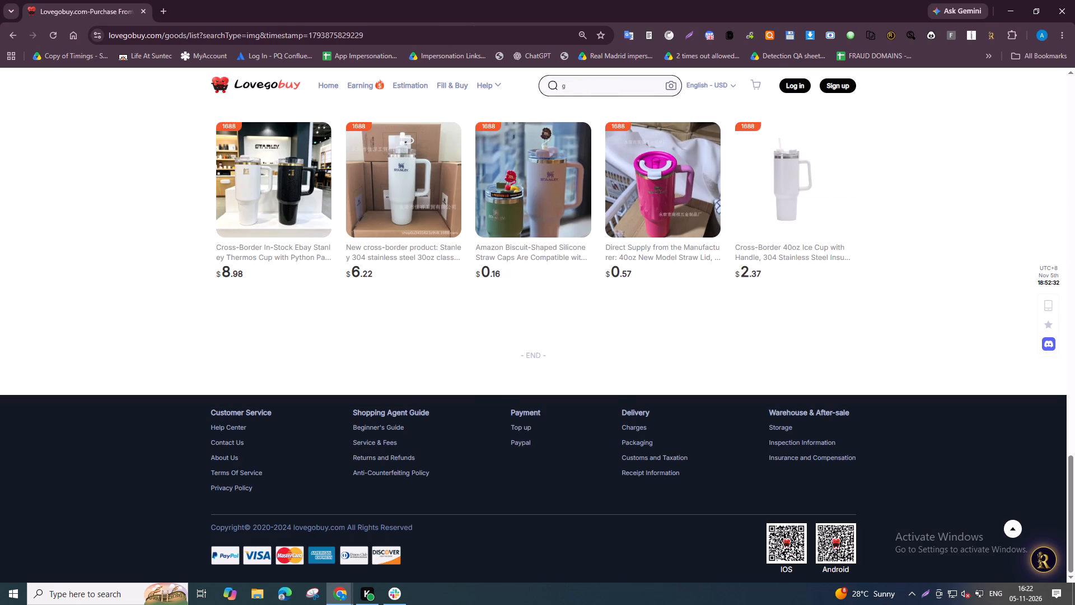
pyautogui.press('BackSpace')
pyautogui.write('herbl')
pyautogui.press('BackSpace')
pyautogui.write('alife c')
pyautogui.press('BackSpace')
pyautogui.write('shakes')
pyautogui.press('Return')
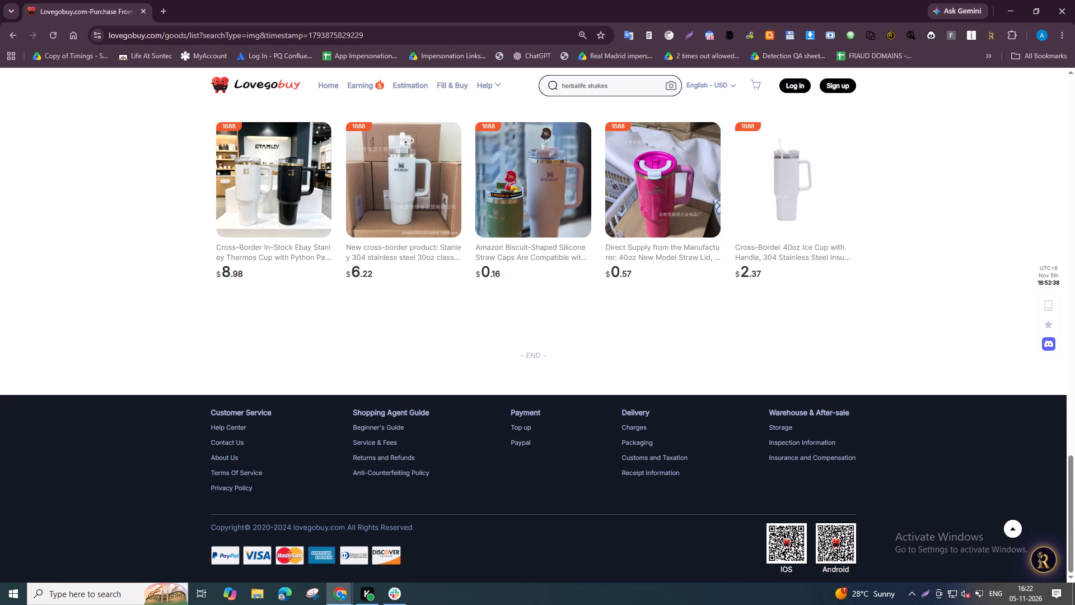
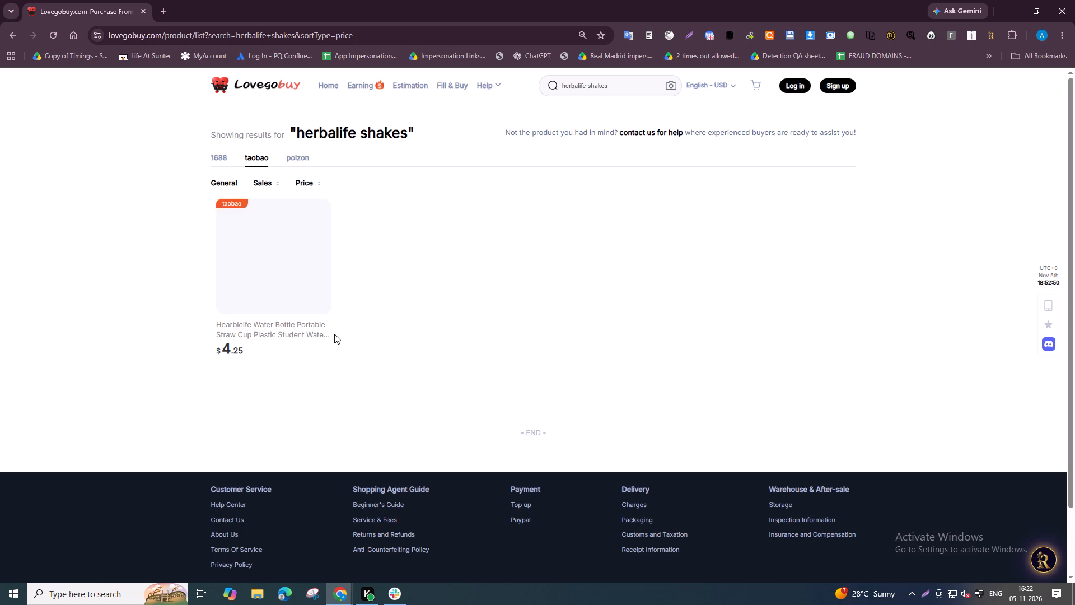
# Open the Hearbleife water bottle result's product page.
pyautogui.keyDown('ctrl'); pyautogui.click(275, 249); pyautogui.keyUp('ctrl')
# Search Lovegobuy for "herbalife tea" and show the taobao results.
pyautogui.doubleClick(603, 87)
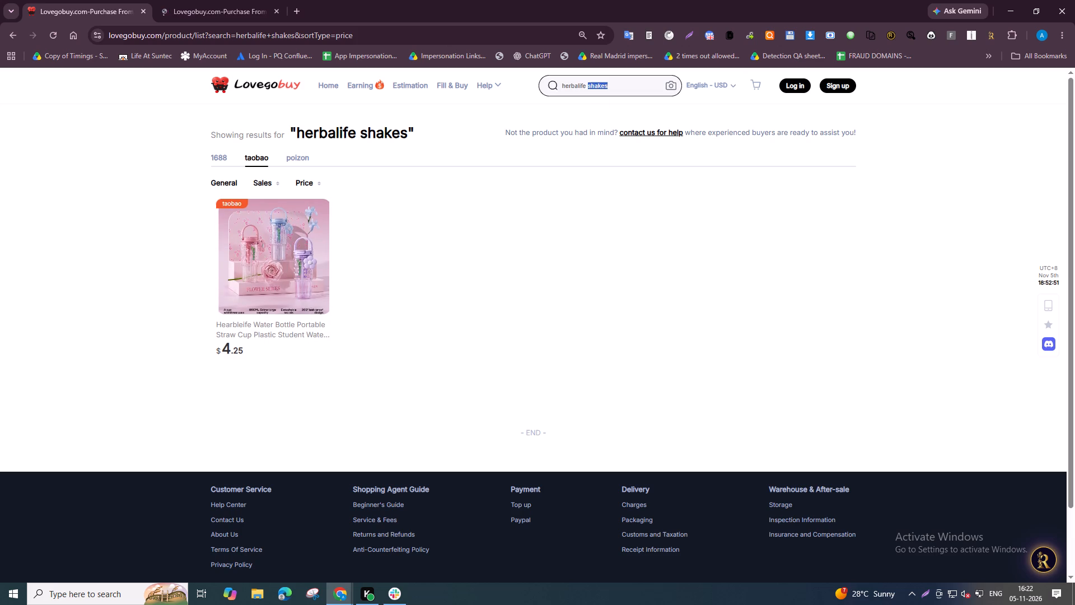
pyautogui.press('Delete')
pyautogui.write('tea')
pyautogui.press('Return')
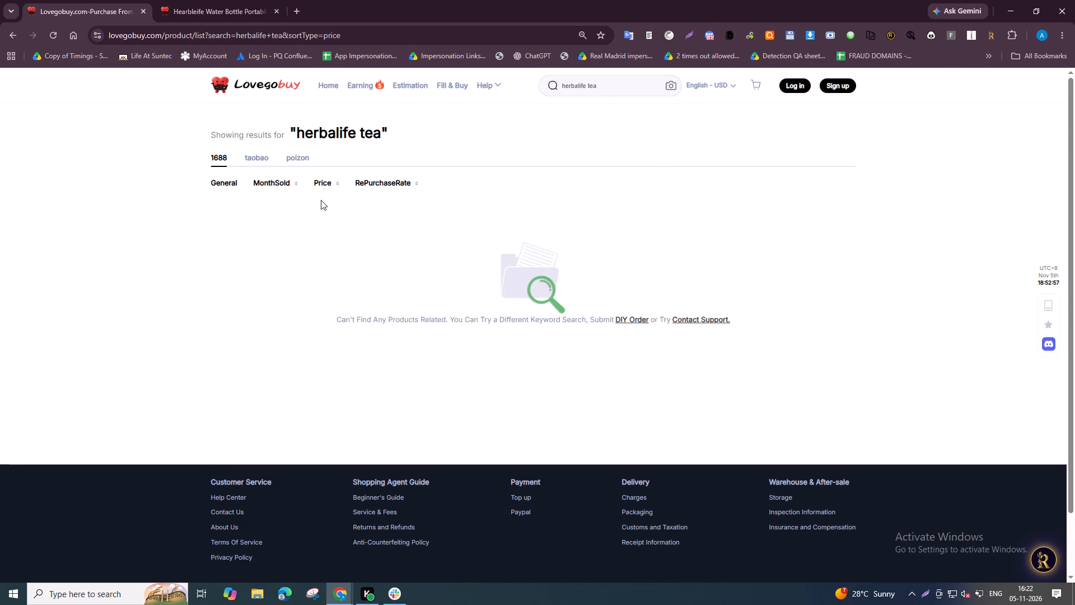
pyautogui.click(245, 160)
# Check the Hearbleife water bottle product page for Herbalife branding and close it.
pyautogui.click(263, 0)
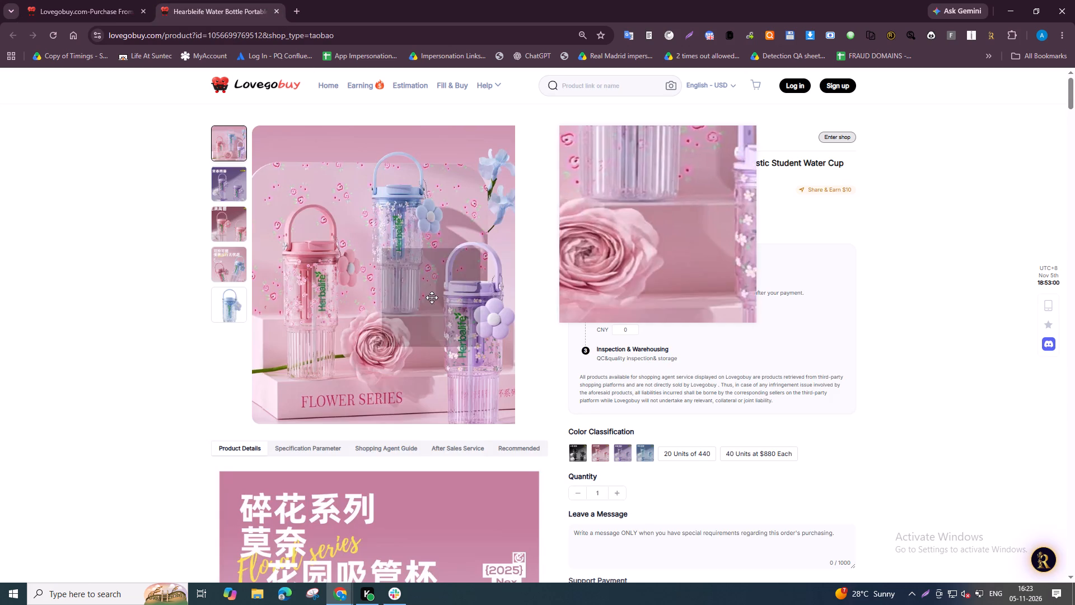
pyautogui.click(276, 15)
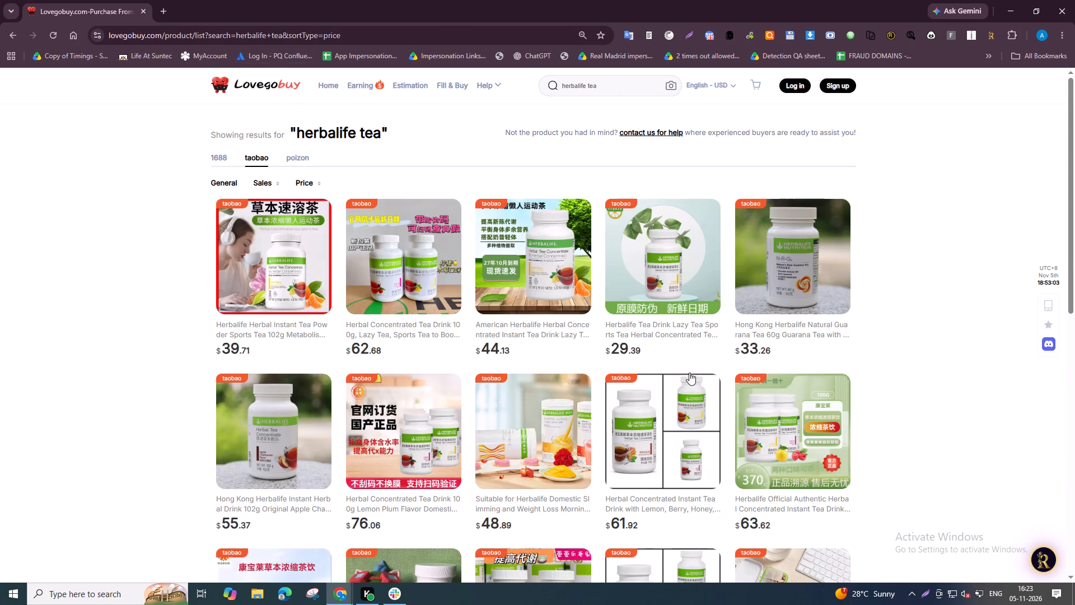
# Review the herbalife tea results and open the first two rows' products, except the domestic slimming shake set, in separate tabs.
pyautogui.scroll(-13, 689, 379)
pyautogui.scroll(8, 686, 381)
pyautogui.scroll(5, 688, 156)
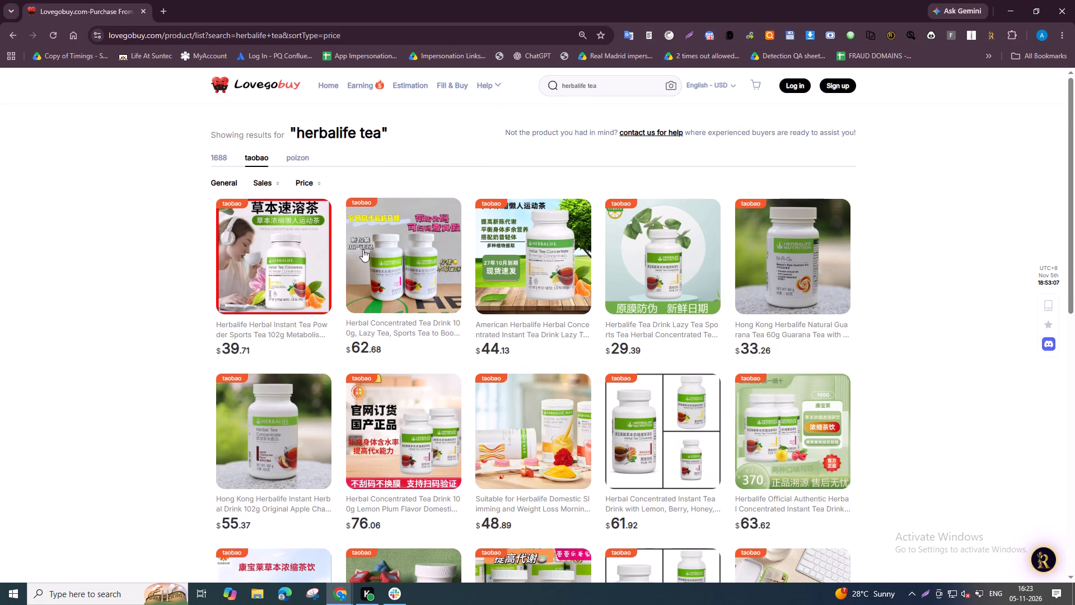
pyautogui.keyDown('ctrl'); pyautogui.click(281, 291); pyautogui.keyUp('ctrl')
pyautogui.keyDown('ctrl'); pyautogui.click(395, 285); pyautogui.keyUp('ctrl')
pyautogui.keyDown('ctrl'); pyautogui.click(555, 282); pyautogui.keyUp('ctrl')
pyautogui.keyDown('ctrl'); pyautogui.click(676, 280); pyautogui.keyUp('ctrl')
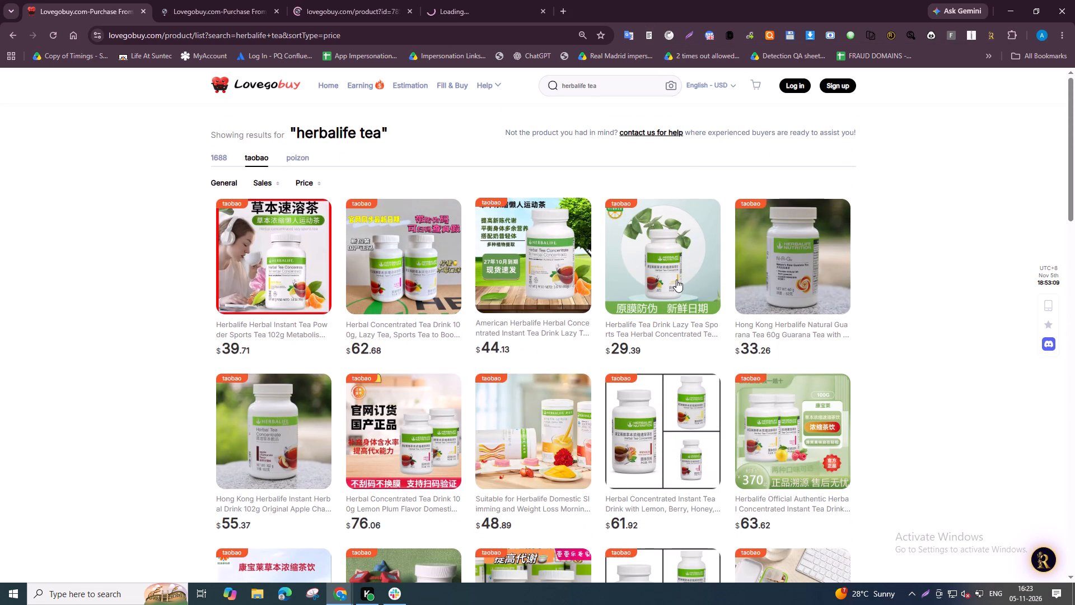
pyautogui.keyDown('ctrl'); pyautogui.click(288, 427); pyautogui.keyUp('ctrl')
pyautogui.keyDown('ctrl'); pyautogui.click(418, 436); pyautogui.keyUp('ctrl')
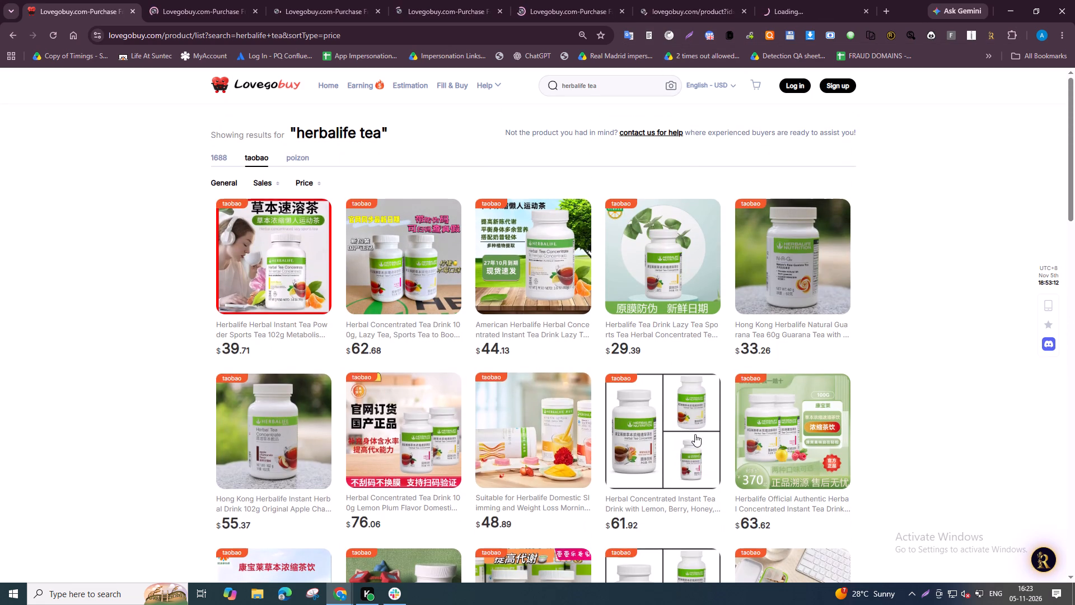
pyautogui.keyDown('ctrl'); pyautogui.click(695, 432); pyautogui.keyUp('ctrl')
pyautogui.keyDown('ctrl'); pyautogui.click(791, 441); pyautogui.keyUp('ctrl')
pyautogui.keyDown('ctrl'); pyautogui.click(779, 288); pyautogui.keyUp('ctrl')
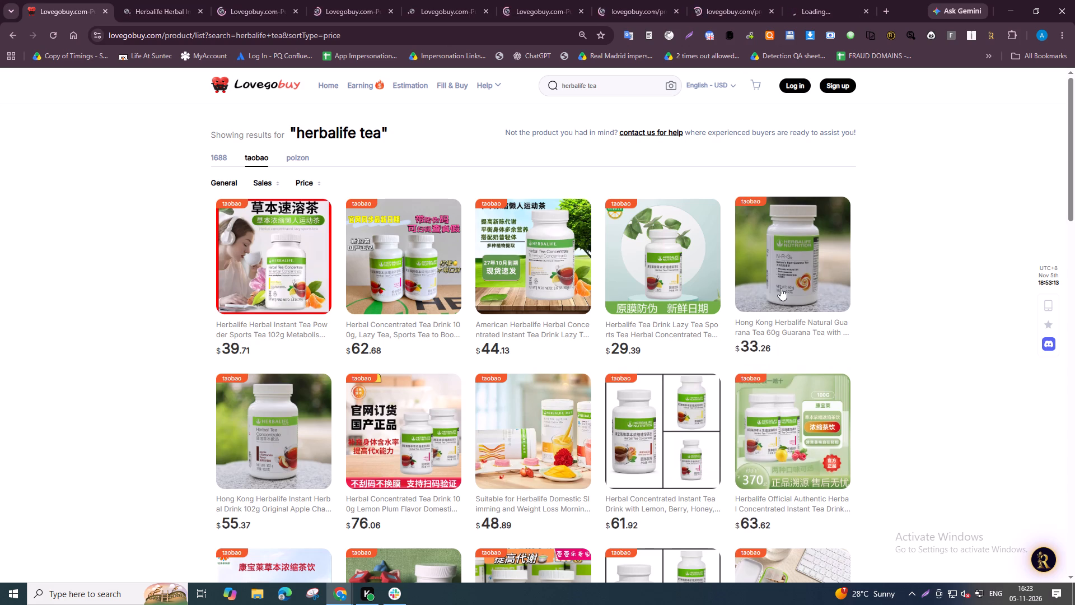
# Open the first four Herbalife tea products of the third results row in separate tabs.
pyautogui.scroll(-3, 779, 399)
pyautogui.keyDown('ctrl'); pyautogui.click(287, 439); pyautogui.keyUp('ctrl')
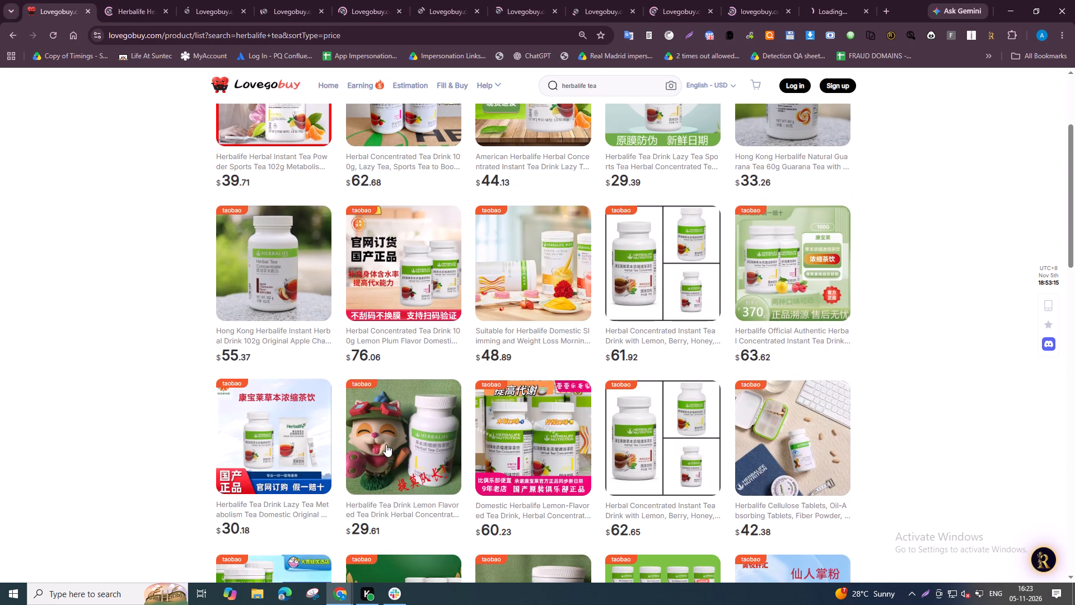
pyautogui.keyDown('ctrl'); pyautogui.click(386, 444); pyautogui.keyUp('ctrl')
pyautogui.keyDown('ctrl'); pyautogui.click(501, 439); pyautogui.keyUp('ctrl')
pyautogui.keyDown('ctrl'); pyautogui.click(656, 439); pyautogui.keyUp('ctrl')
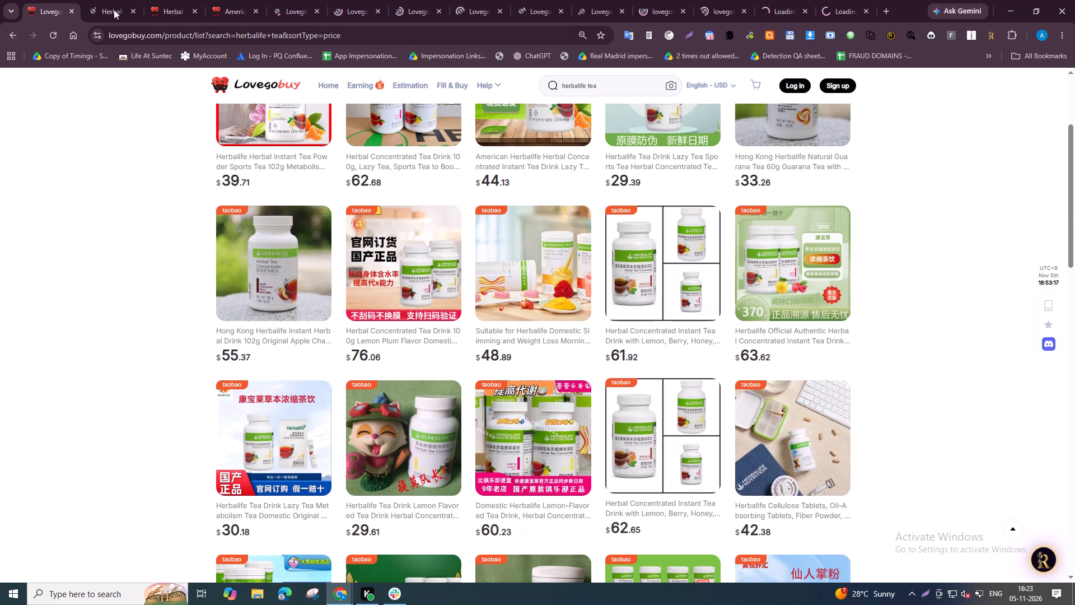
# Copy the page link of the Herbalife Herbal Instant Tea Powder Sports Tea 102g product.
pyautogui.click(111, 0)
pyautogui.click(356, 43)
pyautogui.hotkey('ctrl', 'c')
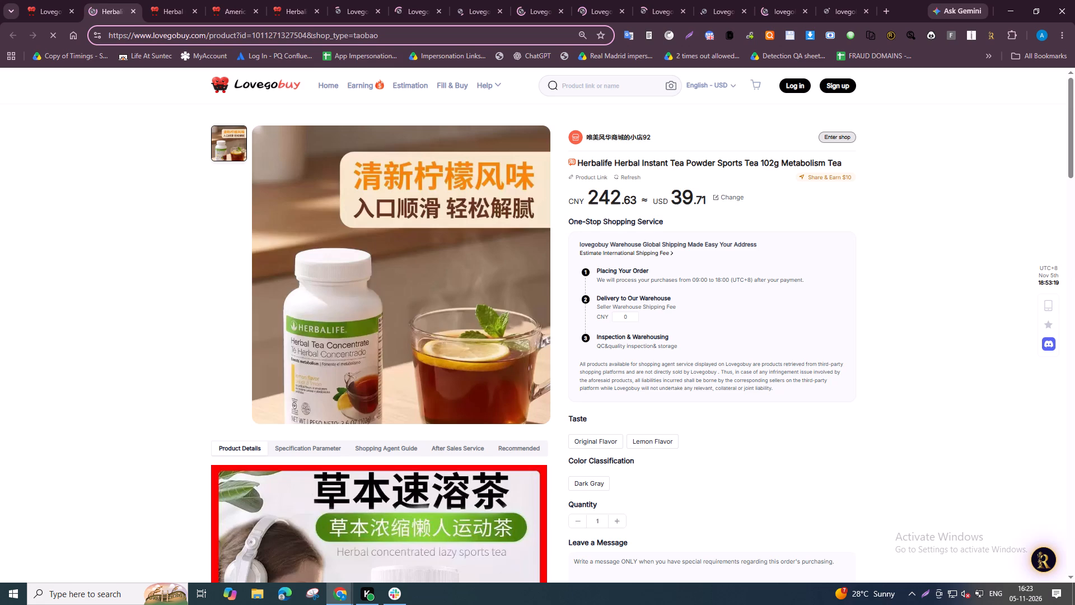
pyautogui.hotkey('ctrl', 'a')
pyautogui.hotkey('ctrl', 'c')
pyautogui.hotkey('ctrl', 'c')
pyautogui.hotkey('ctrl', 'c')
# Switch to the Taobao link generator spreadsheet and open its "lovegobuy to taobao" sheet.
pyautogui.hotkey('alt', 'Tab')
pyautogui.hotkey('alt', 'Tab')
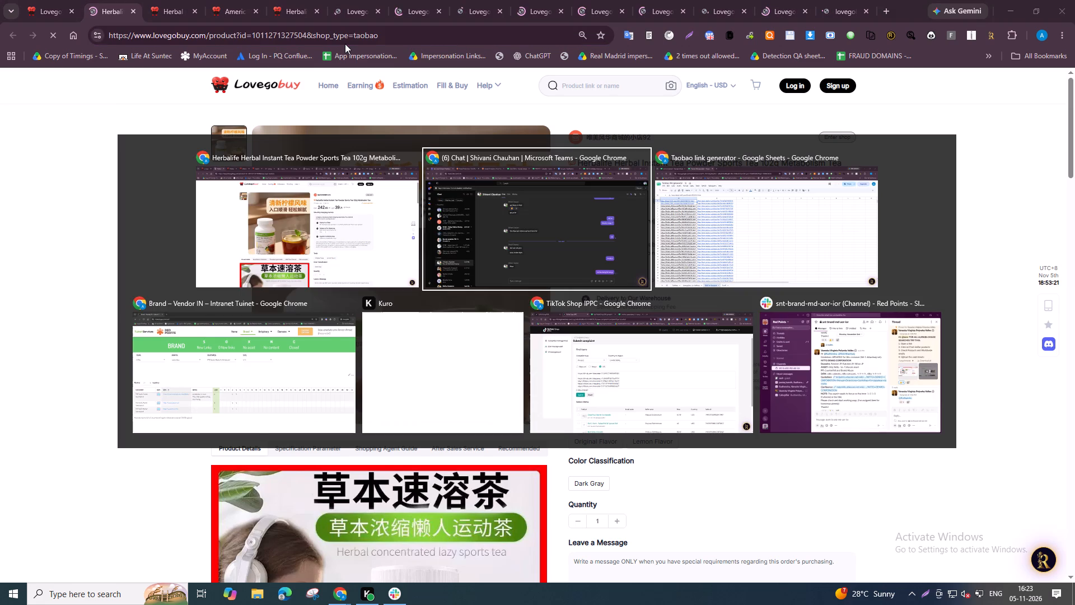
pyautogui.click(296, 478)
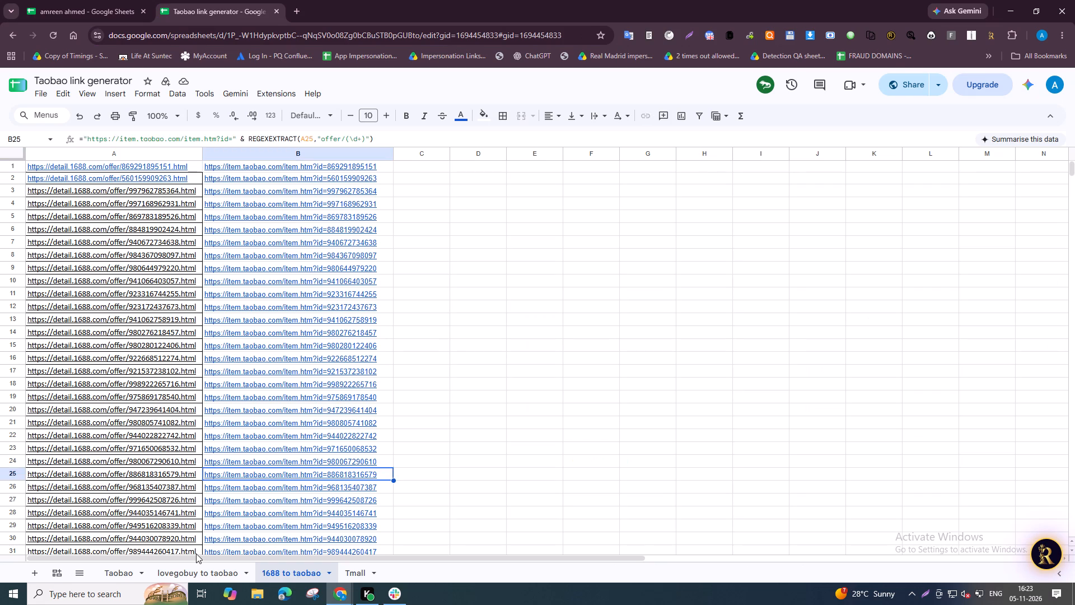
pyautogui.click(196, 553)
pyautogui.click(197, 569)
pyautogui.click(127, 411)
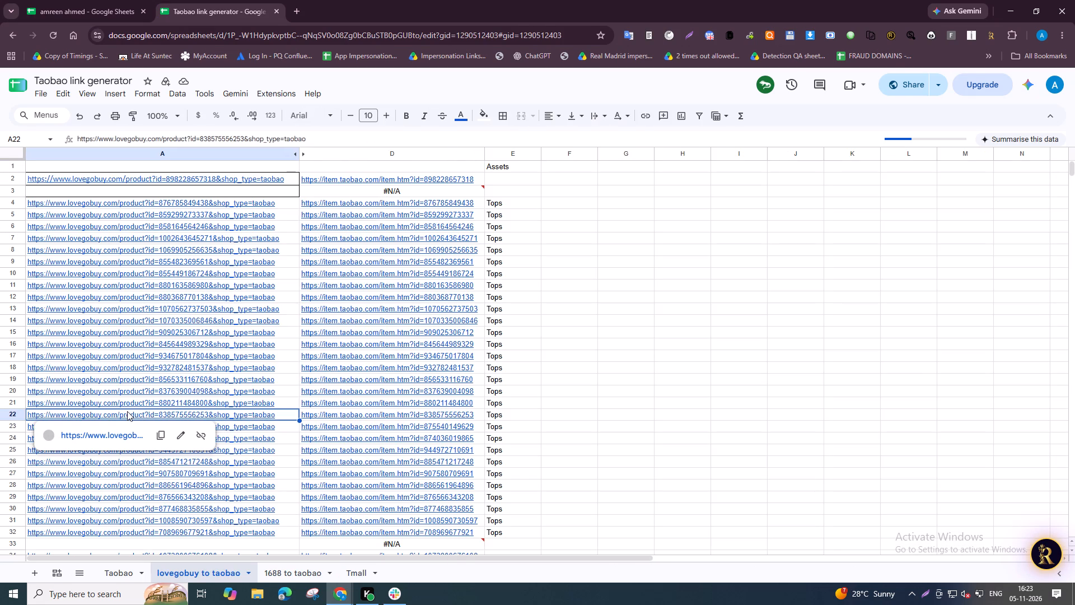
# Paste the copied Lovegobuy link into the first empty row of column A and select its generated Taobao link.
pyautogui.hotkey('ctrl', 'End')
pyautogui.hotkey('ctrl', 'Left')
pyautogui.hotkey('ctrl', 'Left')
pyautogui.hotkey('ctrl', 'Left')
pyautogui.hotkey('ctrl', 'Up')
pyautogui.hotkey('ctrl', 'Down')
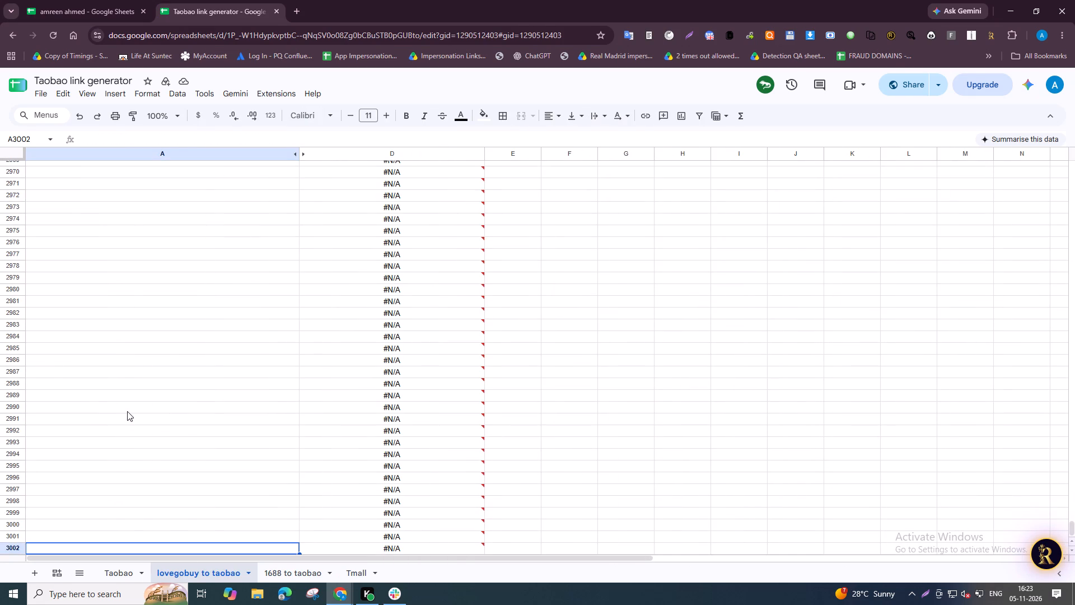
pyautogui.hotkey('ctrl', 'Up')
pyautogui.press('Down')
pyautogui.hotkey('ctrl', 'v')
pyautogui.press('Right')
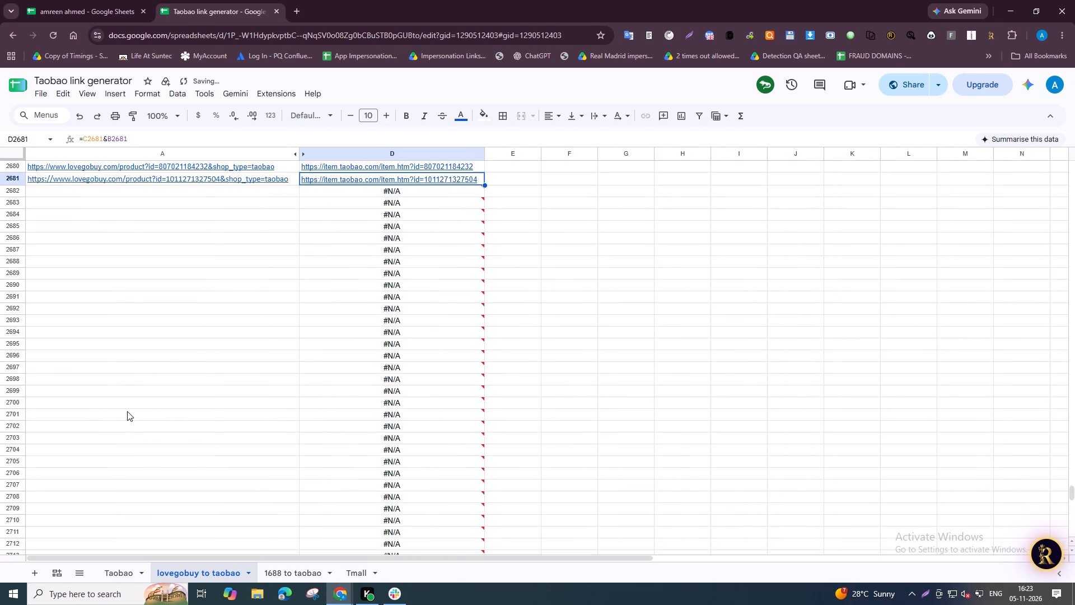
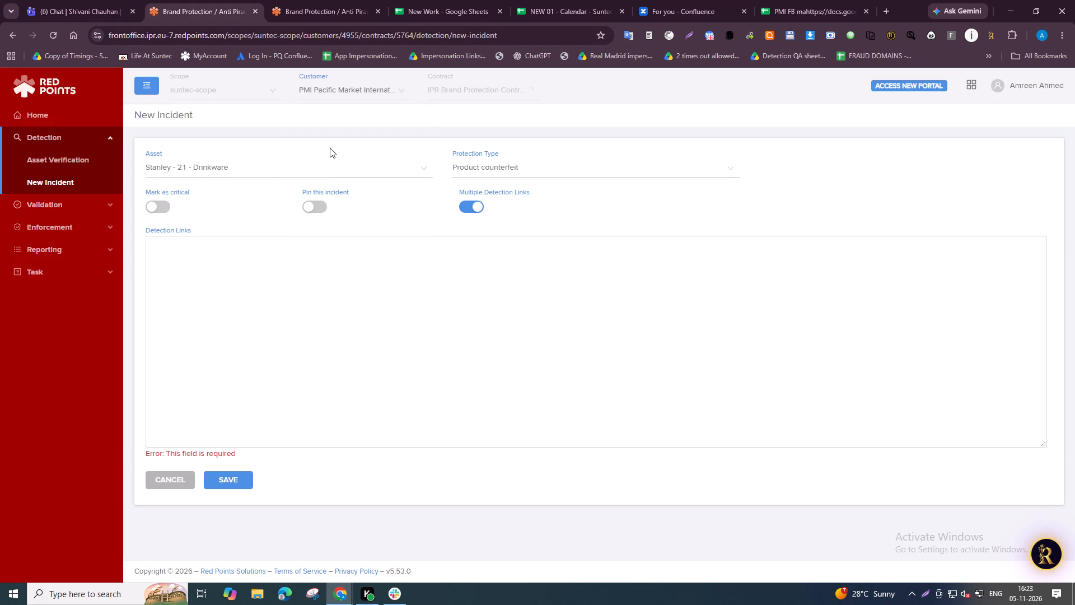
# Look through the remaining herbalife tea search results on Lovegobuy for further infringing products.
pyautogui.hotkey('alt', 'Tab')
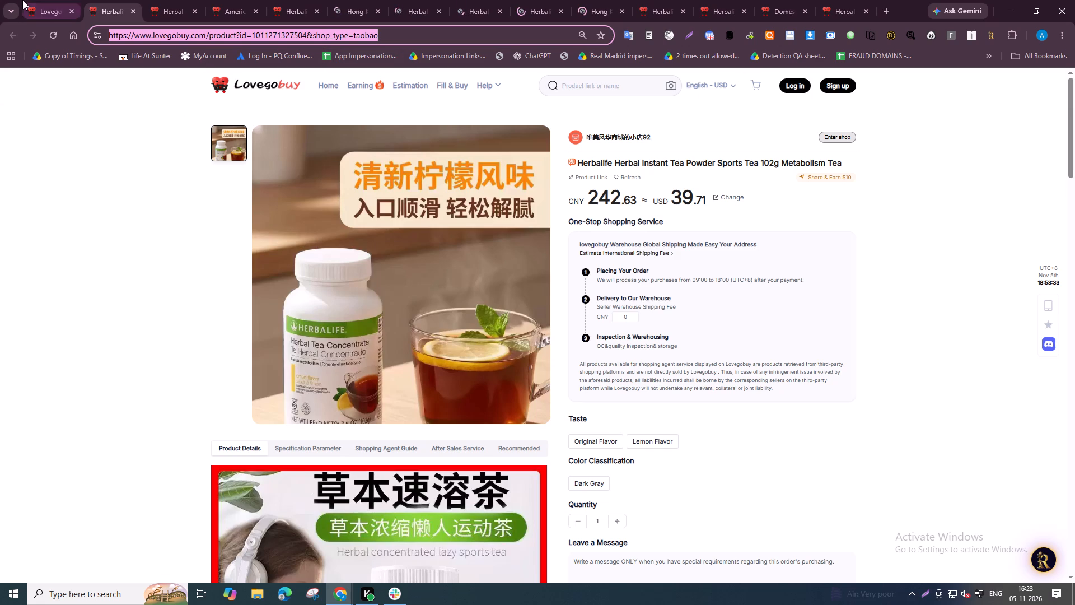
pyautogui.click(21, 0)
pyautogui.scroll(-2, 227, 338)
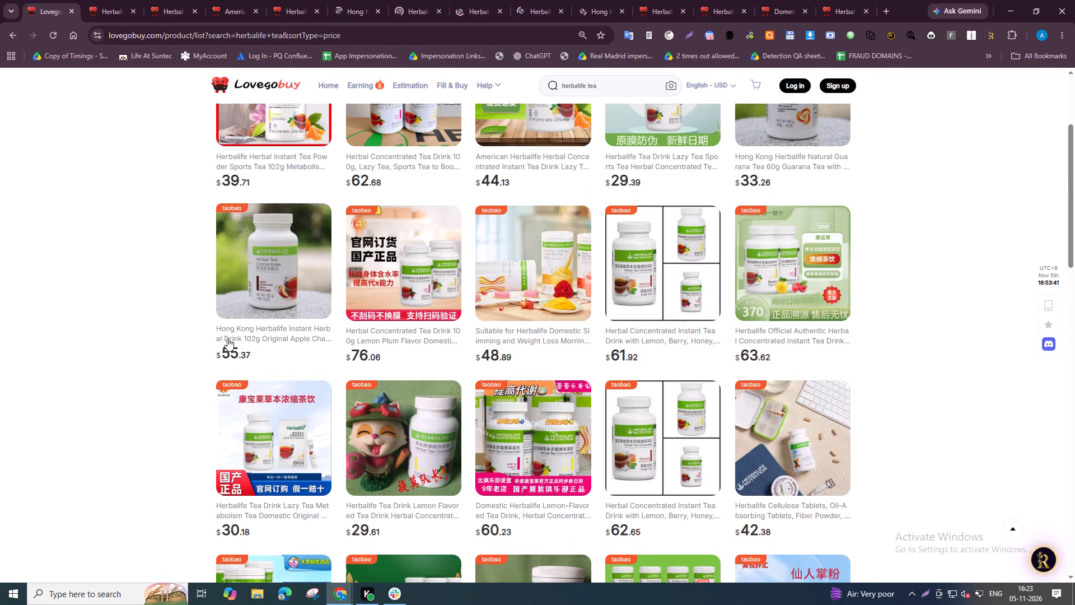
pyautogui.scroll(-19, 227, 338)
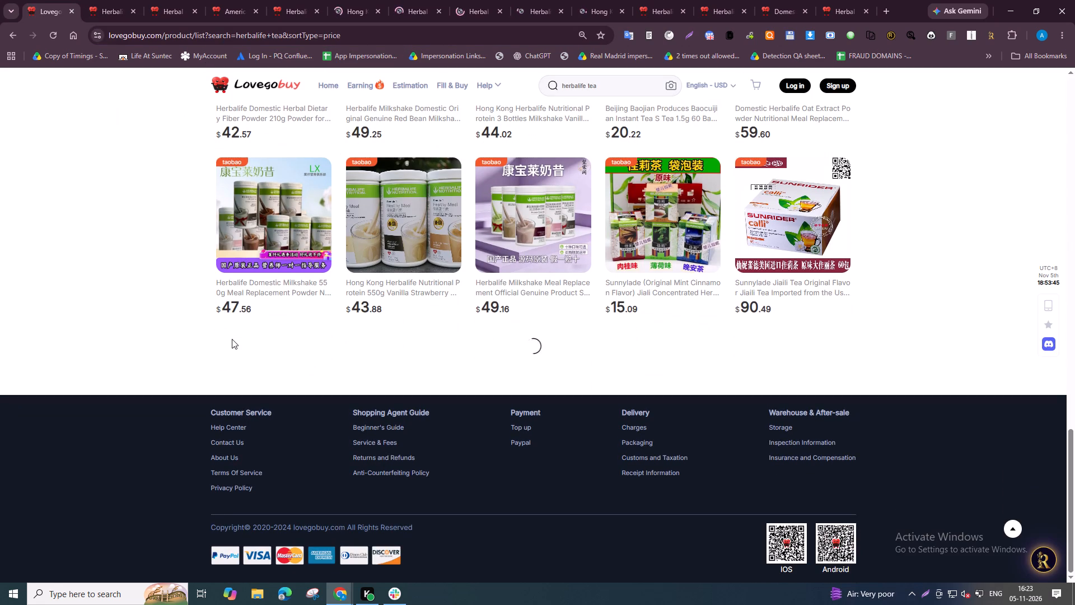
pyautogui.scroll(-10, 232, 339)
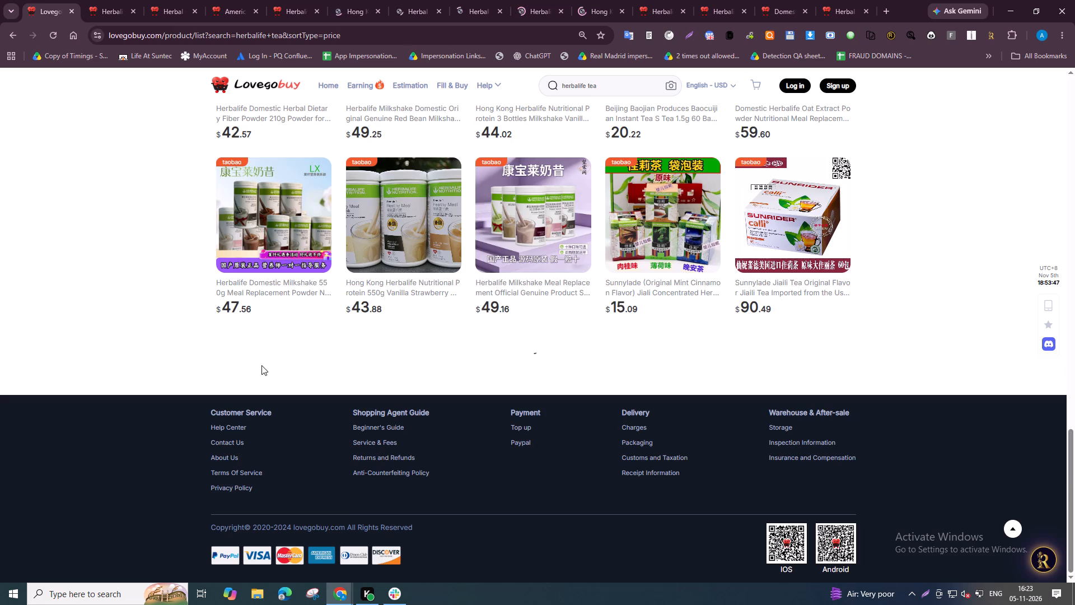
pyautogui.scroll(5, 264, 364)
pyautogui.scroll(-10, 267, 359)
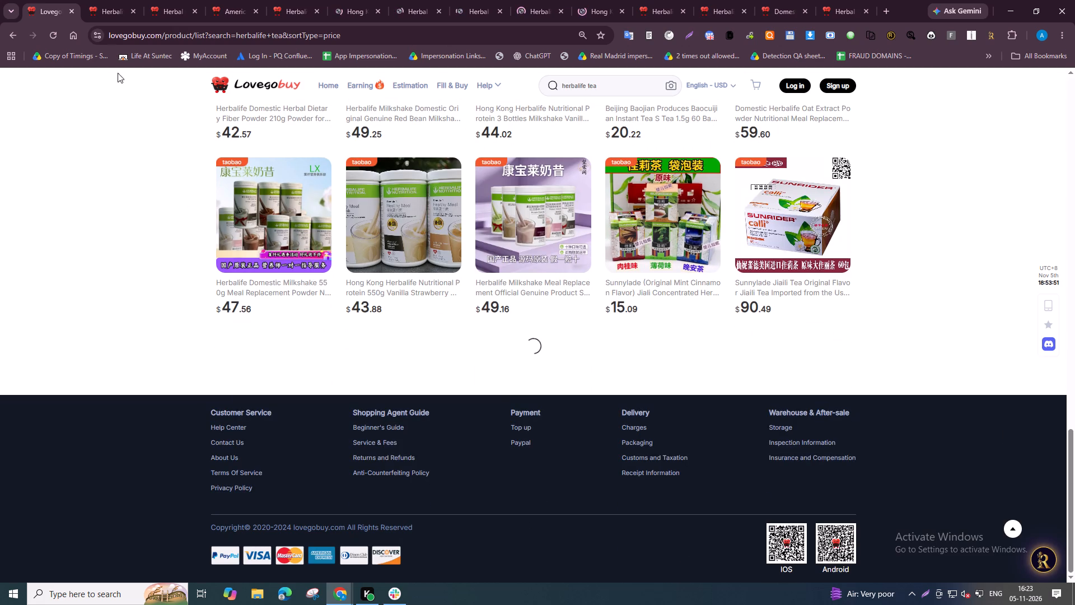
# Switch to the Red Points new incident form and set the asset to Teas and Beverages and the protection type to Product counterfeit.
pyautogui.click(109, 0)
pyautogui.hotkey('alt', 'Tab')
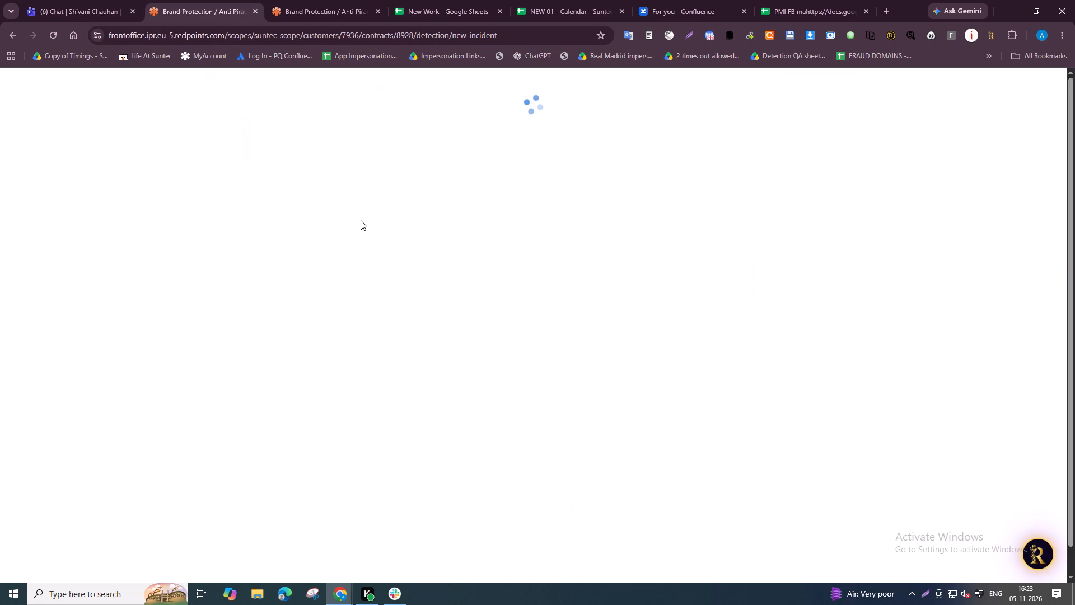
pyautogui.hotkey('alt', 'Tab')
pyautogui.hotkey('alt', 'Tab')
pyautogui.hotkey('alt', 'Tab')
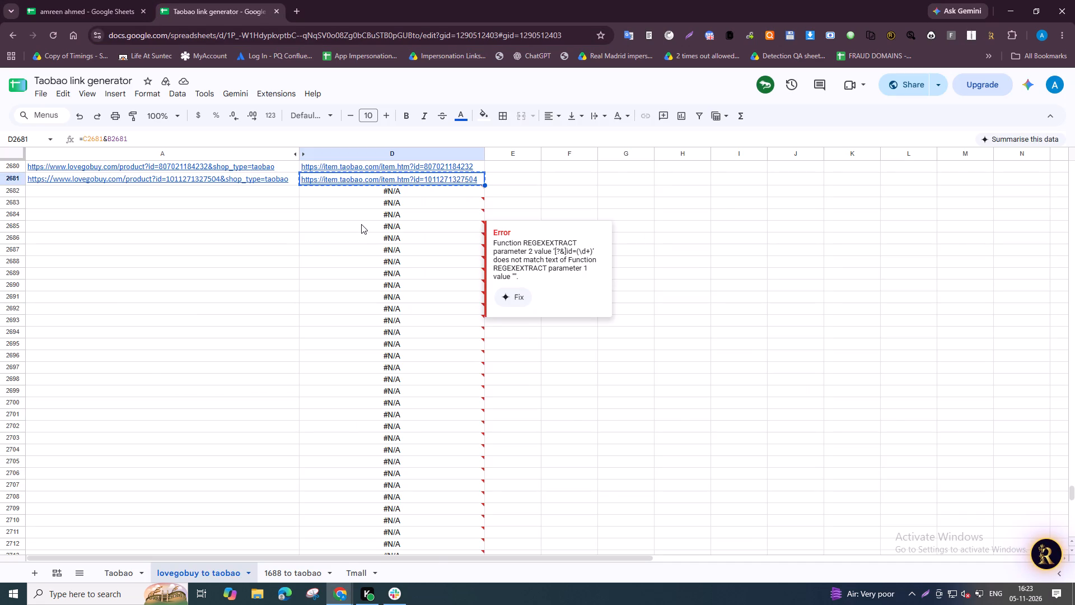
pyautogui.hotkey('alt', 'Tab')
pyautogui.hotkey('alt', 'Tab')
pyautogui.hotkey('alt', 'Tab')
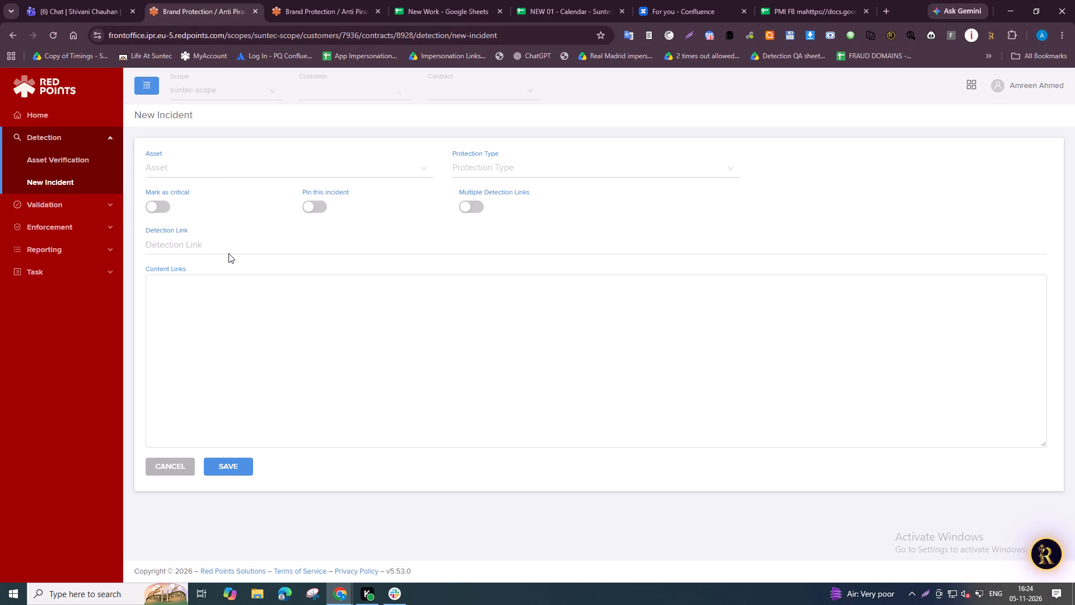
pyautogui.click(172, 174)
pyautogui.write('te')
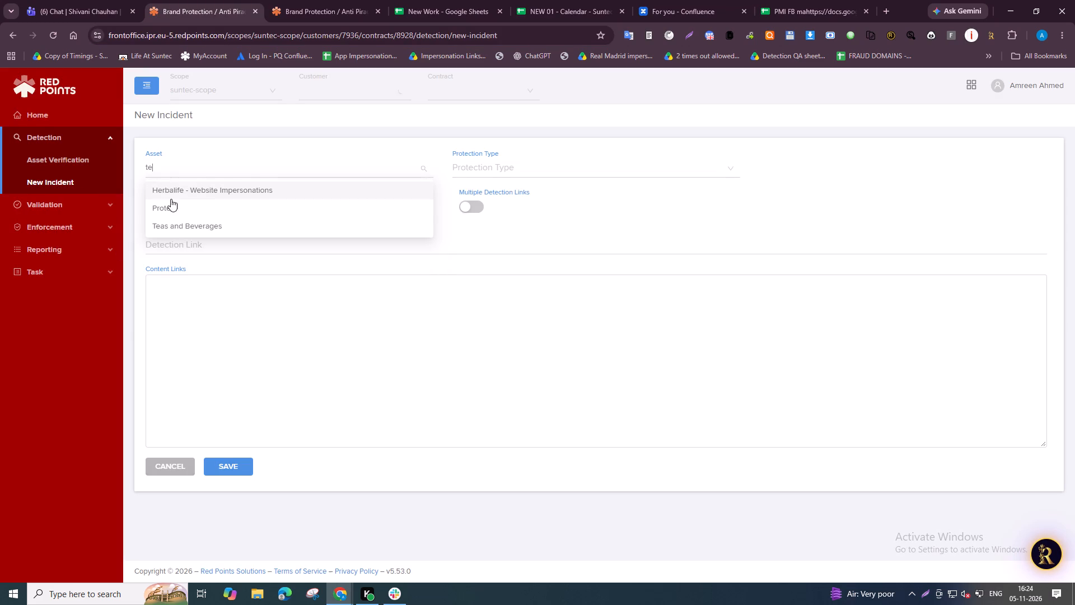
pyautogui.click(175, 220)
pyautogui.moveTo(526, 156); pyautogui.dragTo(532, 166)
pyautogui.click(531, 169)
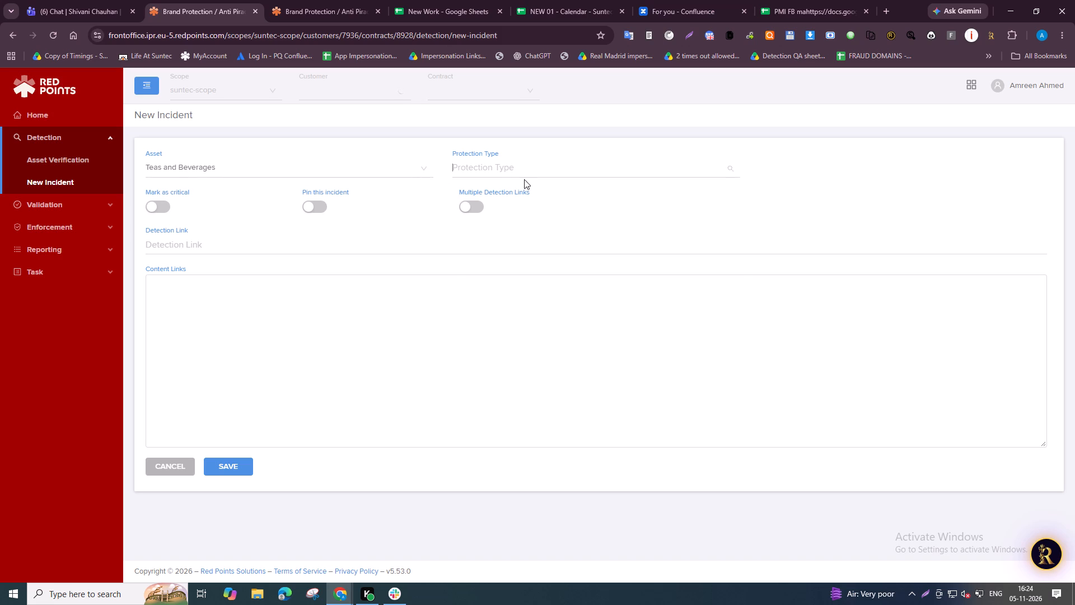
pyautogui.click(518, 167)
pyautogui.click(500, 231)
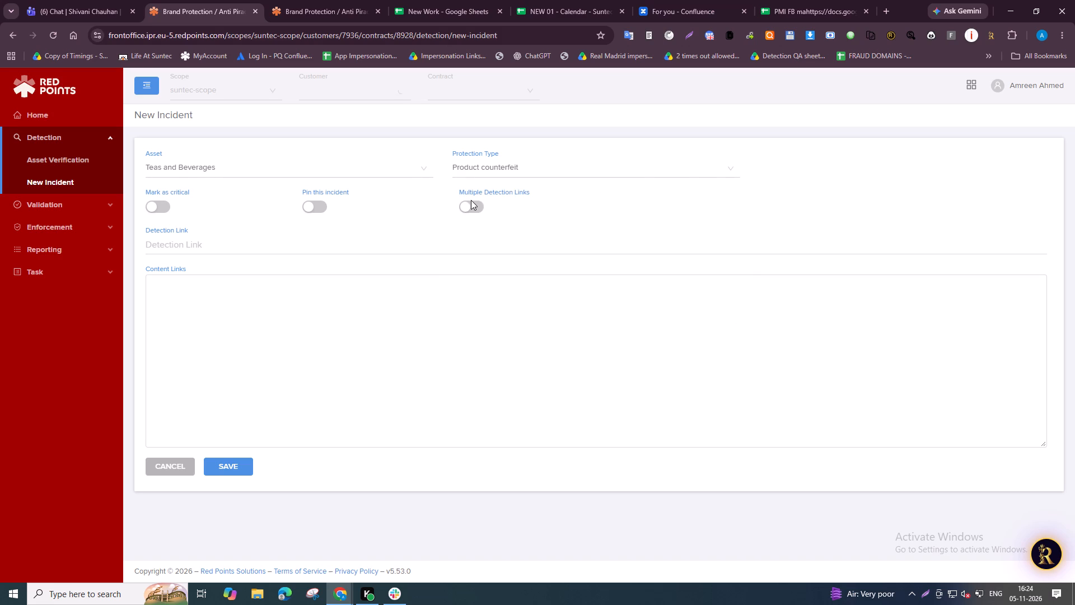
# Enable multiple detection links, paste the copied Taobao link and save the incident.
pyautogui.click(471, 201)
pyautogui.click(490, 257)
pyautogui.hotkey('ctrl', 'v')
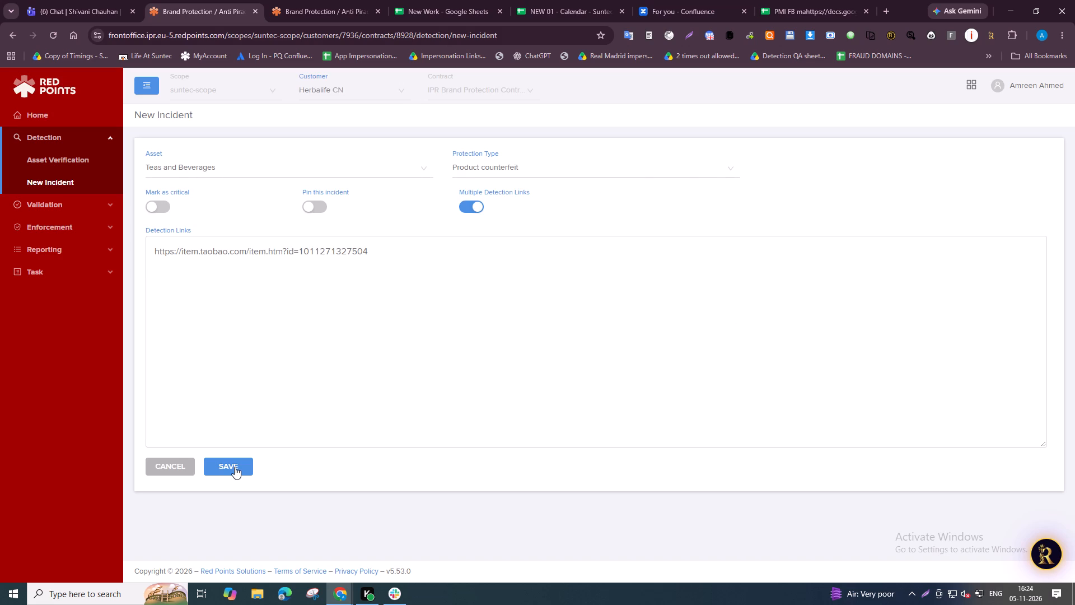
pyautogui.click(235, 467)
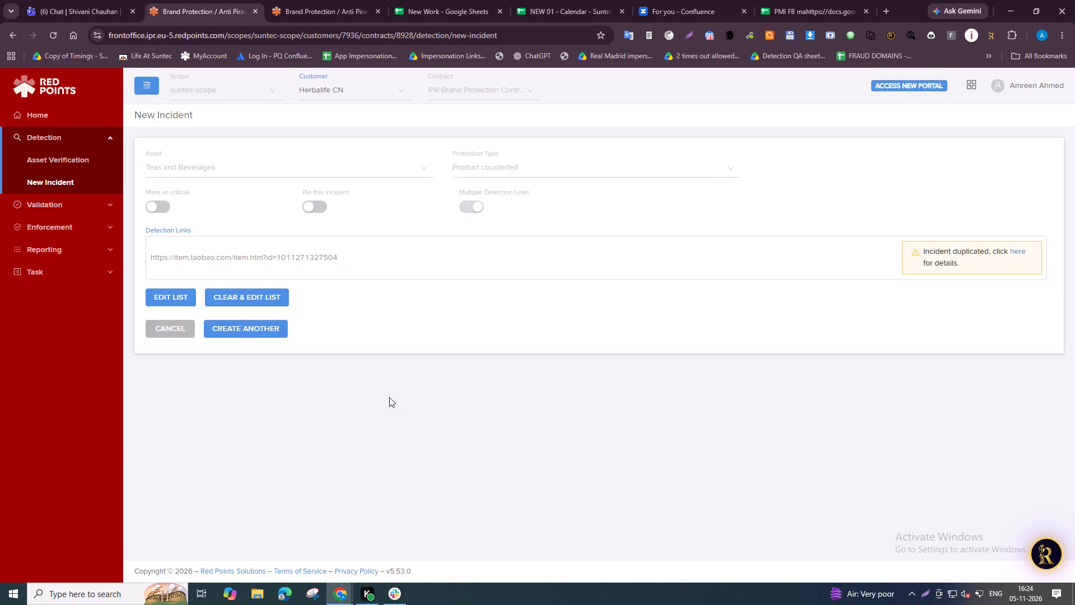
# Return to the Lovegobuy window and close the reported tea product's tab.
pyautogui.hotkey('alt', 'Tab')
pyautogui.hotkey('ctrl', 'w')
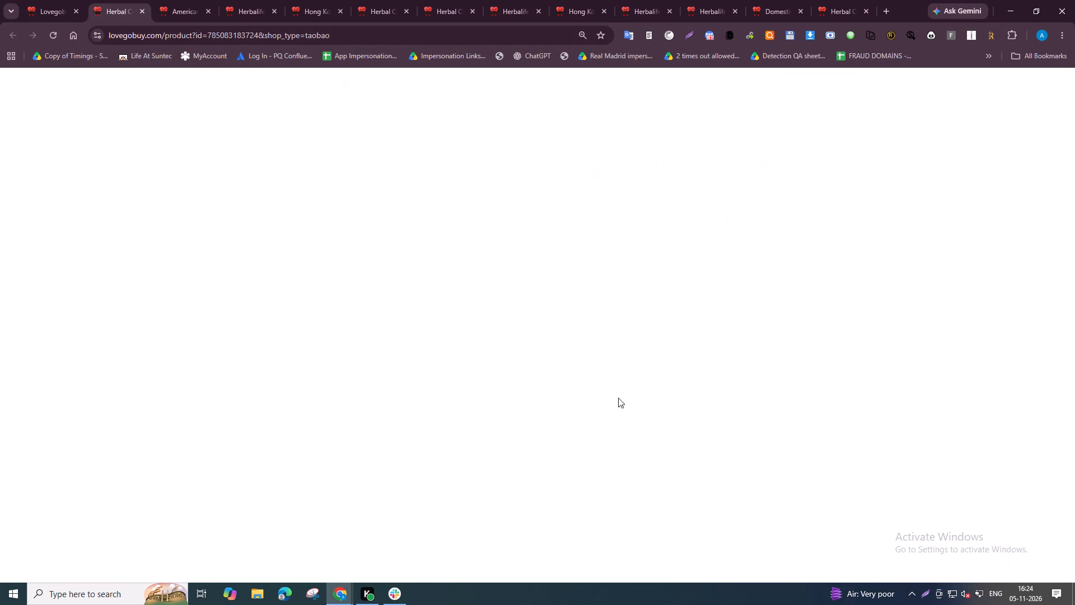
# Review the remaining open Herbalife tea product tabs one after another.
pyautogui.hotkey('ctrl', 'Tab')
pyautogui.hotkey('ctrl', 'Tab')
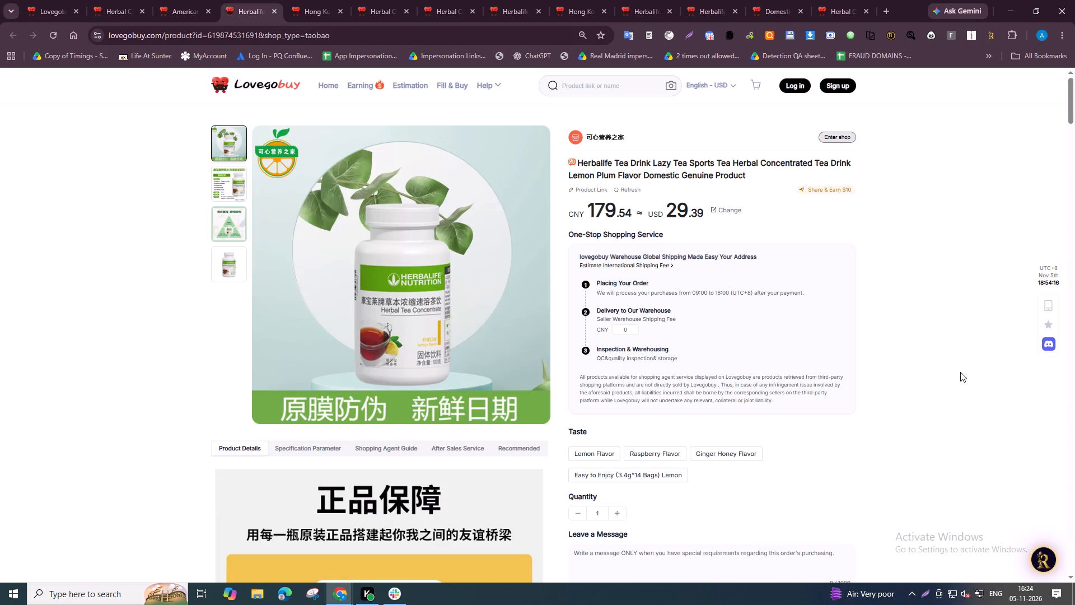
pyautogui.hotkey('ctrl', 'Tab')
pyautogui.hotkey('ctrl', 'Tab')
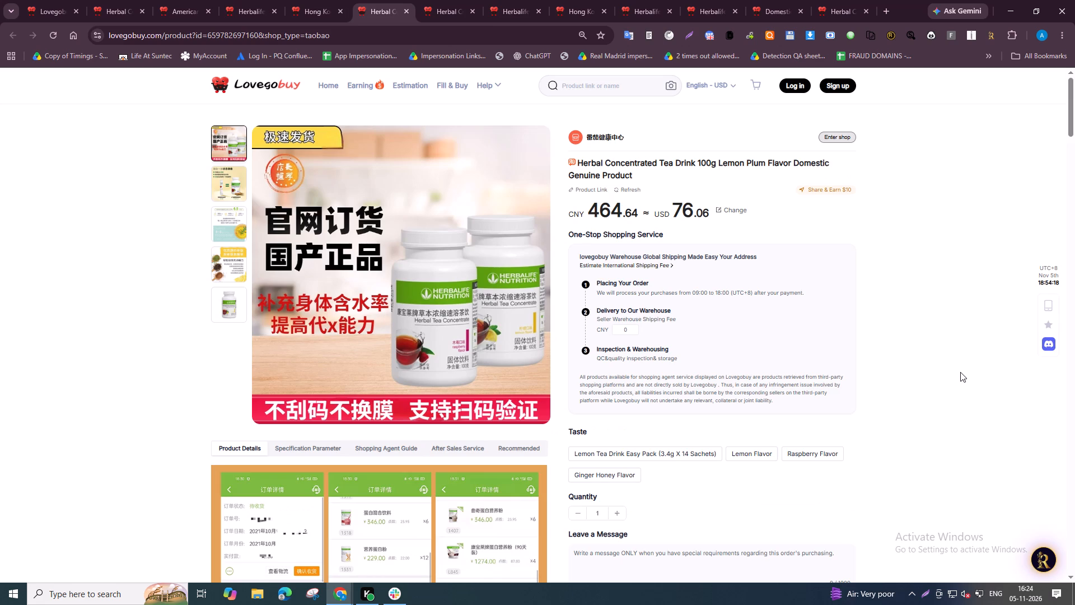
pyautogui.hotkey('ctrl', 'Tab')
pyautogui.hotkey('ctrl', 'Tab')
pyautogui.hotkey('ctrl', 'Tab')
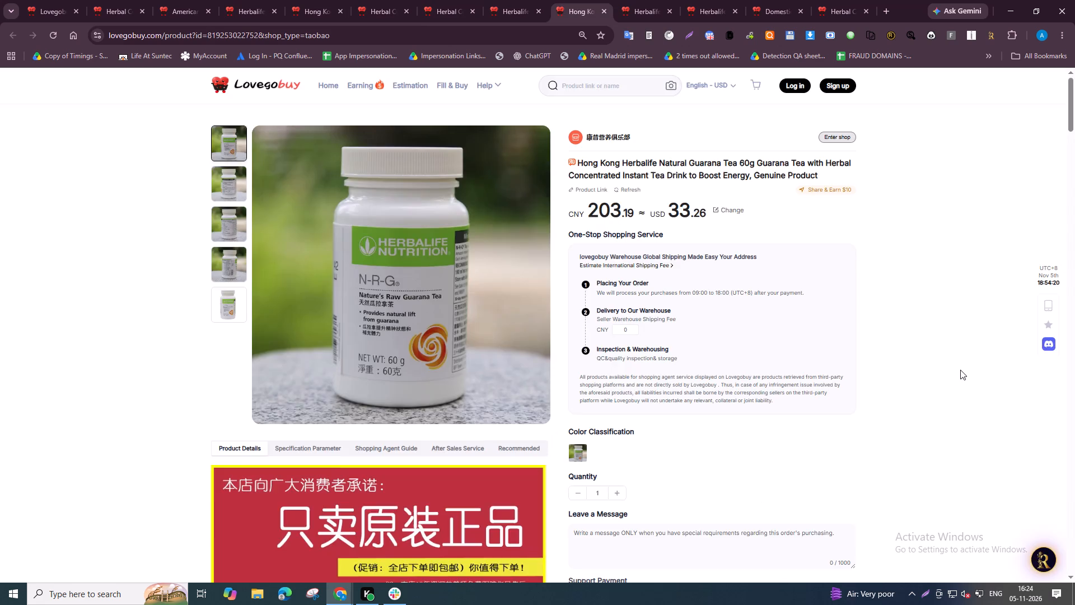
pyautogui.hotkey('ctrl', 'Tab')
pyautogui.hotkey('ctrl', 'Tab')
pyautogui.hotkey('ctrl', 'Tab')
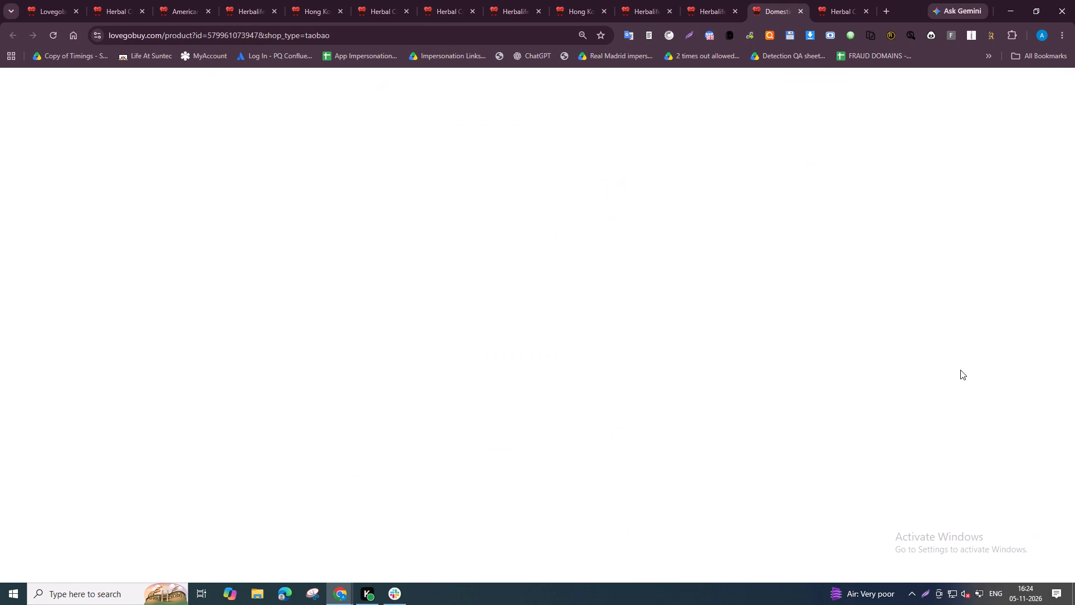
pyautogui.hotkey('ctrl', 'Tab')
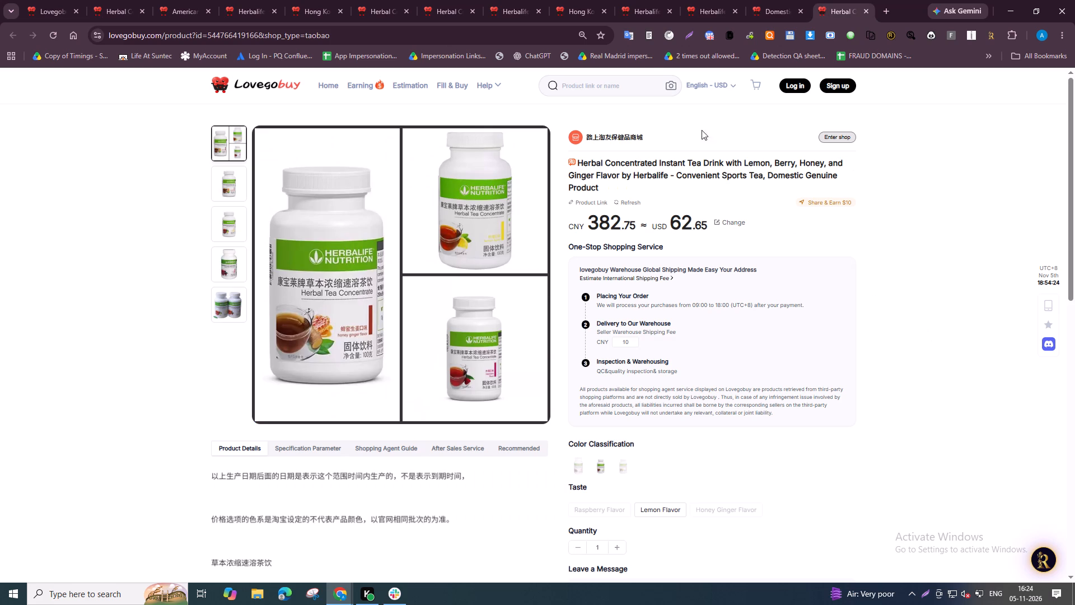
# List the URLs of all open tabs with Bulk Open and cut the product links, leaving out the search results link.
pyautogui.click(645, 38)
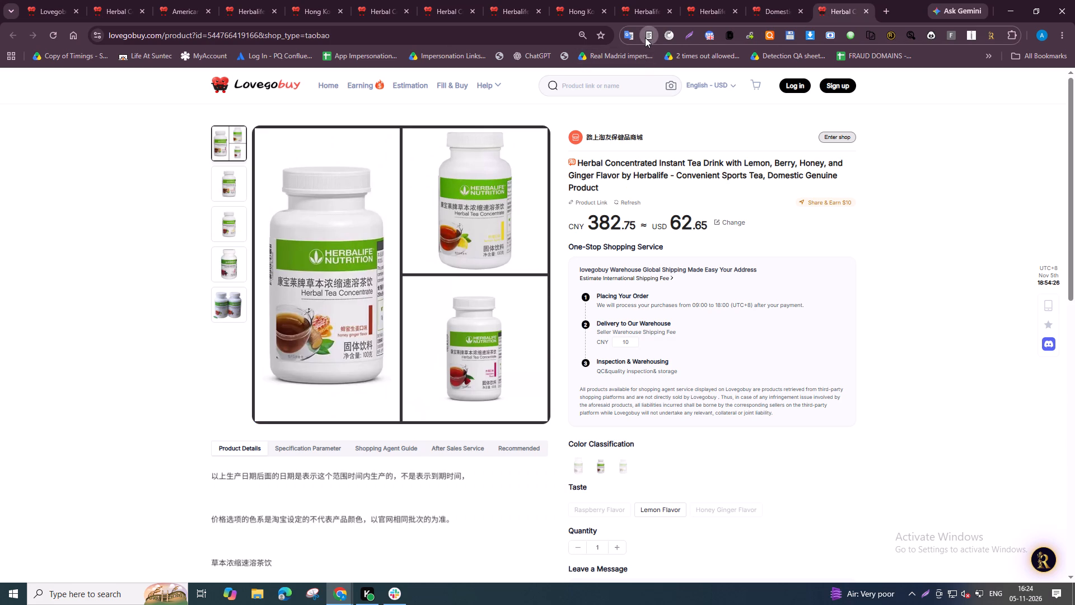
pyautogui.click(604, 116)
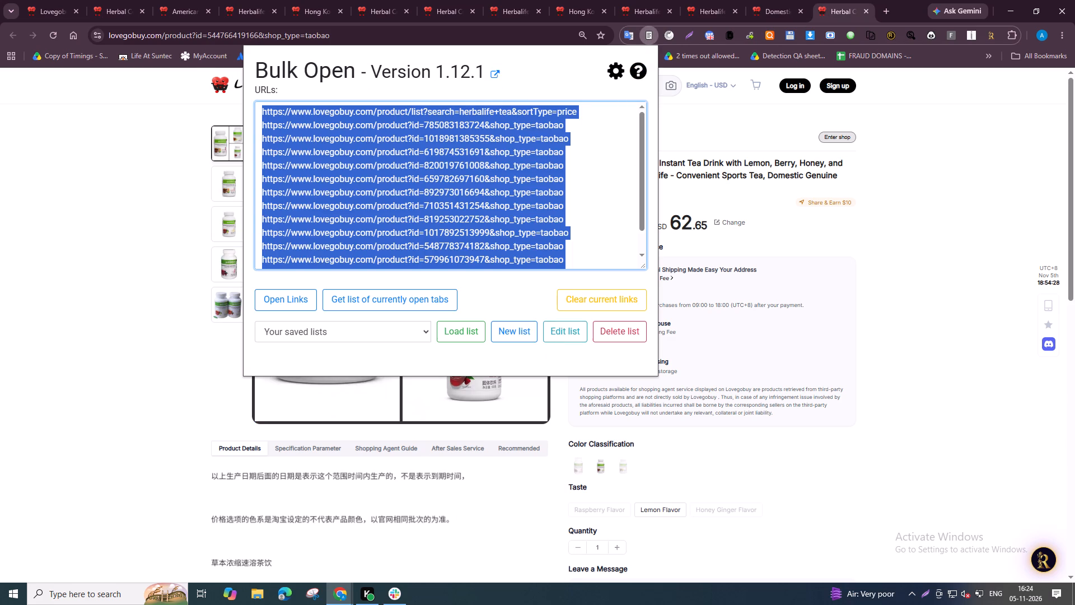
pyautogui.click(420, 158)
pyautogui.moveTo(259, 131); pyautogui.dragTo(585, 266)
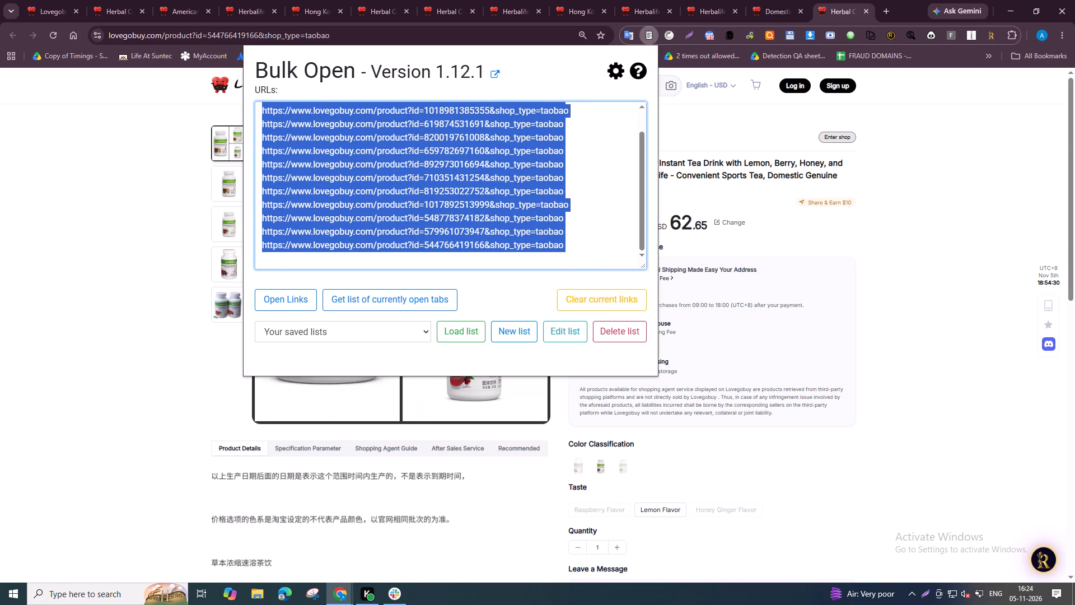
pyautogui.hotkey('ctrl', 'x')
# Paste the product links into the first empty row of column A in the Taobao link generator and copy their generated Taobao links.
pyautogui.hotkey('alt', 'Tab')
pyautogui.hotkey('alt', 'Tab')
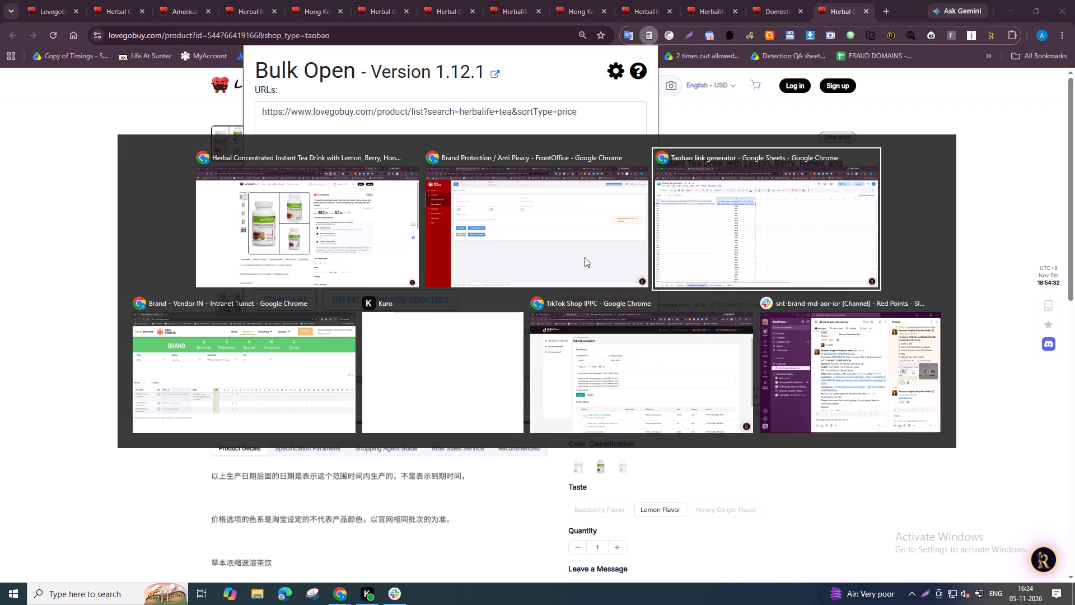
pyautogui.click(277, 196)
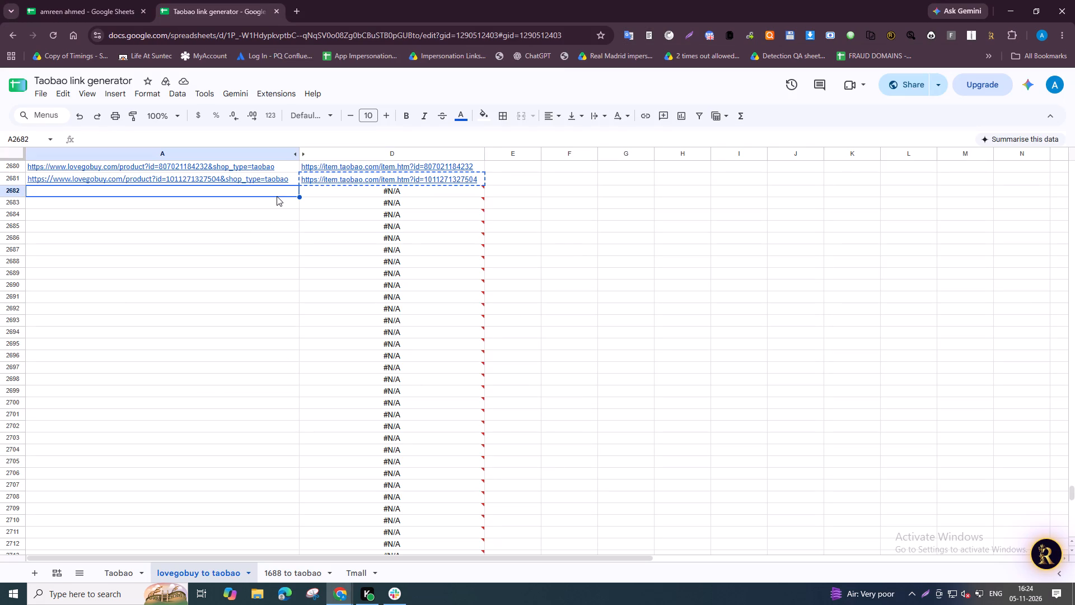
pyautogui.hotkey('ctrl', 'shift', 'v')
pyautogui.click(337, 193)
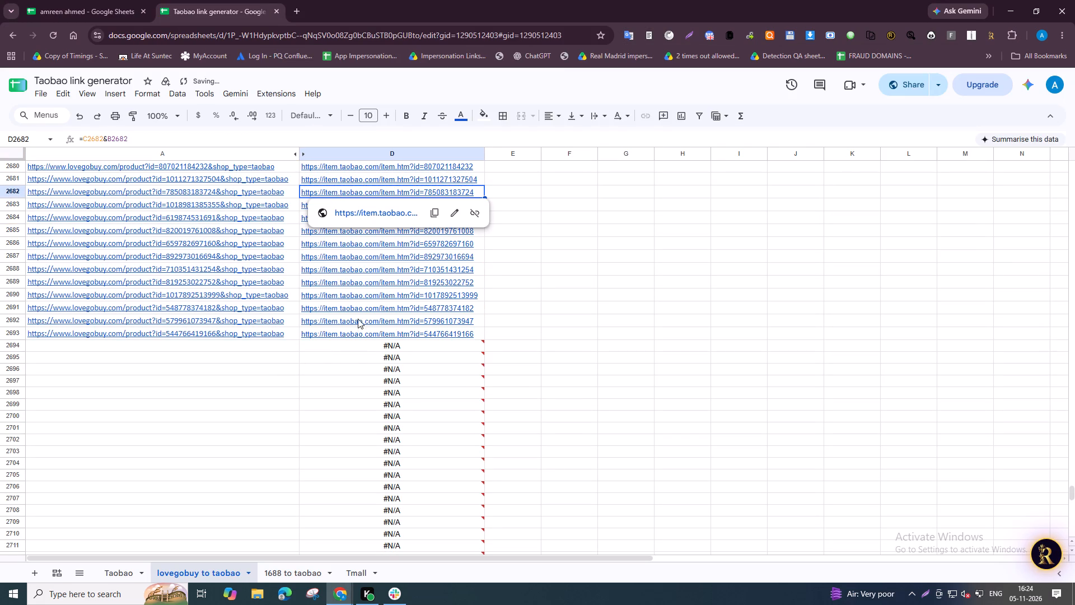
pyautogui.keyDown('shift'); pyautogui.click(356, 333); pyautogui.keyUp('shift')
pyautogui.hotkey('ctrl', 'c')
pyautogui.hotkey('ctrl', 'c')
# Clear the previous detection link in the Red Points incident form, paste the copied Taobao links and save the incidents.
pyautogui.hotkey('alt', 'Tab')
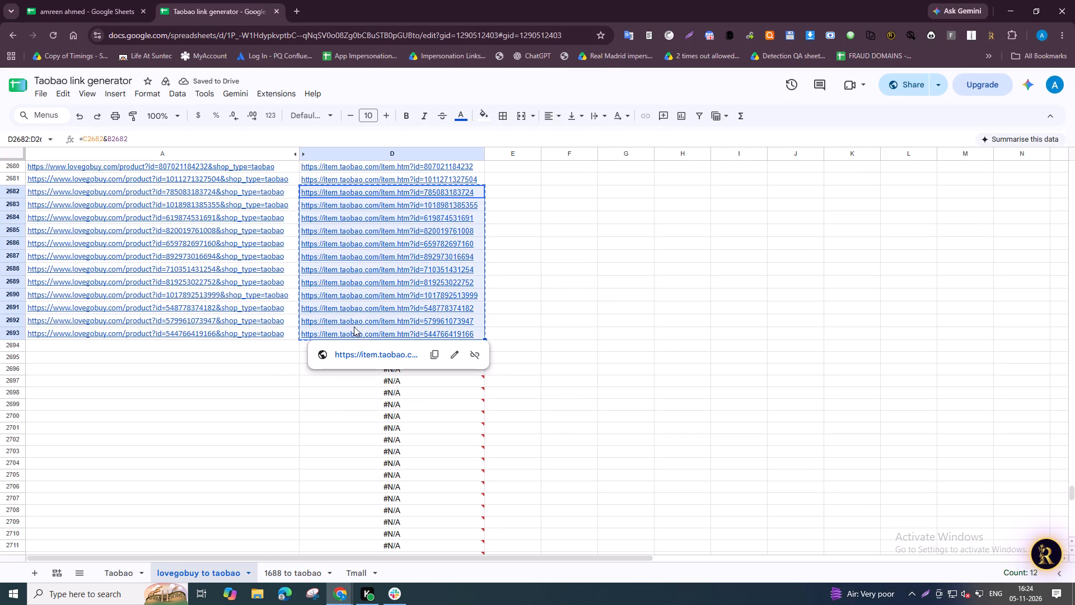
pyautogui.click(121, 0)
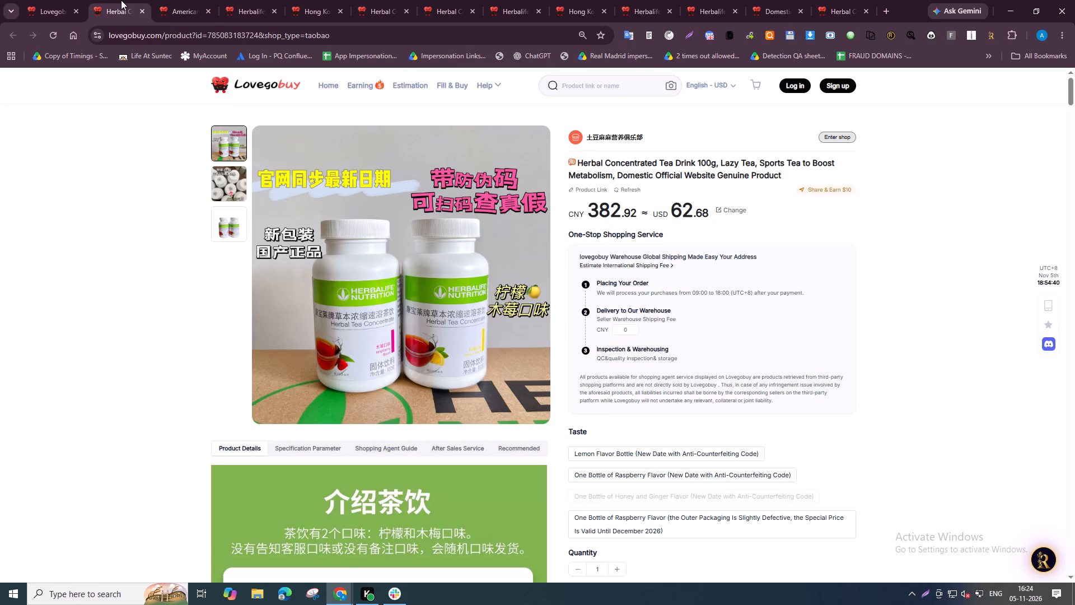
pyautogui.hotkey('alt', 'Tab')
pyautogui.hotkey('alt', 'Tab')
pyautogui.click(269, 299)
pyautogui.click(268, 294)
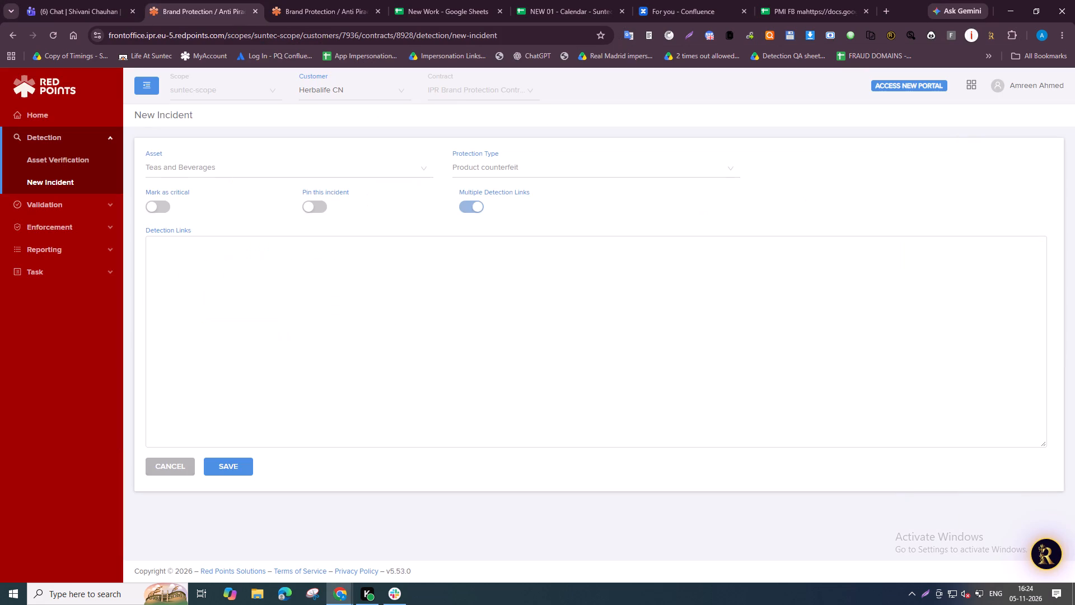
pyautogui.hotkey('ctrl', 'v')
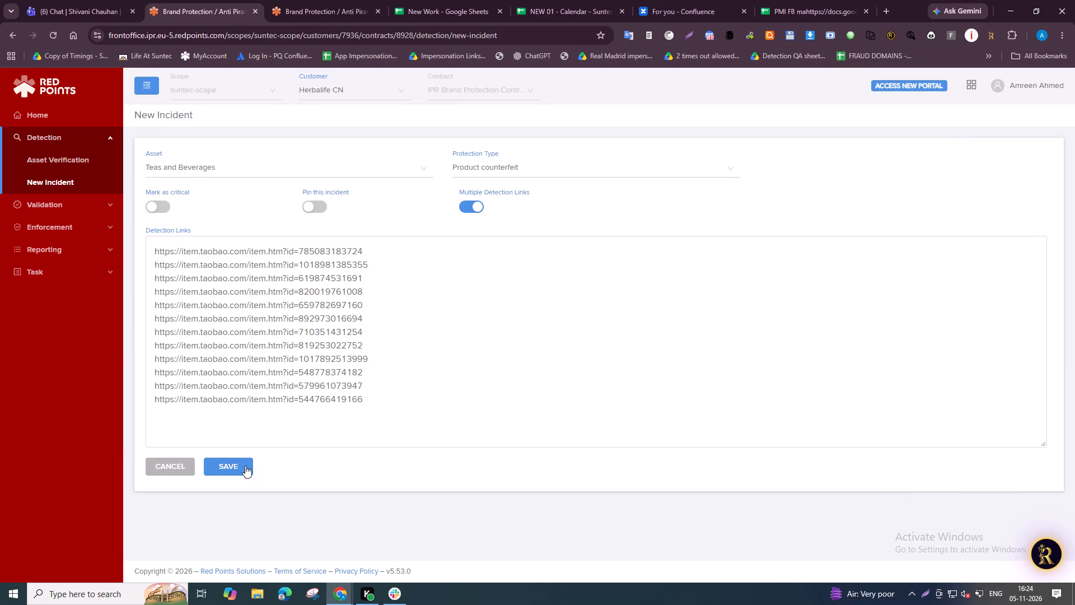
pyautogui.click(245, 466)
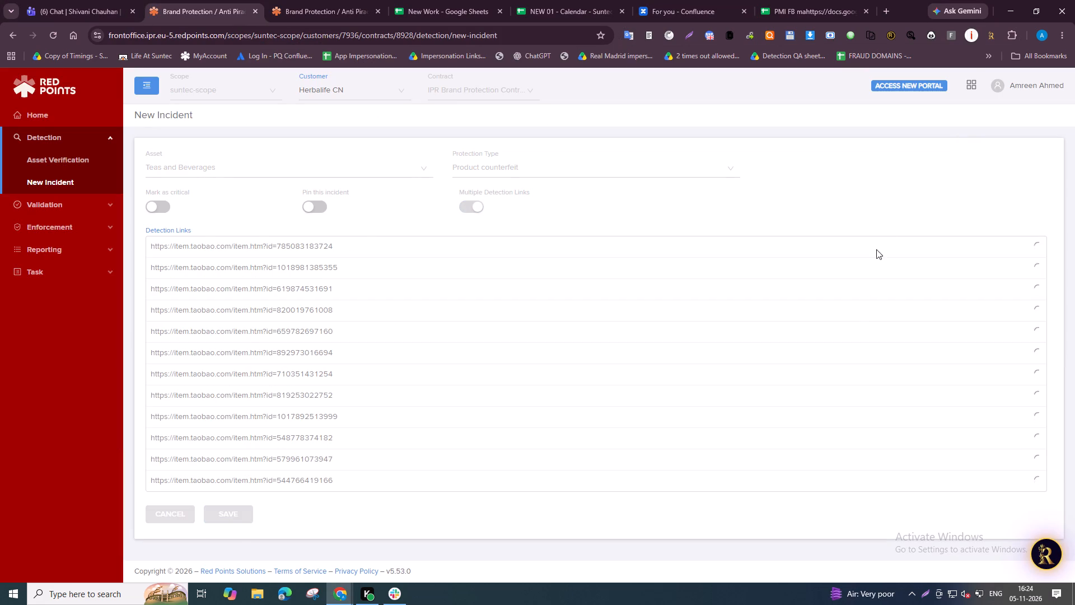
# Copy the link status of the submitted Taobao links and paste it into the New Work spreadsheet starting at cell H29806.
pyautogui.scroll(-6, 955, 225)
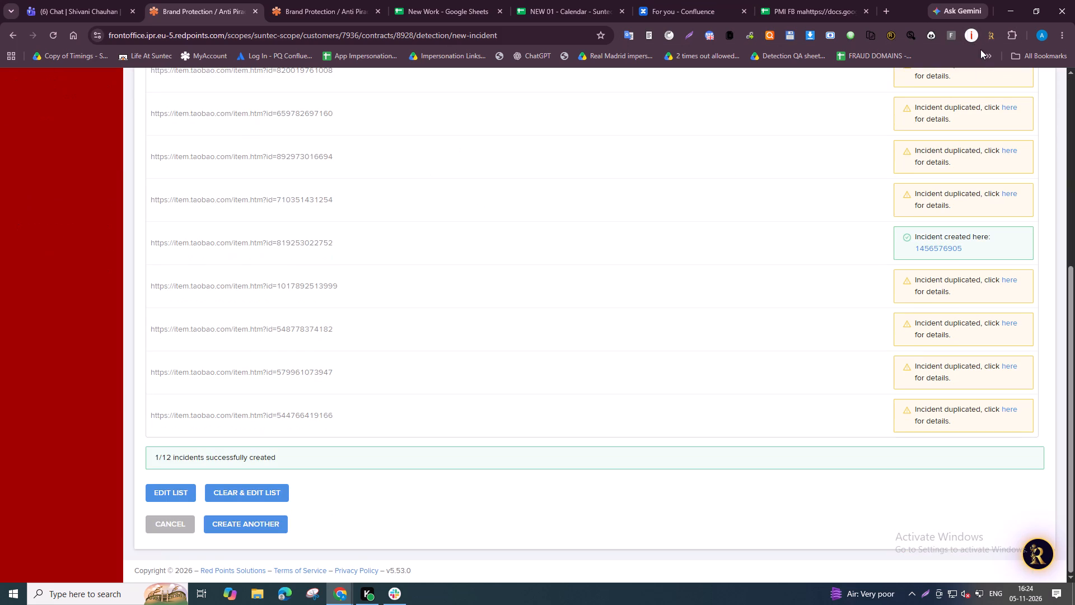
pyautogui.click(971, 37)
pyautogui.click(977, 134)
pyautogui.click(385, 0)
pyautogui.click(426, 0)
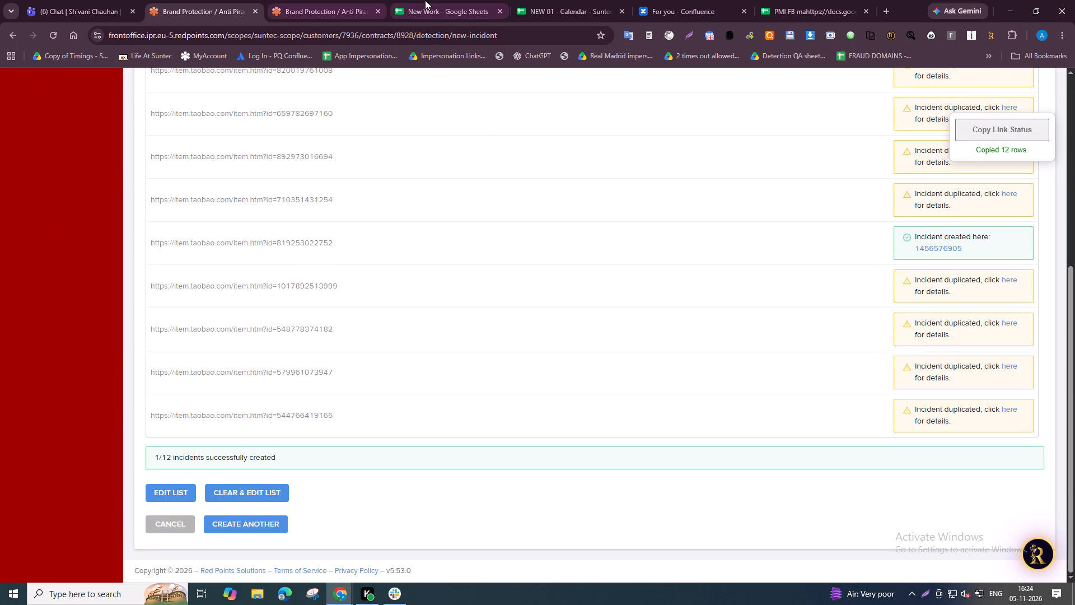
pyautogui.click(744, 320)
pyautogui.hotkey('ctrl', 'v')
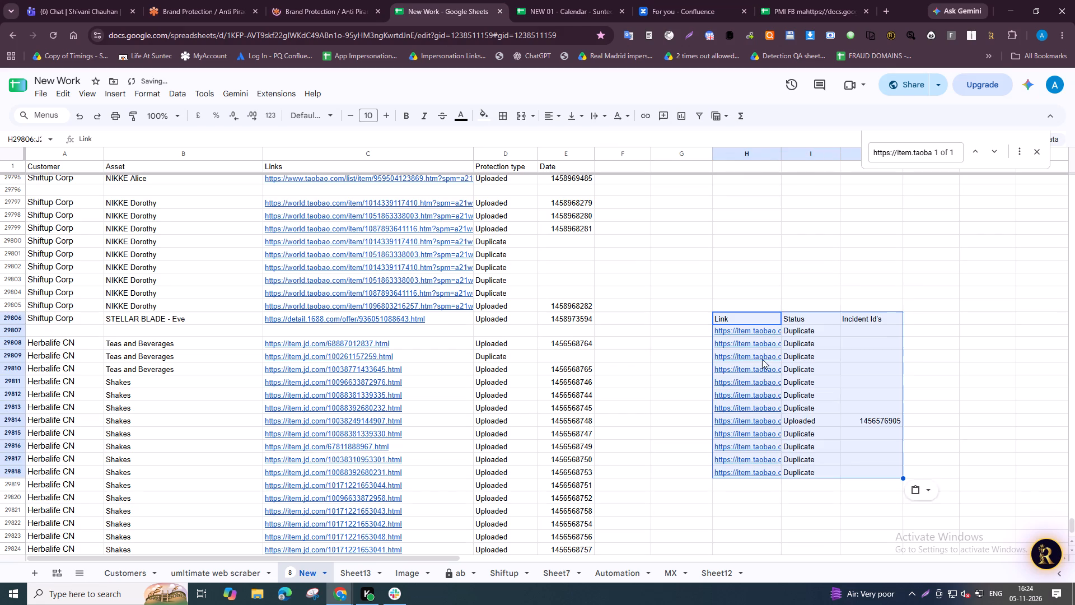
# Cut the Uploaded link, status and incident ID, insert a row above the Parfums de Marly entry, and paste them at C29941.
pyautogui.click(867, 421)
pyautogui.hotkey('ctrl', 'shift', 'Left')
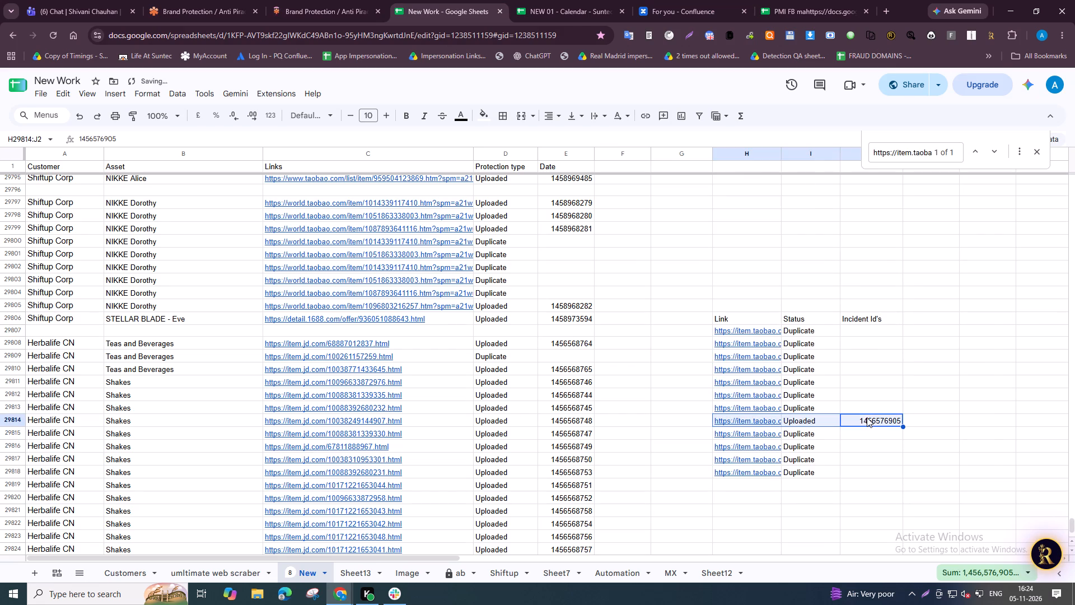
pyautogui.hotkey('ctrl', 'x')
pyautogui.scroll(-6, 345, 327)
pyautogui.scroll(-10, 246, 386)
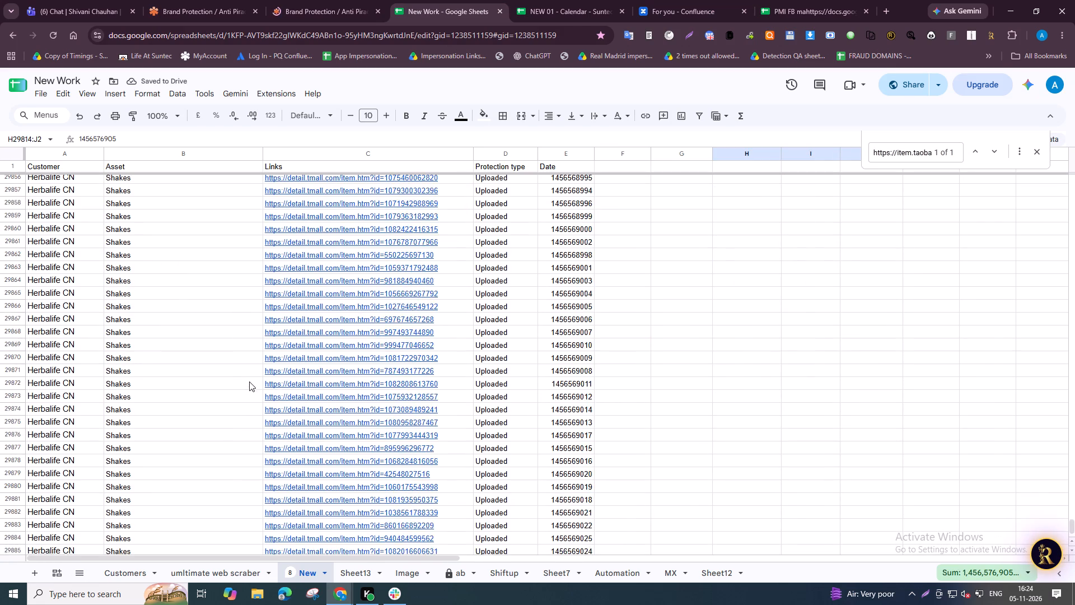
pyautogui.scroll(-17, 249, 381)
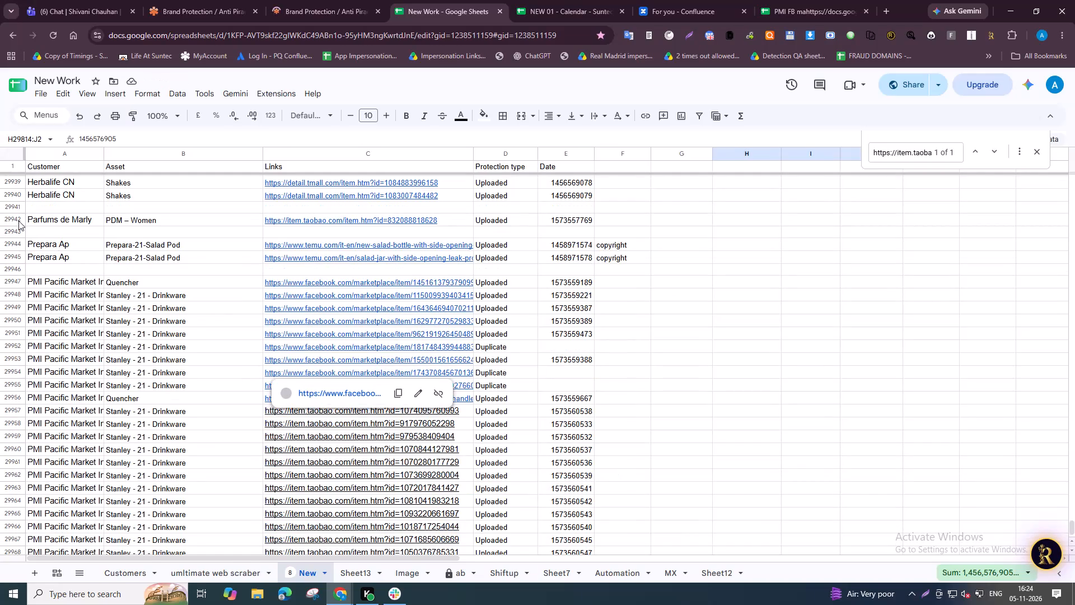
pyautogui.click(18, 220)
pyautogui.rightClick(18, 220)
pyautogui.click(66, 311)
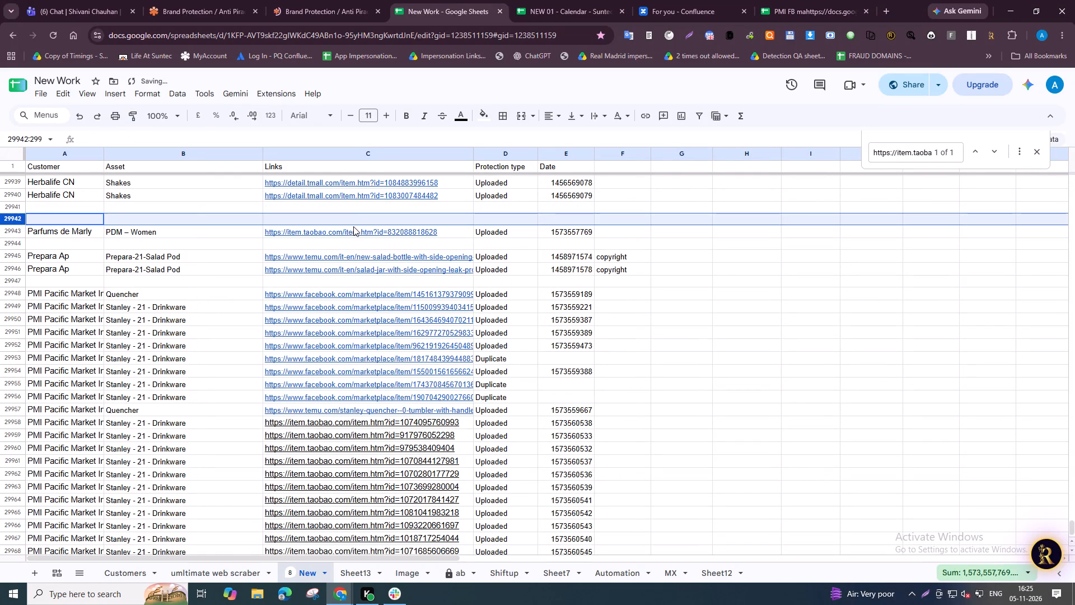
pyautogui.click(356, 206)
pyautogui.hotkey('ctrl', 'v')
# Fill row 29941 with customer Herbalife CN from the row above and the asset Teas and Beverages copied from the Red Points incident form.
pyautogui.press('Left')
pyautogui.press('Left')
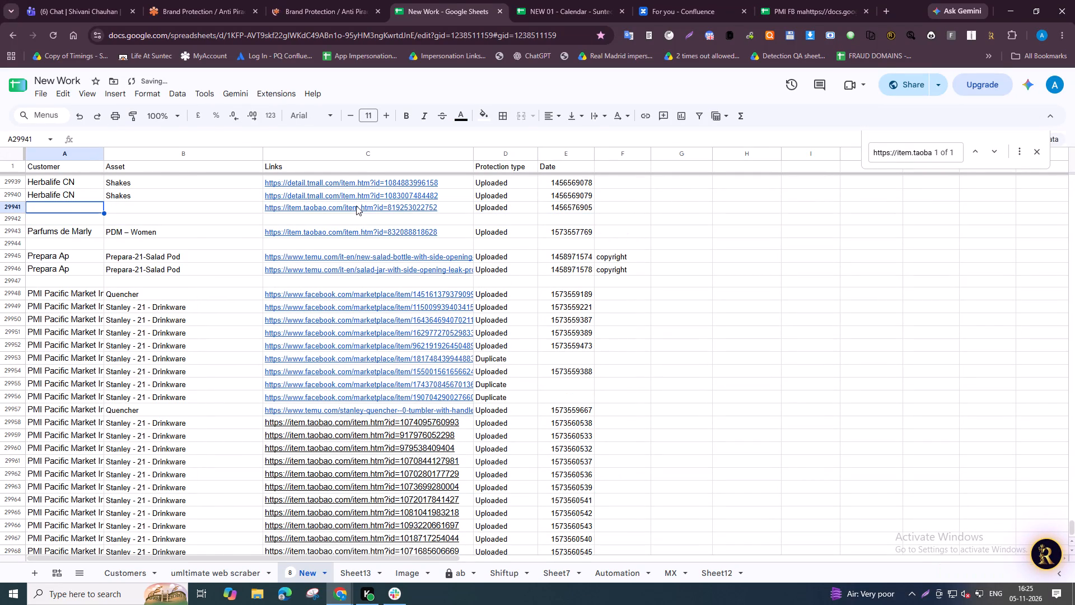
pyautogui.hotkey('ctrl', 'd')
pyautogui.click(183, 0)
pyautogui.scroll(12, 205, 157)
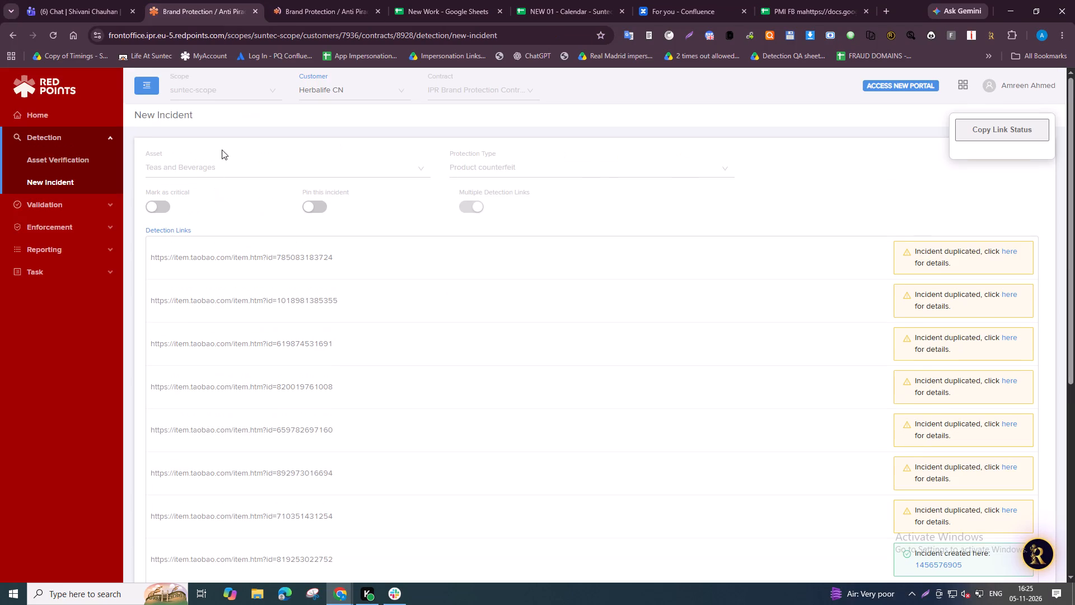
pyautogui.keyDown('alt'); pyautogui.click(218, 160); pyautogui.keyUp('alt')
pyautogui.click(403, 0)
pyautogui.click(184, 210)
pyautogui.hotkey('ctrl', 'v')
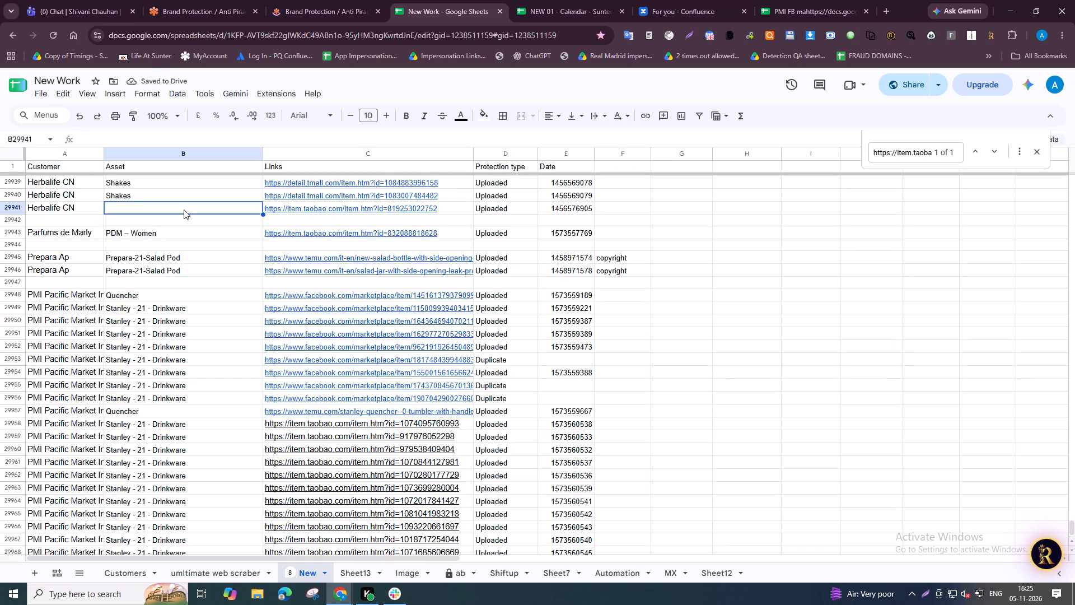
# Delete the remaining pasted link status block in H29806:J29818, including its headers and the duplicate links.
pyautogui.click(738, 225)
pyautogui.hotkey('ctrl', 'Up')
pyautogui.hotkey('ctrl', 'shift', 'Up')
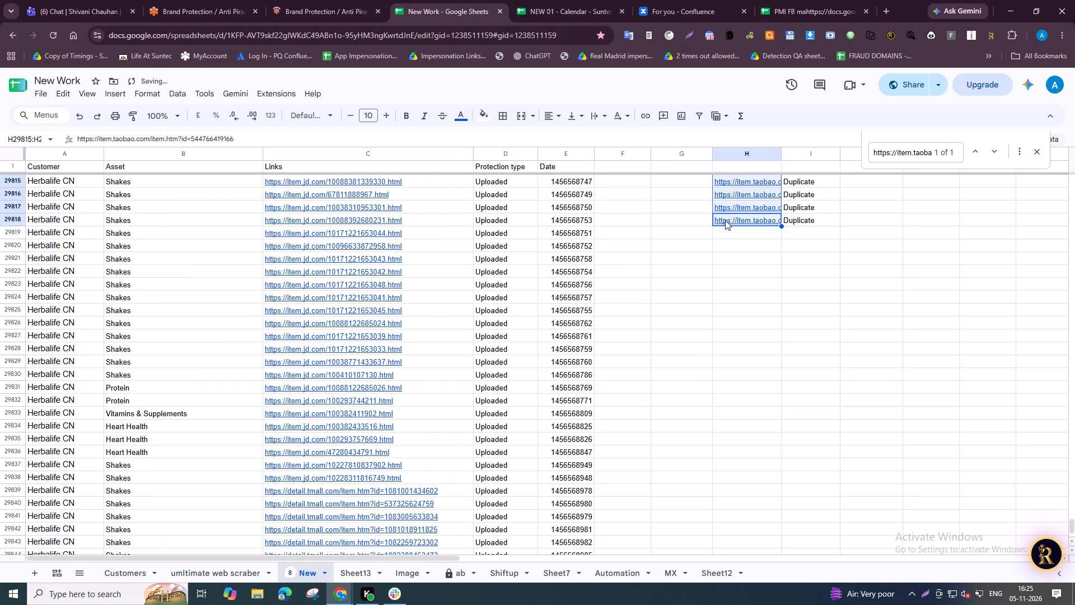
pyautogui.hotkey('shift', 'Right')
pyautogui.hotkey('ctrl', 'shift', 'Up')
pyautogui.hotkey('ctrl', 'shift', 'Up')
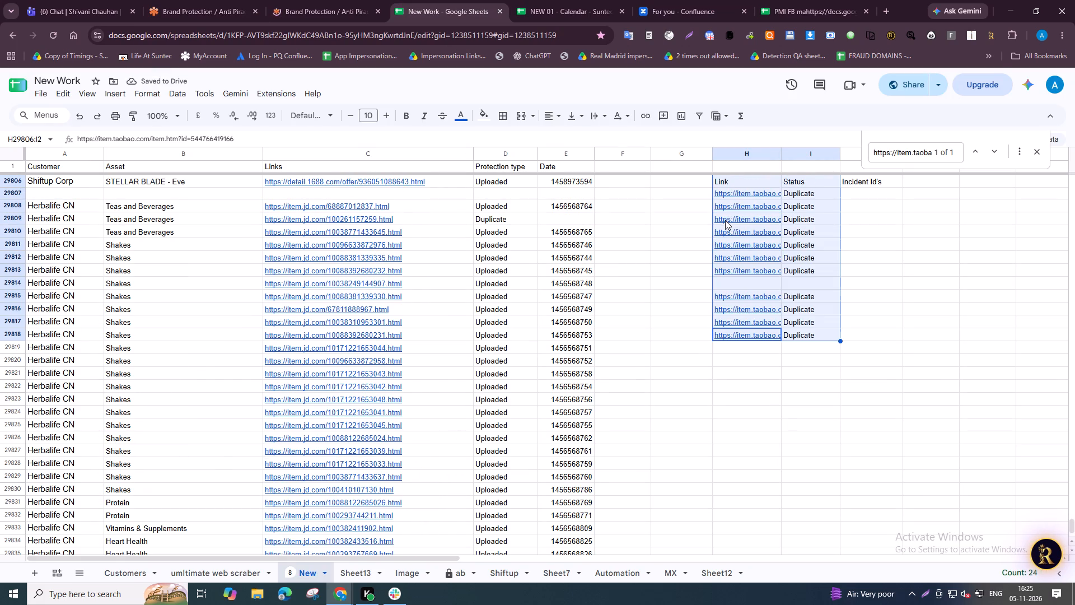
pyautogui.hotkey('shift', 'Right')
pyautogui.press('Delete')
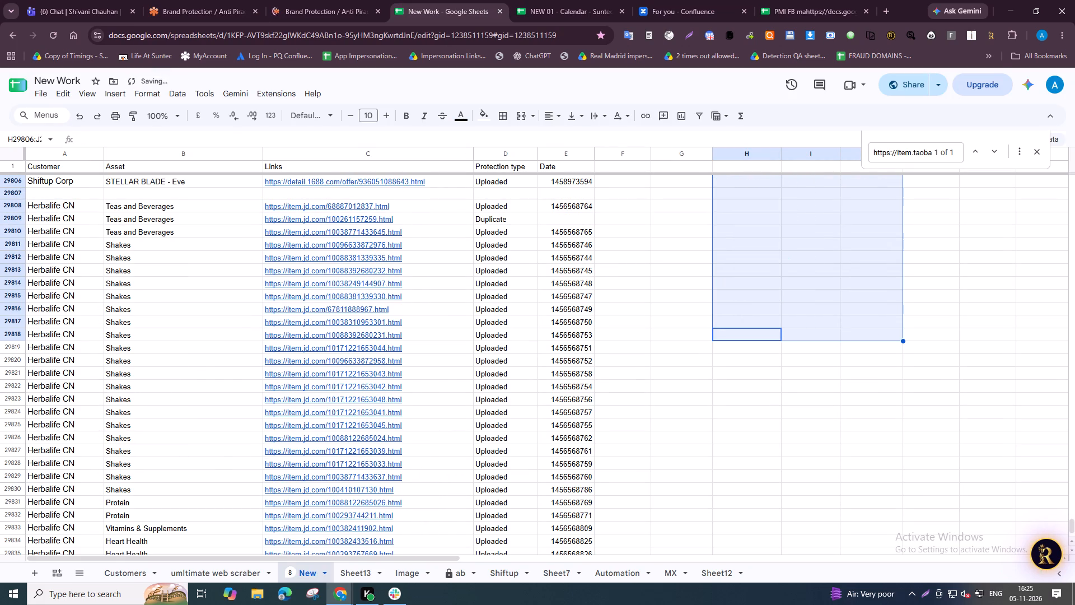
# Go to the end of the New sheet's data and add 1000 more rows at the bottom.
pyautogui.hotkey('ctrl', 'End')
pyautogui.hotkey('ctrl', 'Left')
pyautogui.hotkey('ctrl', 'Left')
pyautogui.hotkey('ctrl', 'Up')
pyautogui.hotkey('ctrl', 'End')
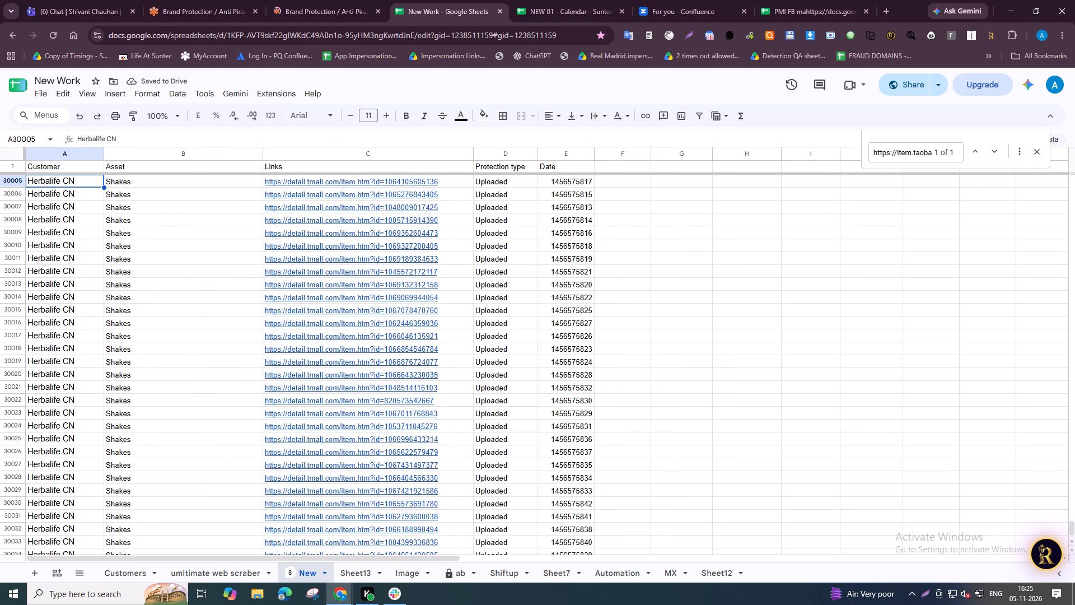
pyautogui.hotkey('ctrl', 'End')
pyautogui.hotkey('ctrl', 'Left')
pyautogui.hotkey('ctrl', 'Left')
pyautogui.hotkey('ctrl', 'Left')
pyautogui.hotkey('ctrl', 'Left')
pyautogui.hotkey('ctrl', 'End')
pyautogui.hotkey('ctrl', 'Left')
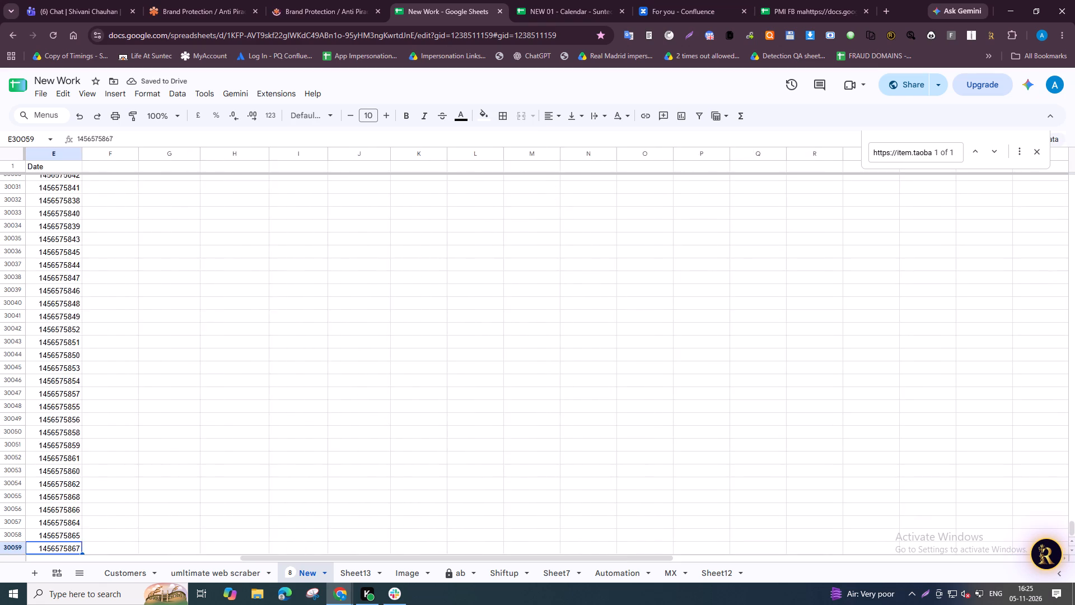
pyautogui.hotkey('ctrl', 'Left')
pyautogui.hotkey('ctrl', 'Left')
pyautogui.hotkey('ctrl', 'Left')
pyautogui.hotkey('ctrl', 'End')
pyautogui.hotkey('ctrl', 'Left')
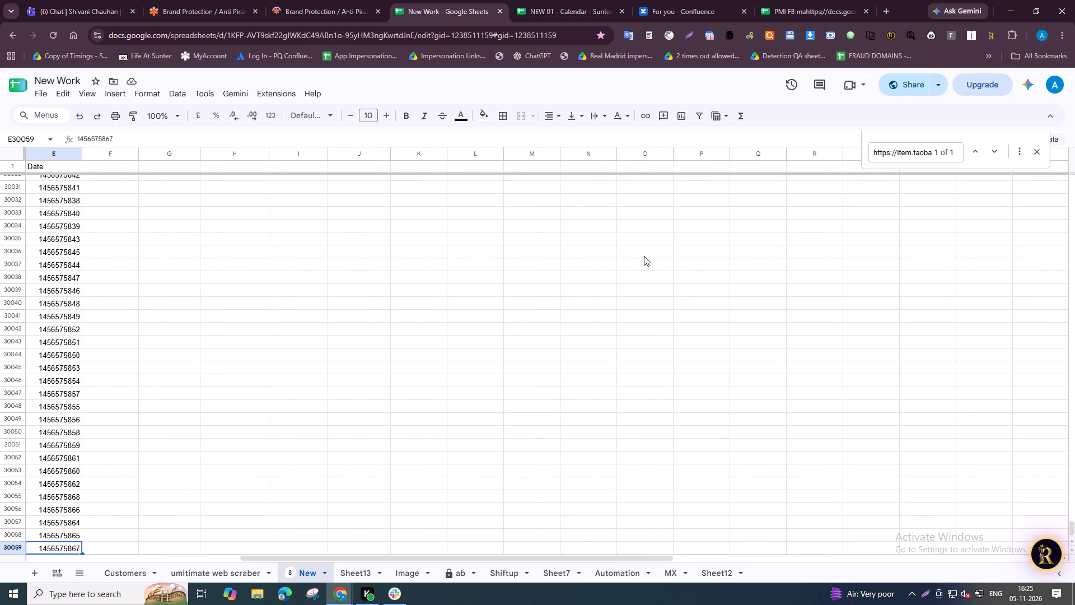
pyautogui.scroll(-9, 631, 268)
pyautogui.click(95, 536)
pyautogui.press('Return')
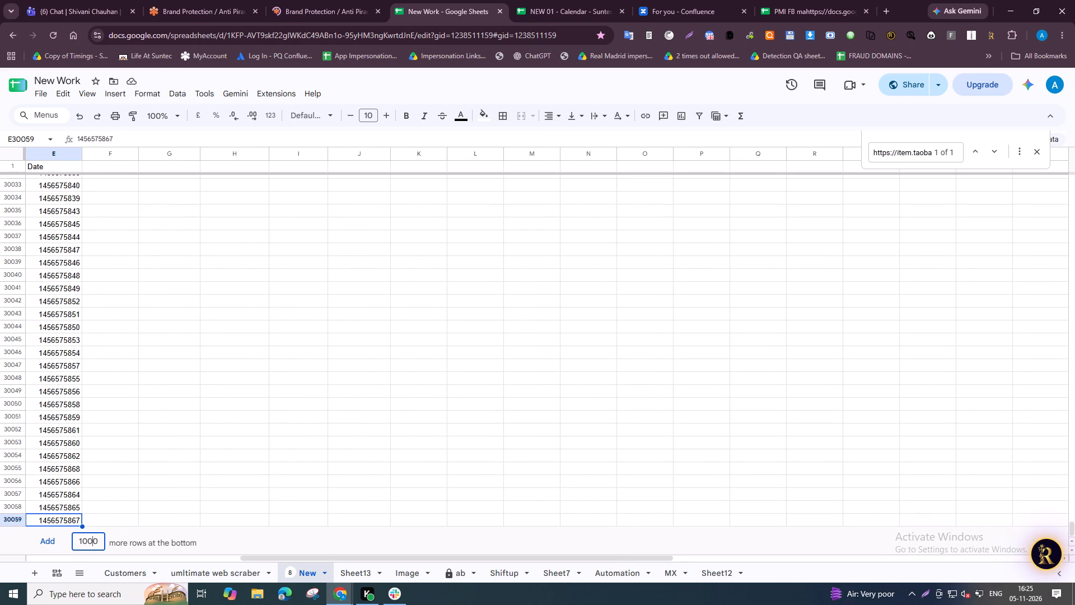
# Go to column A of row 31056 in the newly added empty rows.
pyautogui.click(217, 481)
pyautogui.hotkey('ctrl', 'Left')
pyautogui.hotkey('ctrl', 'Left')
pyautogui.hotkey('ctrl', 'Left')
pyautogui.hotkey('ctrl', 'Left')
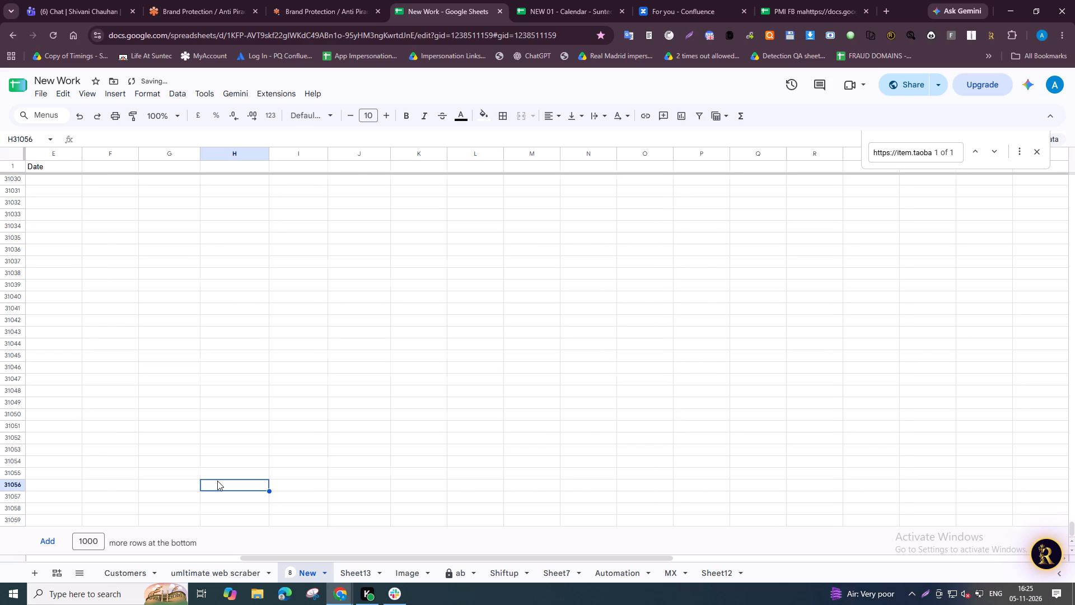
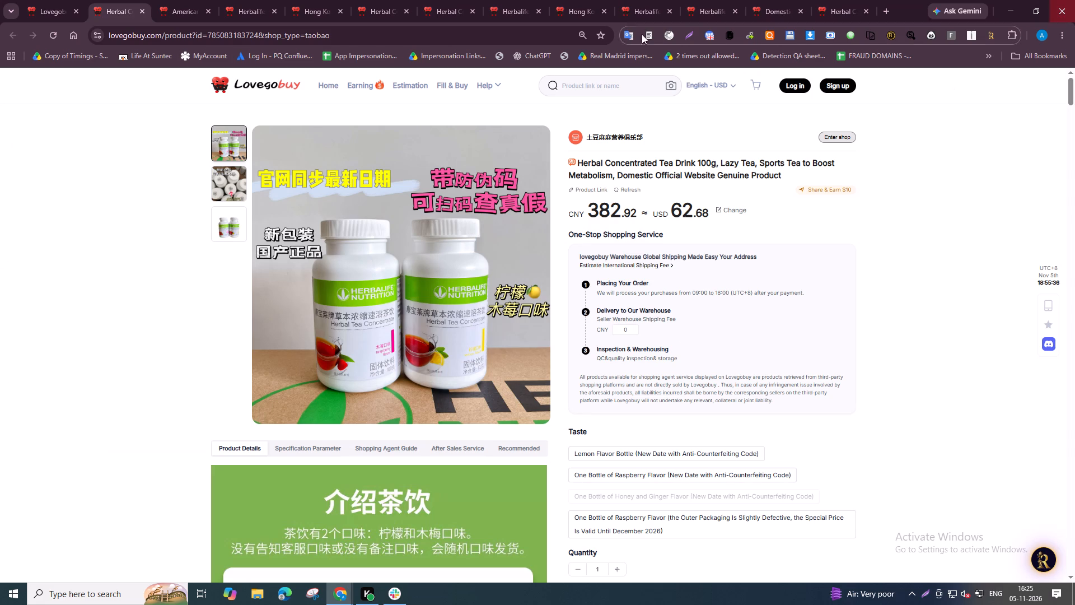
# Close all the Lovegobuy product tabs, keeping only the herbalife tea search results tab.
pyautogui.rightClick(50, 15)
pyautogui.click(137, 290)
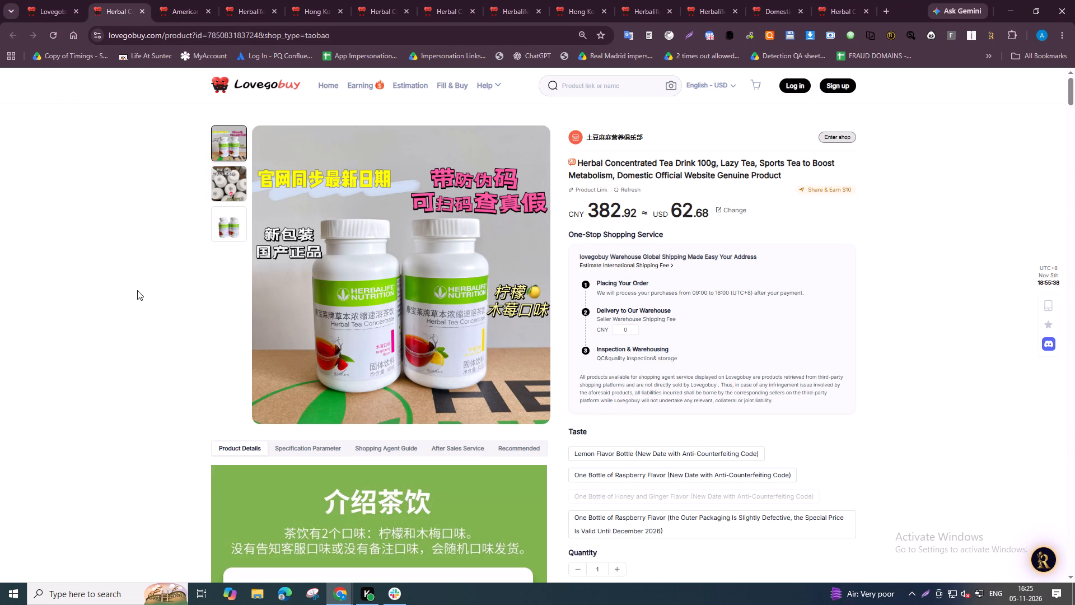
# Switch to the TikTok Shop IPPC browser window and close all of its tabs.
pyautogui.hotkey('alt', 'Tab')
pyautogui.keyDown('alt'); pyautogui.click(628, 403); pyautogui.keyUp('alt')
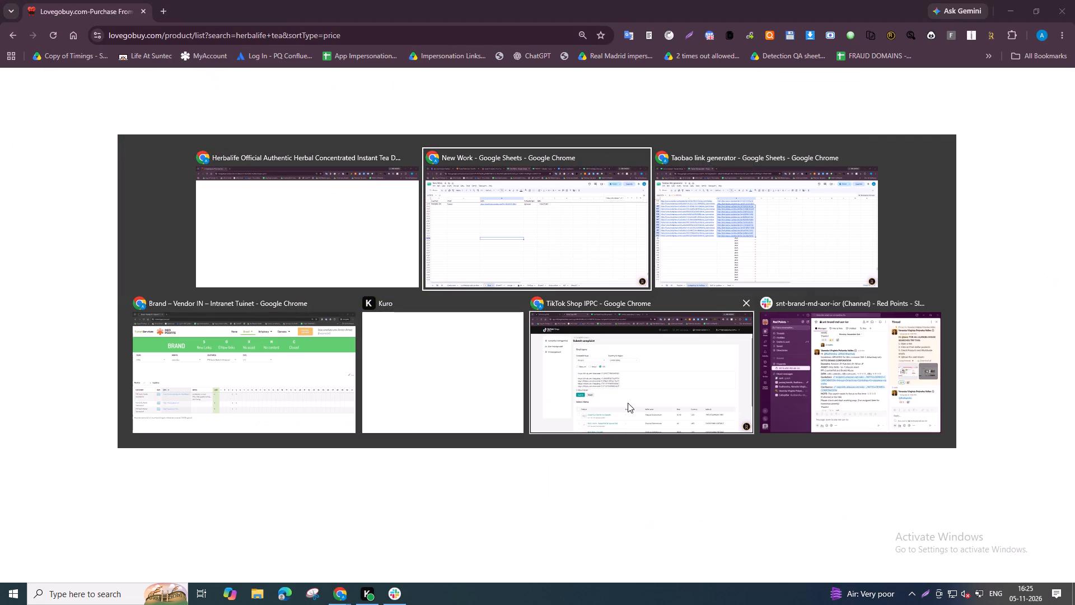
pyautogui.click(447, 0)
pyautogui.hotkey('ctrl', 'w')
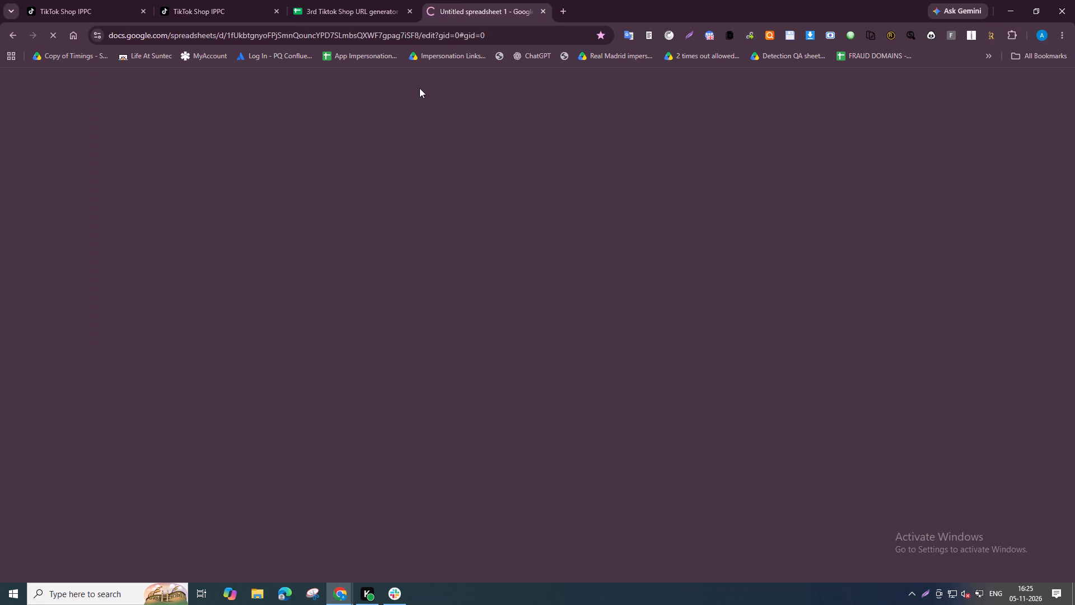
pyautogui.hotkey('ctrl', 'w')
pyautogui.hotkey('ctrl', 'w')
pyautogui.hotkey('ctrl', 'w')
pyautogui.hotkey('ctrl', 'w')
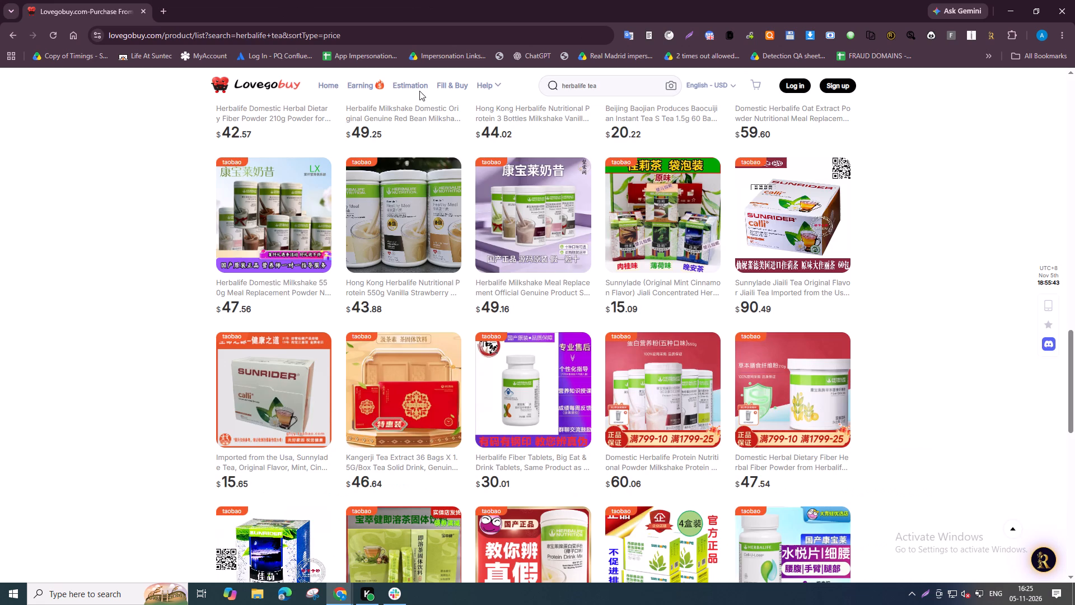
# Switch to the Tuinet Brand page and filter its tracking table to the customer Herbalife CN.
pyautogui.press('Tab')
pyautogui.hotkey('alt', 'Tab')
pyautogui.hotkey('alt', 'Tab')
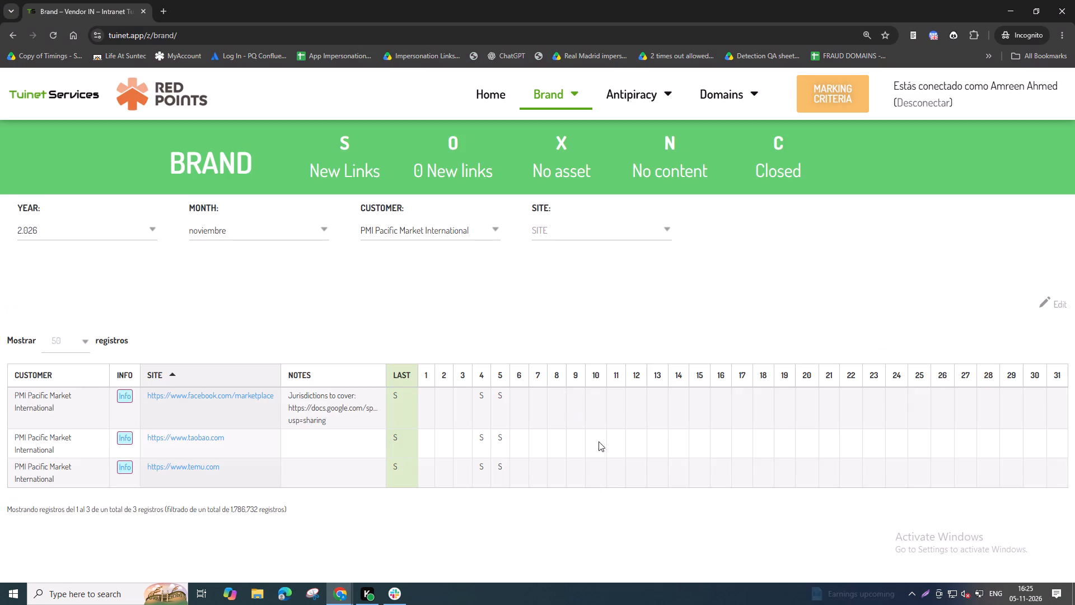
pyautogui.click(418, 243)
pyautogui.click(418, 234)
pyautogui.press('c')
pyautogui.press('n')
pyautogui.click(436, 300)
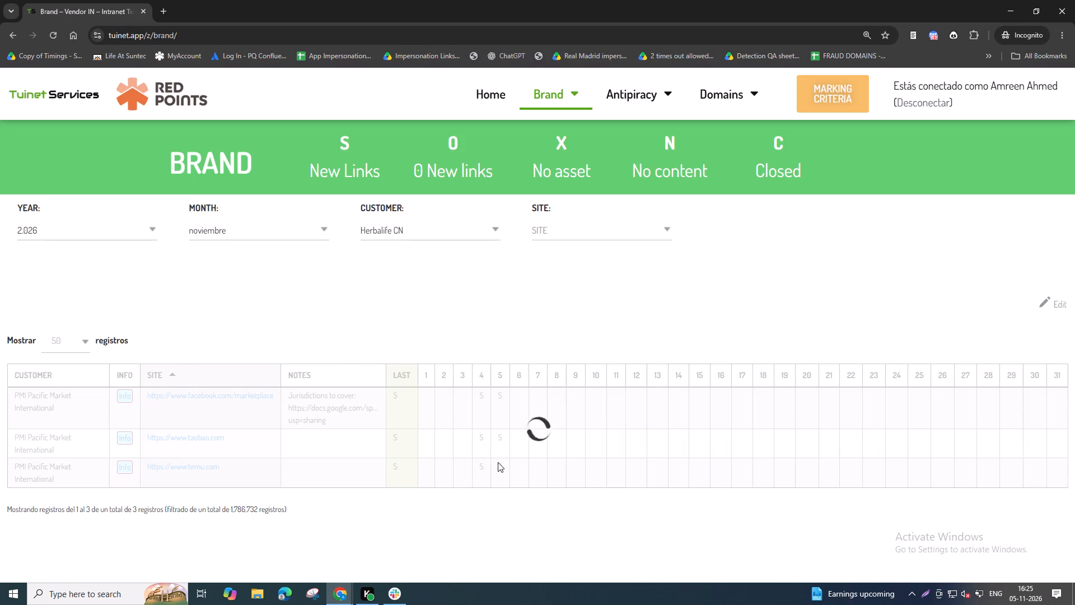
# In the New sheet's 05/11/2026 summary, set Herbalife CN's Links found and Uploaded counts to 132.
pyautogui.hotkey('alt', 'Tab')
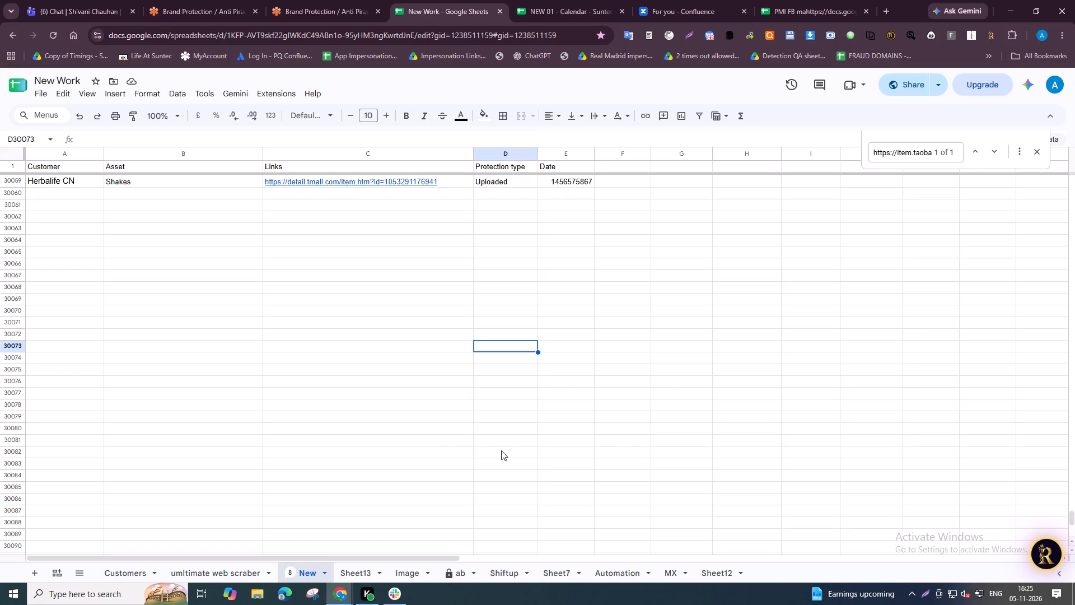
pyautogui.click(750, 336)
pyautogui.hotkey('ctrl', 'Up')
pyautogui.hotkey('ctrl', 'Up')
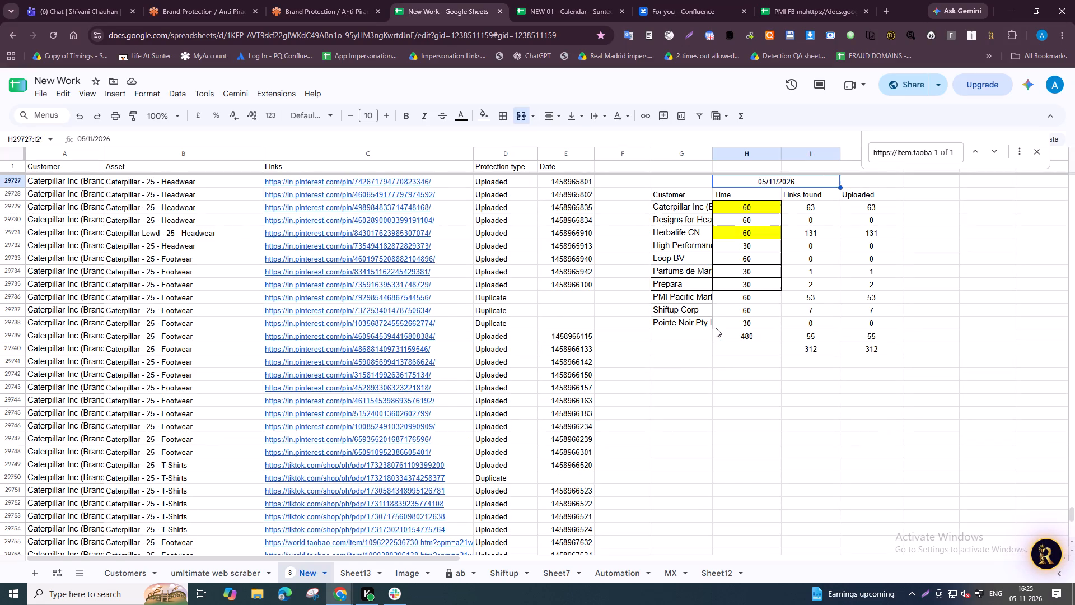
pyautogui.press('Down')
pyautogui.press('Down')
pyautogui.hotkey('ctrl', 'Down')
pyautogui.hotkey('ctrl', 'Up')
pyautogui.press('Down')
pyautogui.press('Down')
pyautogui.press('Down')
pyautogui.press('Right')
pyautogui.press('Down')
pyautogui.write('132')
pyautogui.press('Right')
pyautogui.write('132')
pyautogui.press('Up')
# Set Shiftup Corp's Links found and Uploaded counts to 8 in the 05/11/2026 summary.
pyautogui.press('Up')
pyautogui.press('Left')
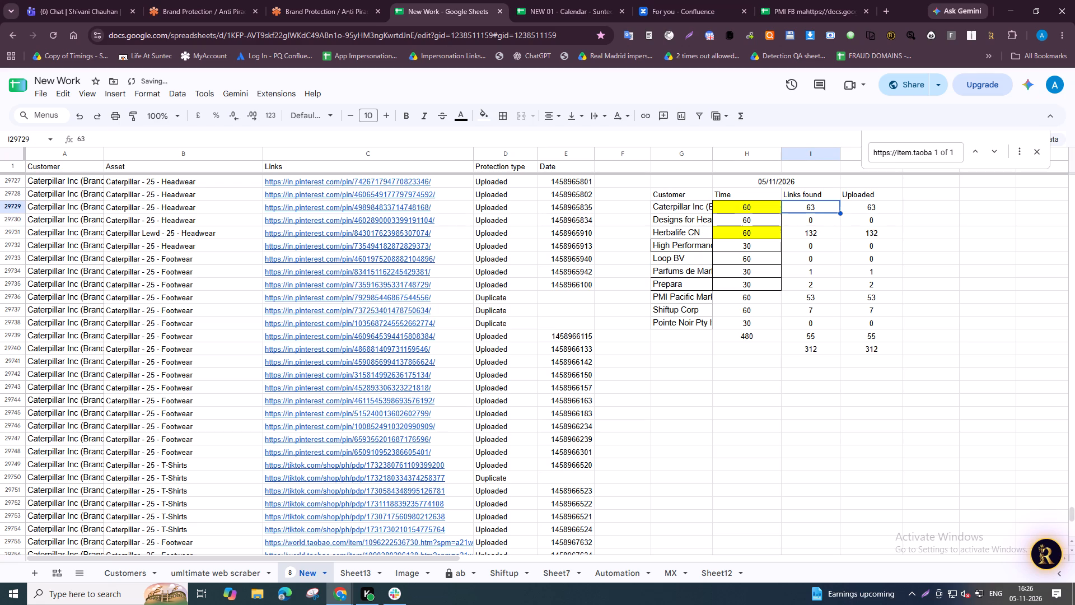
pyautogui.press('Down')
pyautogui.press('Down')
pyautogui.press('Down')
pyautogui.press('Down')
pyautogui.press('Down')
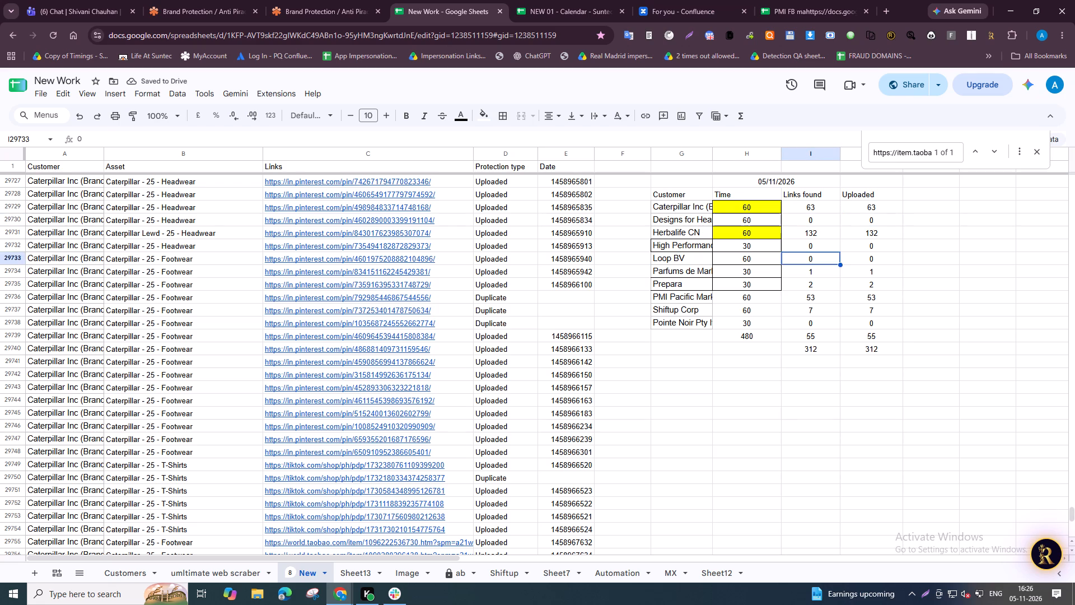
pyautogui.press('Down')
pyautogui.press('Down')
pyautogui.press('Up')
pyautogui.press('Up')
pyautogui.press('Up')
pyautogui.press('Up')
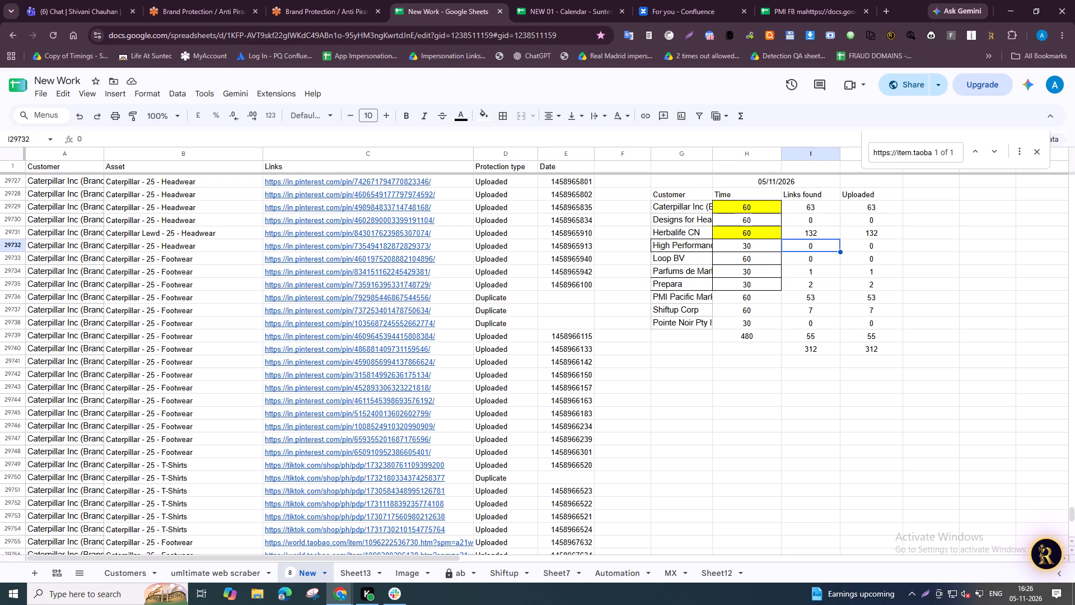
pyautogui.press('Up')
pyautogui.press('Down')
pyautogui.press('Down')
pyautogui.press('Down')
pyautogui.press('Down')
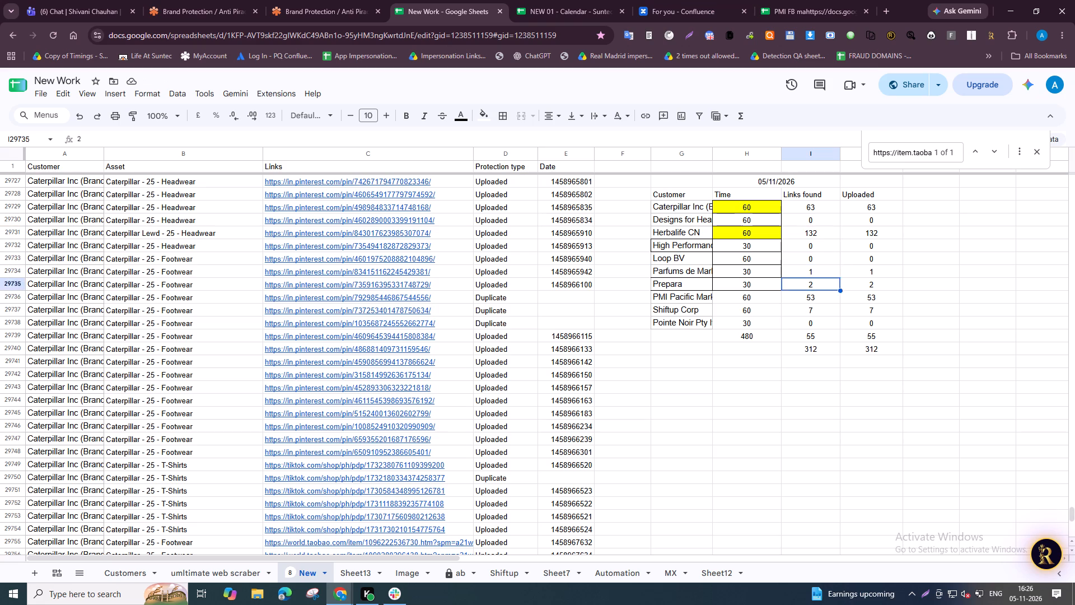
pyautogui.press('Down')
pyautogui.press('Down')
pyautogui.press('8')
pyautogui.press('Right')
pyautogui.press('8')
pyautogui.press('Right')
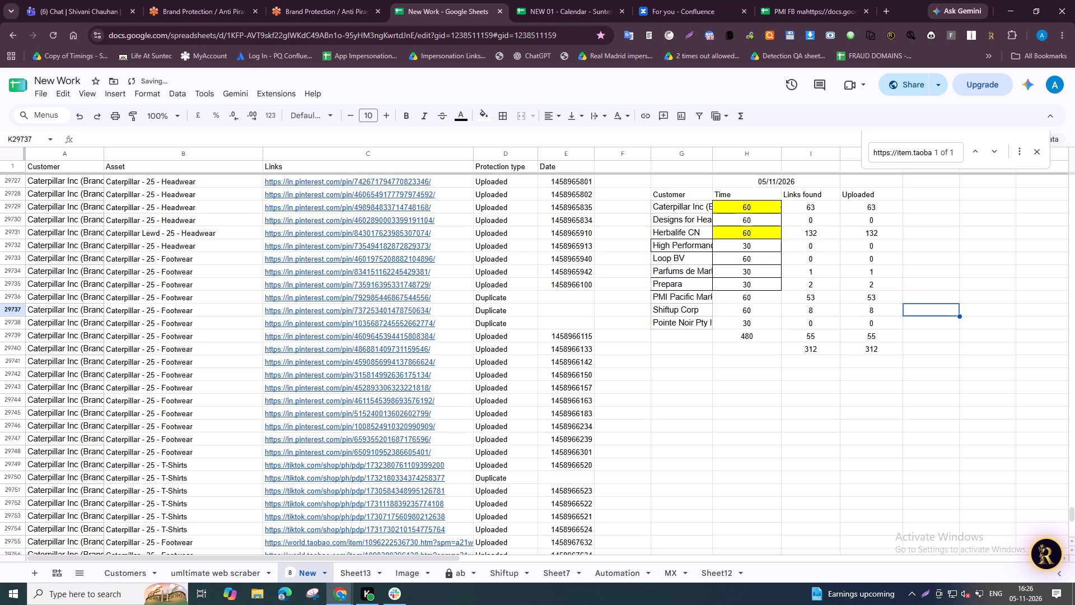
# Check the Uploaded column's counts, and set both the Uploaded and Links found totals in row 29740 to 314.
pyautogui.moveTo(876, 212); pyautogui.dragTo(871, 332)
pyautogui.click(877, 351)
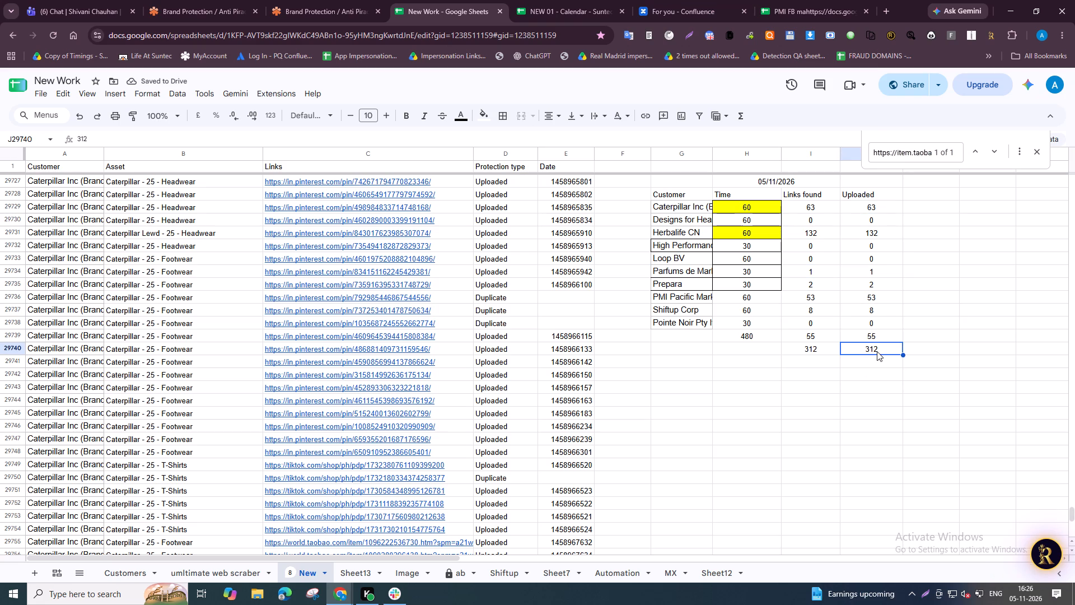
pyautogui.write('315')
pyautogui.press('BackSpace')
pyautogui.press('4')
pyautogui.press('Left')
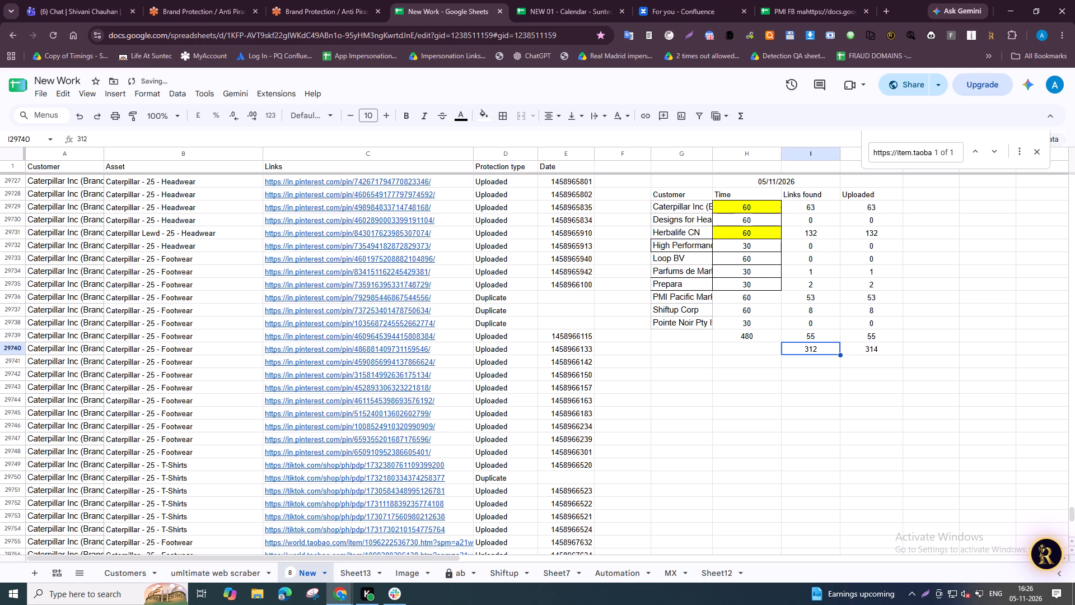
pyautogui.write('314')
pyautogui.press('Return')
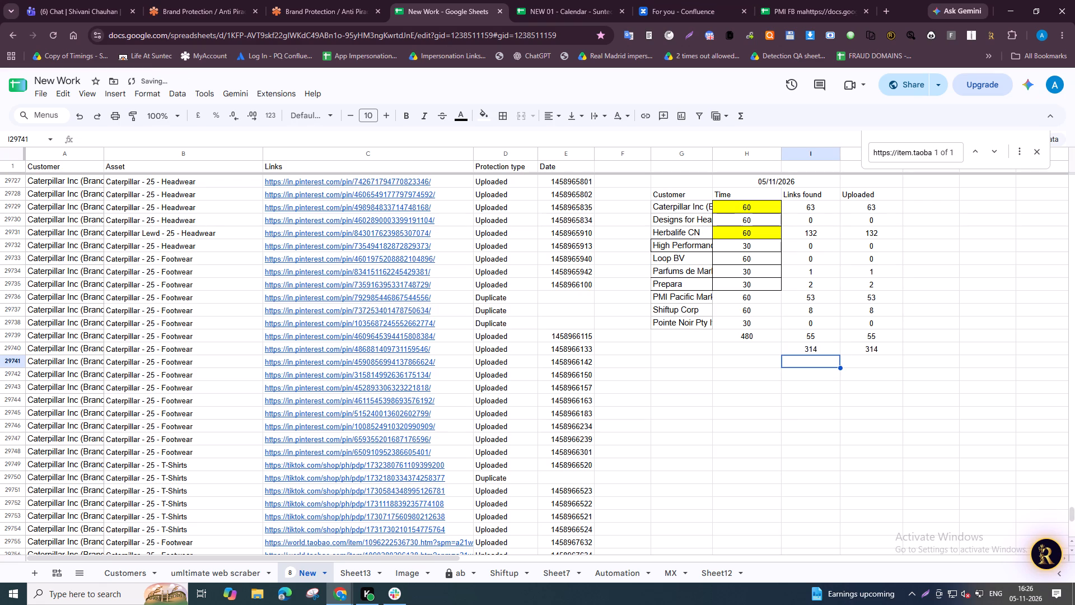
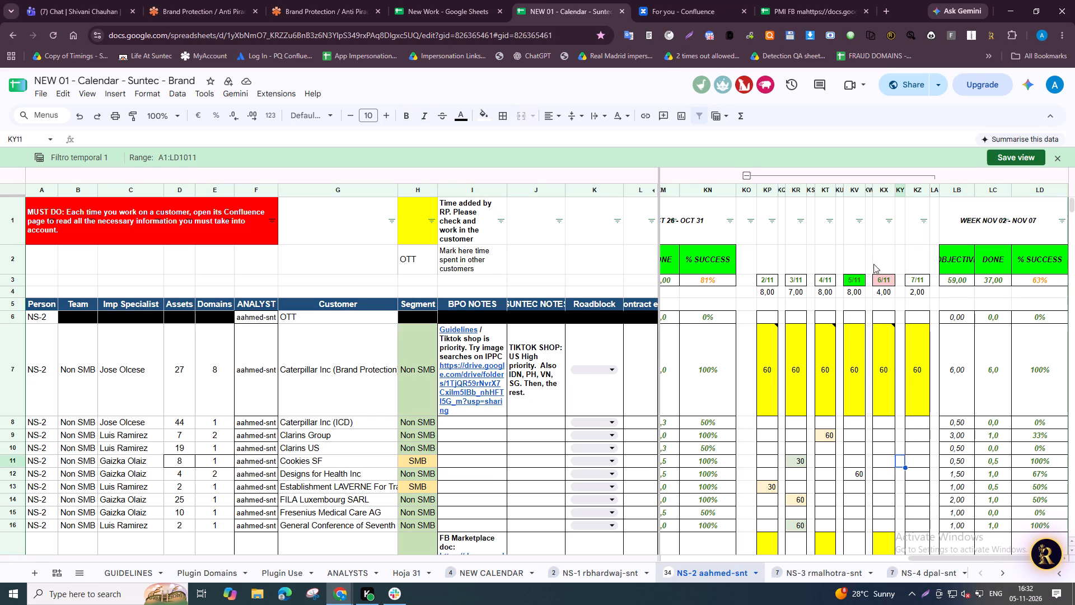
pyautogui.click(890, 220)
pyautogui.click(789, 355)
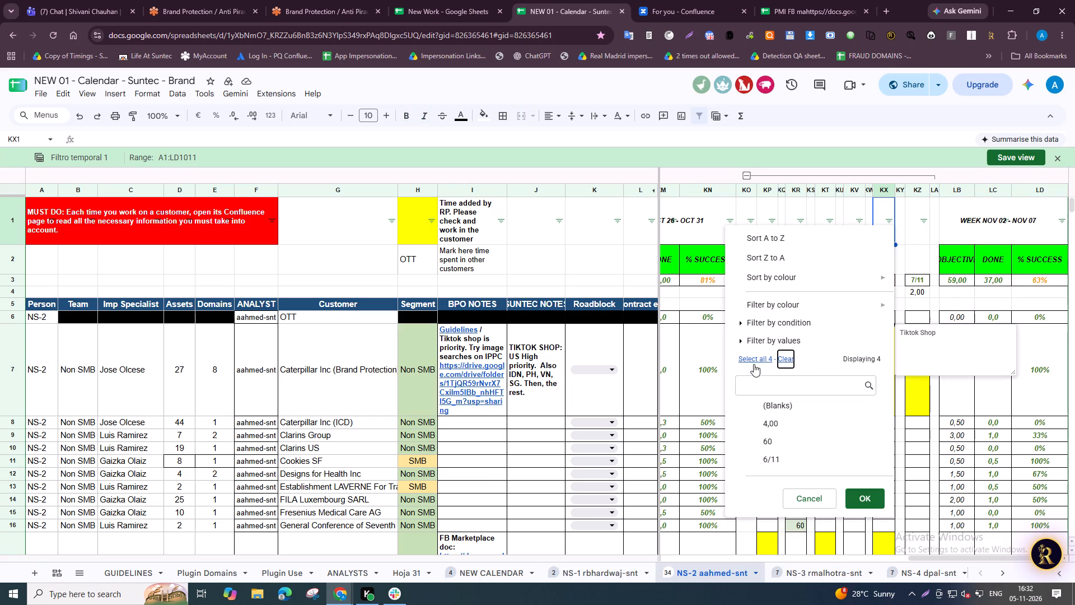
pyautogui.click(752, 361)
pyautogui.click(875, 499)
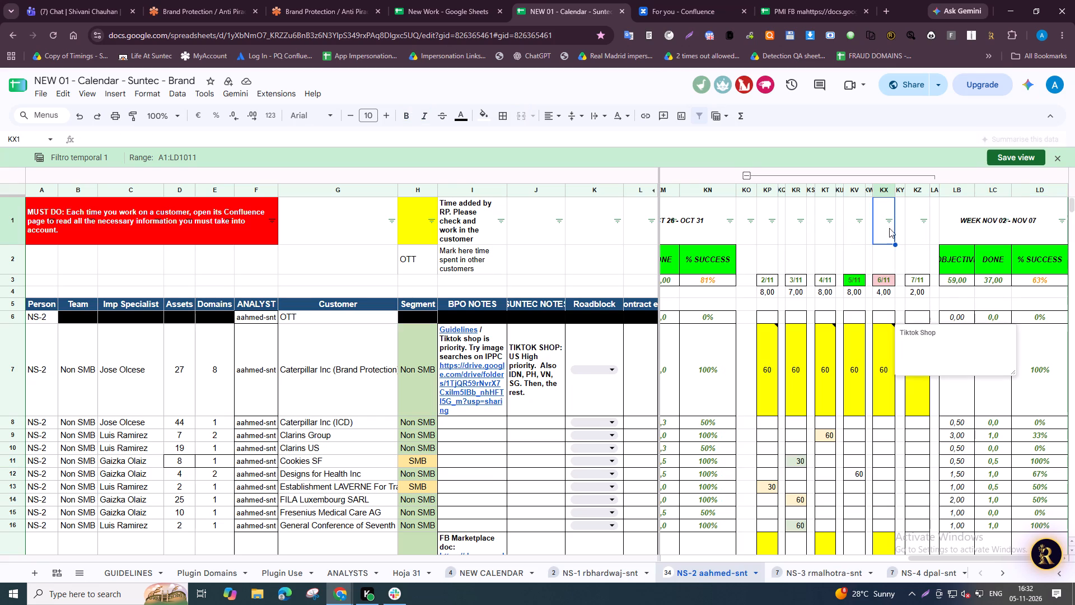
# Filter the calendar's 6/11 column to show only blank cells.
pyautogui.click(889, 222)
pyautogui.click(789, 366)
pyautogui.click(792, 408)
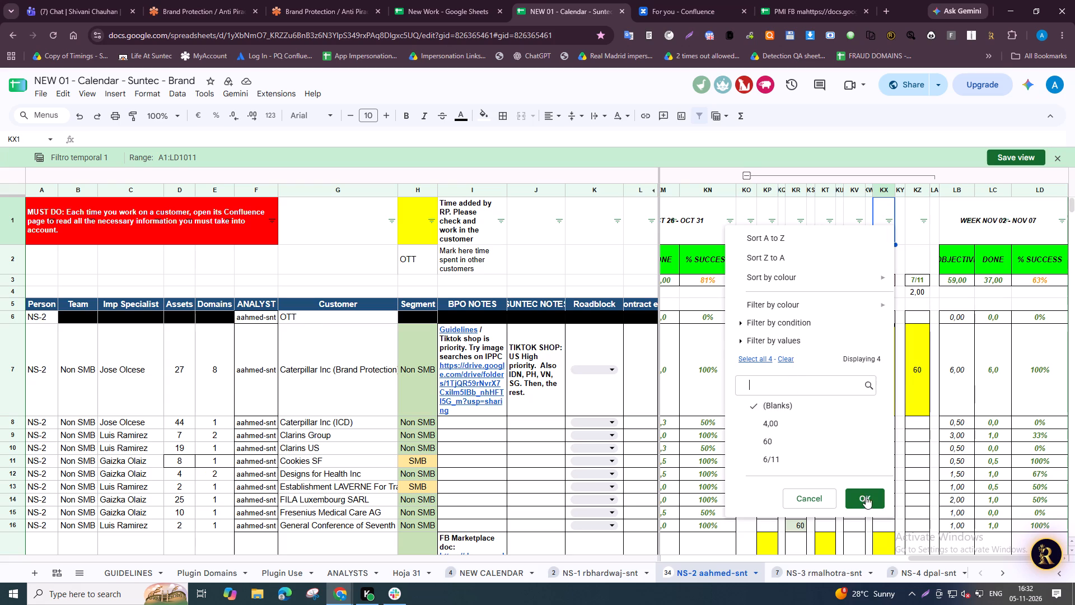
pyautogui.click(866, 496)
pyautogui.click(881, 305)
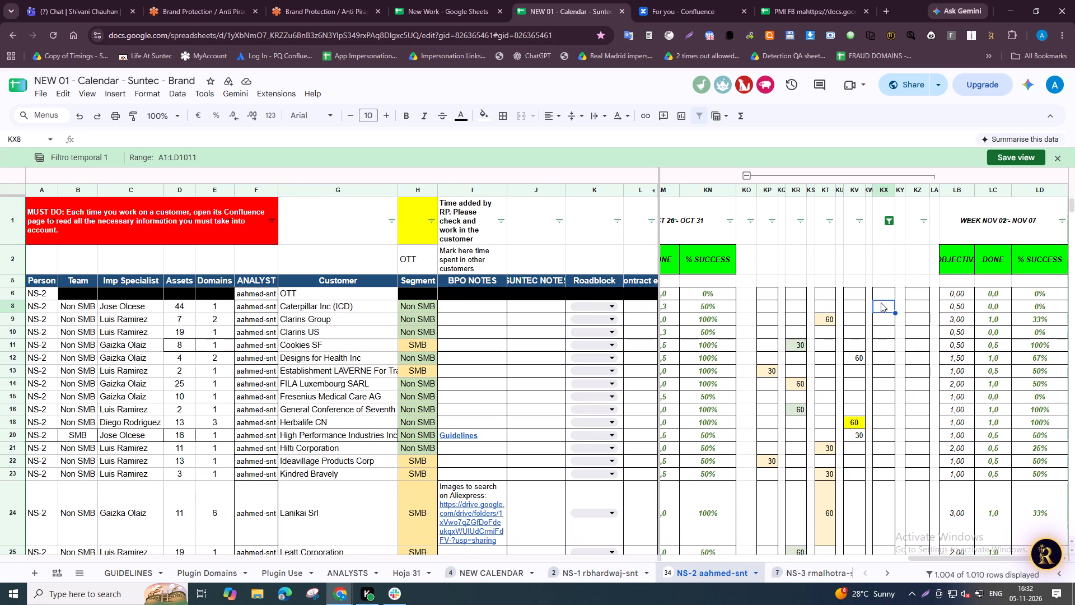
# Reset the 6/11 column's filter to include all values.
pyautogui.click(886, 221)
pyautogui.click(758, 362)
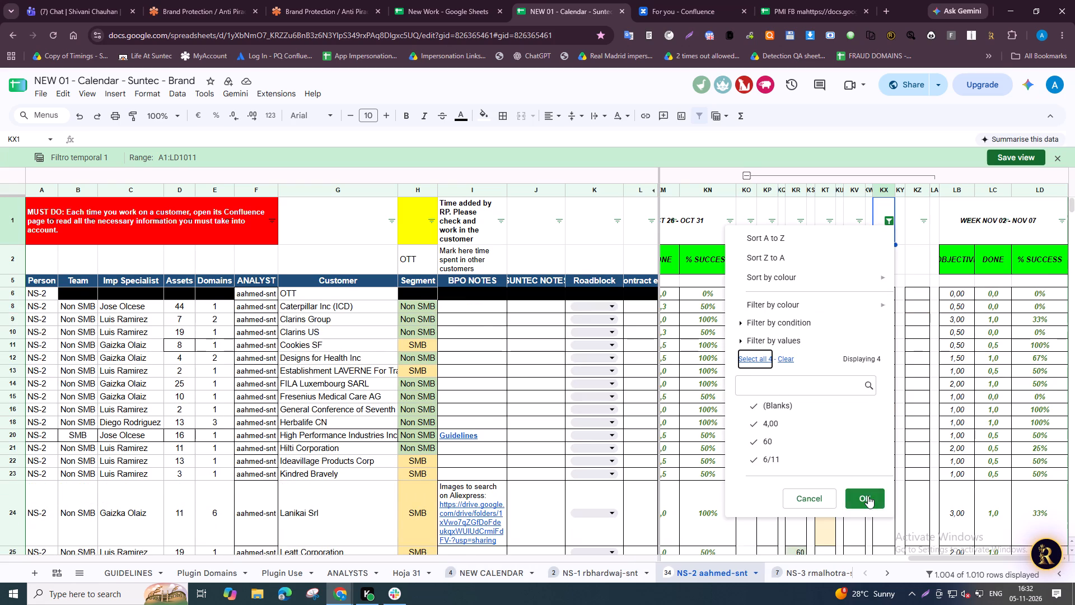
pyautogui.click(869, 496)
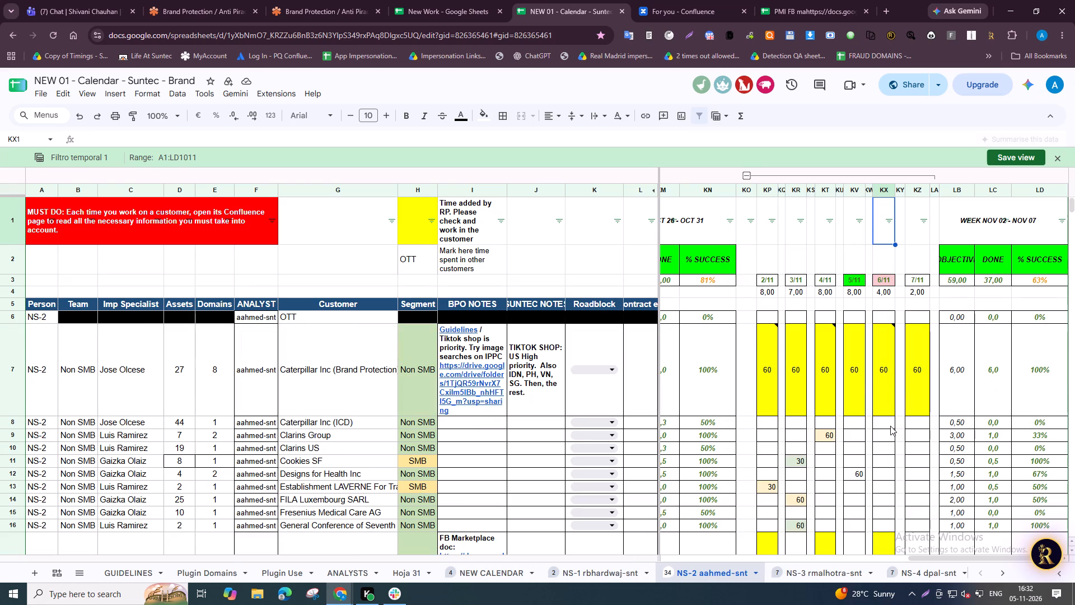
# Select the 6/11 column's cells KX7 to KX29, from Caterpillar Inc (Brand Protection) down to Parfums de Marly, to check their total.
pyautogui.click(890, 426)
pyautogui.click(877, 383)
pyautogui.scroll(-7, 892, 424)
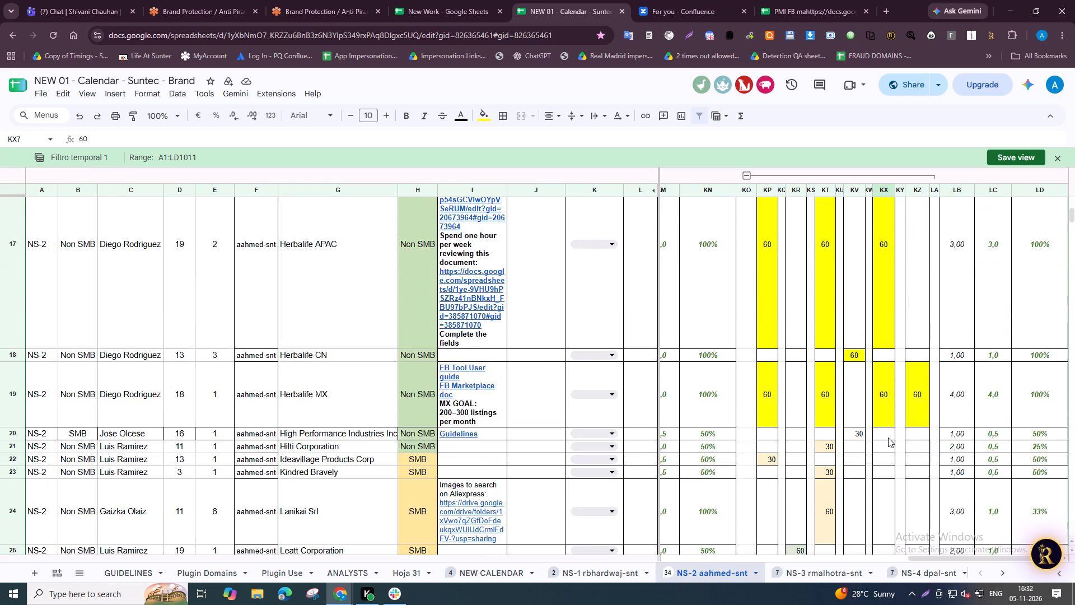
pyautogui.scroll(-3, 888, 438)
pyautogui.keyDown('shift'); pyautogui.click(888, 438); pyautogui.keyUp('shift')
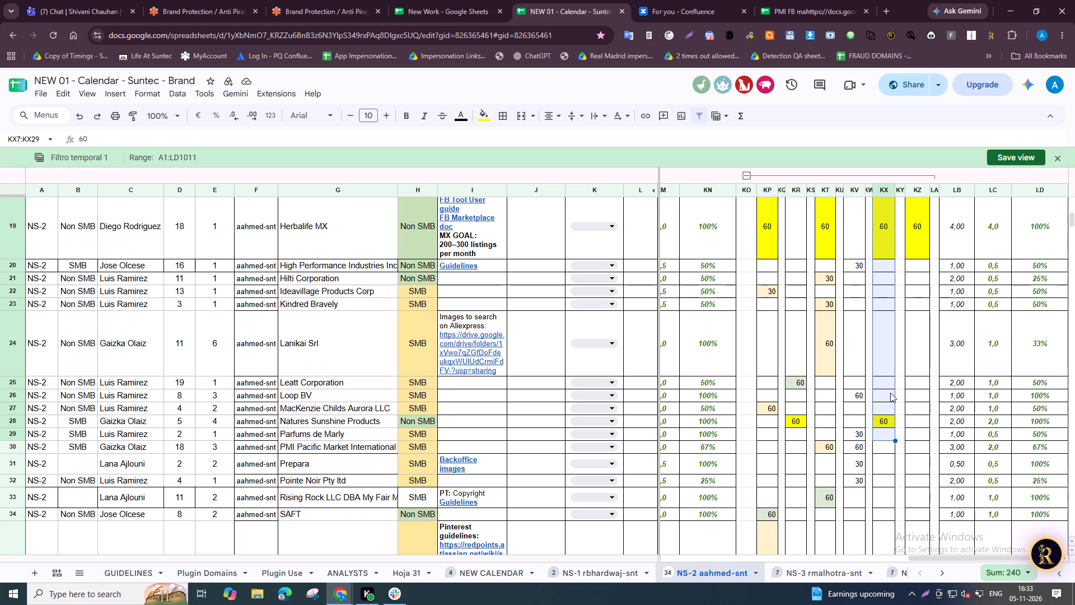
# Select together the 6/11 cells of Natures Sunshine Products, Herbalife MX, Herbalife APAC and Caterpillar Inc (Brand Protection), and review the column's assignments.
pyautogui.click(891, 417)
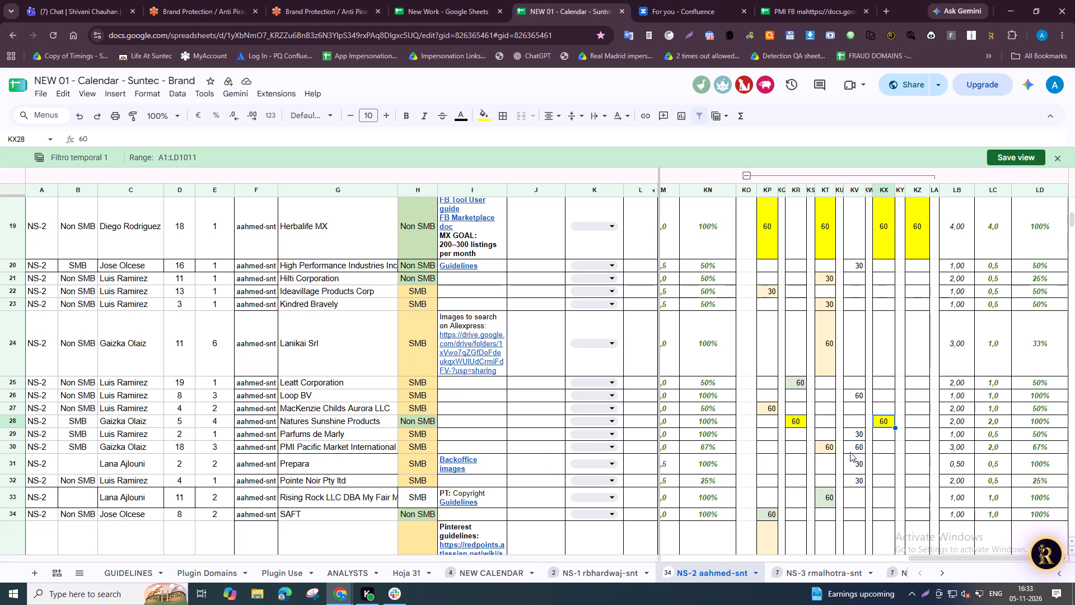
pyautogui.click(886, 421)
pyautogui.keyDown('ctrl'); pyautogui.click(881, 239); pyautogui.keyUp('ctrl')
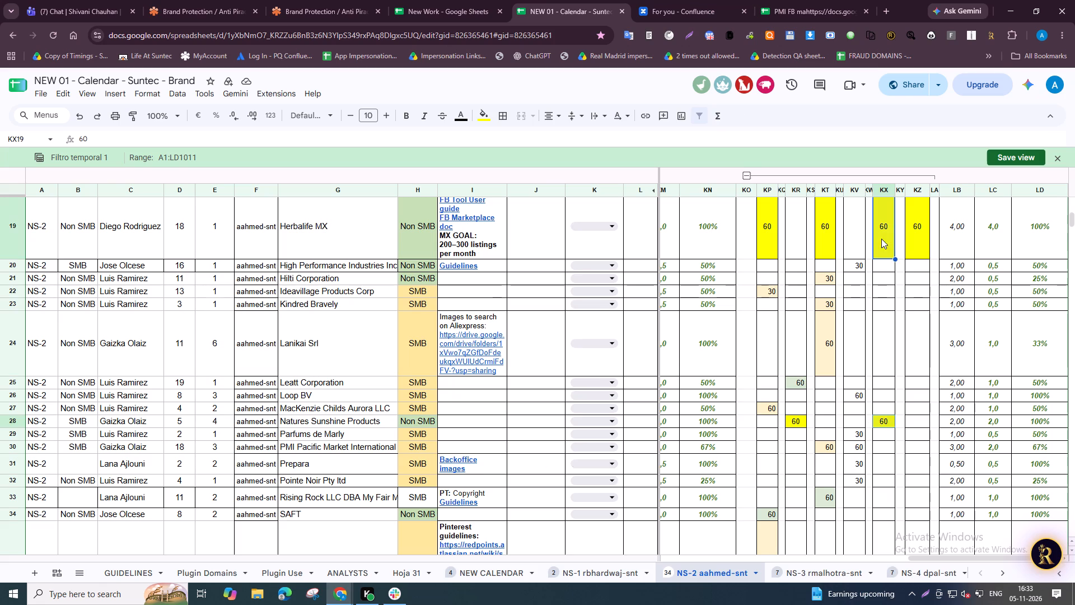
pyautogui.scroll(2, 897, 326)
pyautogui.keyDown('ctrl'); pyautogui.click(885, 281); pyautogui.keyUp('ctrl')
pyautogui.scroll(2, 900, 367)
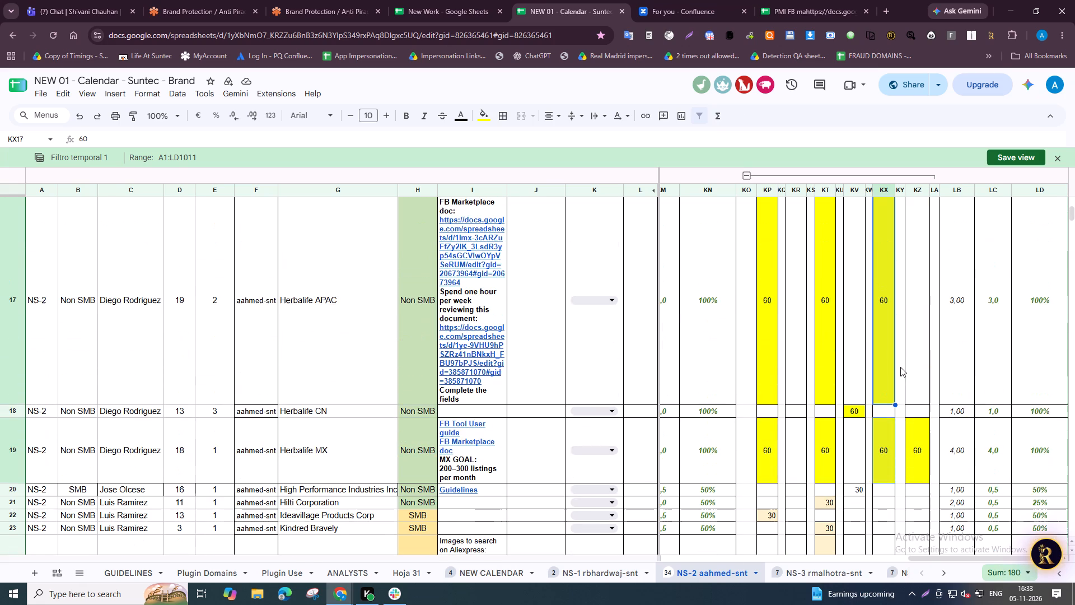
pyautogui.scroll(4, 899, 367)
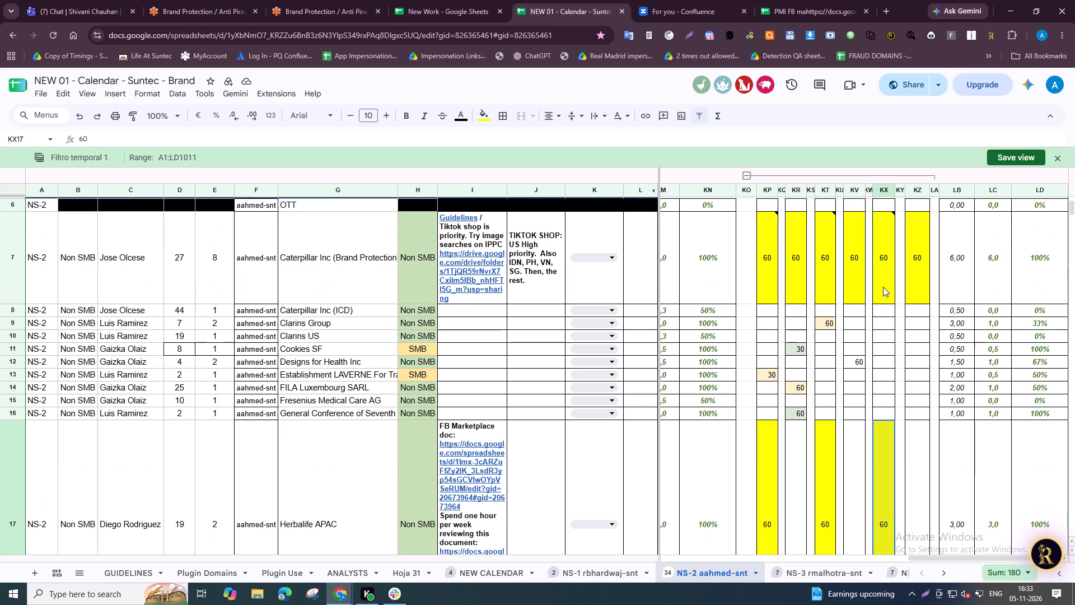
pyautogui.keyDown('ctrl'); pyautogui.click(882, 283); pyautogui.keyUp('ctrl')
pyautogui.scroll(-4, 890, 366)
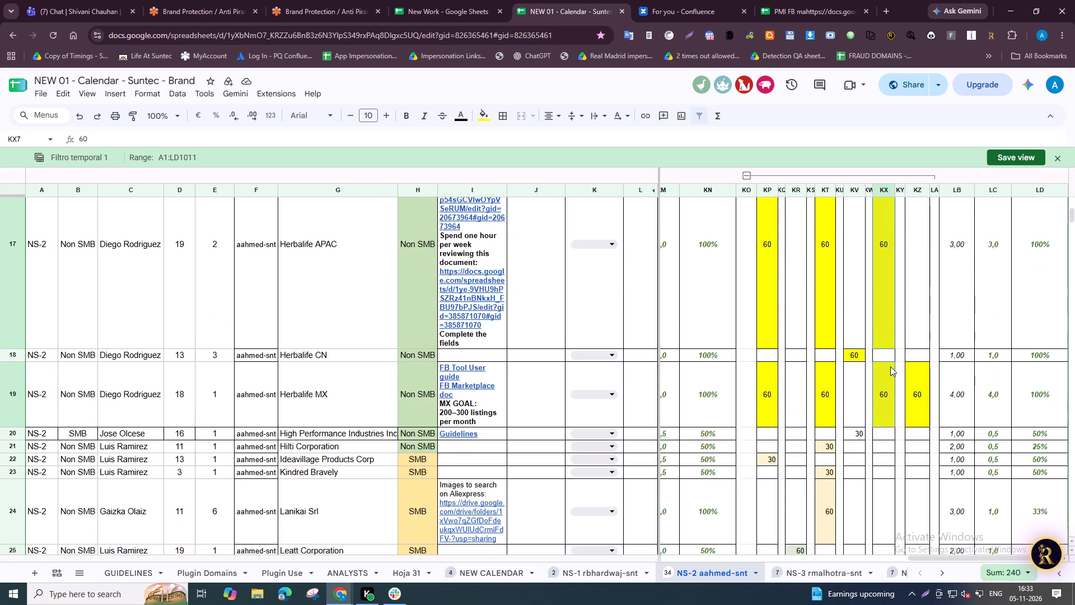
pyautogui.scroll(-8, 890, 366)
pyautogui.scroll(4, 889, 366)
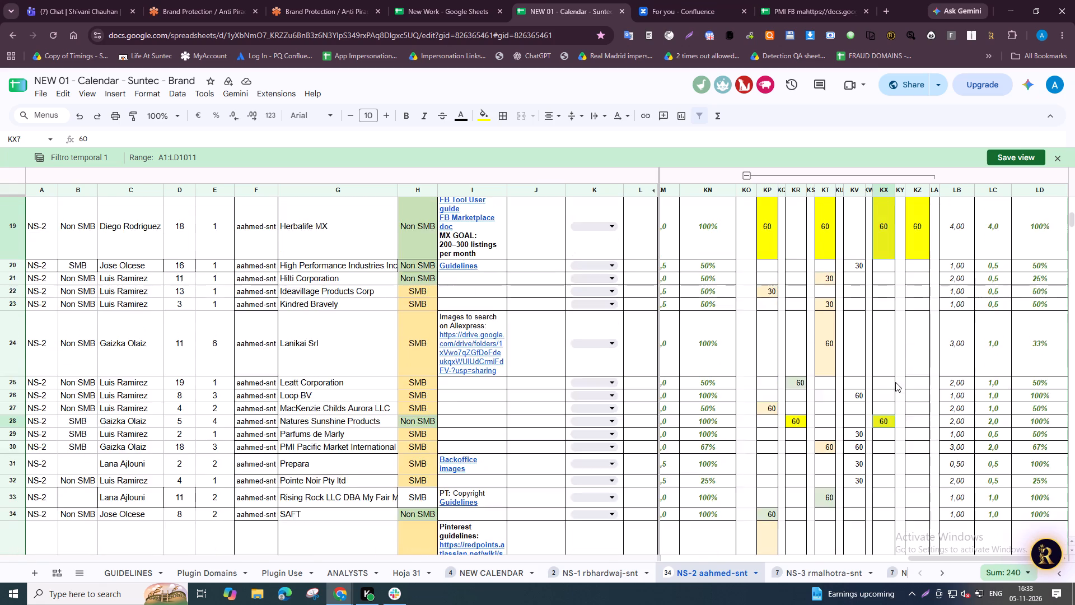
pyautogui.scroll(8, 895, 382)
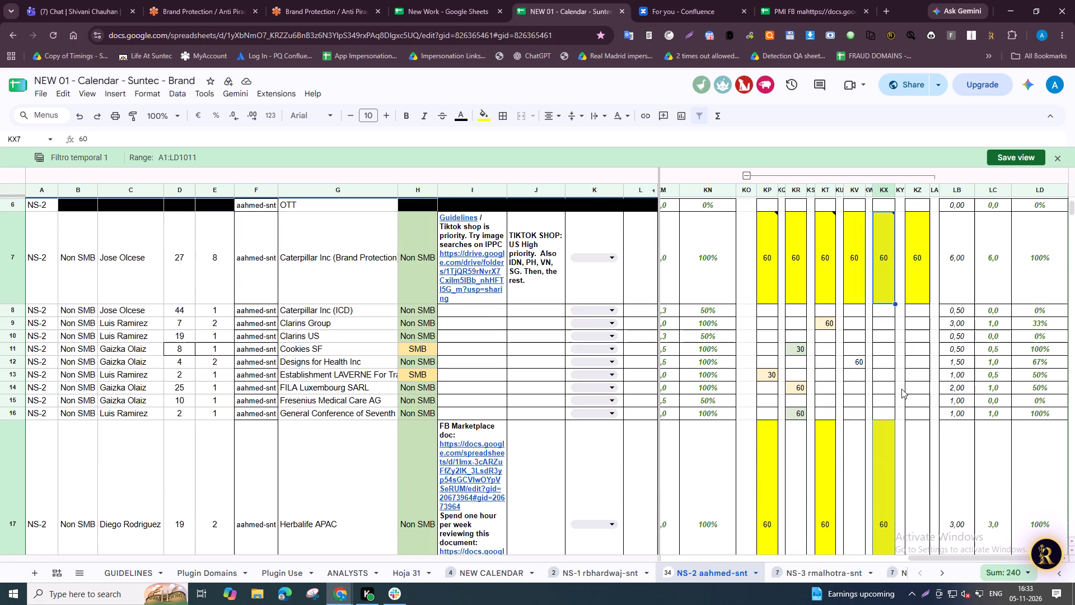
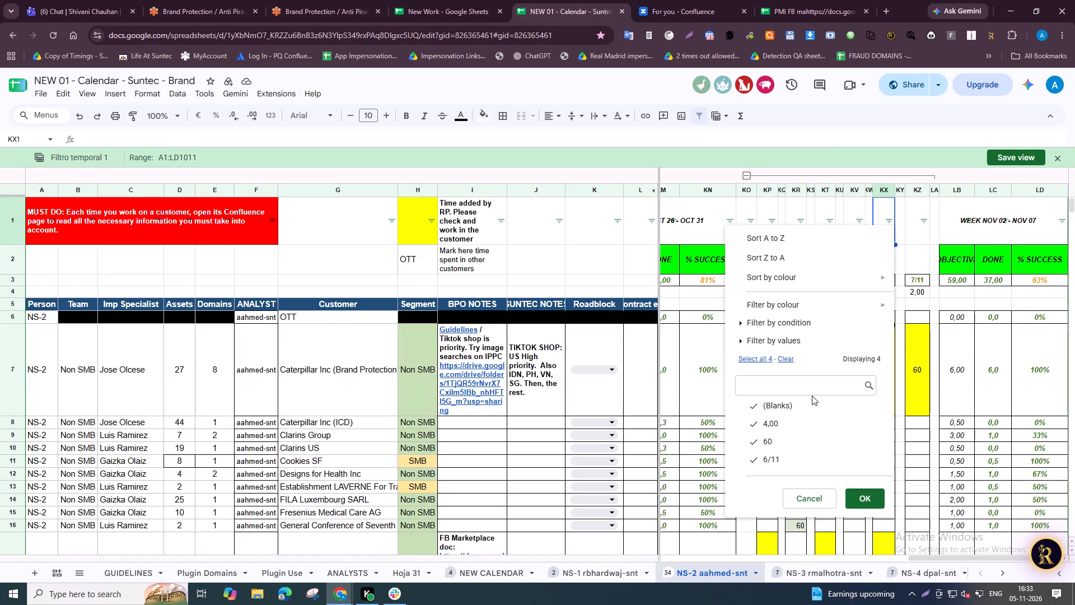
# Filter the calendar's 6/11 column to hide the blank cells.
pyautogui.click(812, 395)
pyautogui.click(812, 404)
pyautogui.click(876, 501)
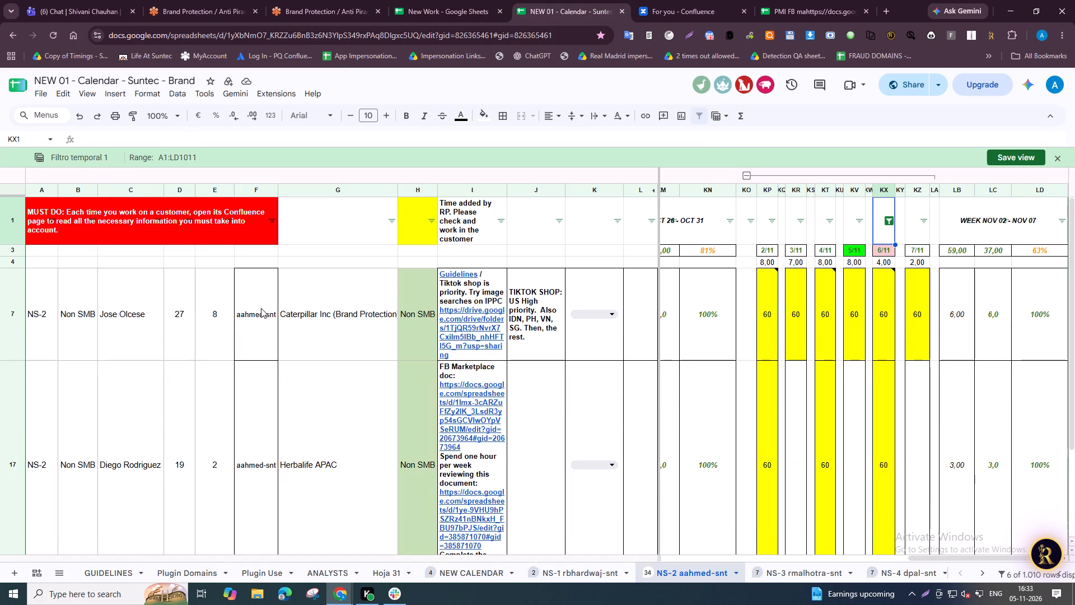
# Copy the filtered customer names, Caterpillar Inc (Brand Protection) to Natures Sunshine Products, into the New Work spreadsheet from cell G30061, below the last records.
pyautogui.click(312, 307)
pyautogui.hotkey('ctrl', 'shift', 'Down')
pyautogui.hotkey('ctrl', 'c')
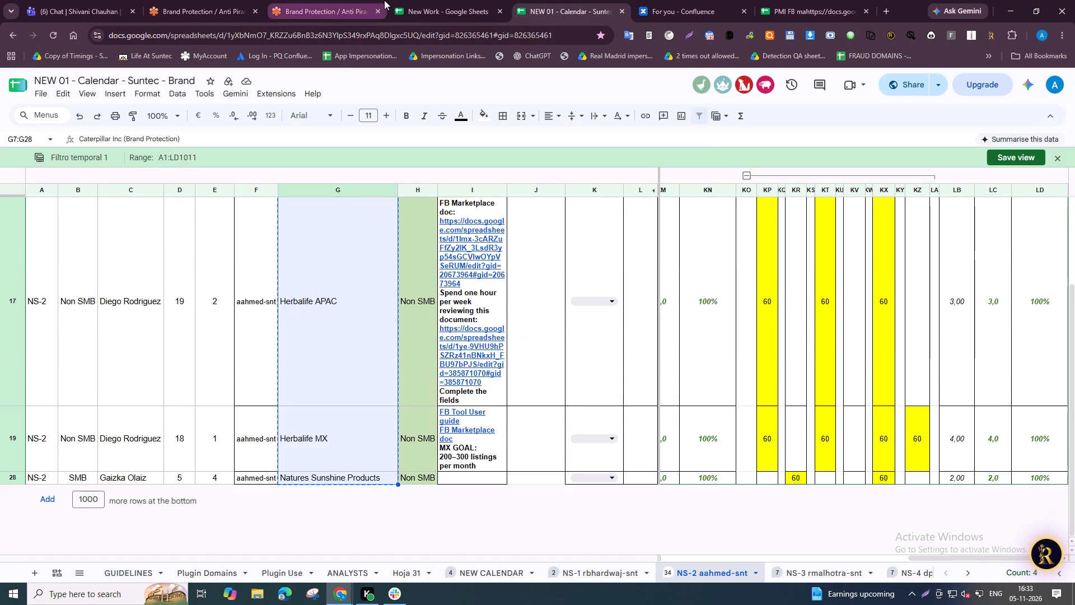
pyautogui.click(384, 0)
pyautogui.click(404, 0)
pyautogui.click(724, 458)
pyautogui.hotkey('ctrl', 'End')
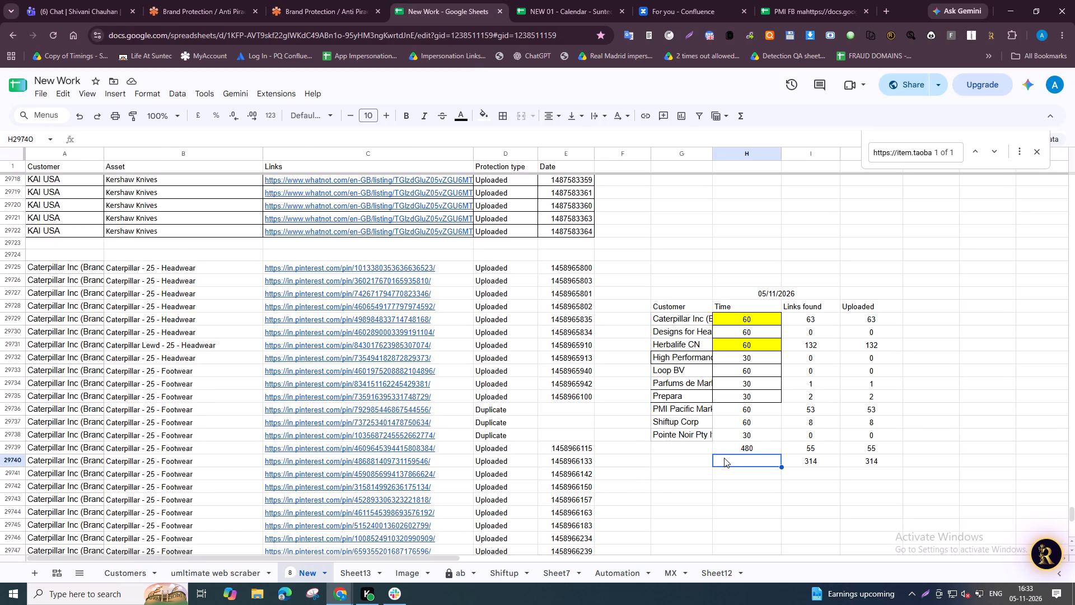
pyautogui.hotkey('ctrl', 'Left')
pyautogui.hotkey('ctrl', 'Left')
pyautogui.hotkey('ctrl', 'Up')
pyautogui.press('Down')
pyautogui.press('Right')
pyautogui.press('Right')
pyautogui.press('Right')
pyautogui.press('Down')
pyautogui.press('Right')
pyautogui.press('Right')
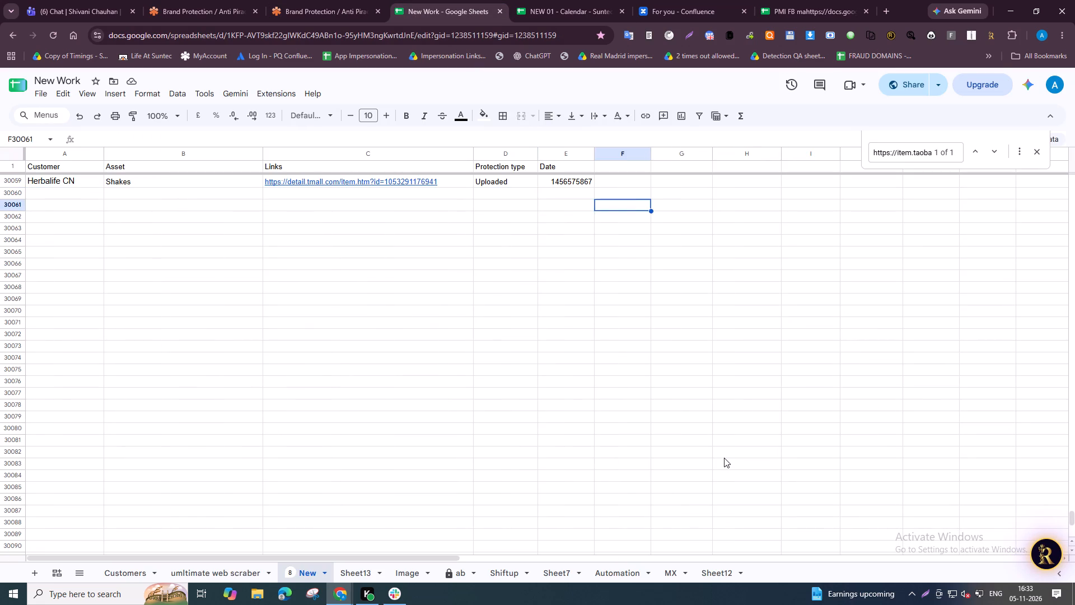
pyautogui.press('Right')
pyautogui.hotkey('ctrl', 'v')
# Copy the 6/11 times of the four filtered customers from the calendar into New Work beside their names, starting at cell H30061.
pyautogui.click(537, 0)
pyautogui.scroll(5, 776, 278)
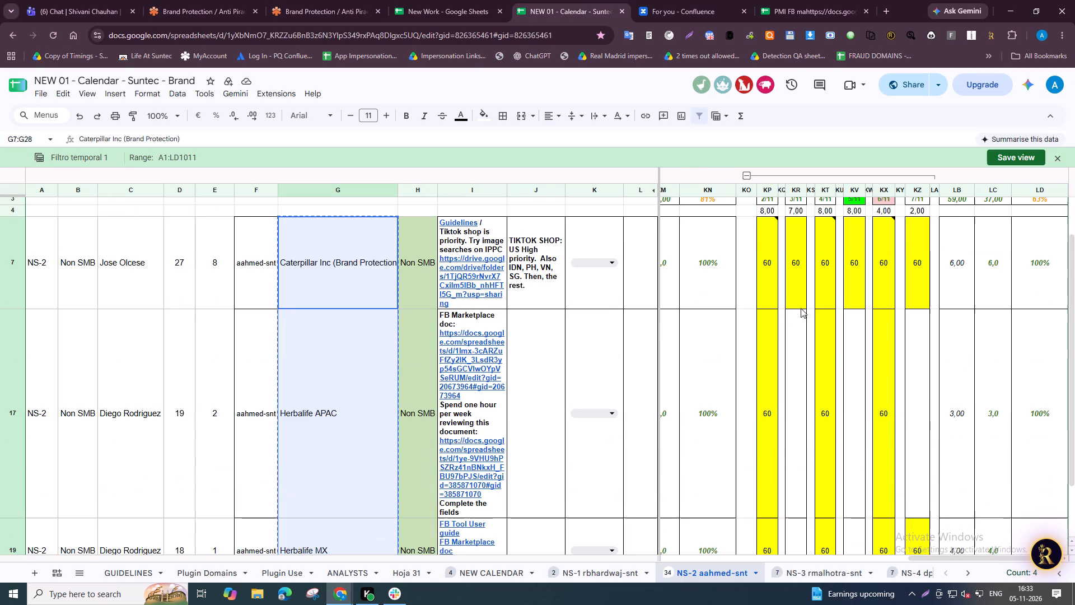
pyautogui.click(882, 295)
pyautogui.hotkey('ctrl', 'shift', 'Down')
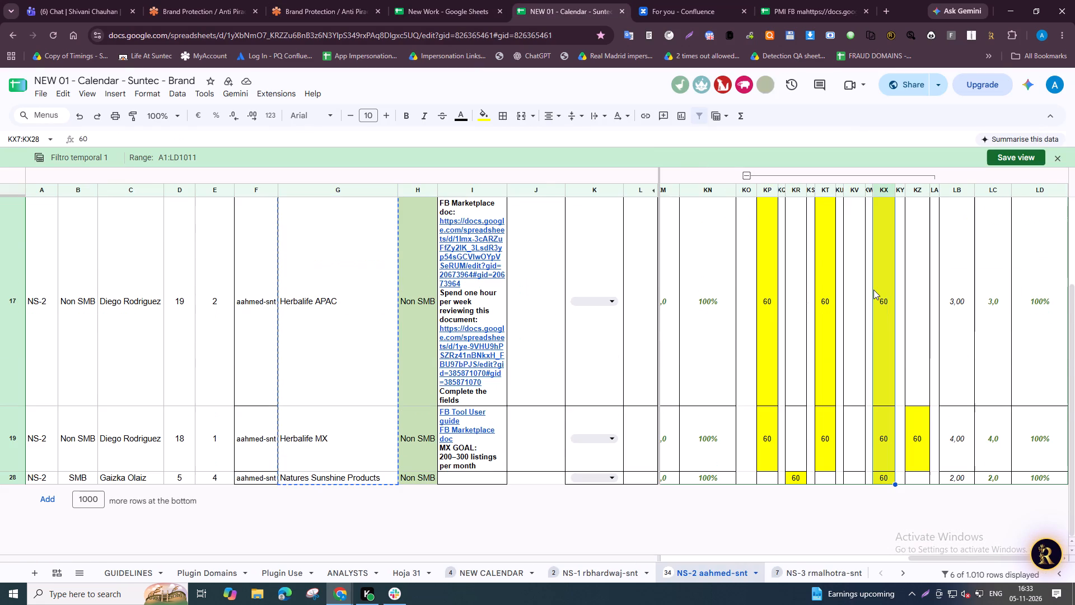
pyautogui.hotkey('ctrl', 'c')
pyautogui.click(467, 0)
pyautogui.click(751, 203)
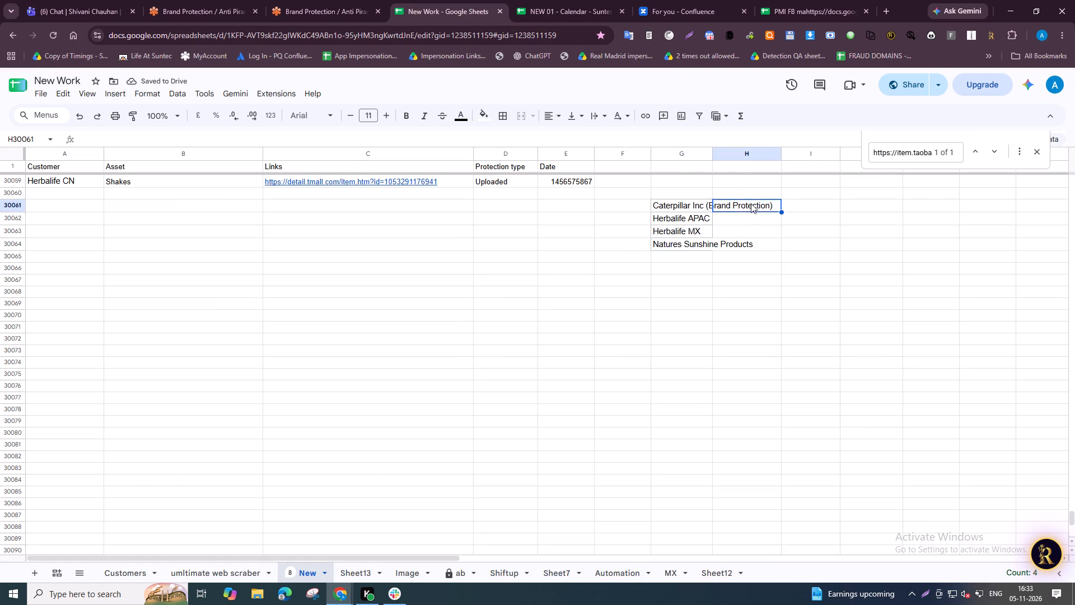
pyautogui.hotkey('ctrl', 'v')
pyautogui.click(598, 279)
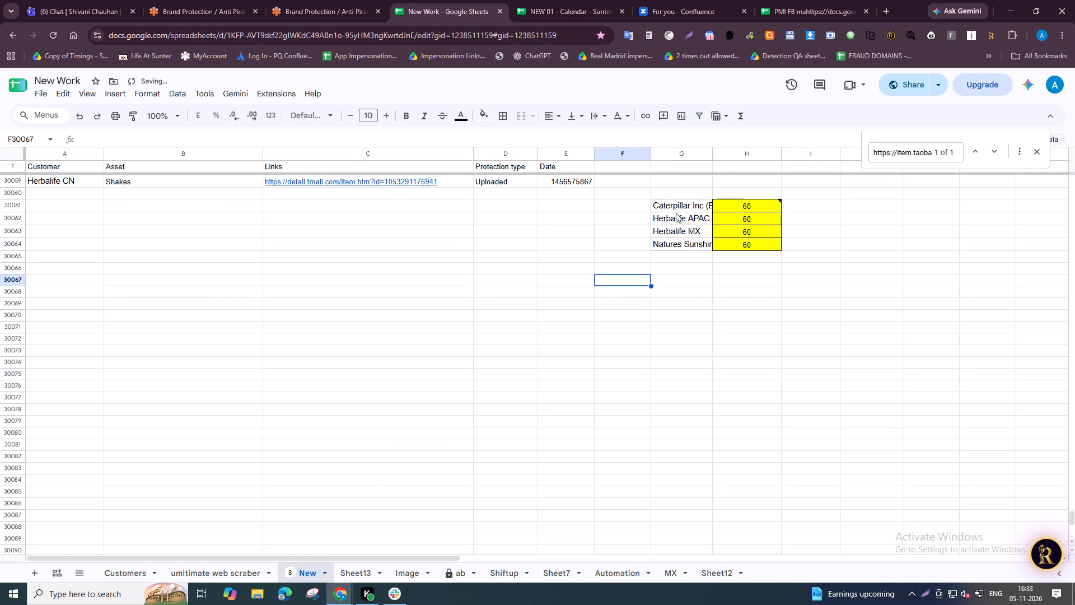
# Copy the Caterpillar Inc (Brand Protection) name from New Work, and close the Taobao link generator spreadsheet in the other browser window.
pyautogui.click(676, 201)
pyautogui.hotkey('ctrl', 'c')
pyautogui.hotkey('alt', 'Tab')
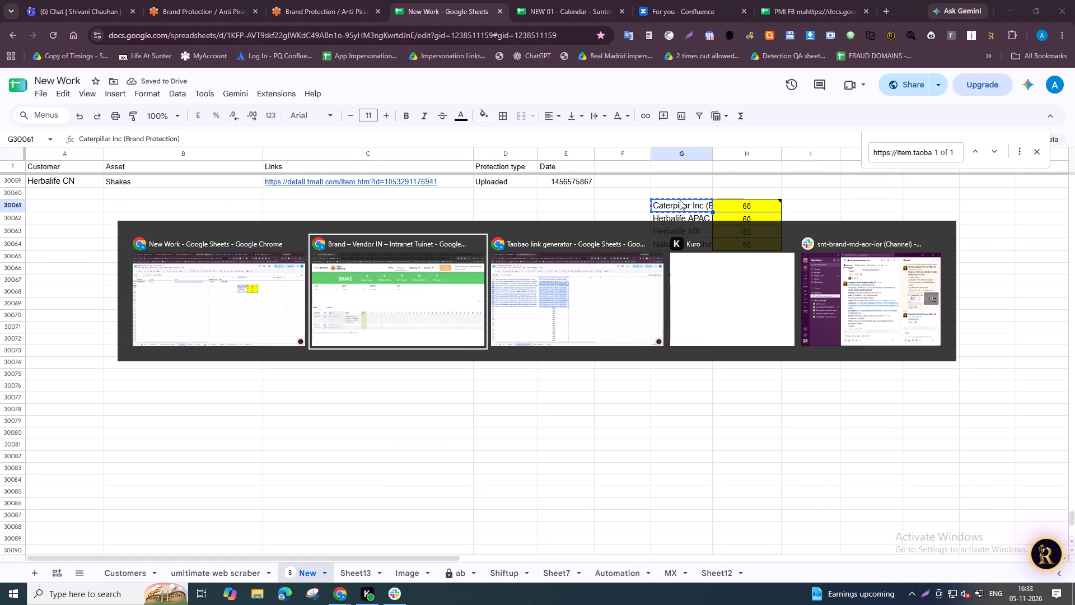
pyautogui.hotkey('alt', 'Tab')
pyautogui.hotkey('ctrl', 'w')
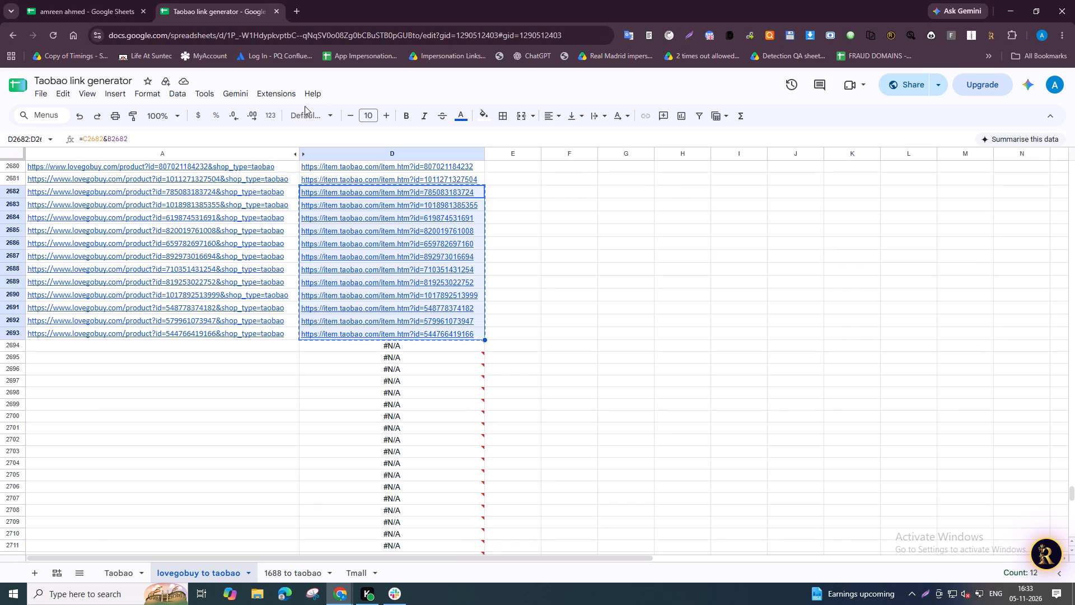
pyautogui.hotkey('ctrl', 'w')
# Open the TikTok Shop IPPC product complaint page in a new browser window and the Tiktok link generate spreadsheet in a second tab.
pyautogui.hotkey('ctrl', 'n')
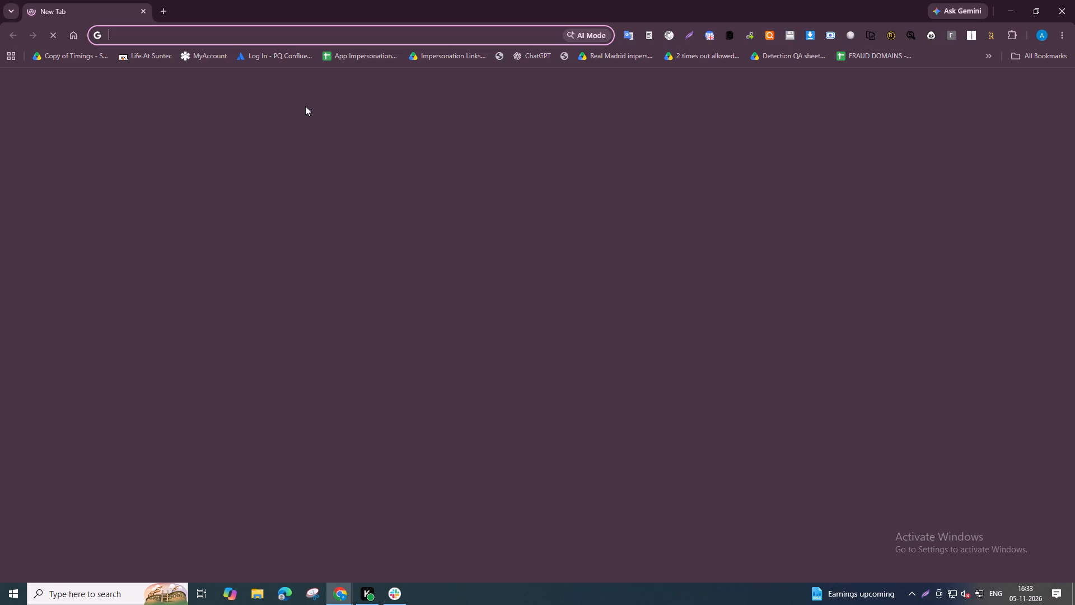
pyautogui.write('tikt')
pyautogui.press('Return')
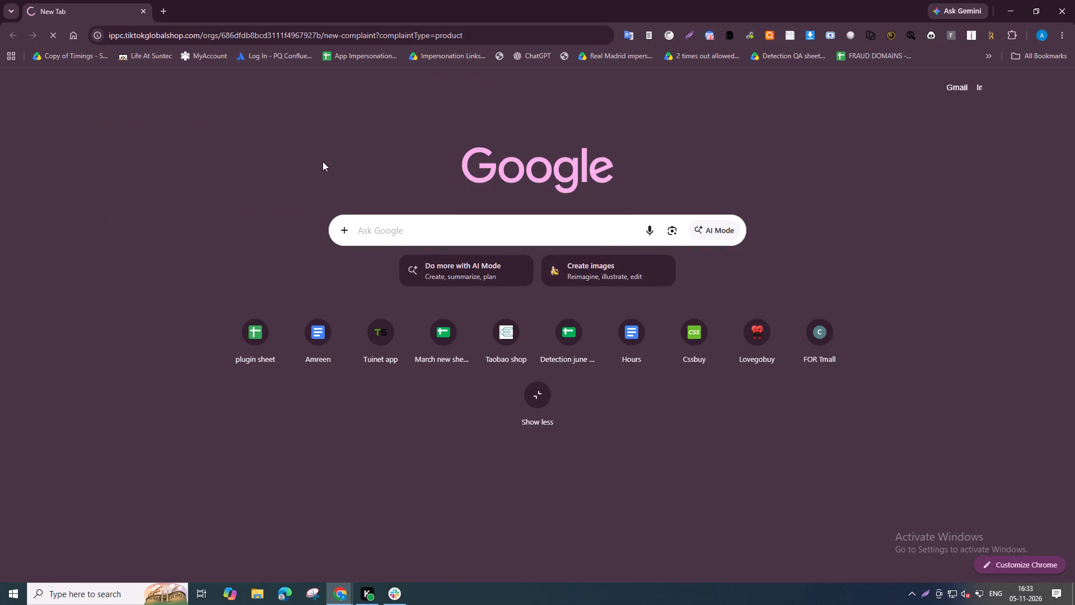
pyautogui.click(163, 10)
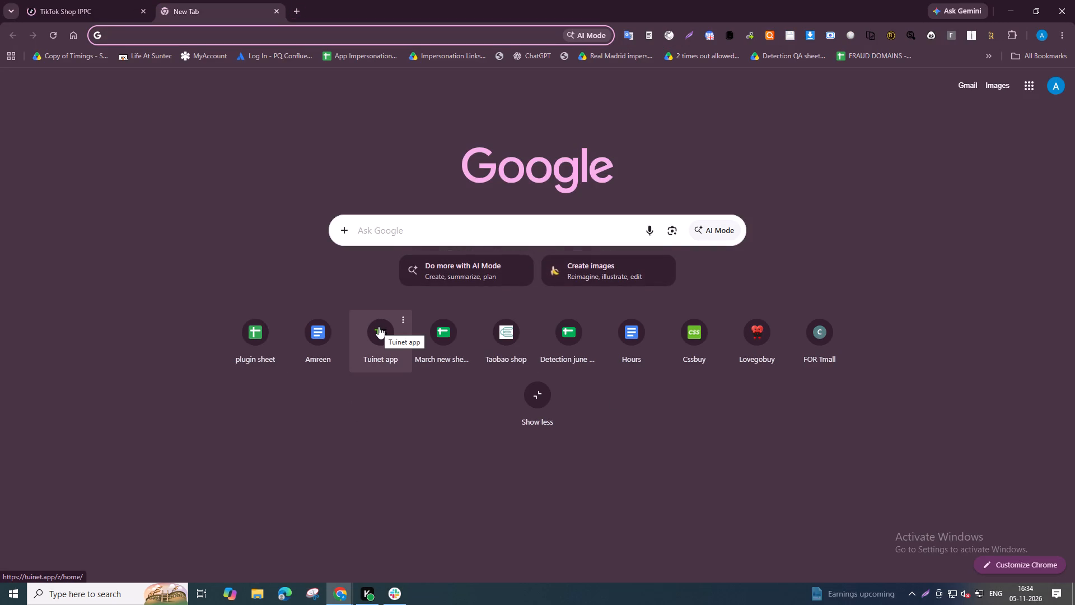
pyautogui.write('tikt')
pyautogui.press('Return')
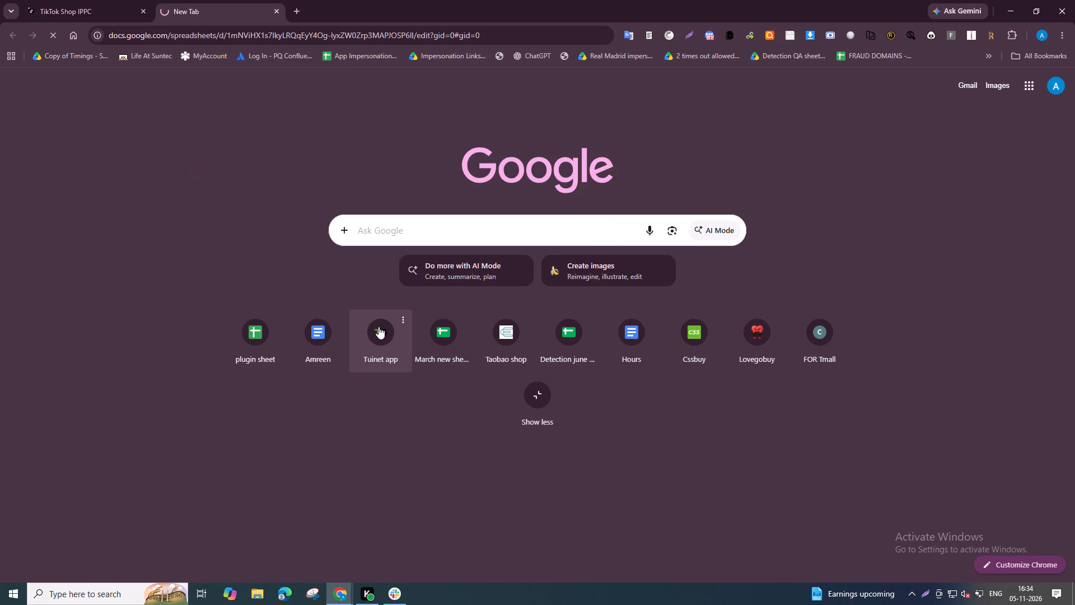
# Open the spreadsheet suggested for "copy" in a new tab and place it between TikTok Shop IPPC and Tiktok link generate.
pyautogui.click(290, 10)
pyautogui.press('c')
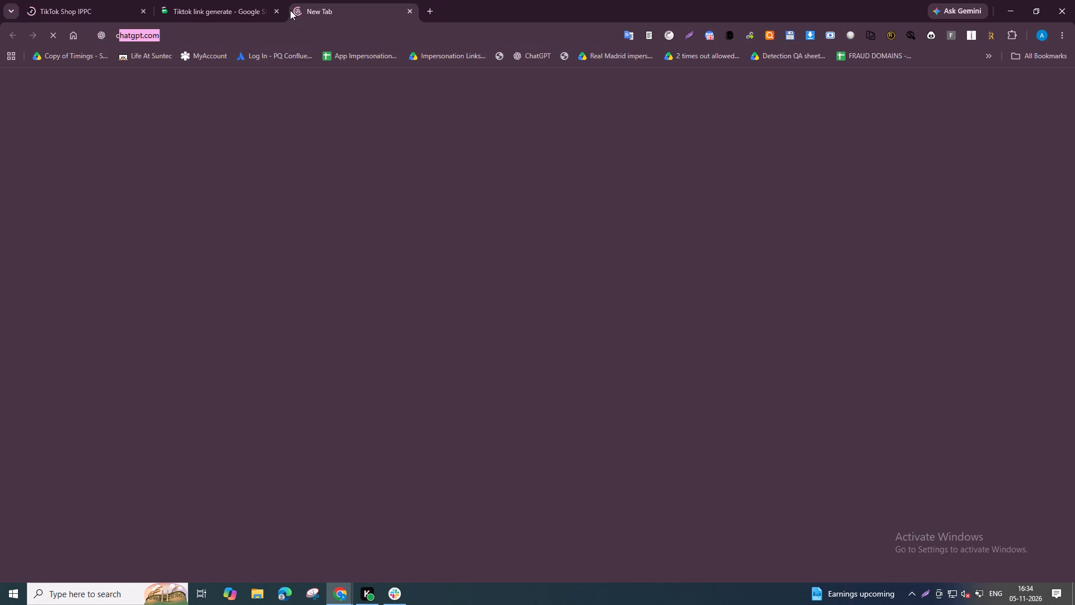
pyautogui.write('opy')
pyautogui.press('Return')
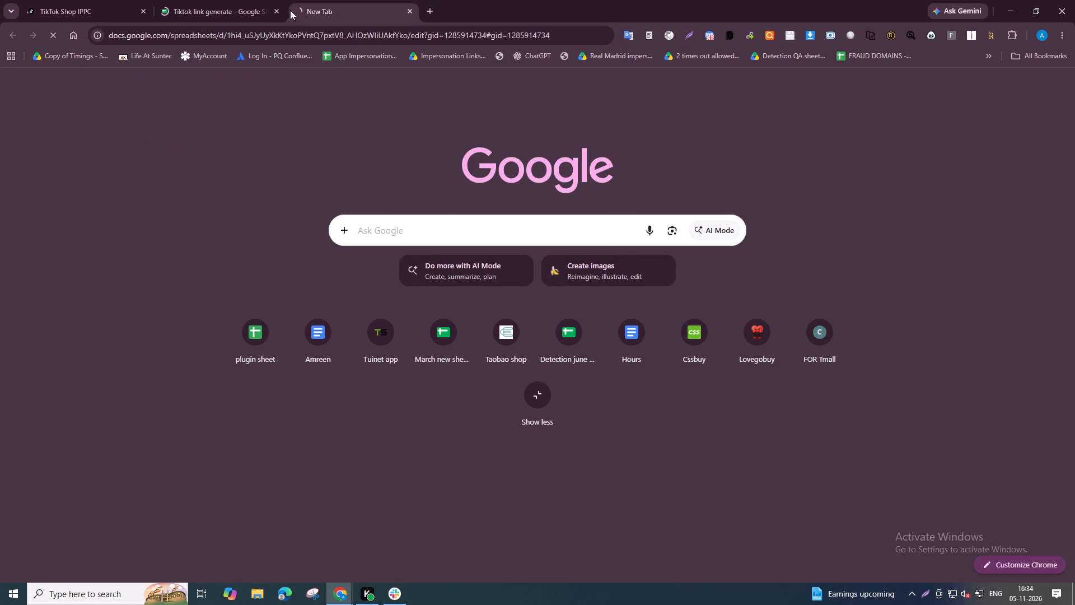
pyautogui.moveTo(329, 7); pyautogui.dragTo(244, 1)
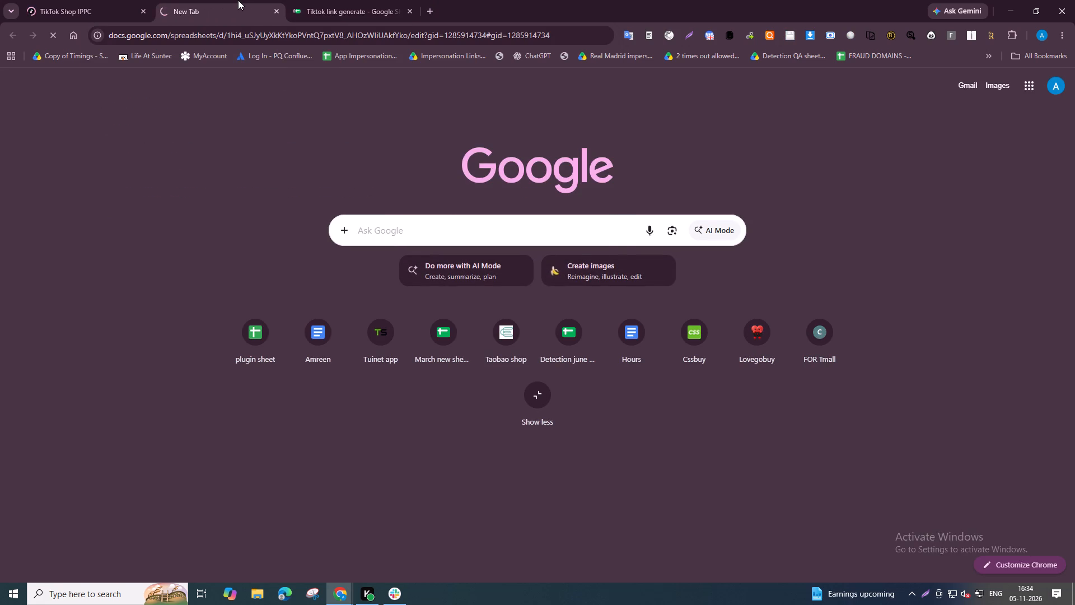
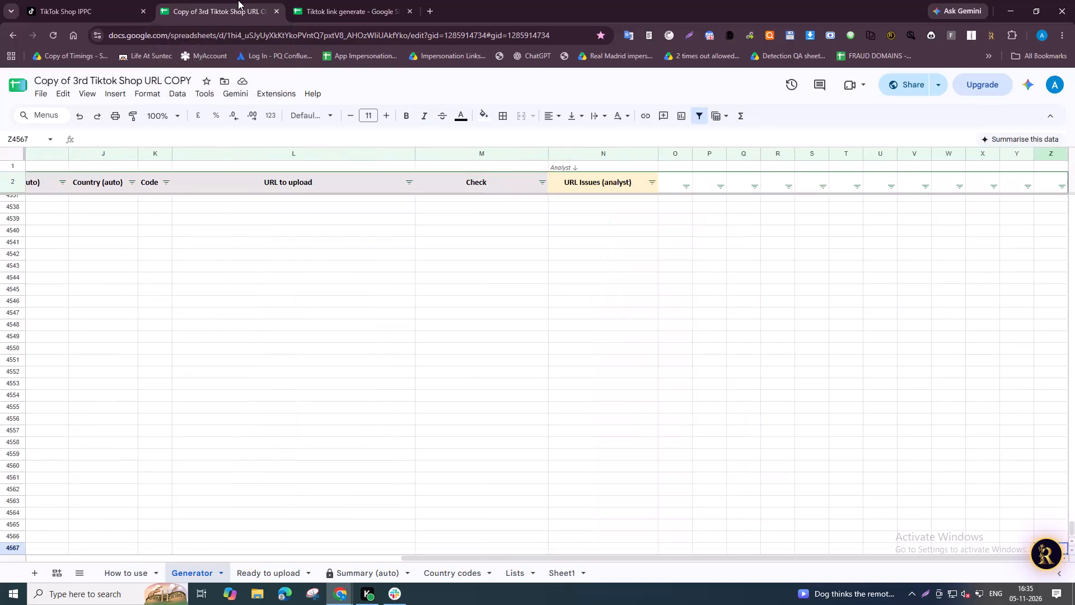
# Fill row 4007's date, analyst, customer Caterpillar and country Thailand down to row 4045 in the Generator sheet.
pyautogui.hotkey('ctrl', 'Left')
pyautogui.hotkey('ctrl', 'Left')
pyautogui.hotkey('ctrl', 'Left')
pyautogui.press('Right')
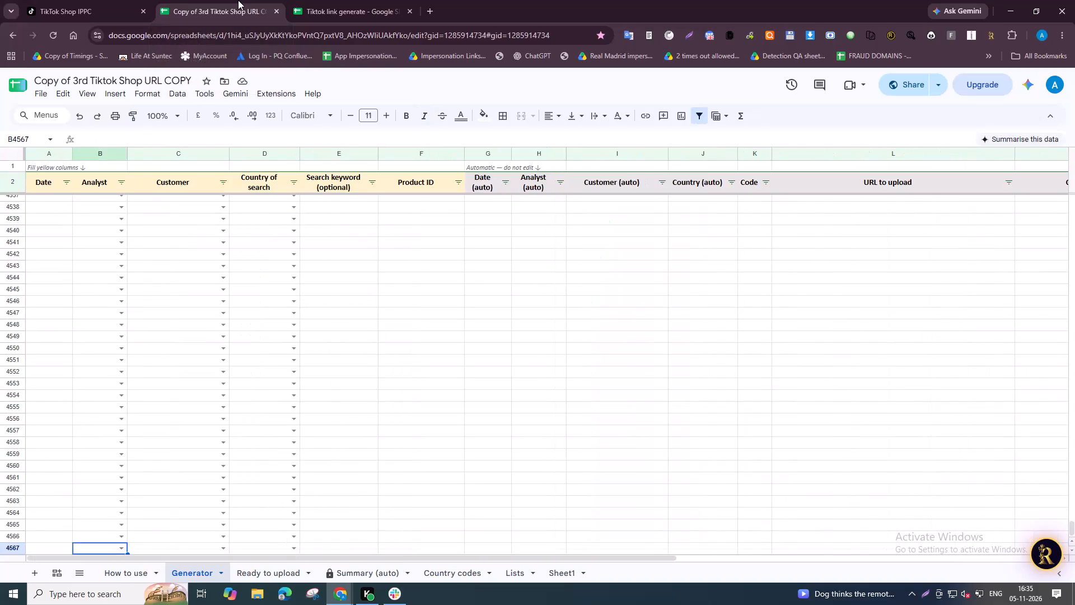
pyautogui.press('Right')
pyautogui.hotkey('ctrl', 'Up')
pyautogui.press('Right')
pyautogui.press('Right')
pyautogui.press('Right')
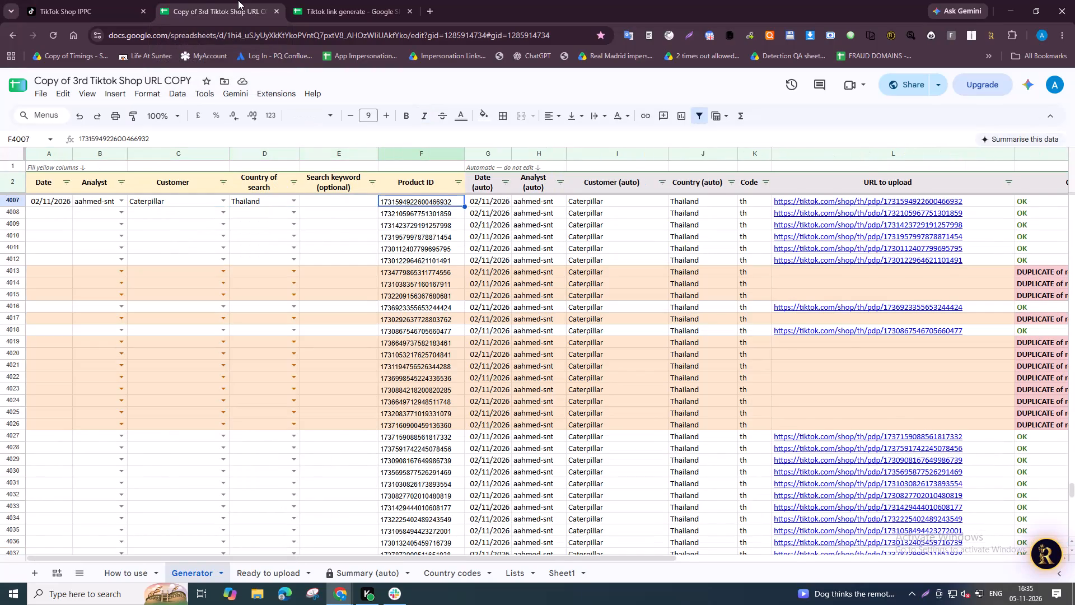
pyautogui.hotkey('ctrl', 'Down')
pyautogui.press('Left')
pyautogui.press('Left')
pyautogui.hotkey('ctrl', 'shift', 'Up')
pyautogui.hotkey('ctrl', 'shift', 'Left')
pyautogui.hotkey('ctrl', 'd')
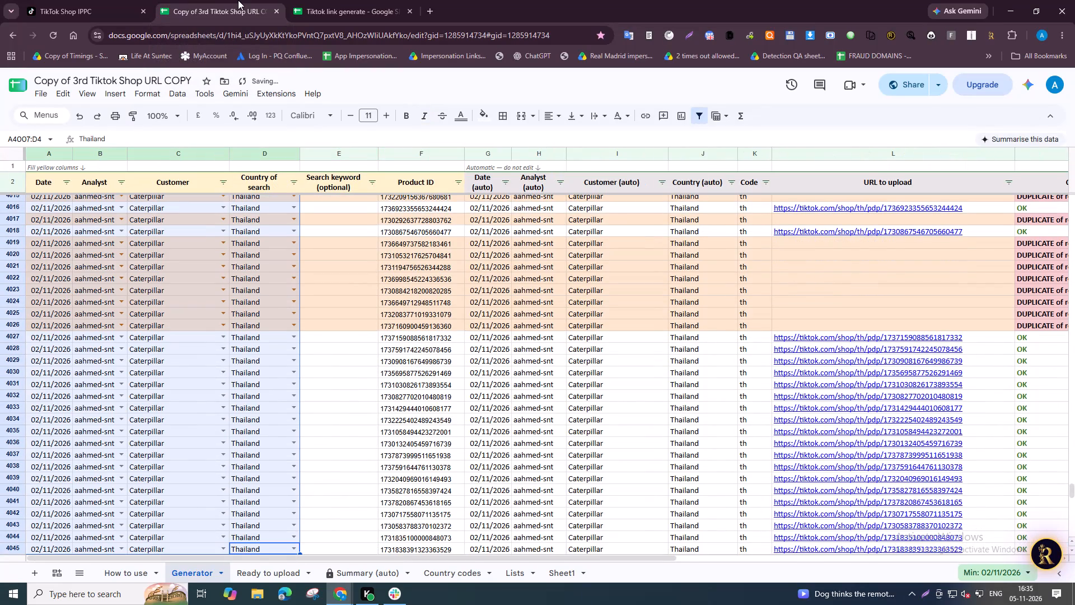
pyautogui.scroll(-11, 238, 0)
pyautogui.click(415, 366)
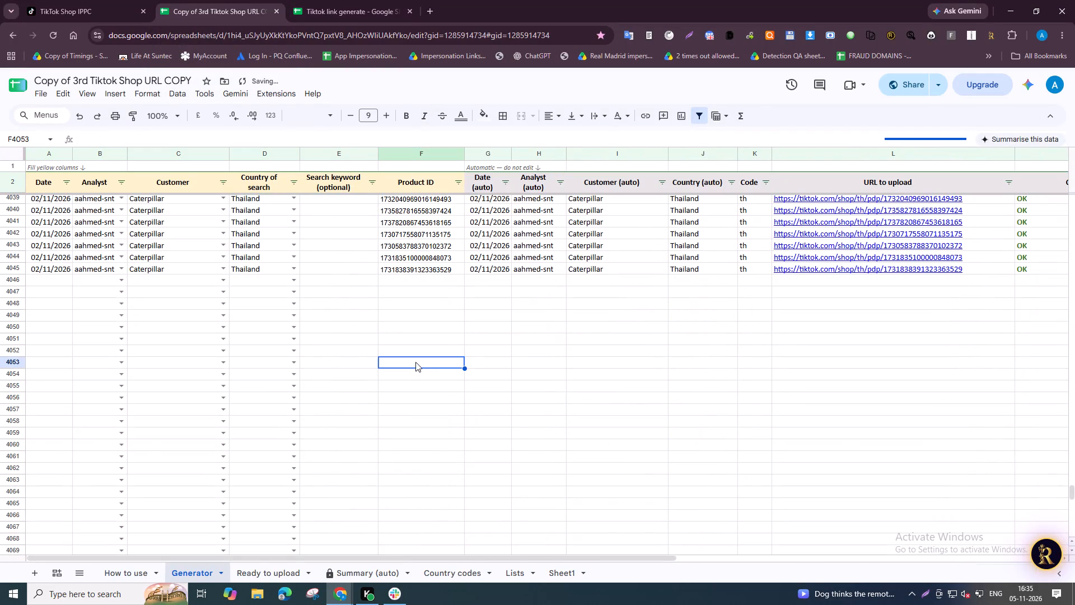
# Search TikTok Shop IPPC products in the Netherlands by image, using the cat shirt photo.
pyautogui.click(58, 0)
pyautogui.click(393, 234)
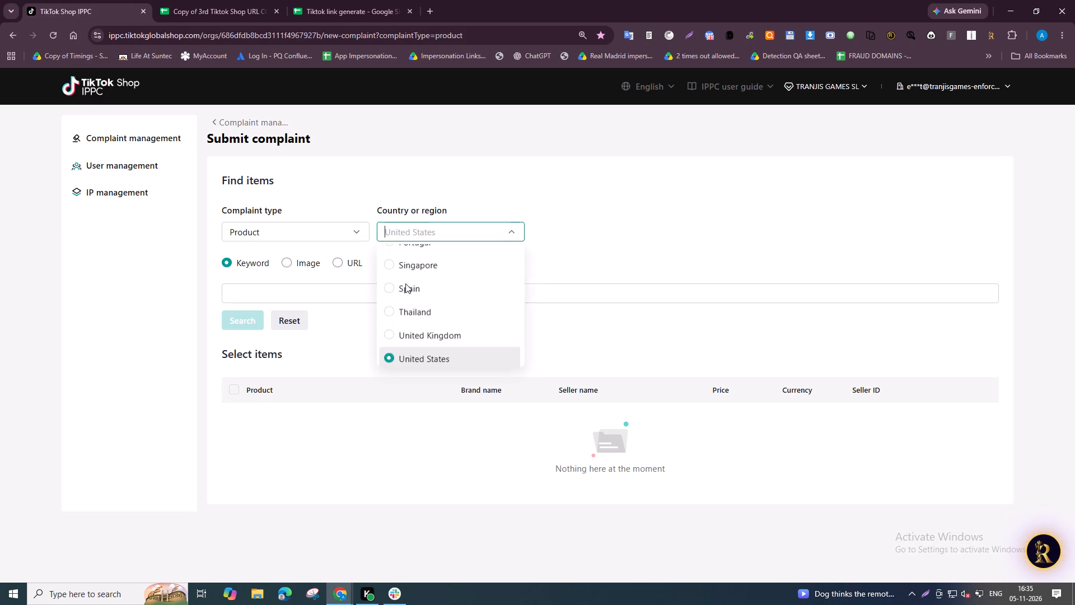
pyautogui.scroll(2, 407, 285)
pyautogui.click(407, 285)
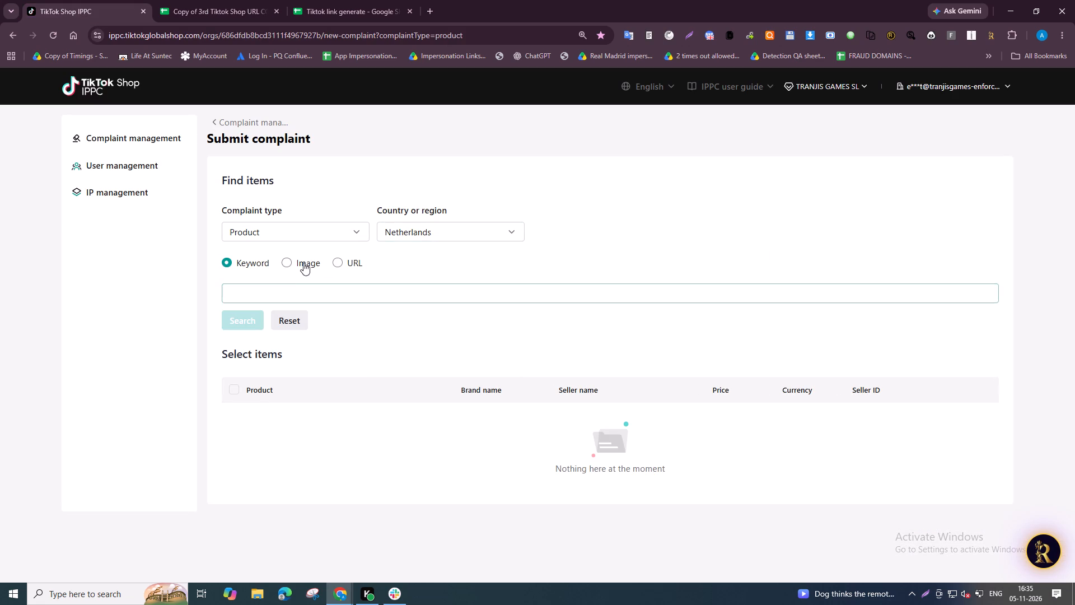
pyautogui.click(303, 262)
pyautogui.click(254, 296)
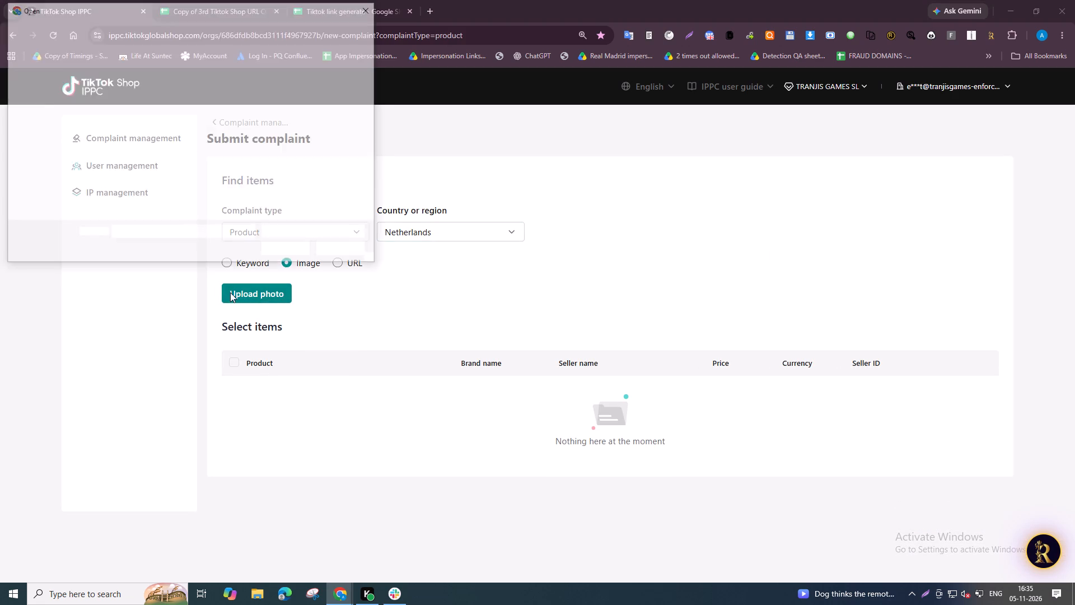
pyautogui.click(195, 169)
pyautogui.scroll(-6, 197, 168)
pyautogui.scroll(-4, 157, 188)
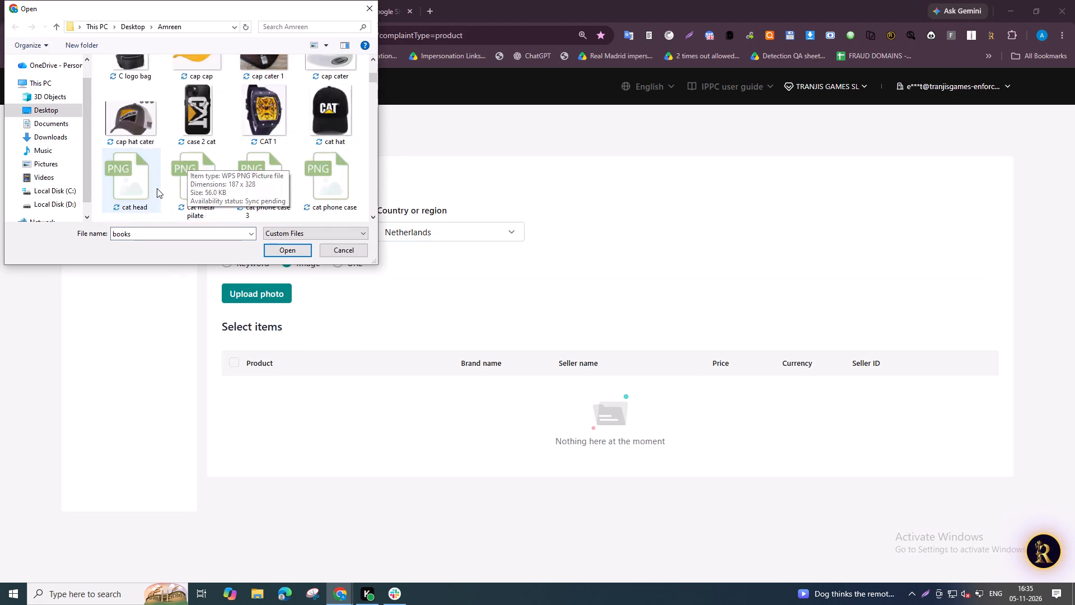
pyautogui.scroll(-2, 243, 178)
pyautogui.click(134, 117)
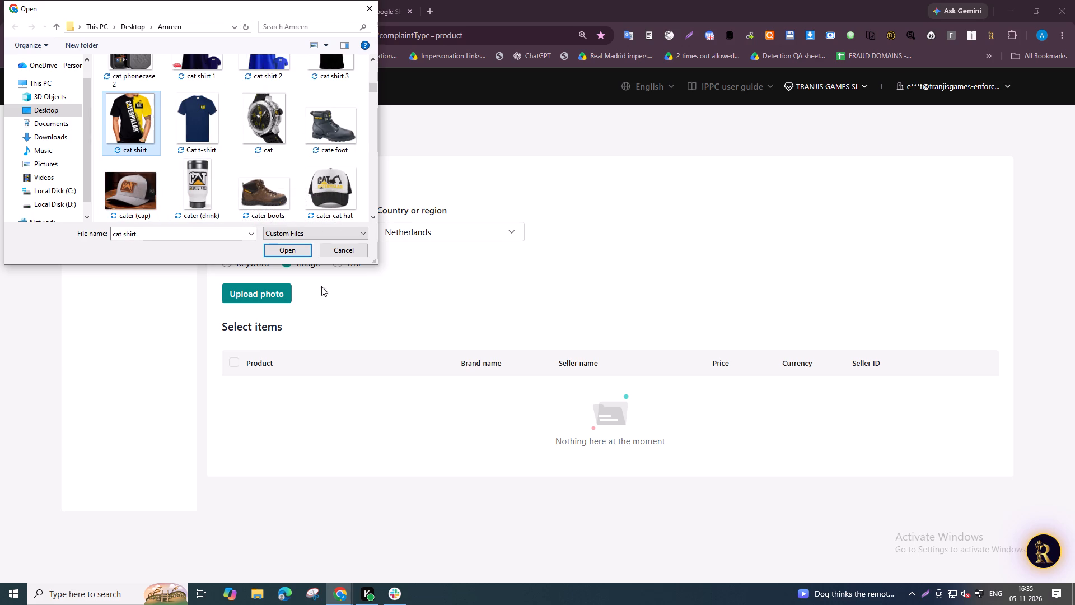
pyautogui.click(297, 245)
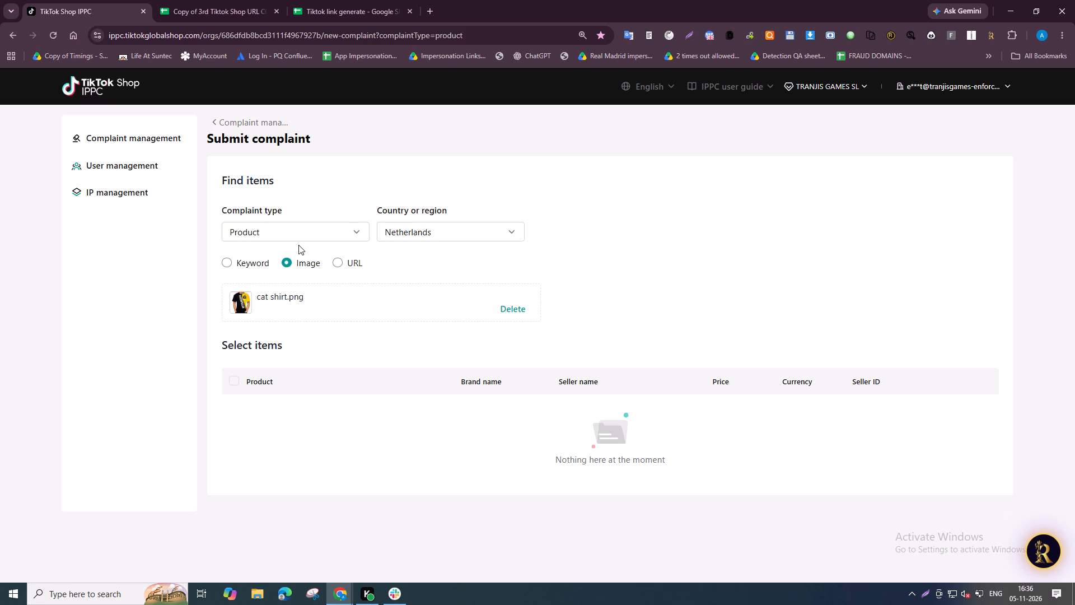
# Replace the search photo with cap cater 1 and run the image search for the Netherlands.
pyautogui.click(512, 314)
pyautogui.click(263, 293)
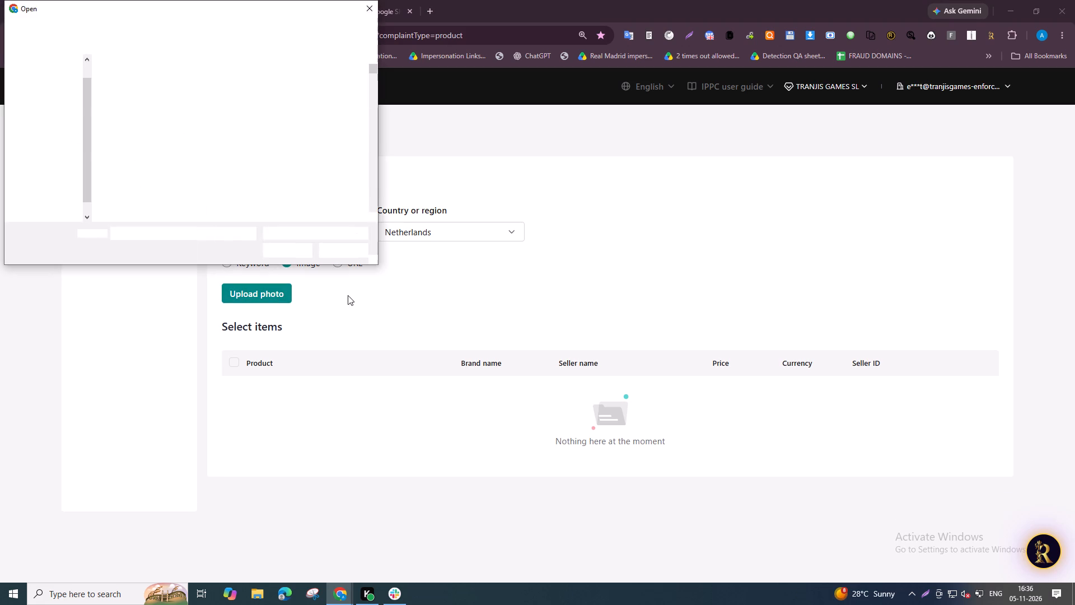
pyautogui.click(250, 215)
pyautogui.click(275, 250)
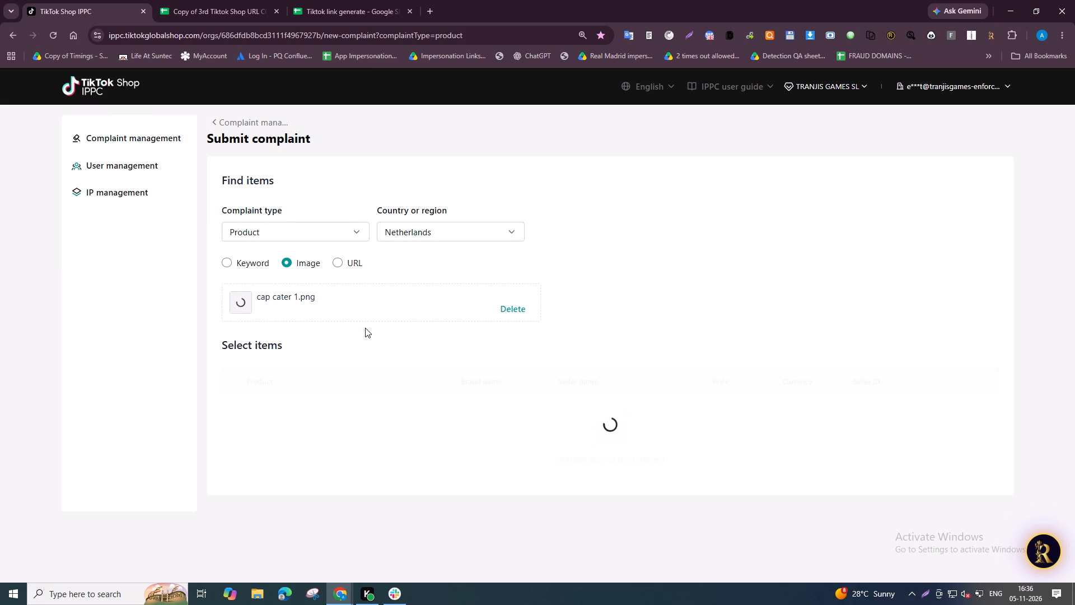
pyautogui.scroll(-1, 401, 387)
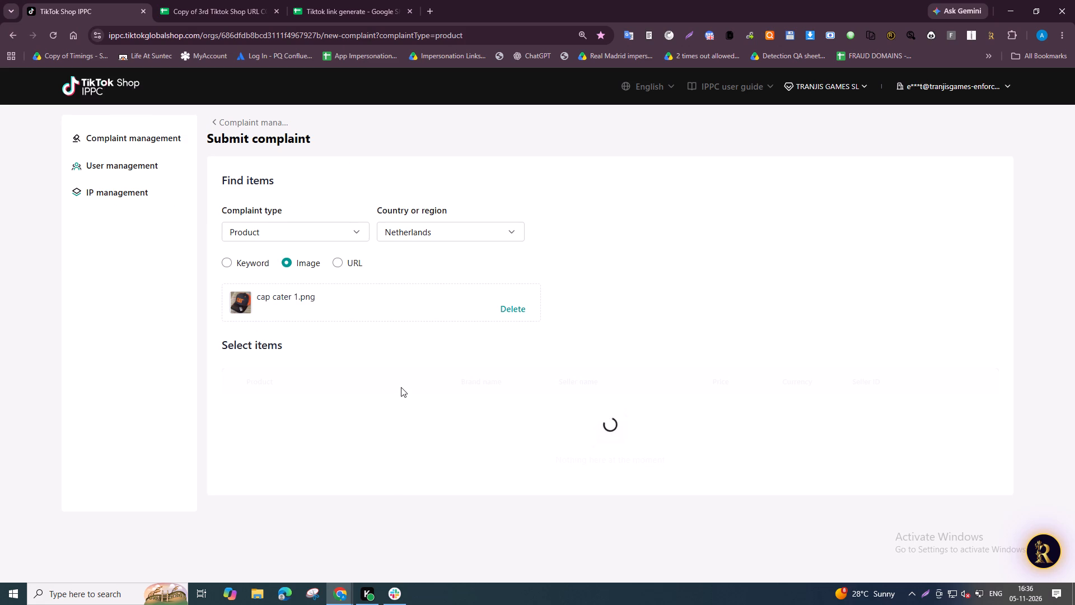
pyautogui.scroll(-1, 401, 387)
# Remove the cap photo, set the country to Japan and search by image with cat shirt 1.
pyautogui.click(510, 307)
pyautogui.click(433, 230)
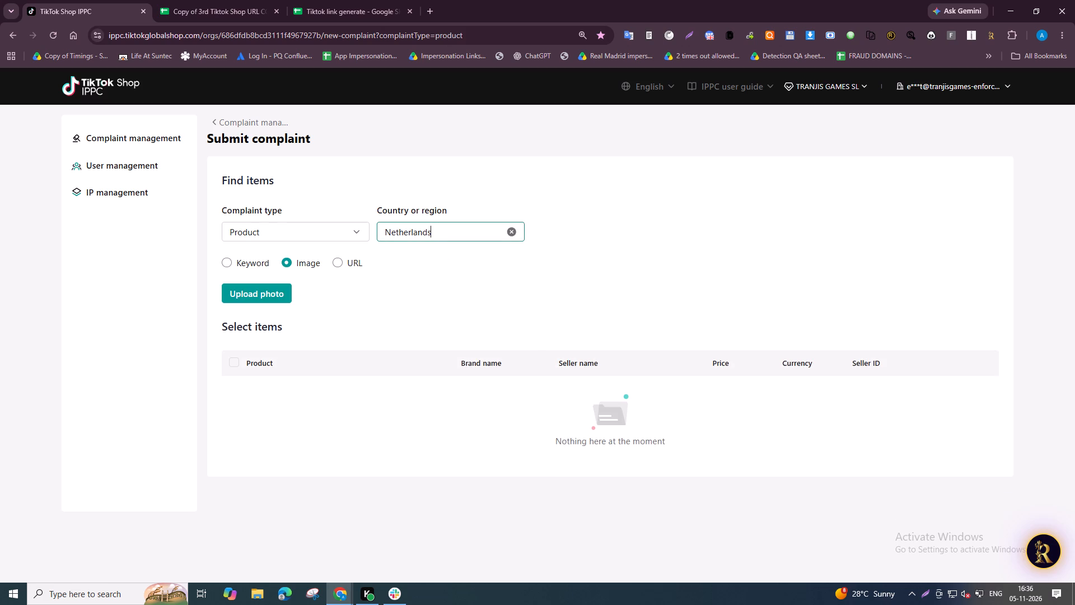
pyautogui.click(440, 282)
pyautogui.click(221, 296)
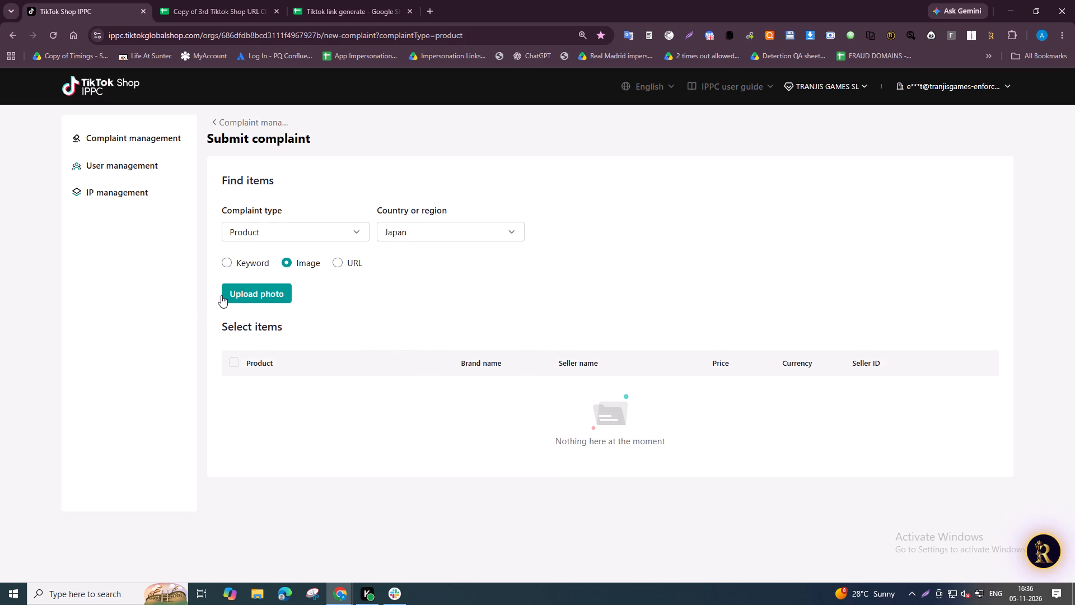
pyautogui.click(228, 293)
pyautogui.click(205, 193)
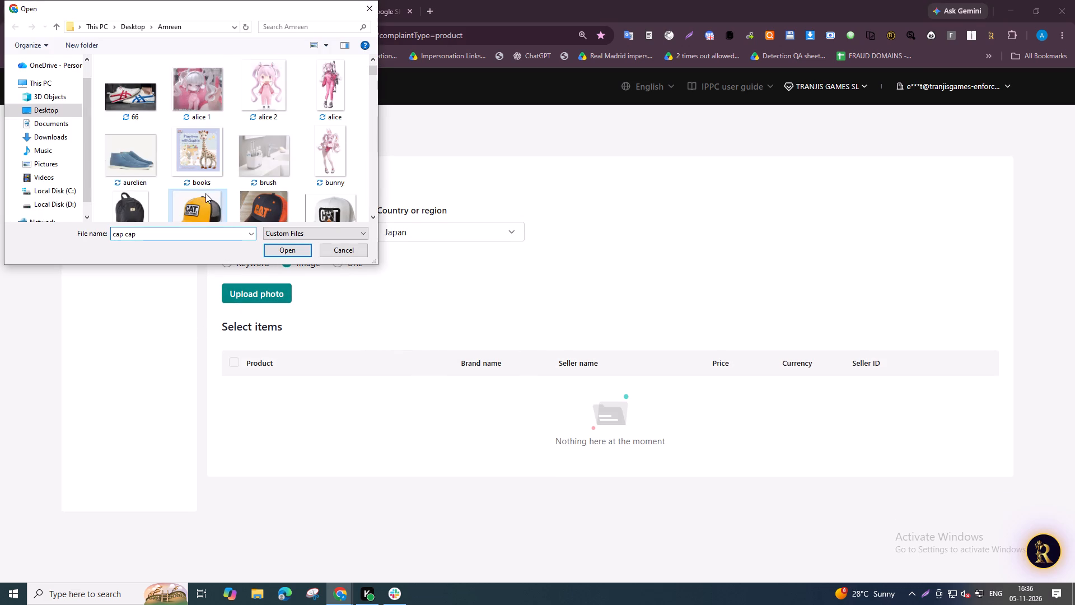
pyautogui.scroll(-4, 205, 195)
pyautogui.click(204, 166)
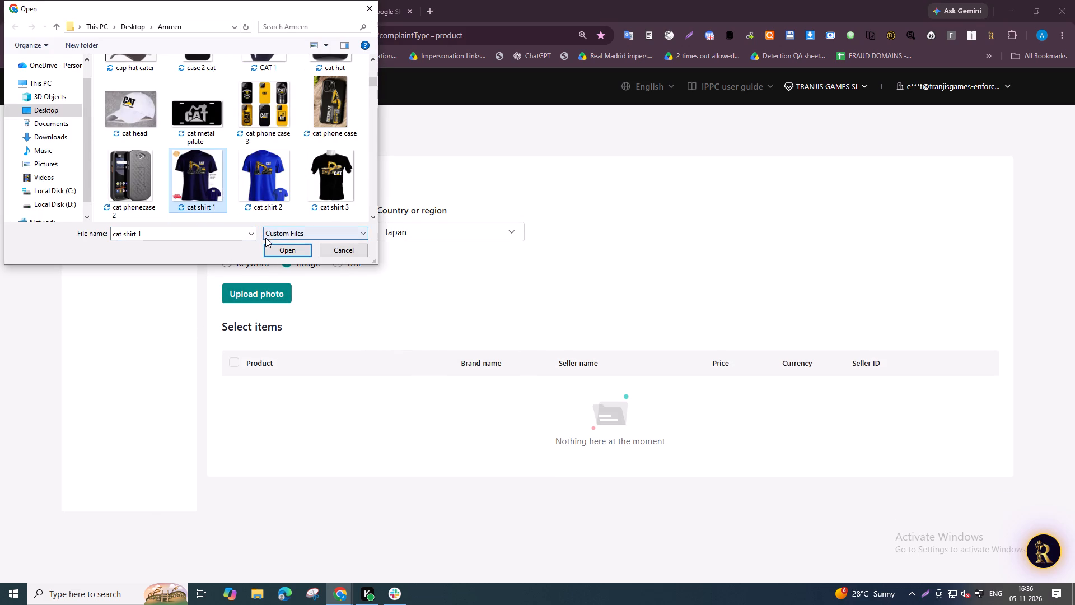
pyautogui.click(272, 246)
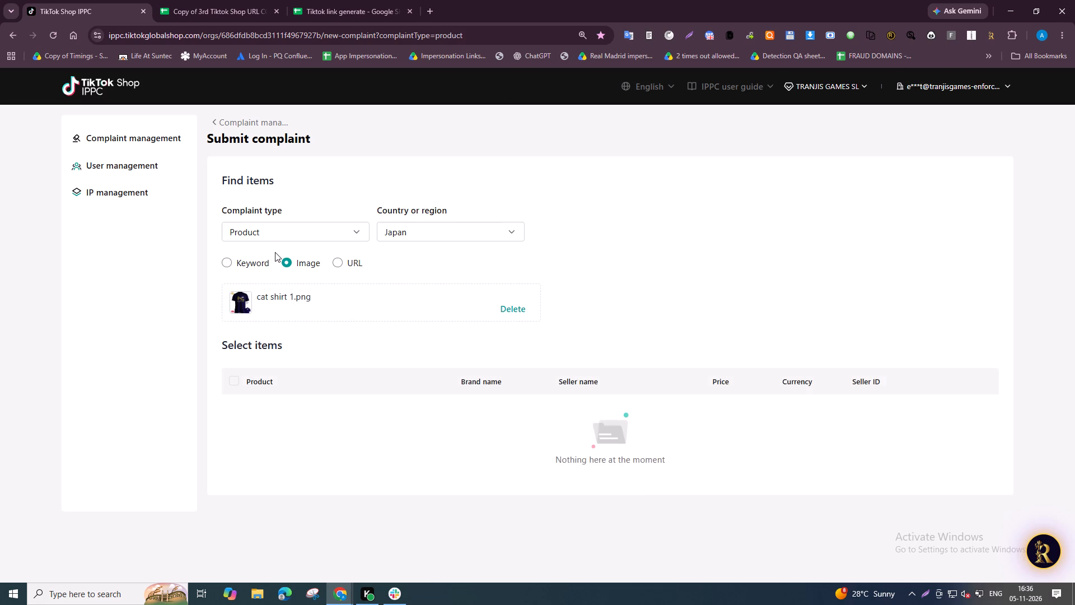
# Remove the current photo, set the country to Italy and search by image with the cat shirt photo.
pyautogui.click(512, 313)
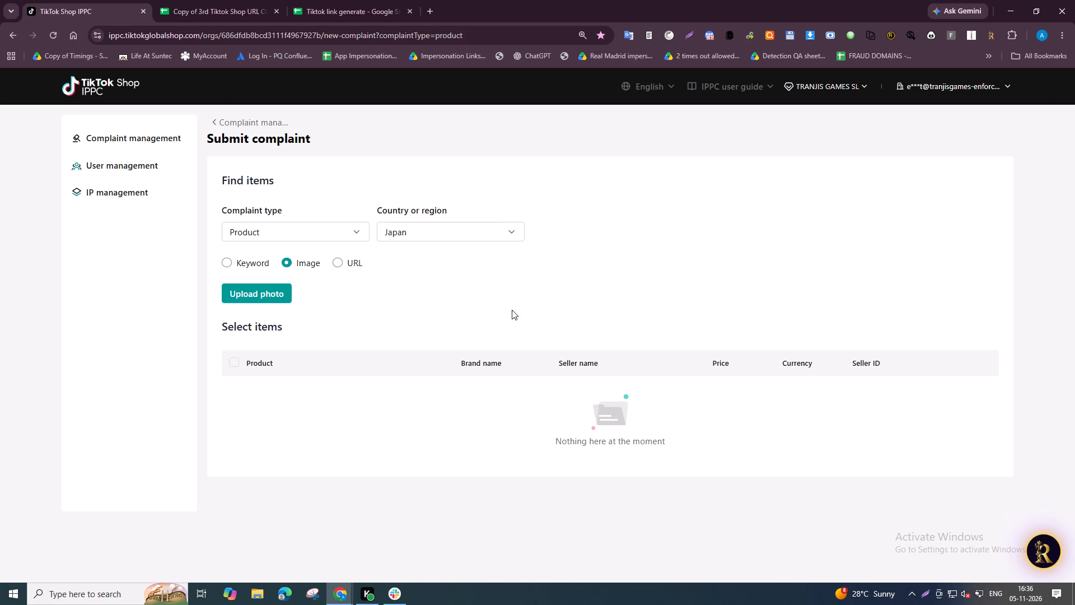
pyautogui.click(474, 235)
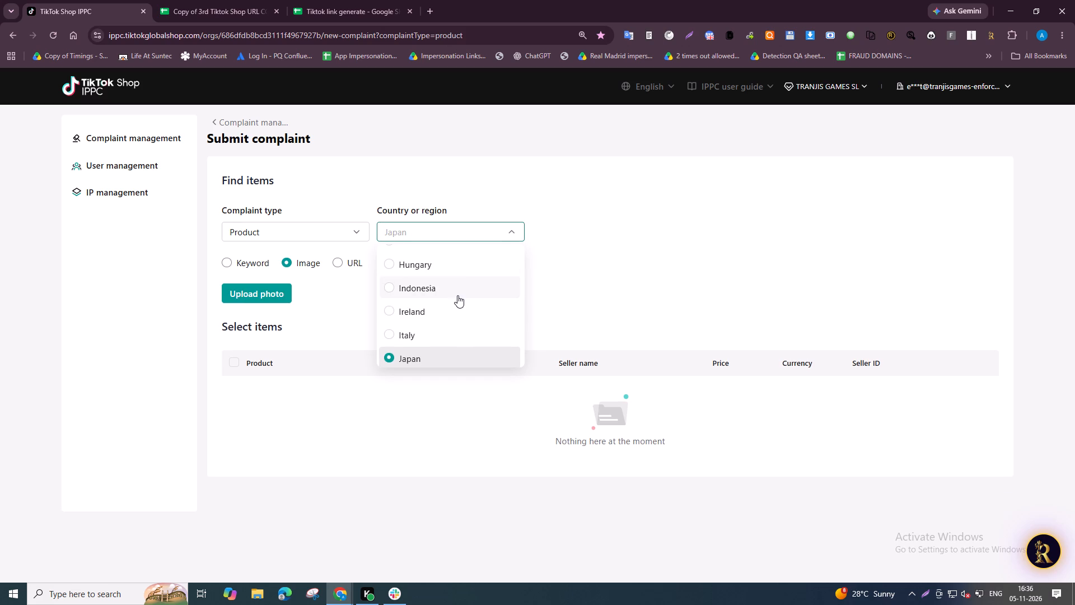
pyautogui.click(438, 336)
pyautogui.click(271, 300)
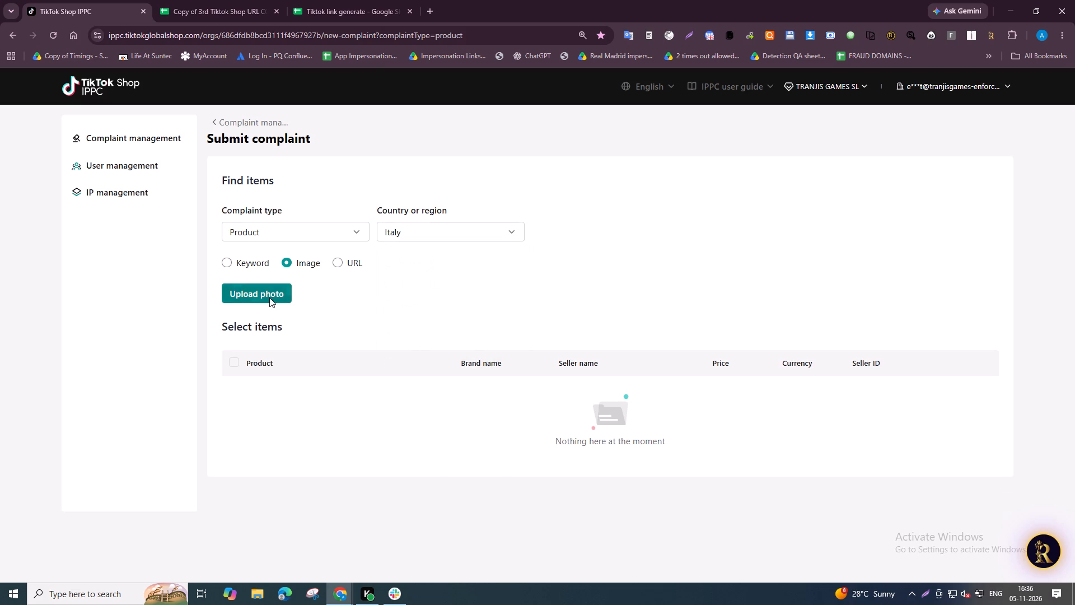
pyautogui.click(207, 204)
pyautogui.scroll(-5, 200, 204)
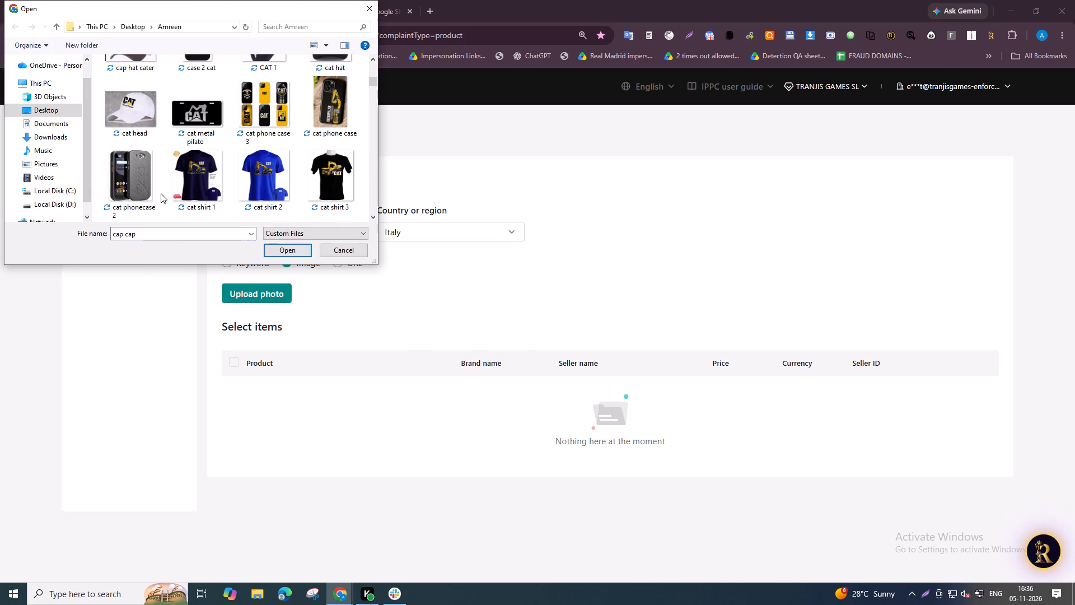
pyautogui.scroll(-3, 235, 192)
pyautogui.click(145, 120)
pyautogui.click(291, 250)
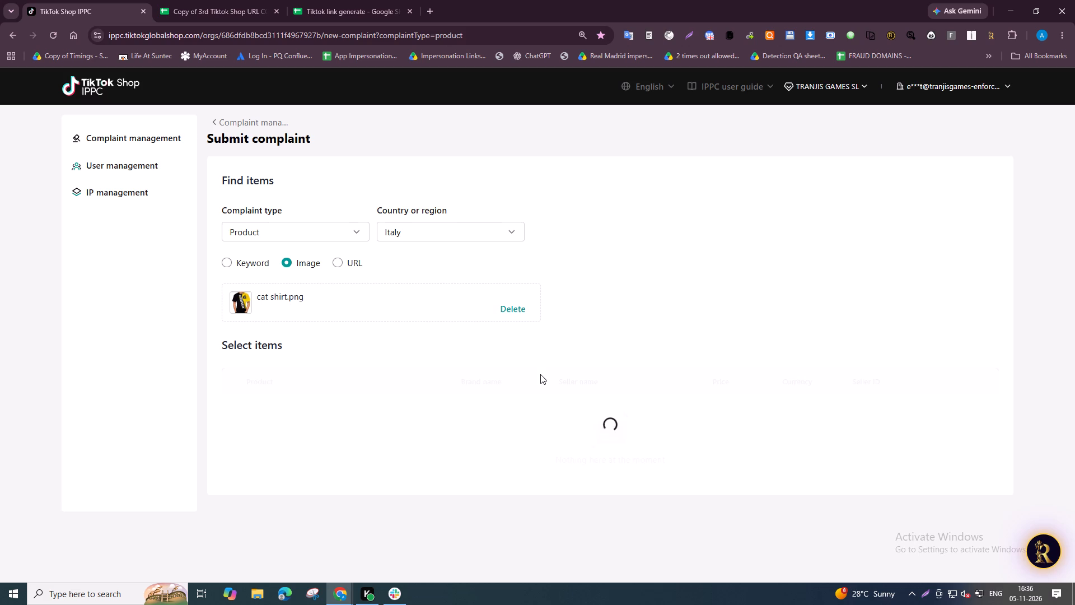
# Clear the uploaded photo, set the country to Austria and search by image with the cat shirt photo.
pyautogui.click(513, 310)
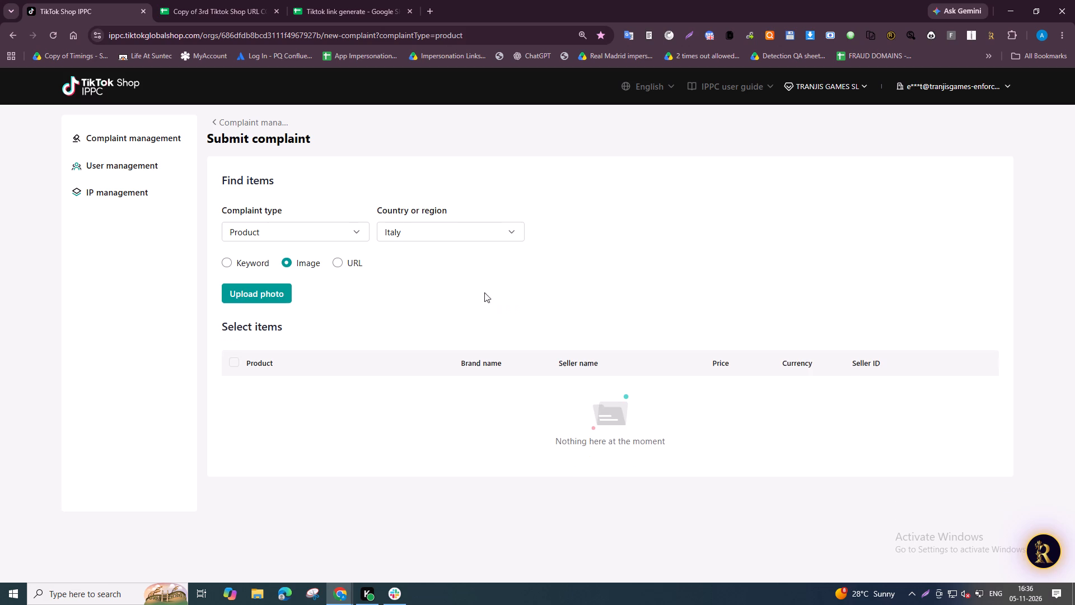
pyautogui.click(440, 232)
pyautogui.scroll(3, 442, 281)
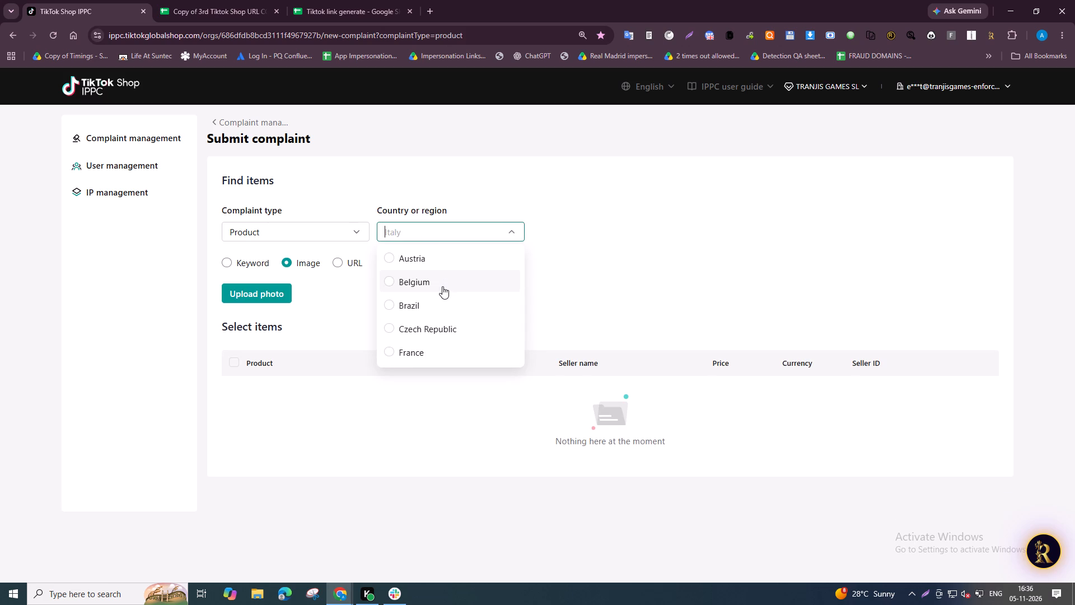
pyautogui.click(447, 263)
pyautogui.click(280, 287)
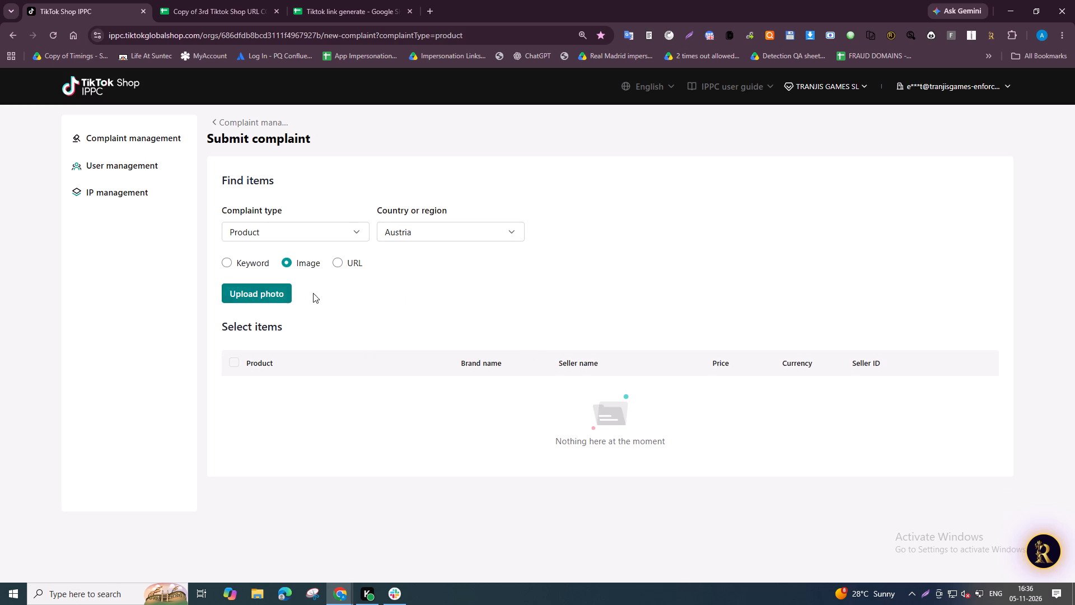
pyautogui.click(200, 211)
pyautogui.scroll(-3, 203, 211)
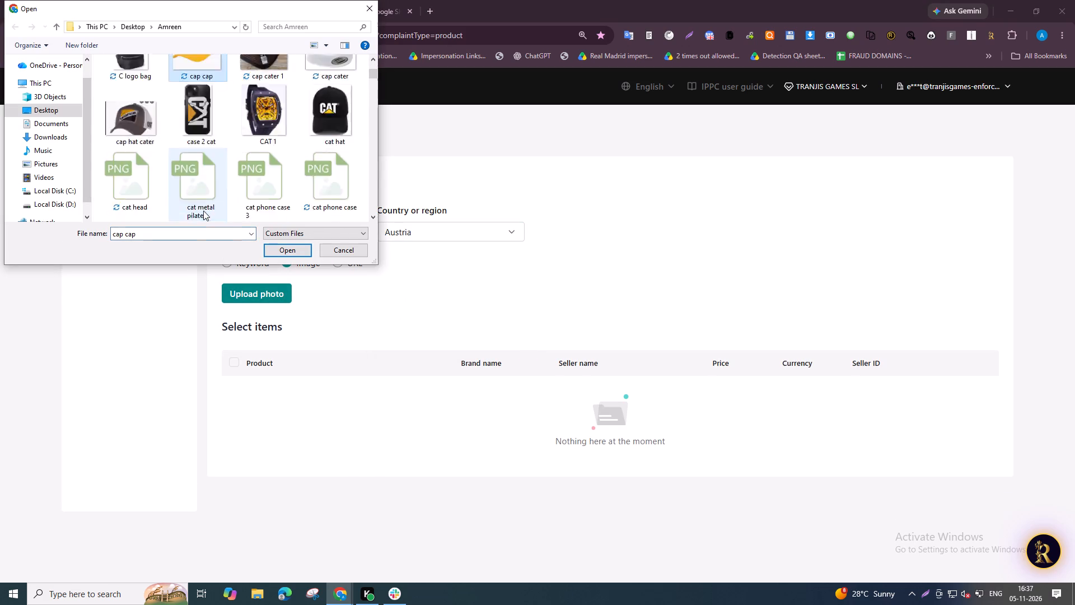
pyautogui.scroll(-2, 186, 211)
pyautogui.click(143, 132)
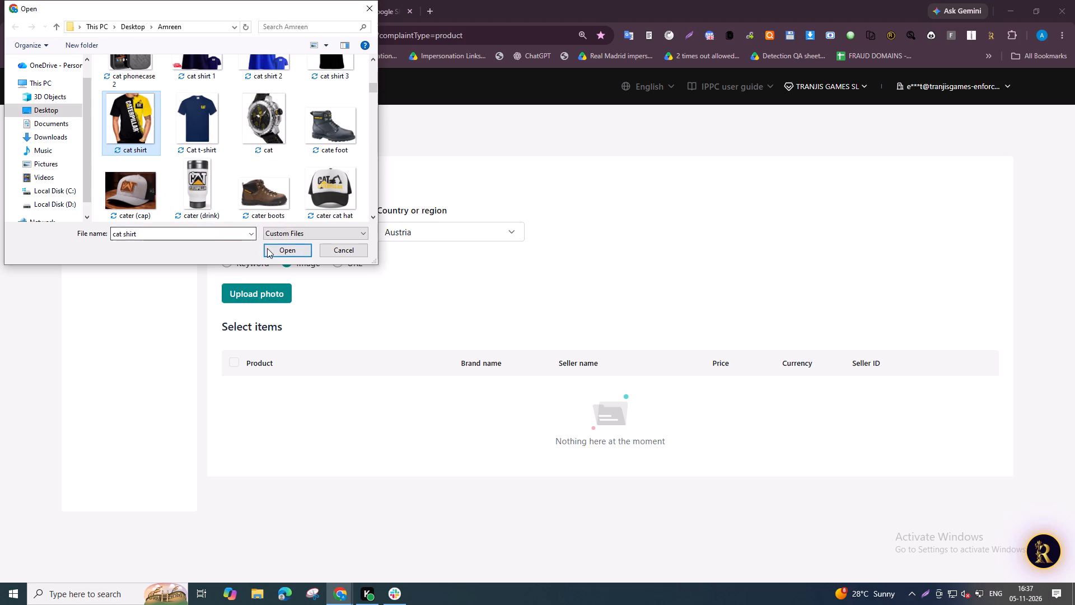
pyautogui.click(267, 248)
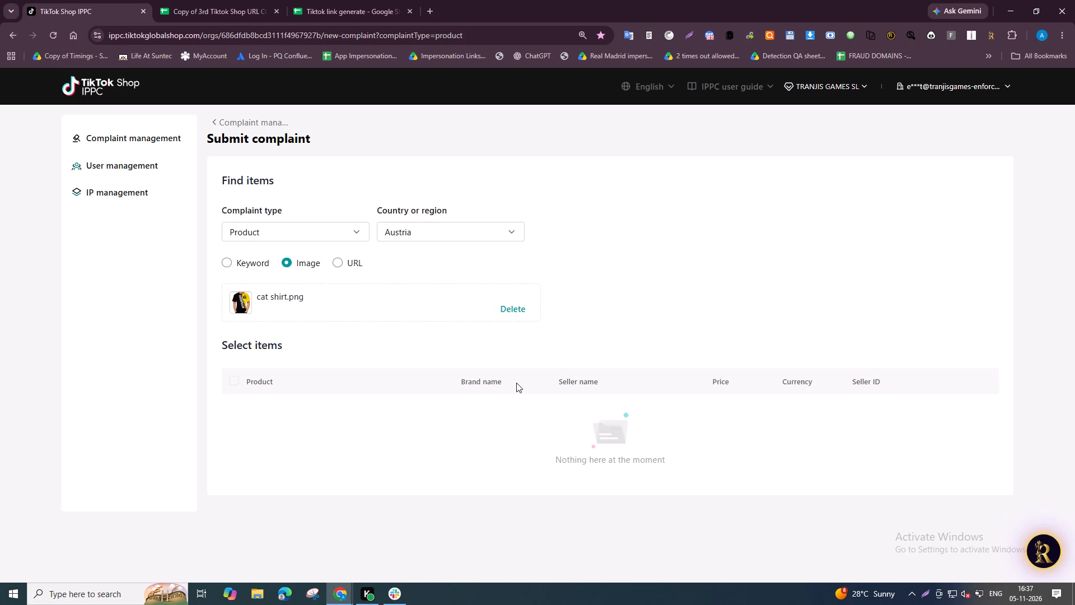
# Remove the current photo, set the country to Portugal and search by image with the cat head photo.
pyautogui.click(515, 306)
pyautogui.click(419, 239)
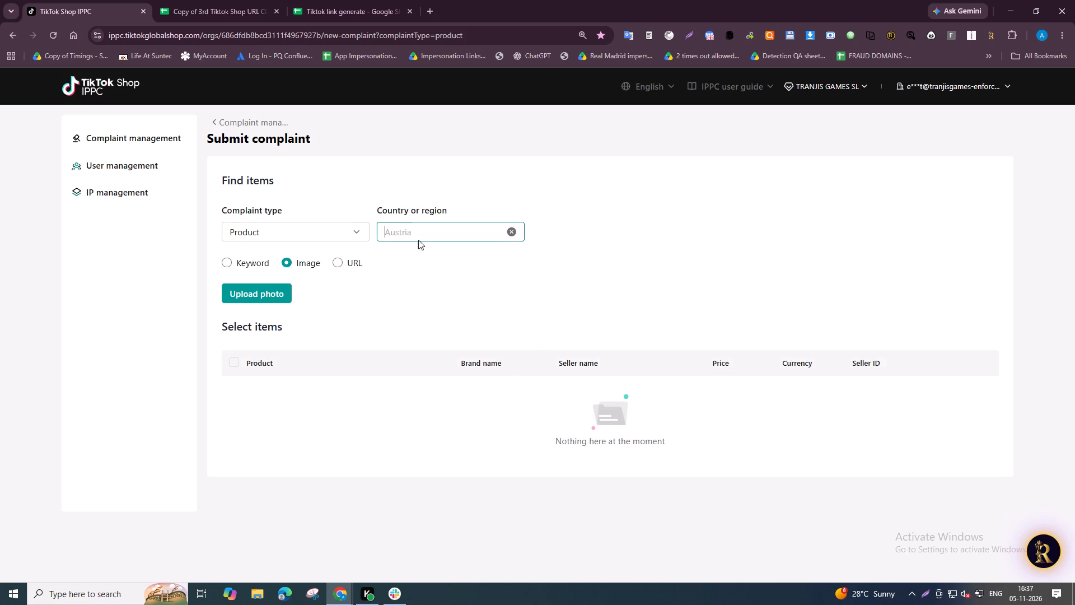
pyautogui.scroll(-7, 426, 300)
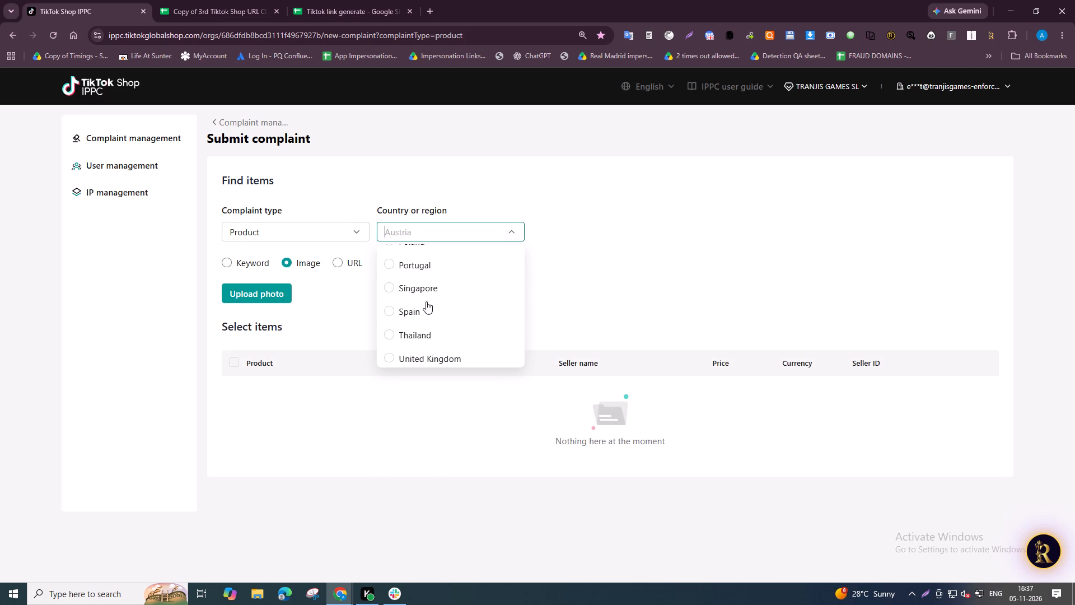
pyautogui.click(427, 274)
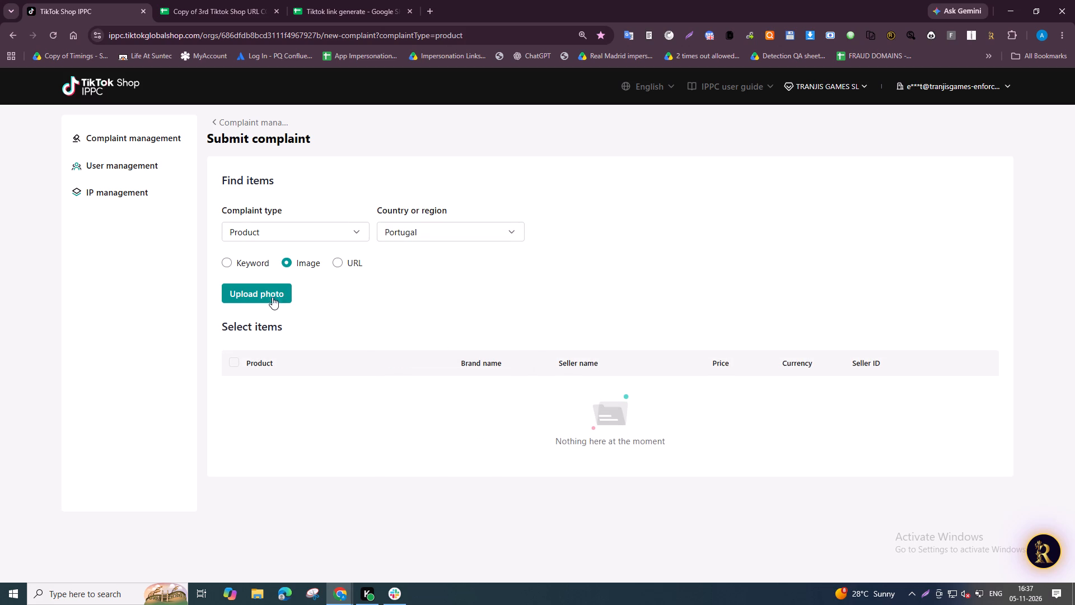
pyautogui.click(270, 292)
pyautogui.click(220, 213)
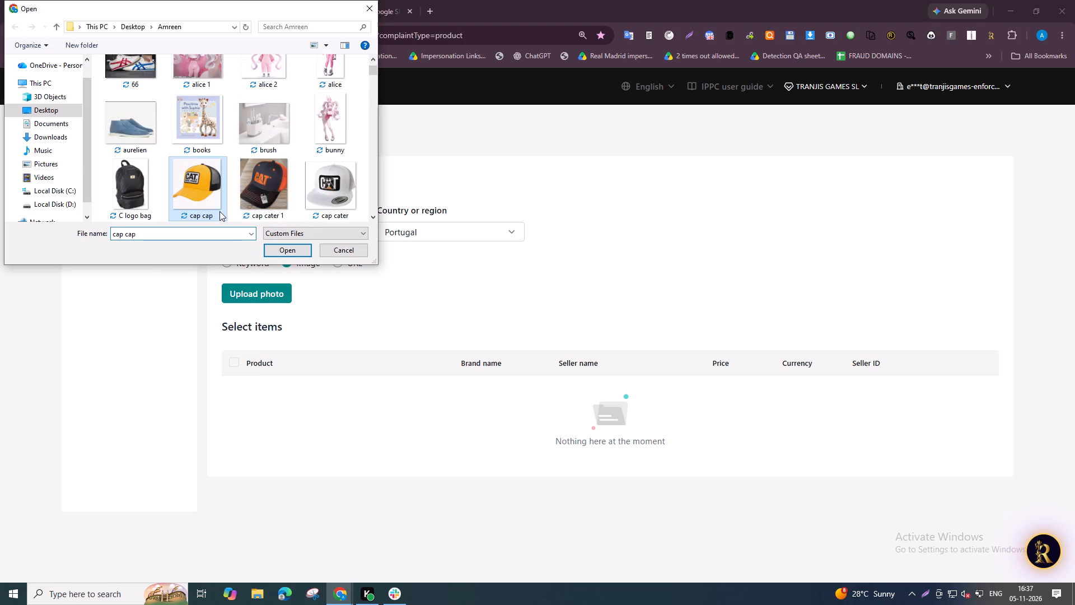
pyautogui.scroll(-3, 219, 211)
pyautogui.click(146, 181)
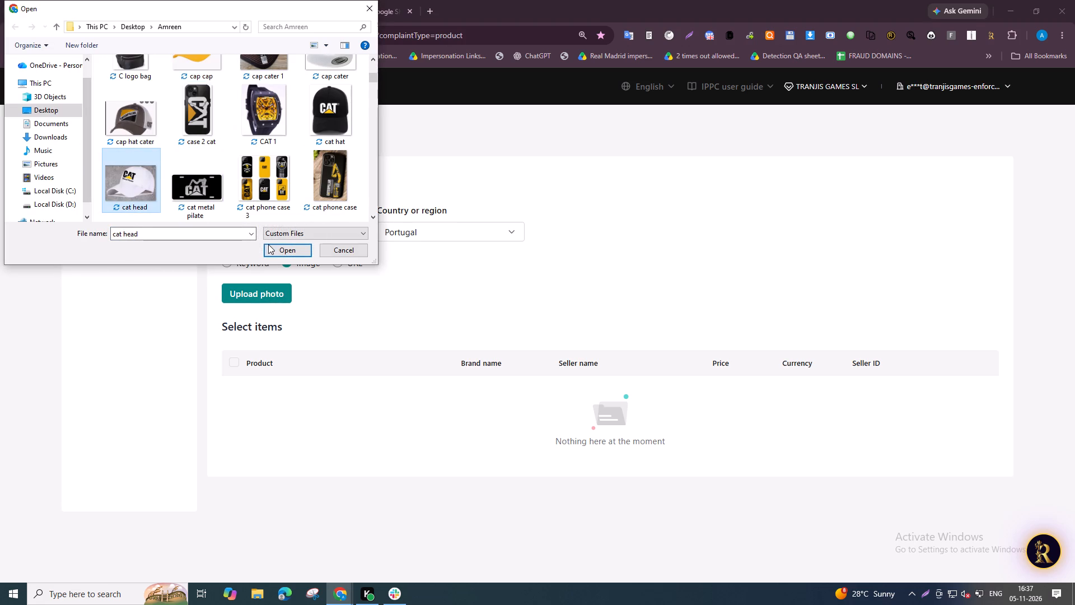
pyautogui.click(268, 244)
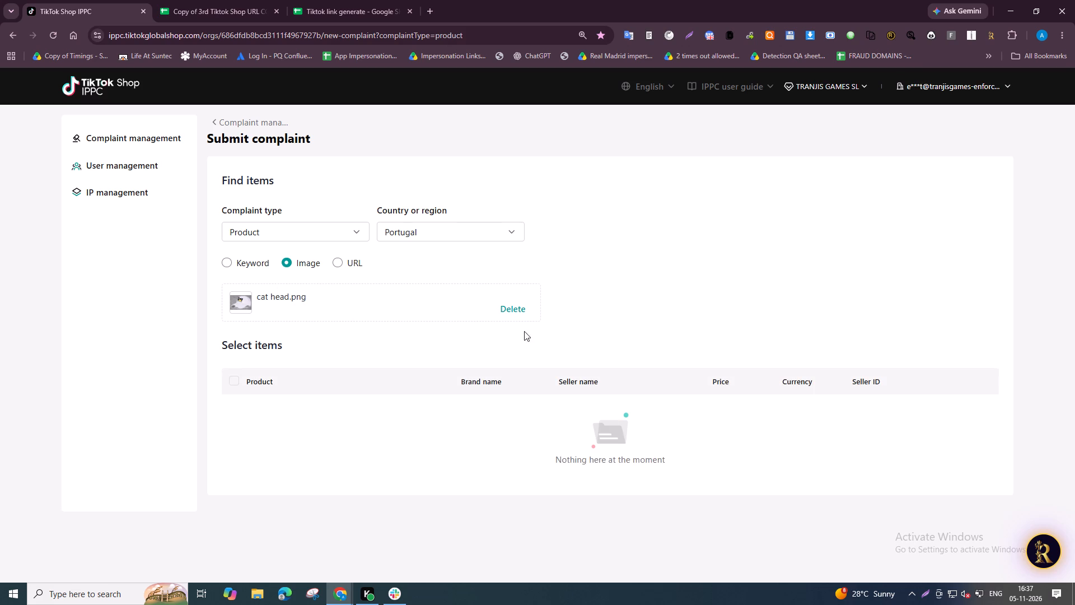
# Replace the search photo with cat shirt and run the image search for Portugal.
pyautogui.click(516, 308)
pyautogui.click(275, 294)
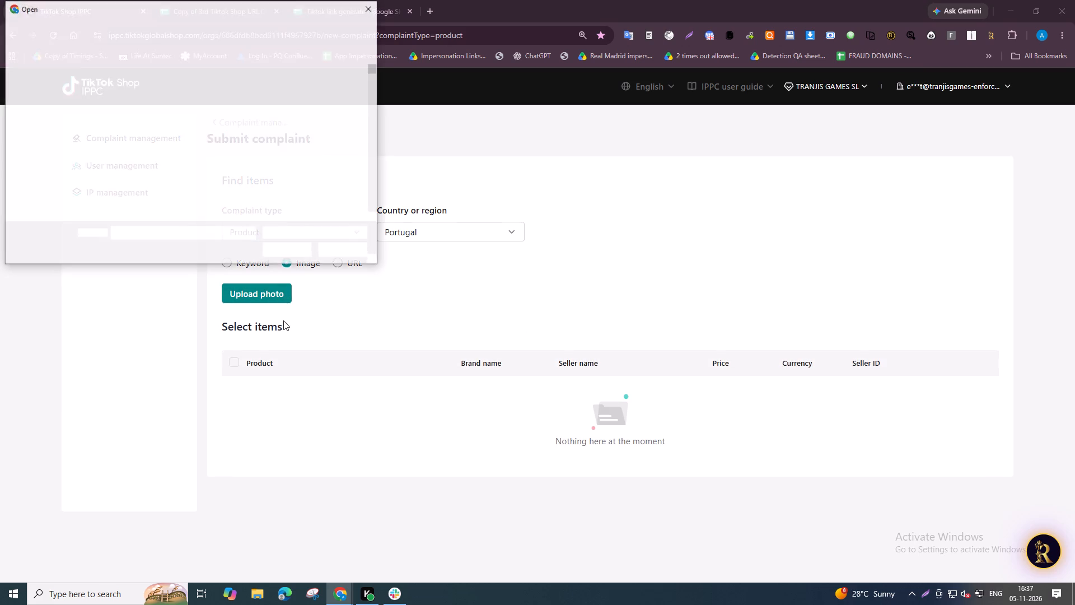
pyautogui.click(217, 198)
pyautogui.scroll(-3, 219, 199)
pyautogui.scroll(-2, 162, 193)
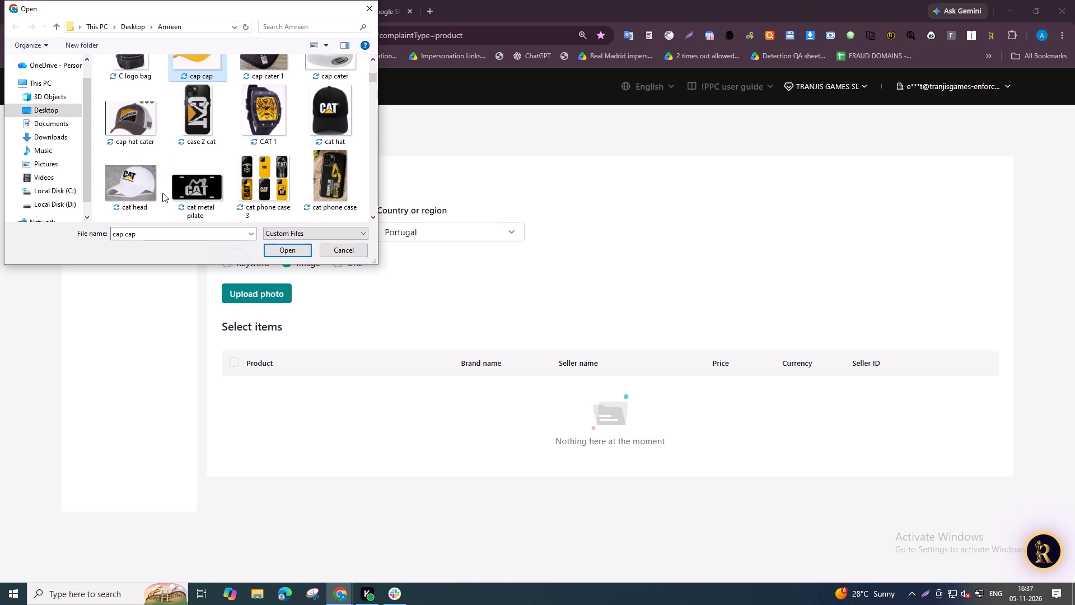
pyautogui.scroll(-1, 162, 193)
pyautogui.click(156, 191)
pyautogui.click(282, 253)
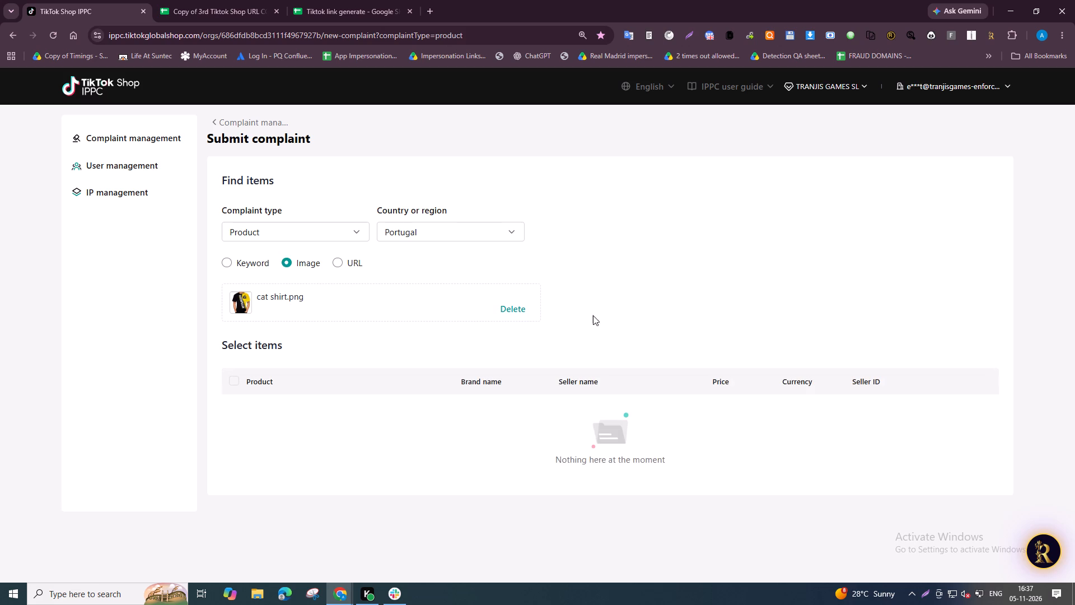
# Replace the search photo with cat metal pilate and run the image search for Portugal.
pyautogui.click(531, 310)
pyautogui.click(524, 310)
pyautogui.click(270, 289)
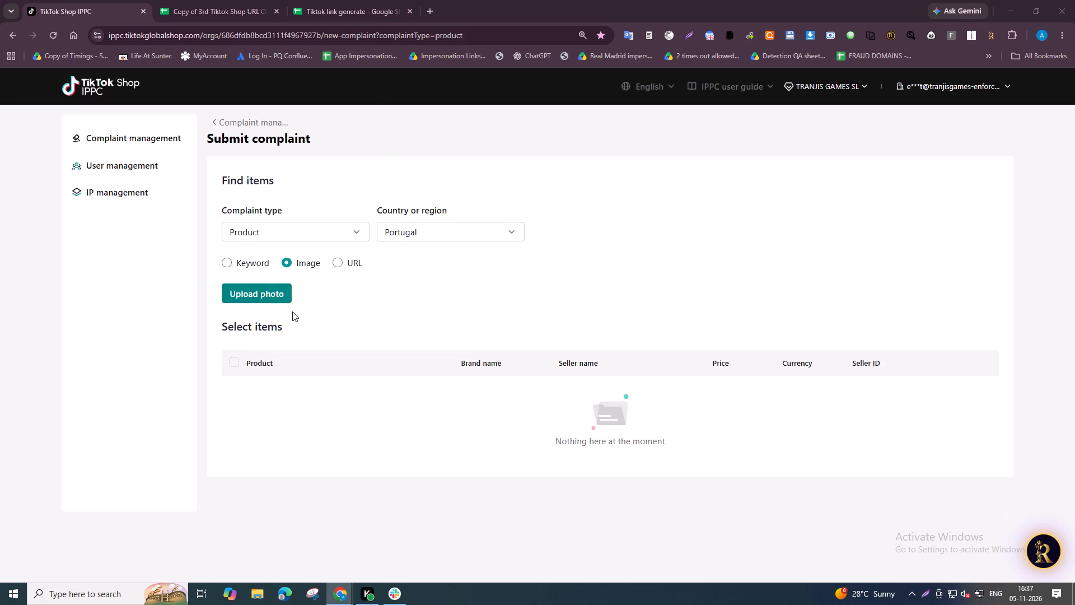
pyautogui.click(216, 192)
pyautogui.scroll(-5, 216, 192)
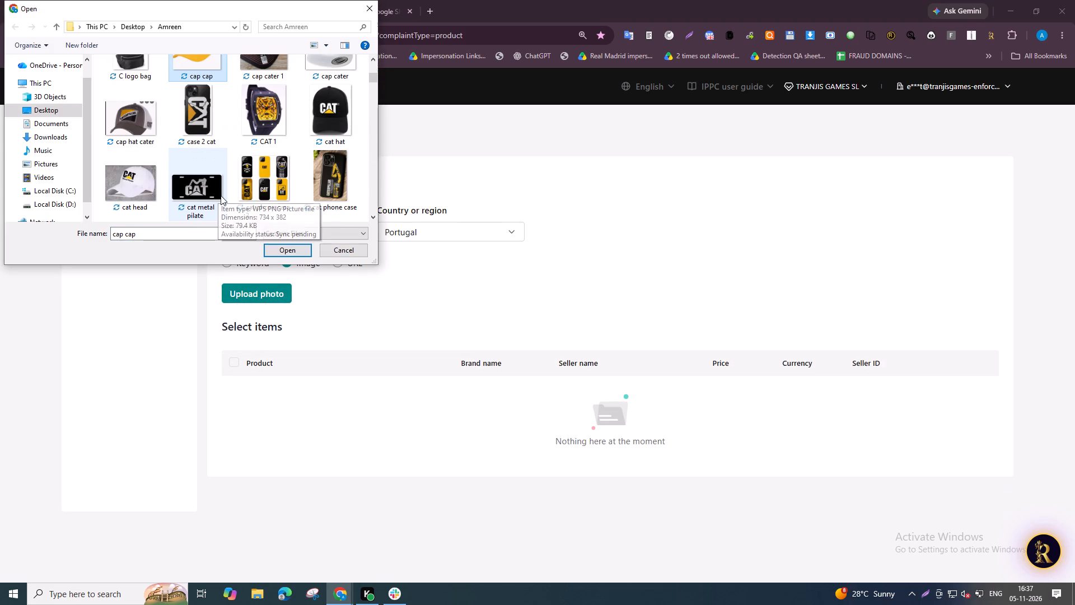
pyautogui.click(218, 193)
pyautogui.click(283, 248)
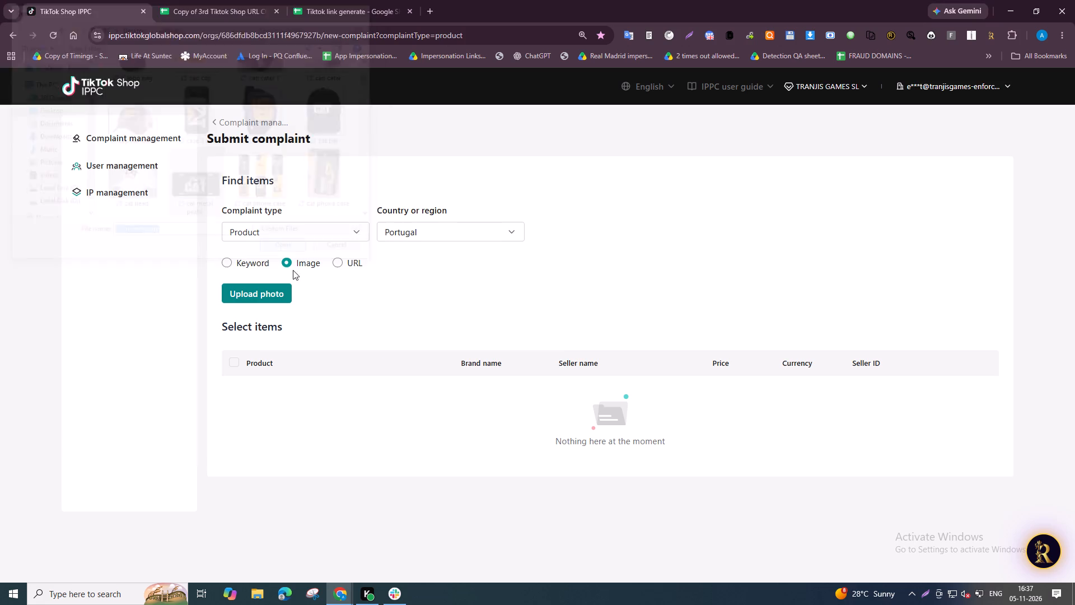
# Set the country to Vietnam, remove the current photo and search by image with the cat shirt photo.
pyautogui.click(508, 235)
pyautogui.click(499, 234)
pyautogui.scroll(-1, 464, 290)
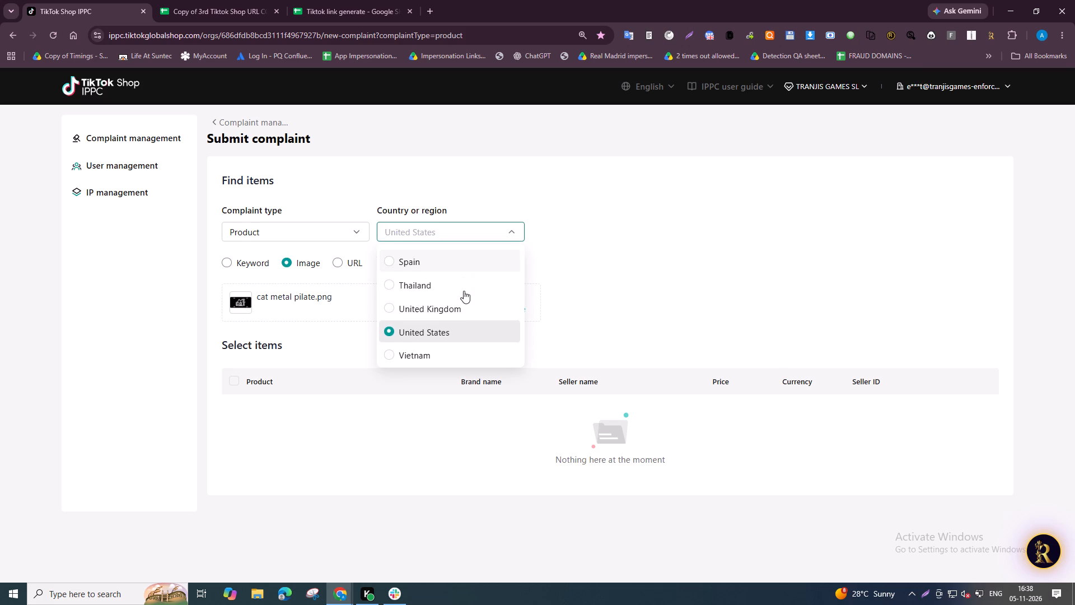
pyautogui.scroll(-1, 454, 308)
pyautogui.click(437, 350)
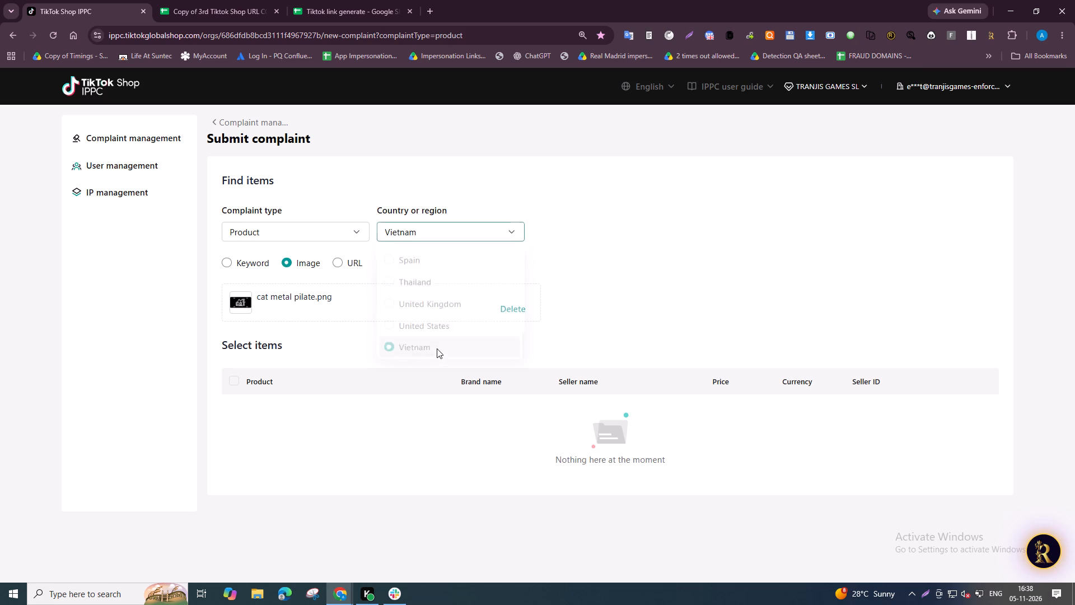
pyautogui.click(511, 305)
pyautogui.click(263, 284)
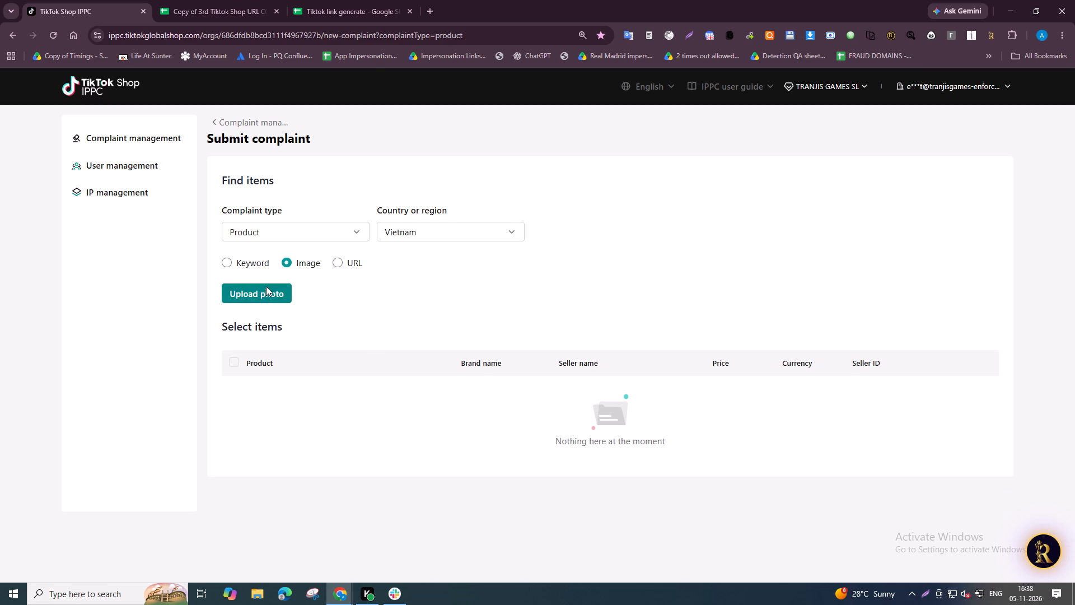
pyautogui.click(275, 293)
pyautogui.click(135, 207)
pyautogui.scroll(-3, 135, 206)
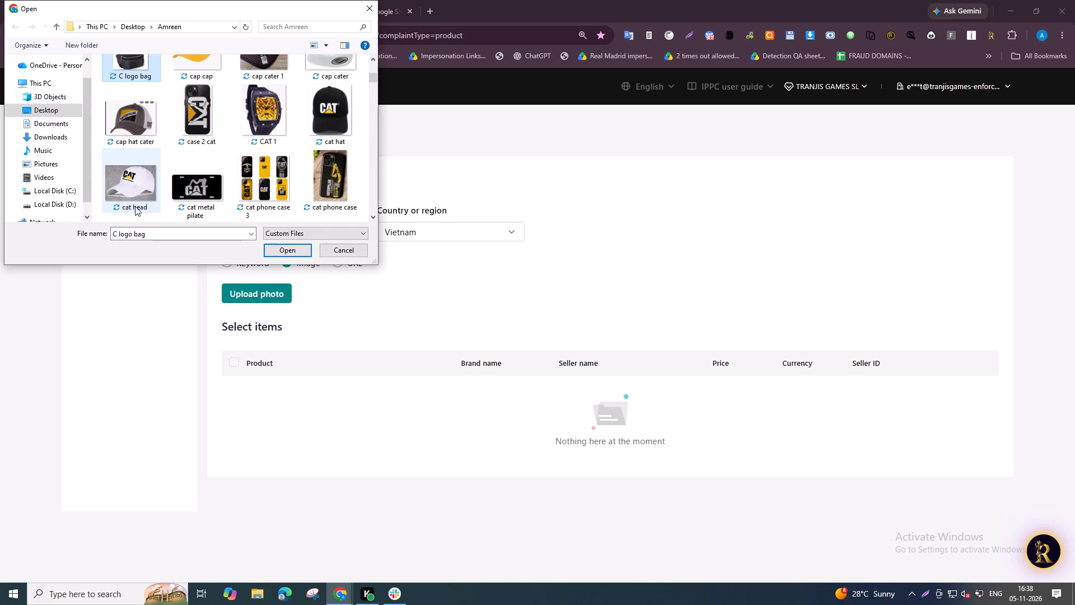
pyautogui.scroll(-4, 135, 202)
pyautogui.click(134, 186)
pyautogui.click(272, 252)
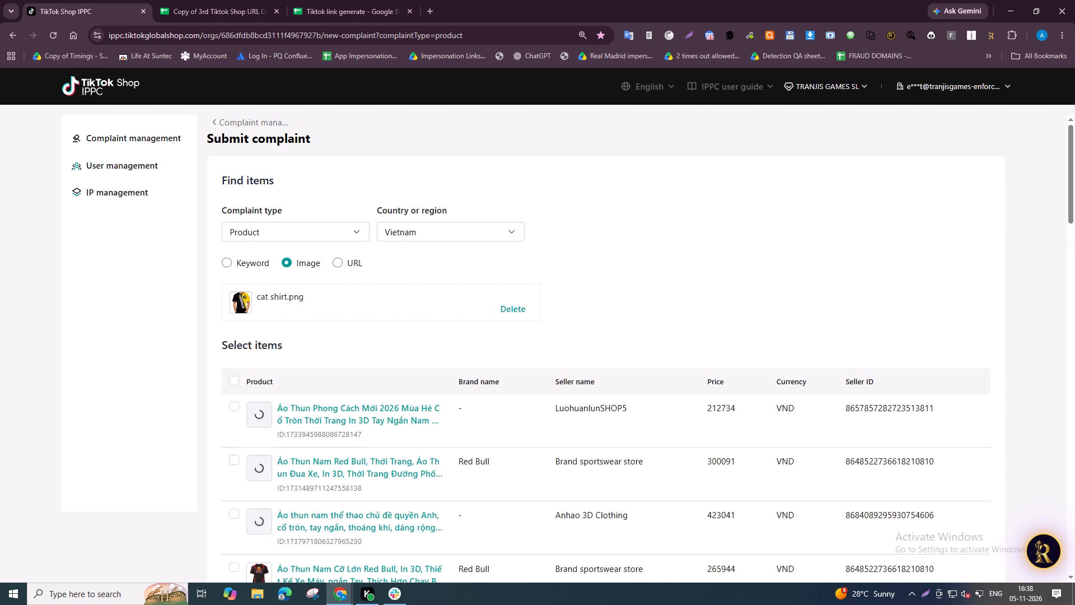
# Examine the enlarged product photos of the last five Vietnam listings for Caterpillar designs.
pyautogui.scroll(-2, 266, 347)
pyautogui.scroll(3, 260, 376)
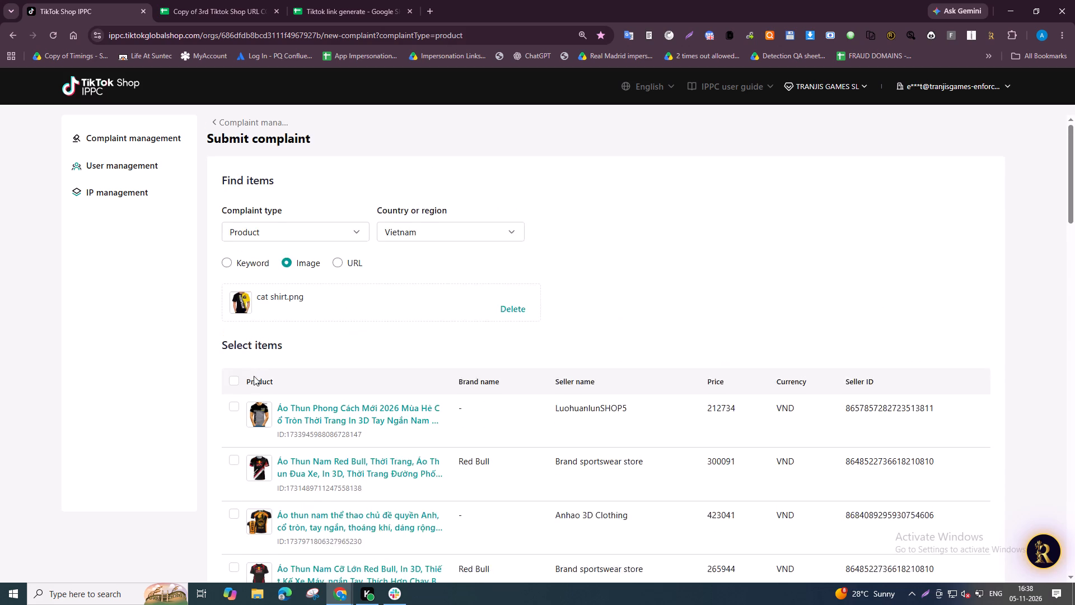
pyautogui.scroll(-5, 235, 377)
pyautogui.scroll(-20, 230, 384)
pyautogui.scroll(-2, 230, 384)
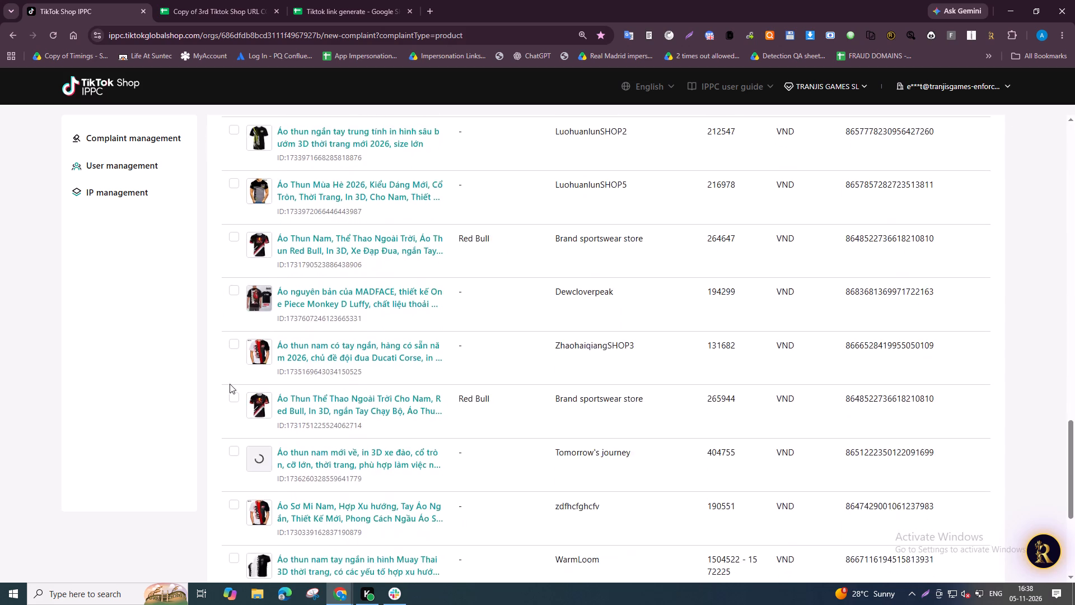
pyautogui.scroll(-8, 230, 384)
pyautogui.click(267, 525)
pyautogui.click(185, 455)
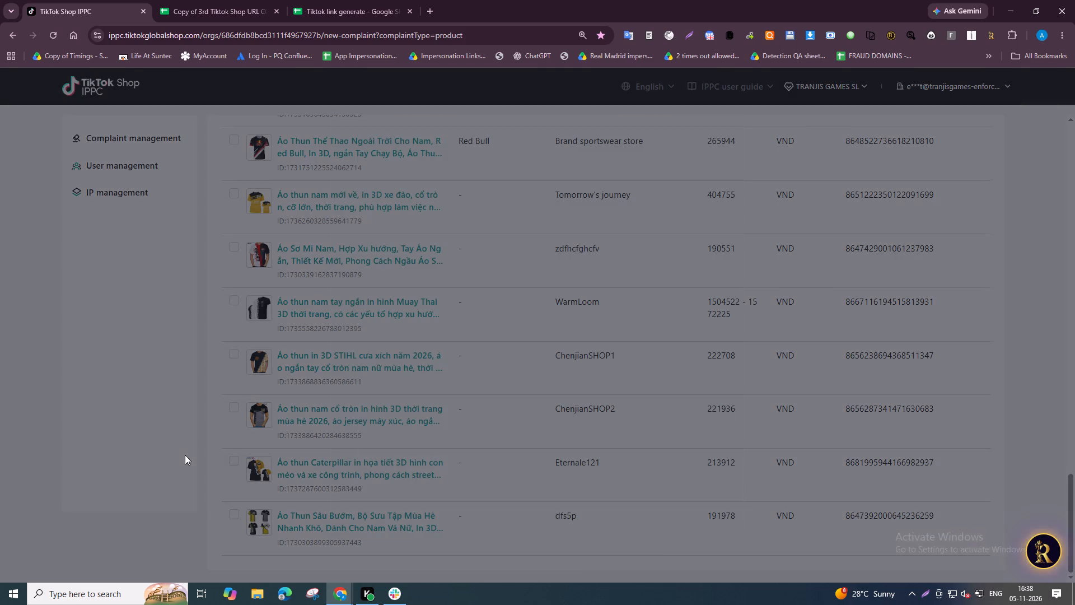
pyautogui.click(262, 463)
pyautogui.click(172, 441)
pyautogui.click(257, 422)
pyautogui.click(161, 423)
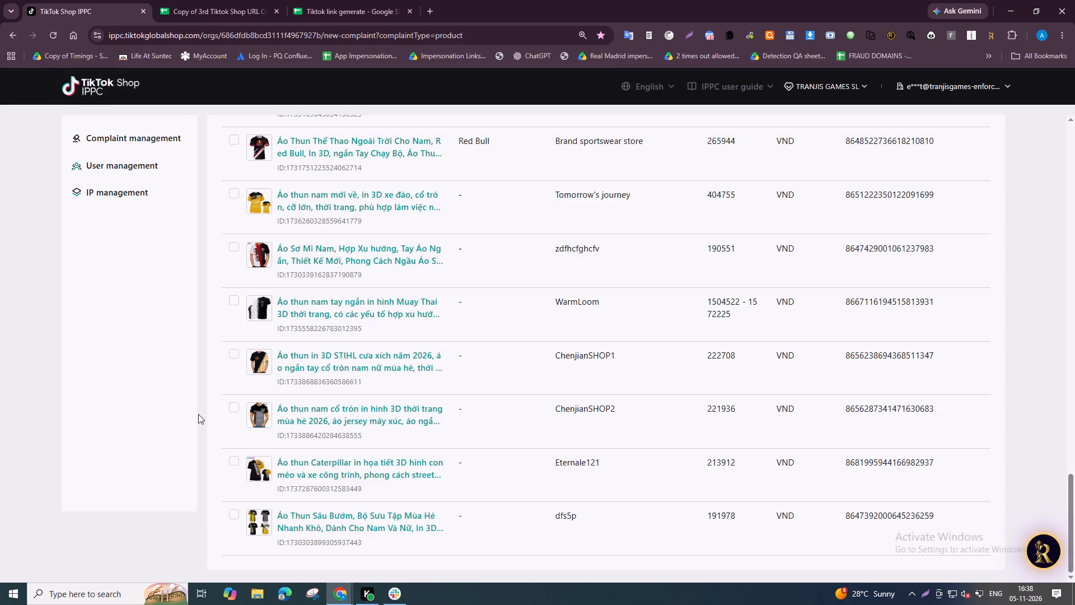
pyautogui.click(261, 373)
pyautogui.click(181, 386)
pyautogui.click(264, 317)
pyautogui.click(203, 339)
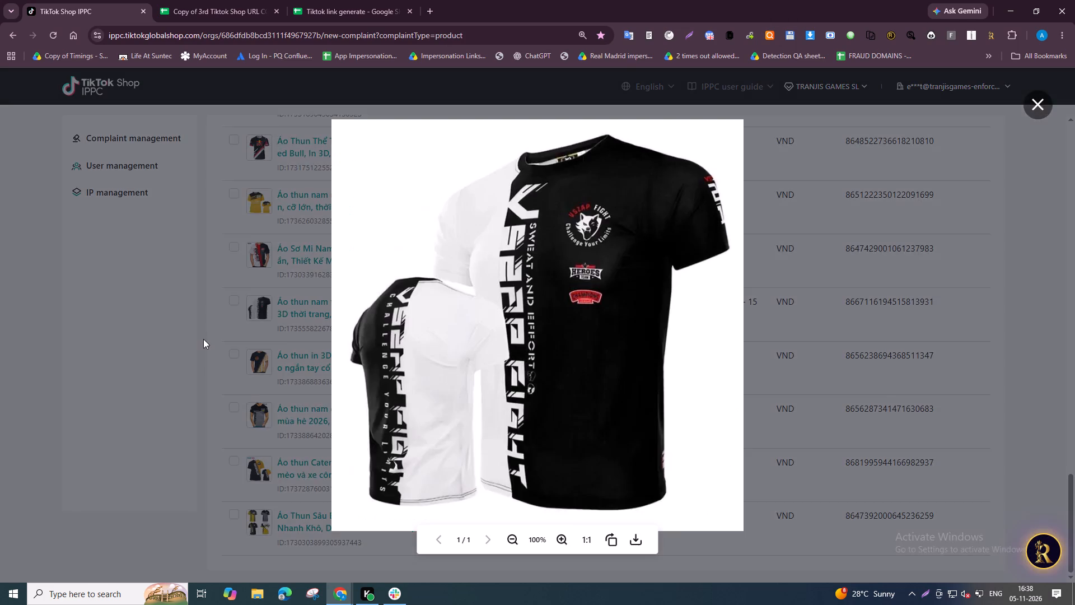
pyautogui.doubleClick(315, 549)
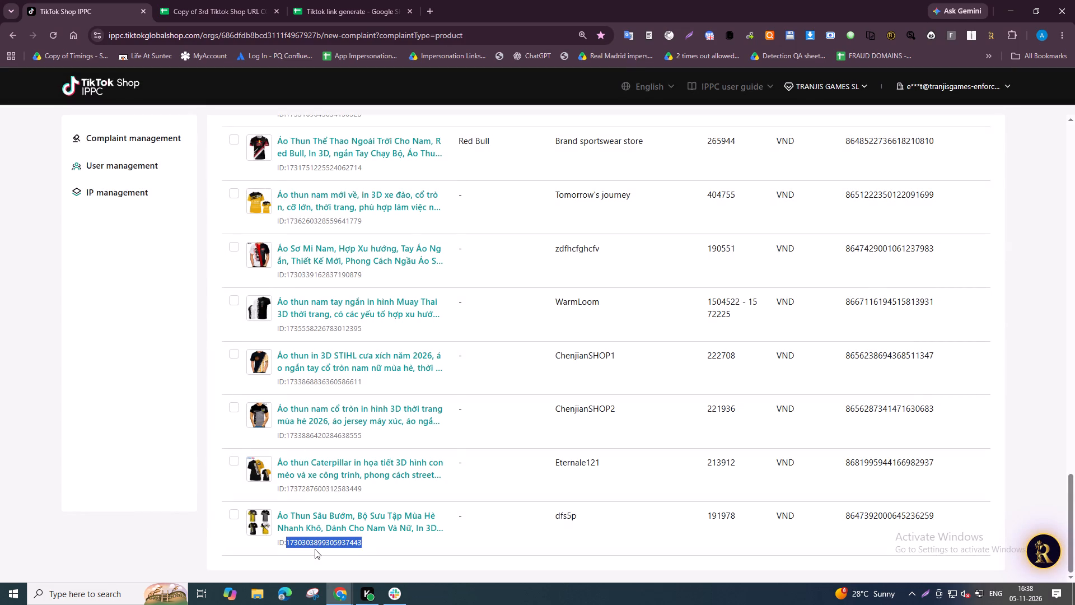
pyautogui.hotkey('ctrl', 'c')
pyautogui.hotkey('alt', 'Tab')
pyautogui.click(336, 307)
pyautogui.hotkey('ctrl', 'v')
pyautogui.hotkey('alt', 'Tab')
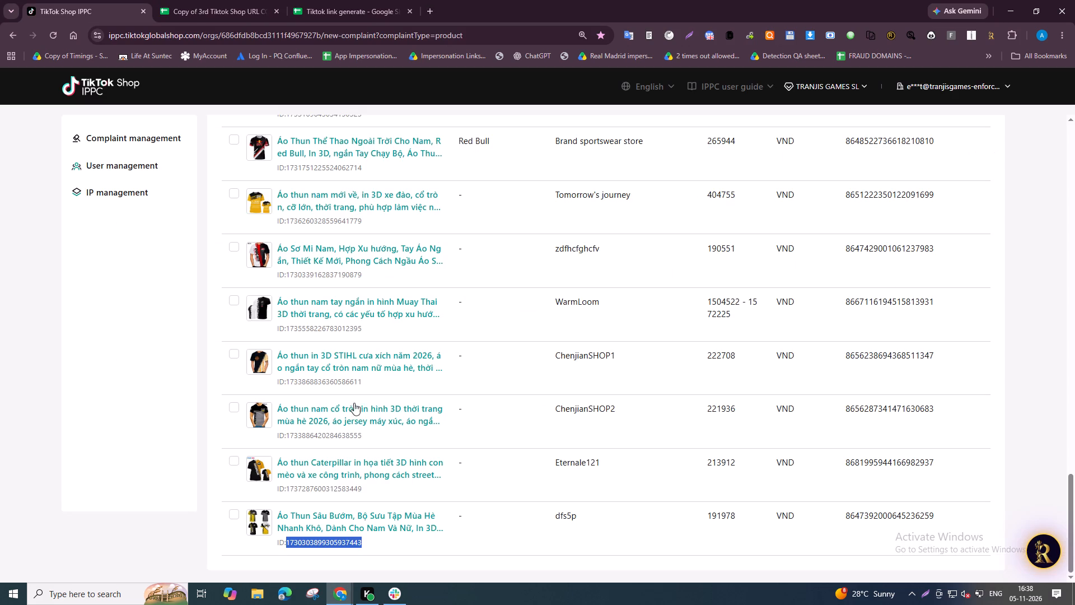
pyautogui.doubleClick(338, 497)
pyautogui.hotkey('ctrl', 'c')
pyautogui.hotkey('alt', 'Tab')
pyautogui.click(324, 318)
pyautogui.press('v')
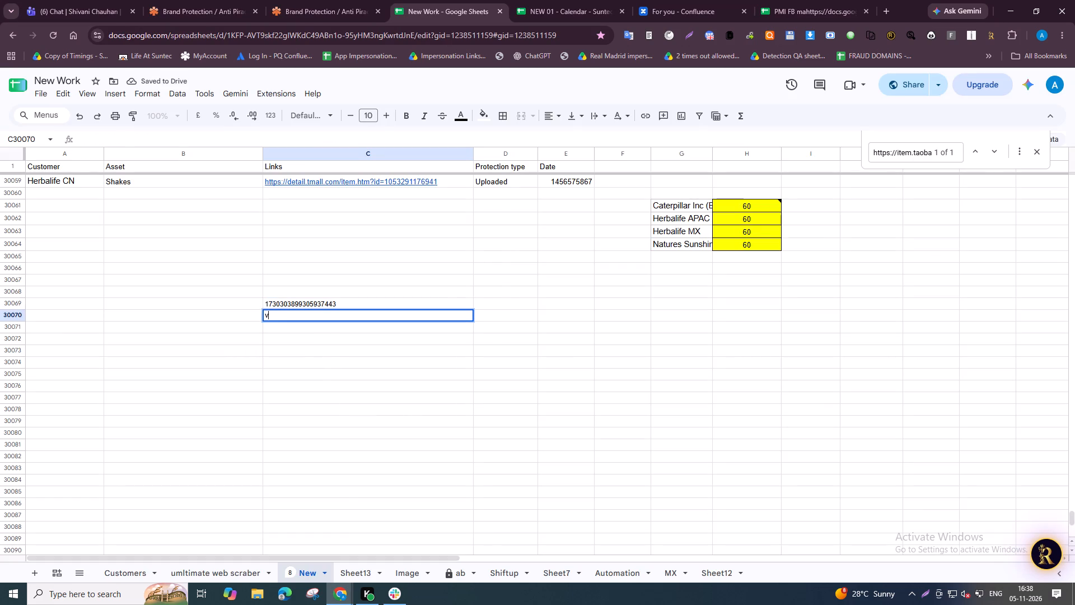
pyautogui.click(324, 331)
pyautogui.click(325, 320)
pyautogui.hotkey('ctrl', 'v')
pyautogui.hotkey('alt', 'Tab')
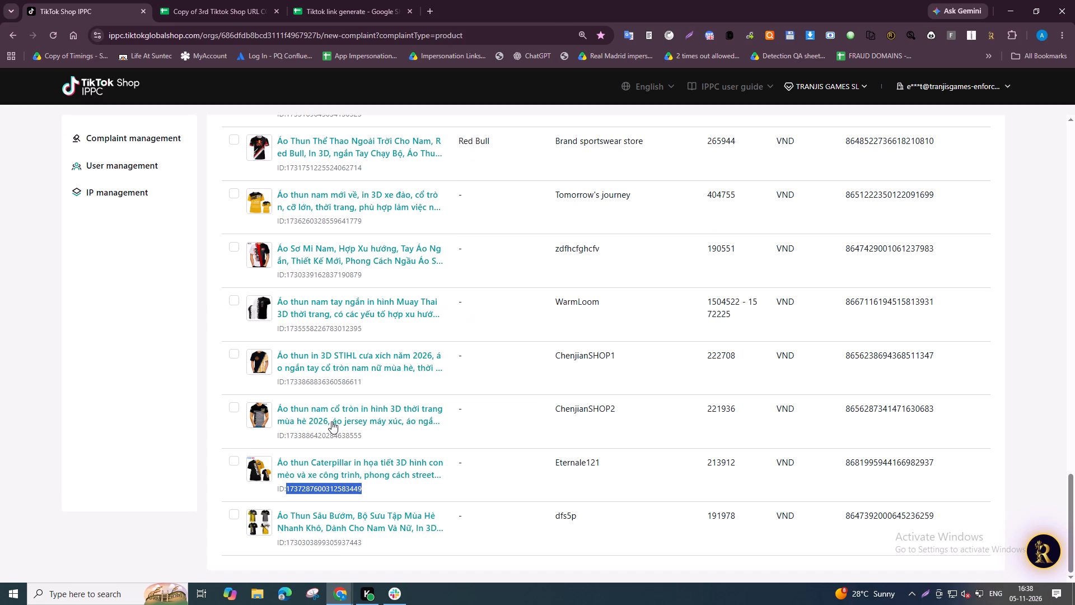
pyautogui.doubleClick(321, 435)
pyautogui.hotkey('ctrl', 'c')
pyautogui.hotkey('alt', 'Tab')
pyautogui.click(336, 345)
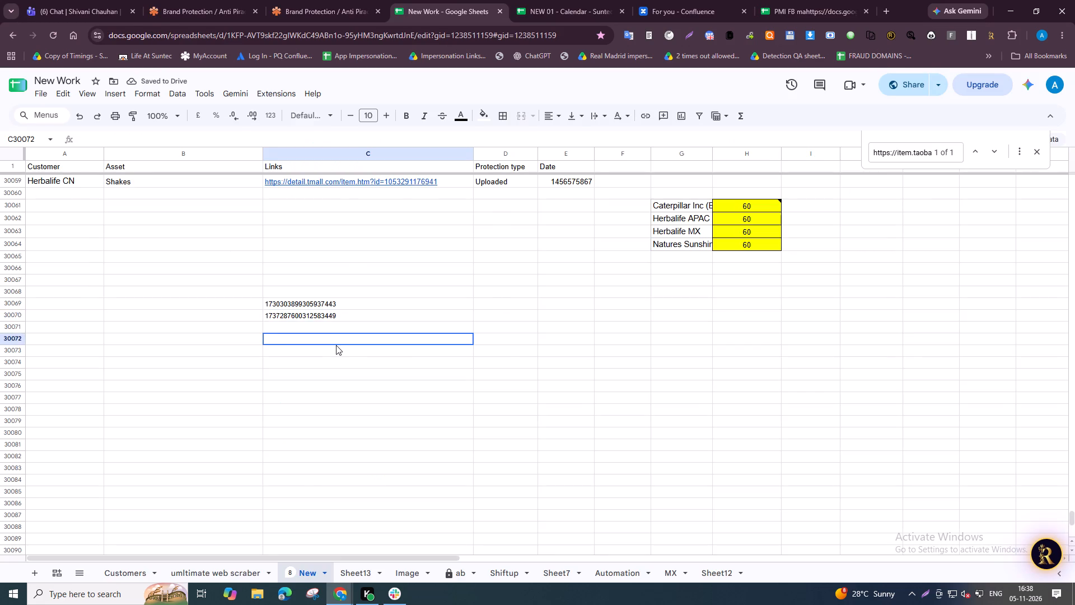
pyautogui.hotkey('ctrl', 'v')
pyautogui.hotkey('alt', 'Tab')
pyautogui.click(263, 311)
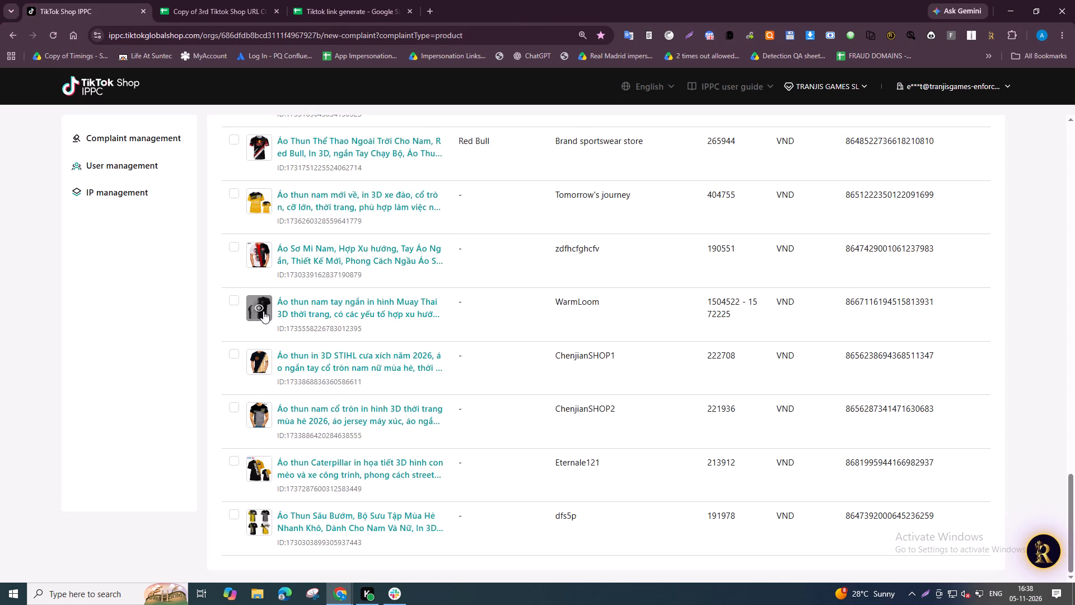
pyautogui.click(263, 314)
pyautogui.click(260, 271)
pyautogui.click(259, 262)
pyautogui.click(259, 262)
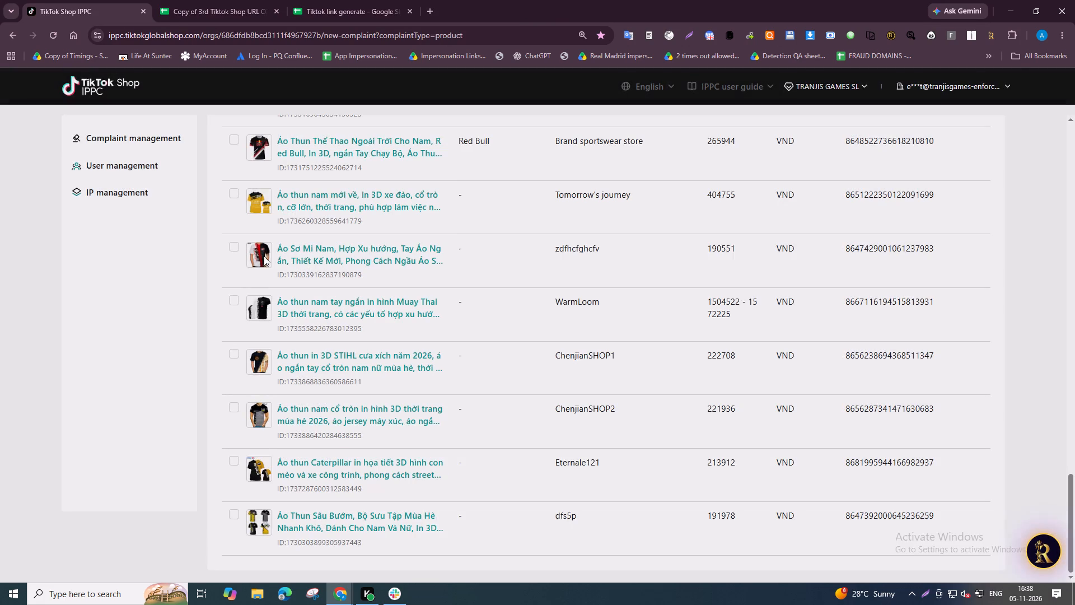
pyautogui.doubleClick(263, 212)
pyautogui.doubleClick(319, 224)
pyautogui.hotkey('ctrl', 'c')
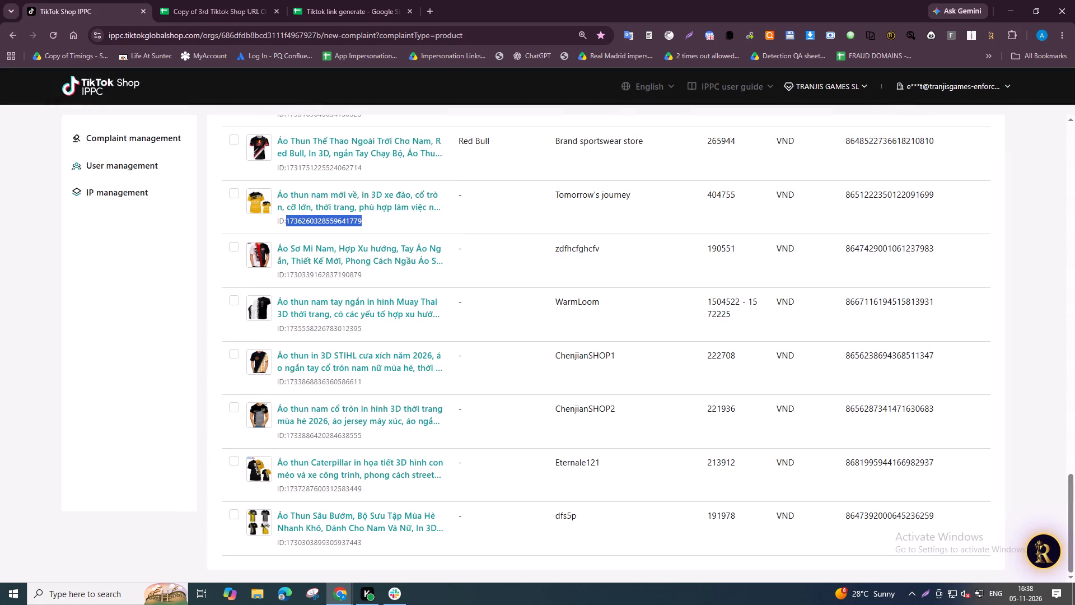
pyautogui.hotkey('alt', 'Tab')
pyautogui.click(324, 328)
pyautogui.hotkey('ctrl', 'v')
pyautogui.click(326, 370)
pyautogui.hotkey('alt', 'Tab')
pyautogui.scroll(2, 339, 385)
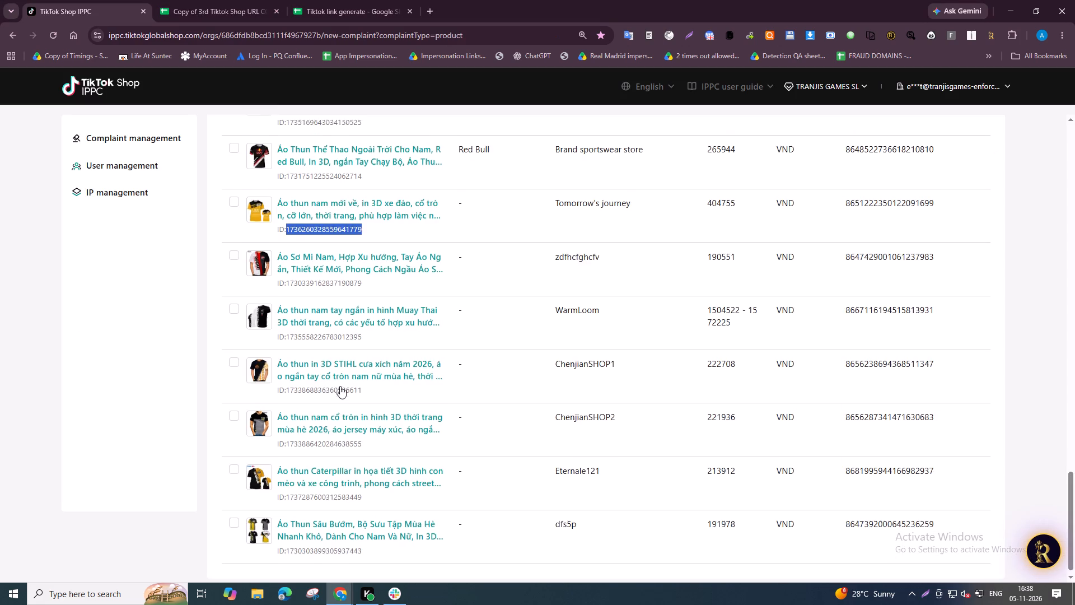
pyautogui.scroll(2, 340, 386)
pyautogui.click(259, 381)
pyautogui.click(256, 384)
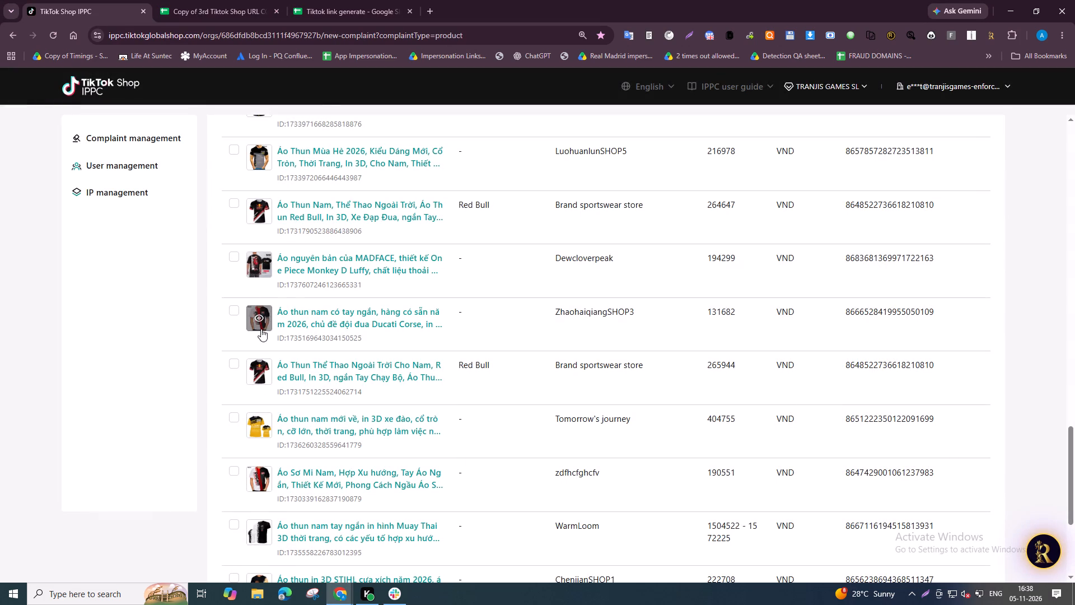
pyautogui.click(265, 272)
pyautogui.click(265, 272)
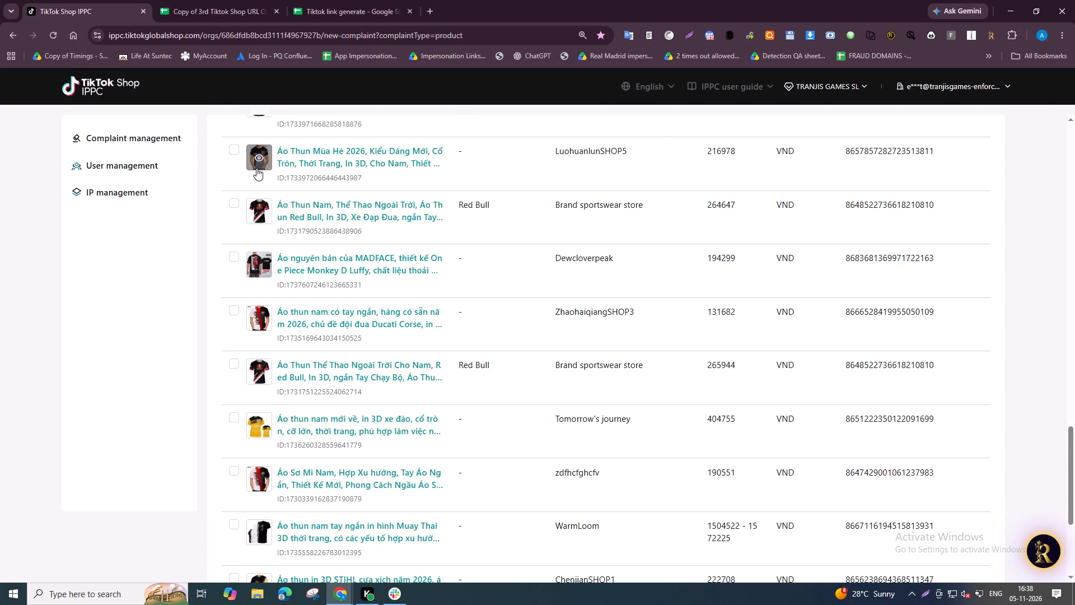
pyautogui.click(256, 168)
pyautogui.click(259, 175)
pyautogui.doubleClick(306, 188)
pyautogui.hotkey('ctrl', 'c')
pyautogui.hotkey('alt', 'Tab')
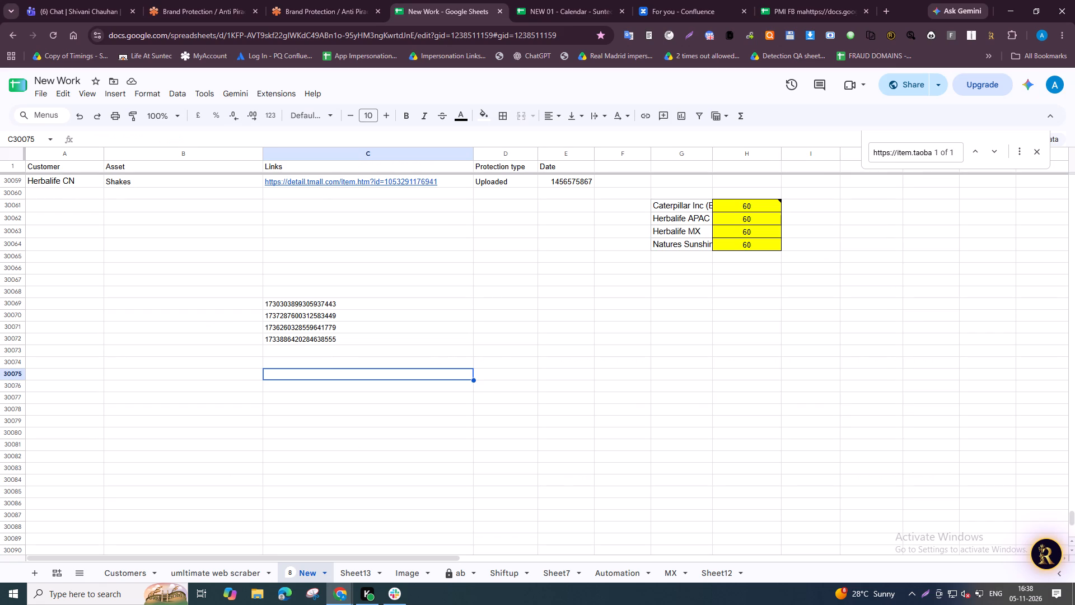
pyautogui.click(328, 356)
pyautogui.hotkey('ctrl', 'v')
pyautogui.hotkey('alt', 'Tab')
pyautogui.scroll(4, 349, 393)
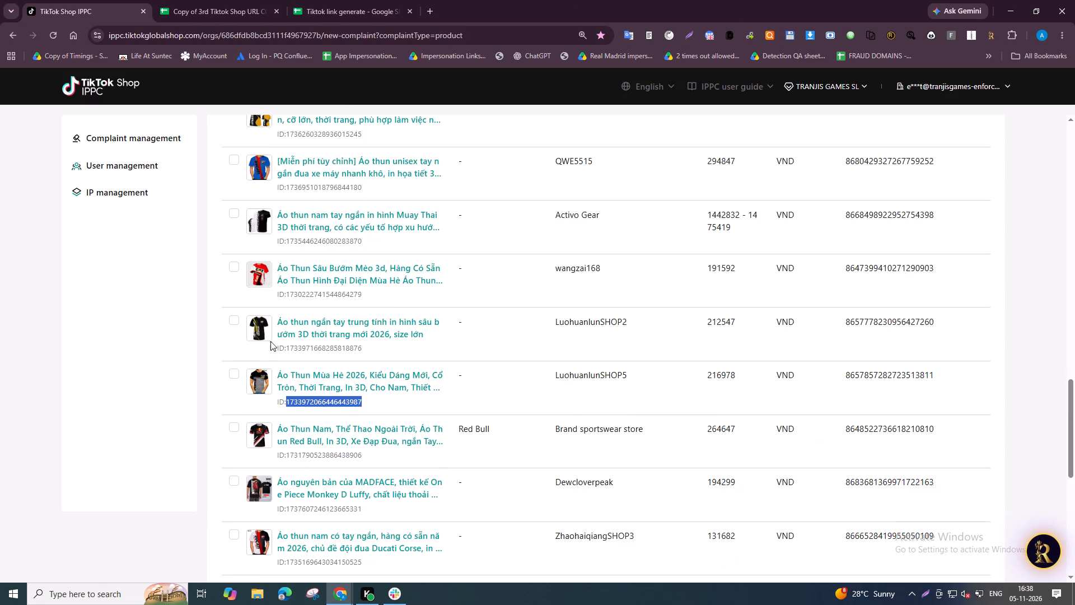
pyautogui.click(265, 339)
pyautogui.click(268, 345)
pyautogui.doubleClick(312, 351)
pyautogui.hotkey('ctrl', 'c')
pyautogui.hotkey('alt', 'Tab')
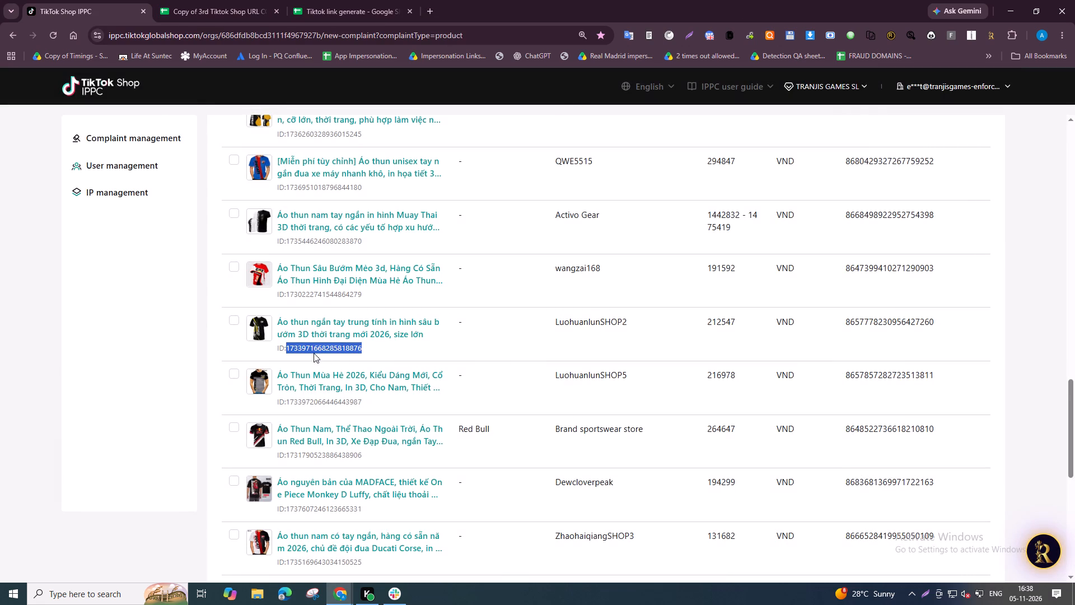
pyautogui.click(317, 367)
pyautogui.hotkey('ctrl', 'v')
pyautogui.hotkey('alt', 'Tab')
pyautogui.doubleClick(318, 294)
pyautogui.hotkey('ctrl', 'c')
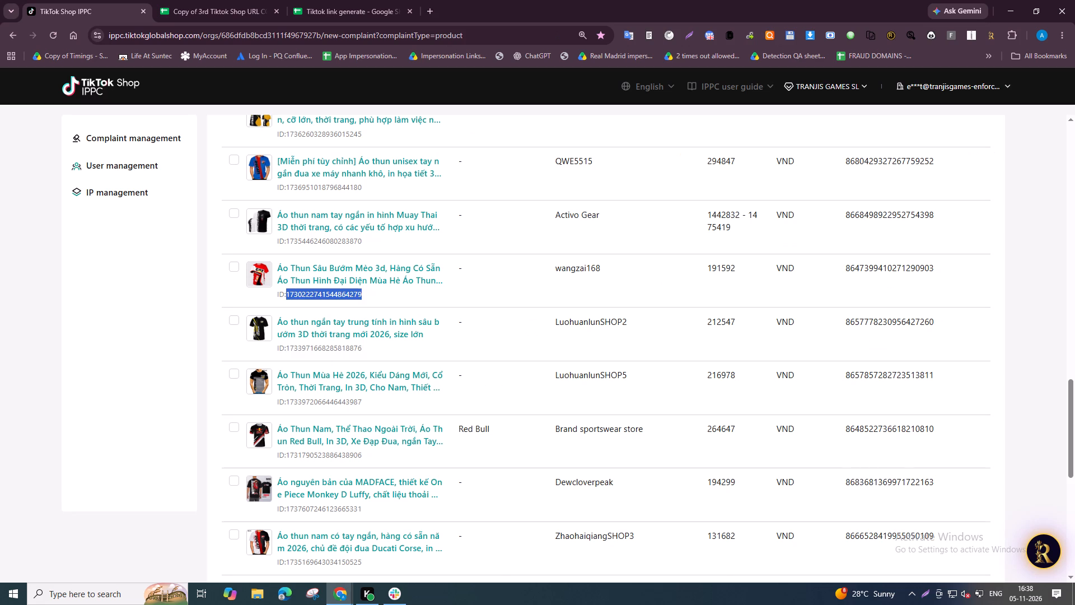
pyautogui.hotkey('alt', 'Tab')
pyautogui.click(325, 378)
pyautogui.hotkey('ctrl', 'v')
pyautogui.hotkey('alt', 'Tab')
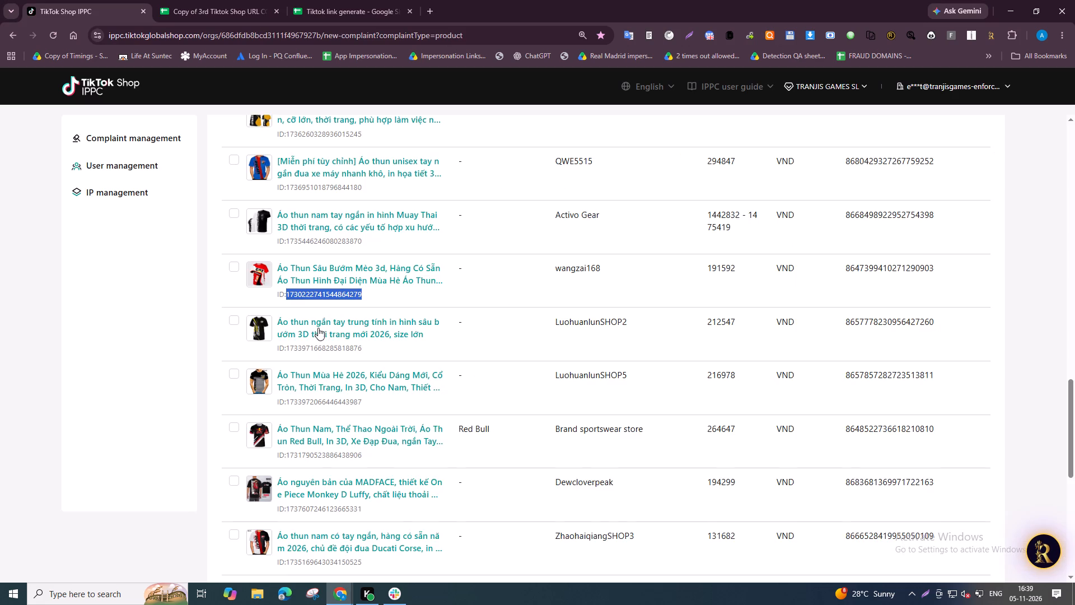
pyautogui.scroll(3, 318, 327)
pyautogui.click(273, 334)
pyautogui.click(270, 342)
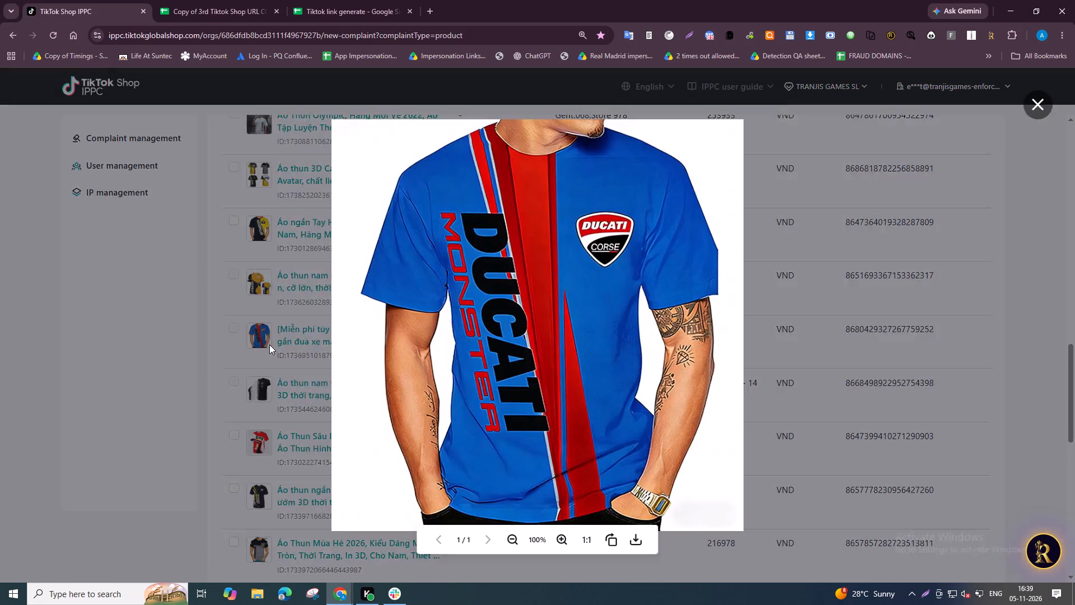
pyautogui.click(269, 348)
pyautogui.doubleClick(270, 292)
pyautogui.doubleClick(312, 310)
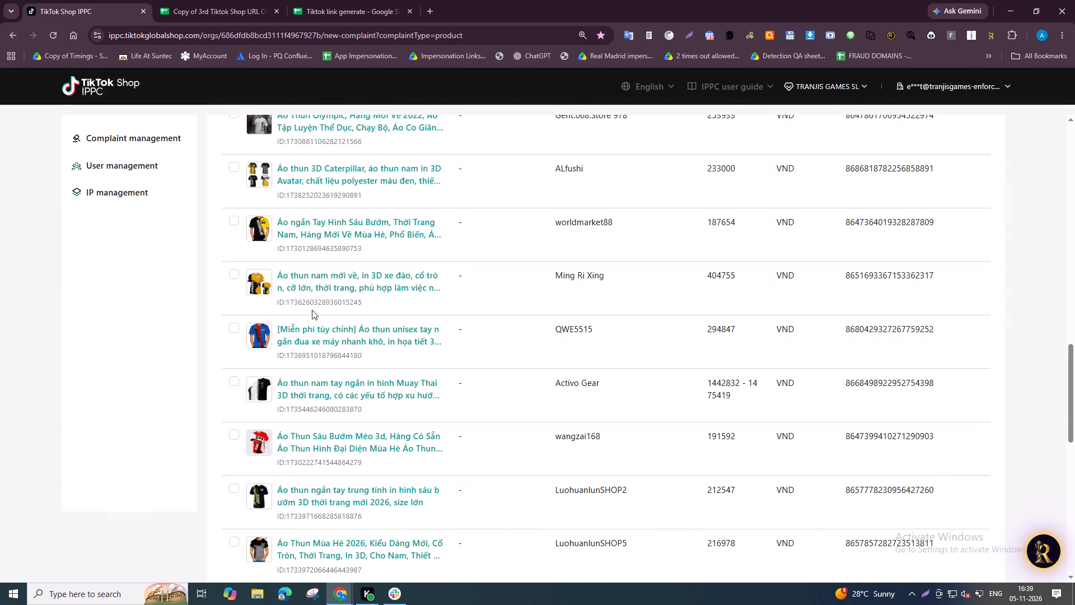
pyautogui.hotkey('ctrl', 'c')
pyautogui.hotkey('alt', 'Tab')
pyautogui.click(331, 392)
pyautogui.hotkey('ctrl', 'v')
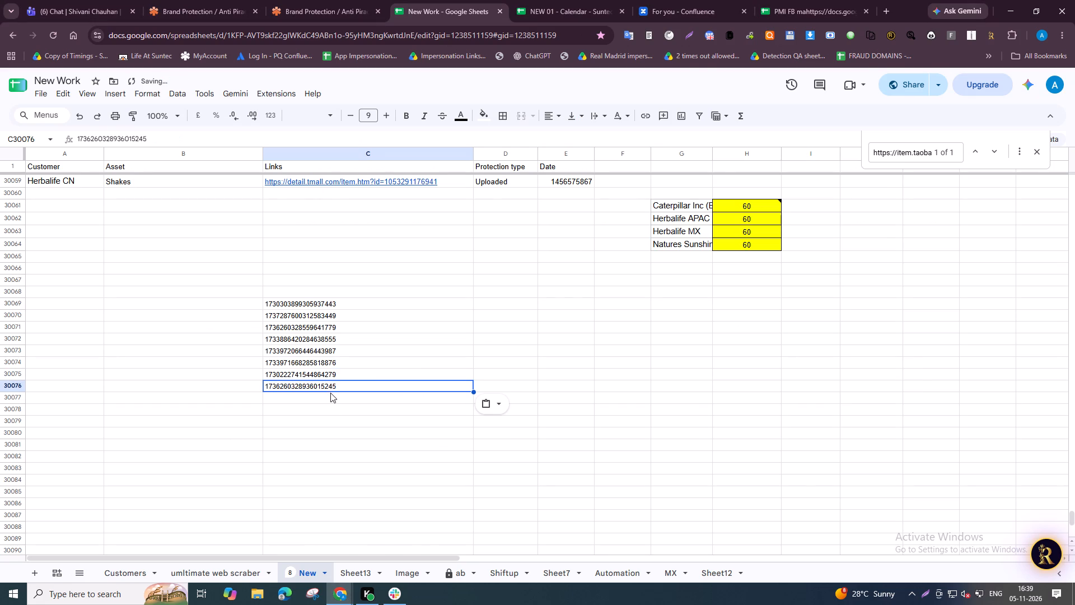
pyautogui.hotkey('alt', 'Tab')
pyautogui.doubleClick(319, 253)
pyautogui.hotkey('ctrl', 'c')
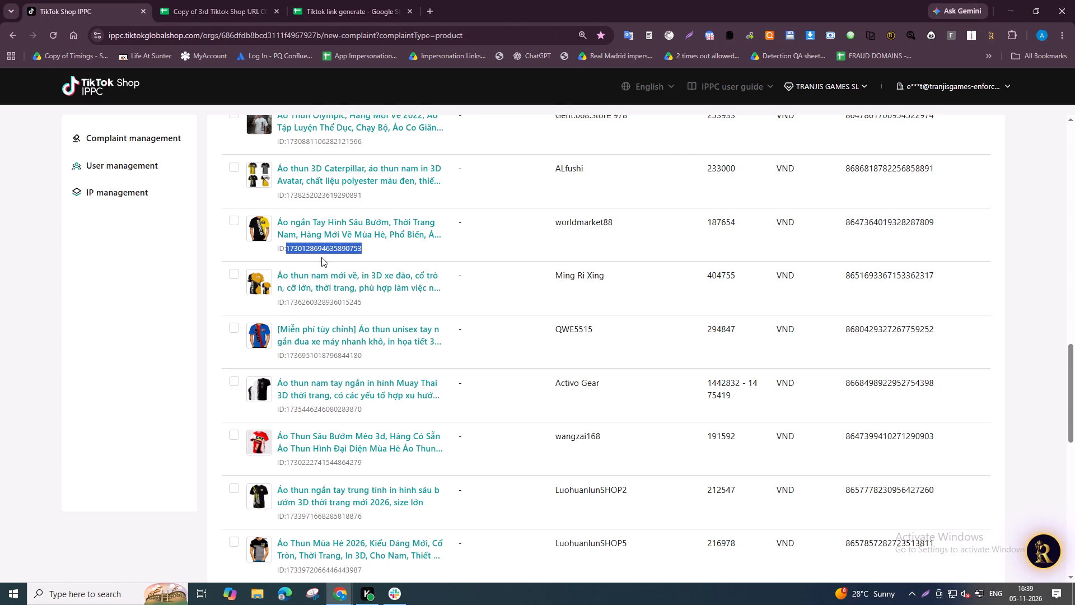
pyautogui.hotkey('alt', 'Tab')
pyautogui.click(348, 395)
pyautogui.hotkey('ctrl', 'v')
pyautogui.hotkey('alt', 'Tab')
pyautogui.scroll(2, 352, 403)
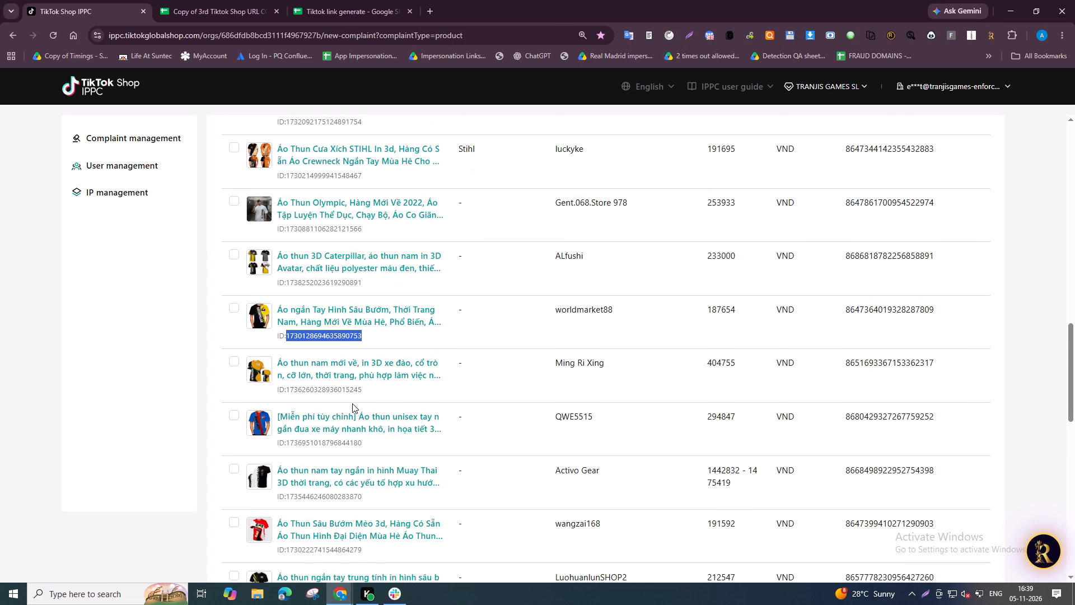
pyautogui.doubleClick(309, 312)
pyautogui.hotkey('ctrl', 'c')
pyautogui.hotkey('alt', 'Tab')
pyautogui.click(337, 407)
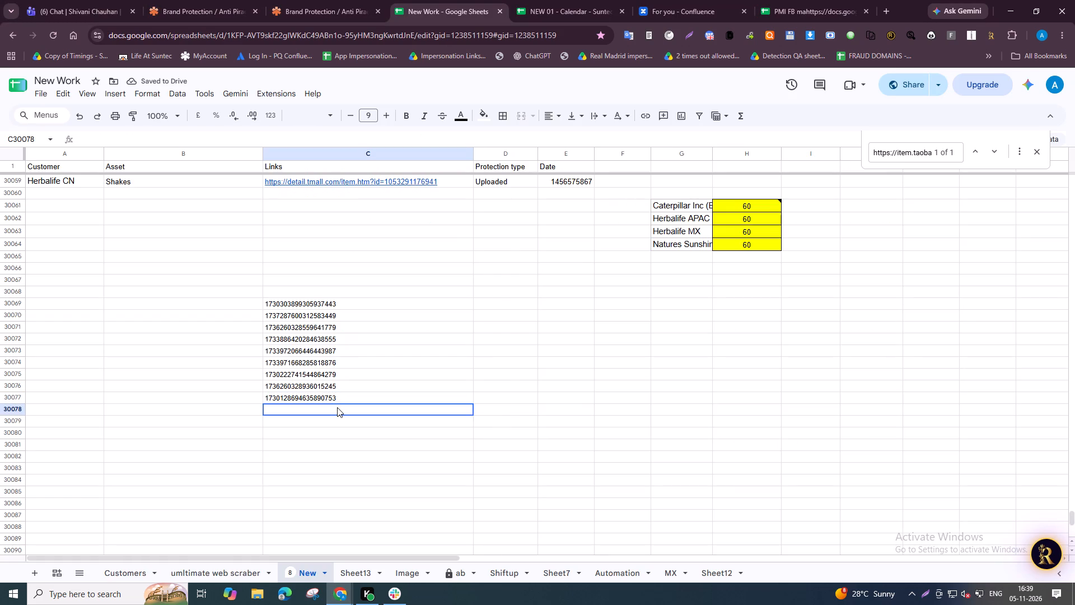
pyautogui.hotkey('ctrl', 'v')
pyautogui.hotkey('alt', 'Tab')
pyautogui.click(264, 295)
pyautogui.click(261, 304)
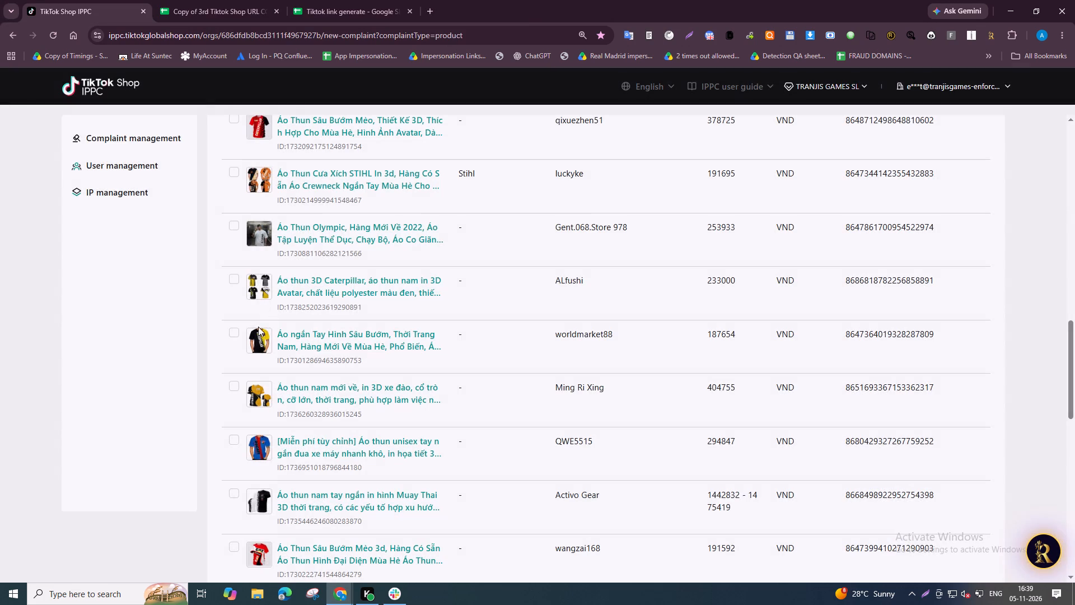
pyautogui.click(263, 238)
pyautogui.click(266, 245)
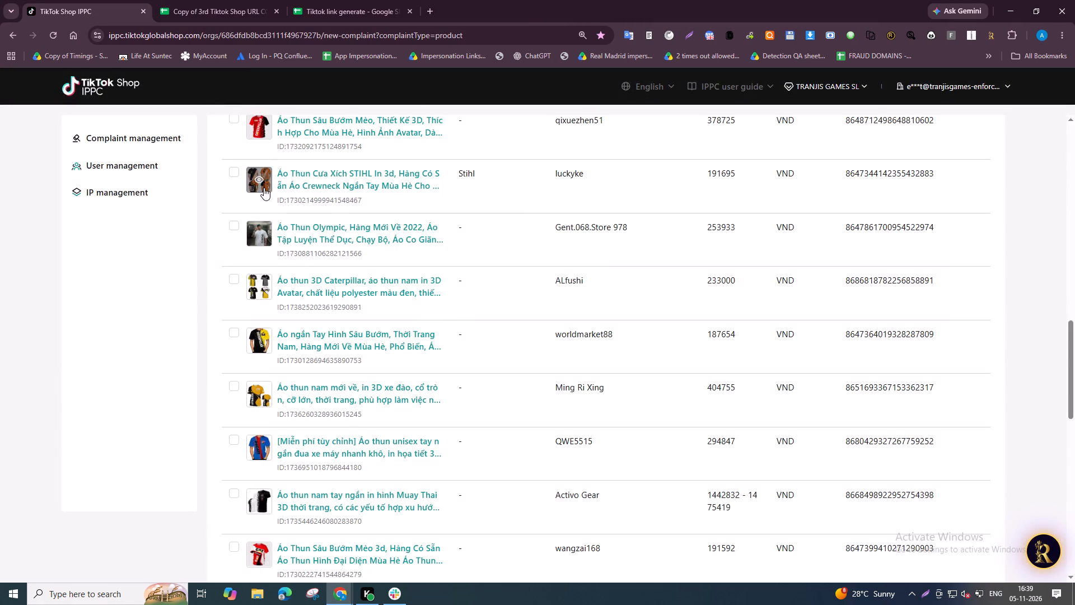
pyautogui.click(264, 188)
pyautogui.click(265, 198)
pyautogui.doubleClick(320, 153)
pyautogui.hotkey('ctrl', 'c')
pyautogui.hotkey('alt', 'Tab')
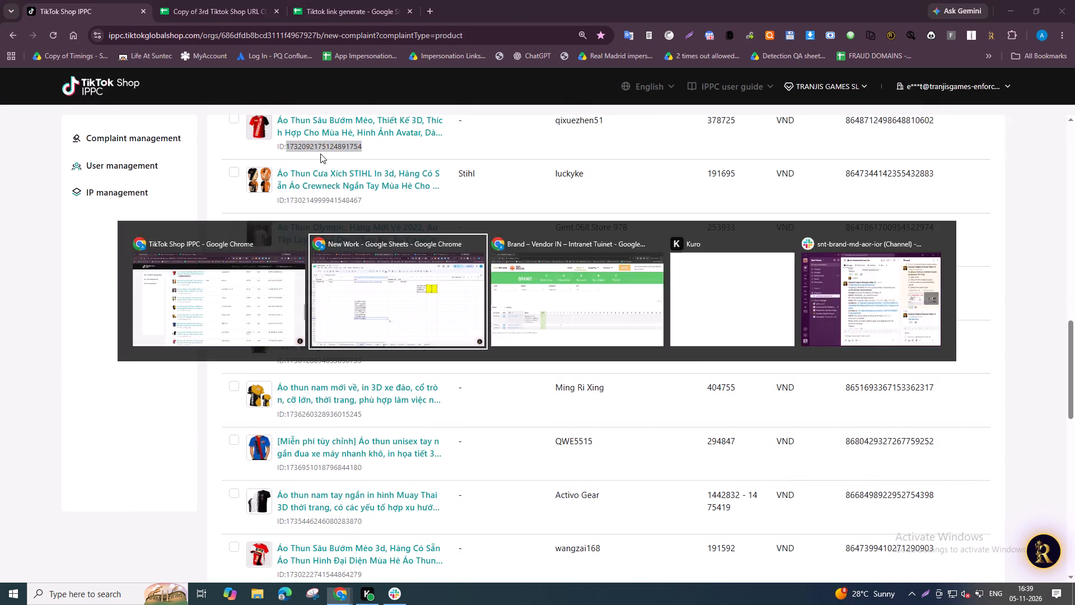
pyautogui.click(334, 415)
pyautogui.click(331, 419)
pyautogui.hotkey('ctrl', 'v')
pyautogui.hotkey('alt', 'Tab')
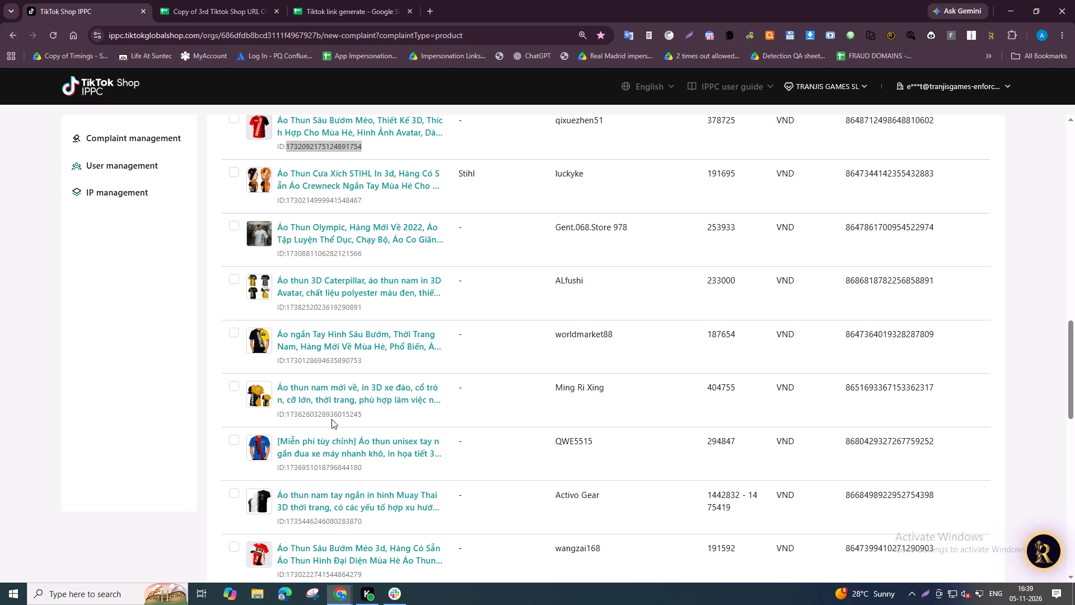
pyautogui.scroll(3, 341, 448)
pyautogui.scroll(2, 304, 304)
pyautogui.scroll(2, 306, 363)
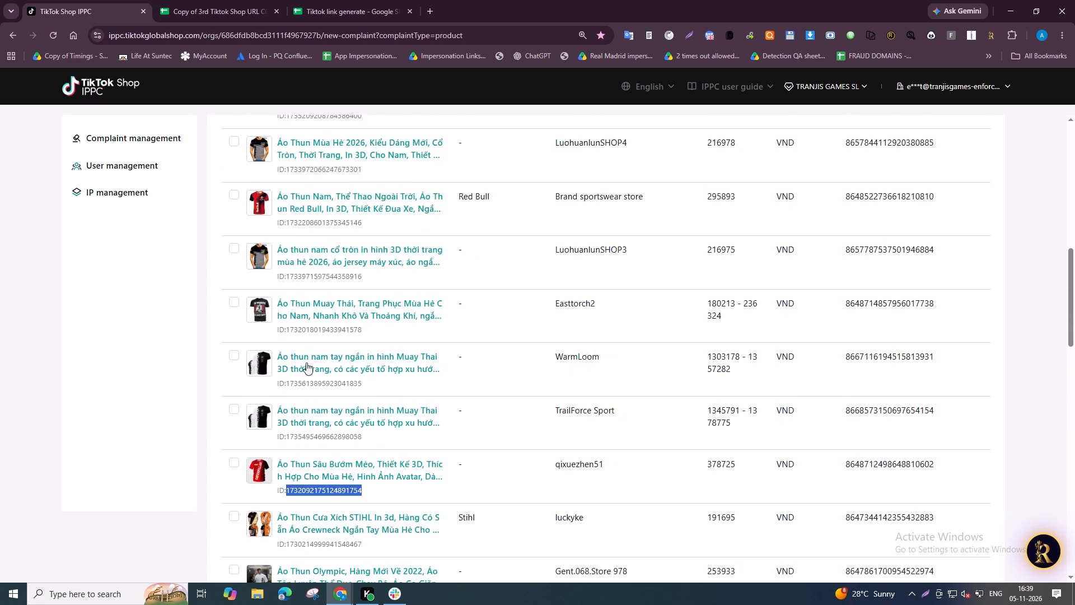
pyautogui.doubleClick(298, 318)
pyautogui.hotkey('ctrl', 'c')
pyautogui.hotkey('alt', 'Tab')
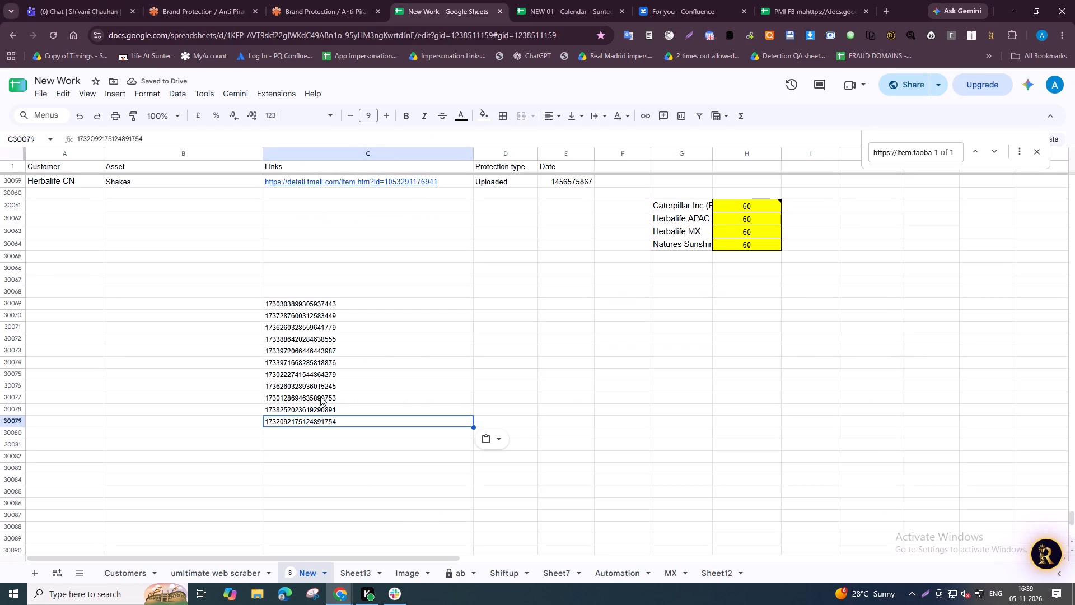
pyautogui.click(322, 431)
pyautogui.hotkey('ctrl', 'v')
pyautogui.hotkey('alt', 'Tab')
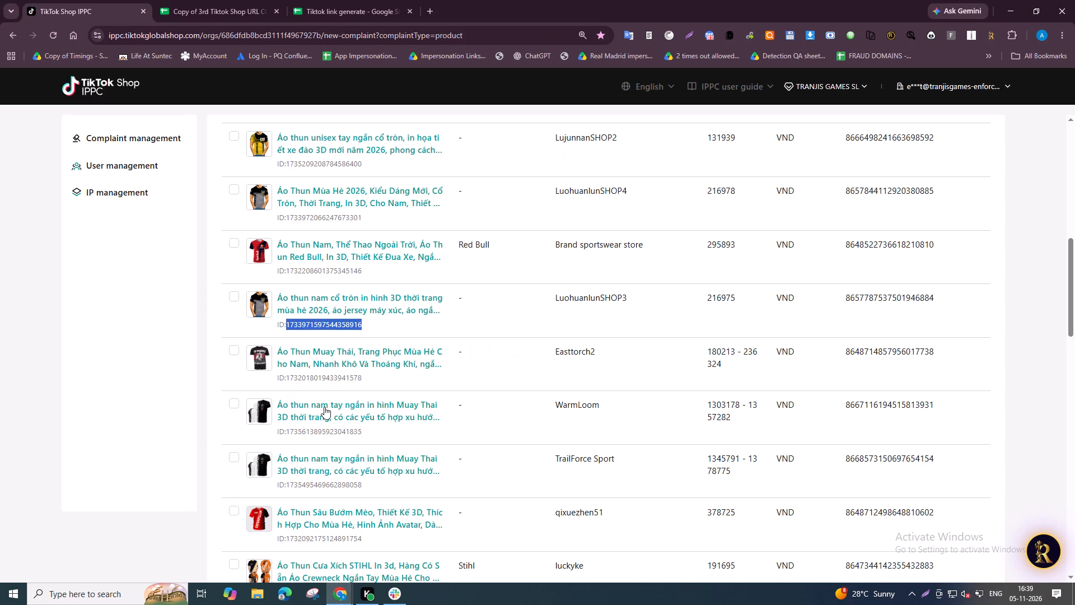
pyautogui.scroll(1, 324, 407)
pyautogui.click(267, 317)
pyautogui.click(269, 330)
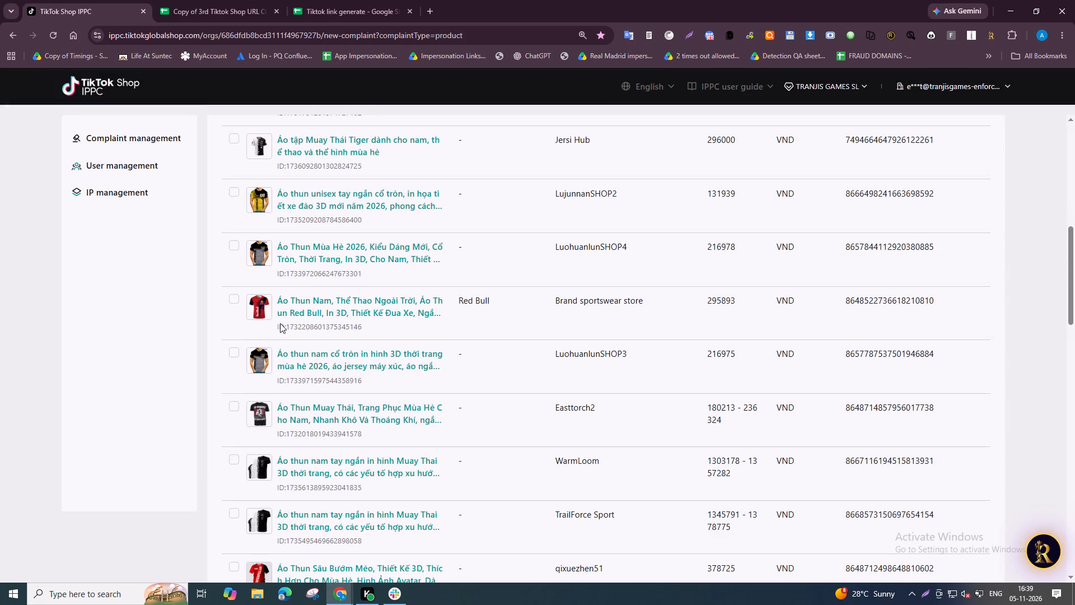
pyautogui.doubleClick(308, 273)
pyautogui.hotkey('ctrl', 'c')
pyautogui.hotkey('alt', 'Tab')
pyautogui.click(338, 441)
pyautogui.hotkey('ctrl', 'v')
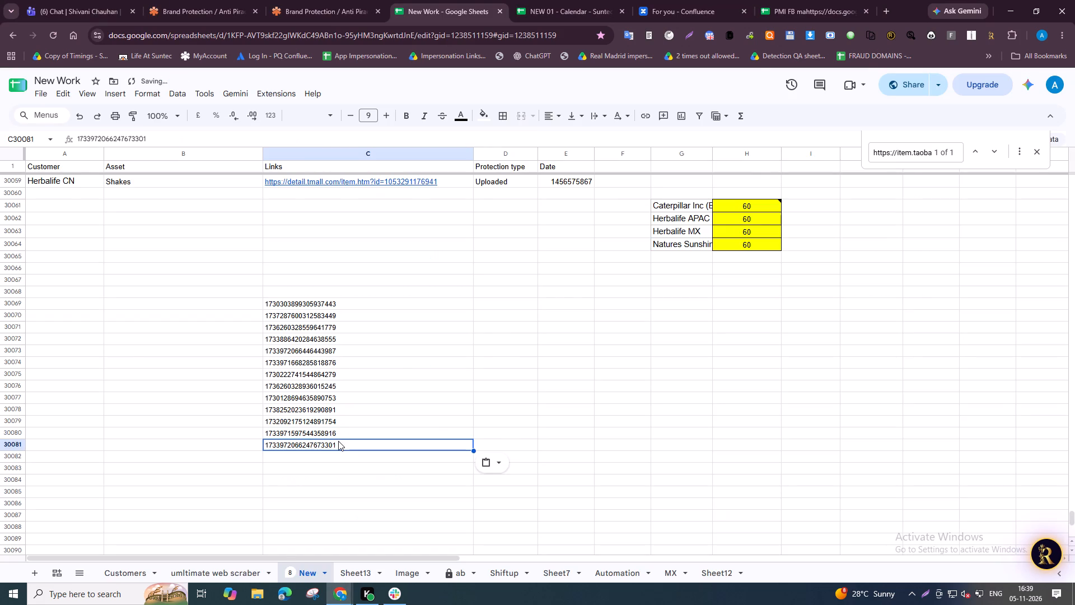
pyautogui.hotkey('alt', 'Tab')
pyautogui.scroll(3, 333, 404)
pyautogui.doubleClick(324, 384)
pyautogui.hotkey('ctrl', 'c')
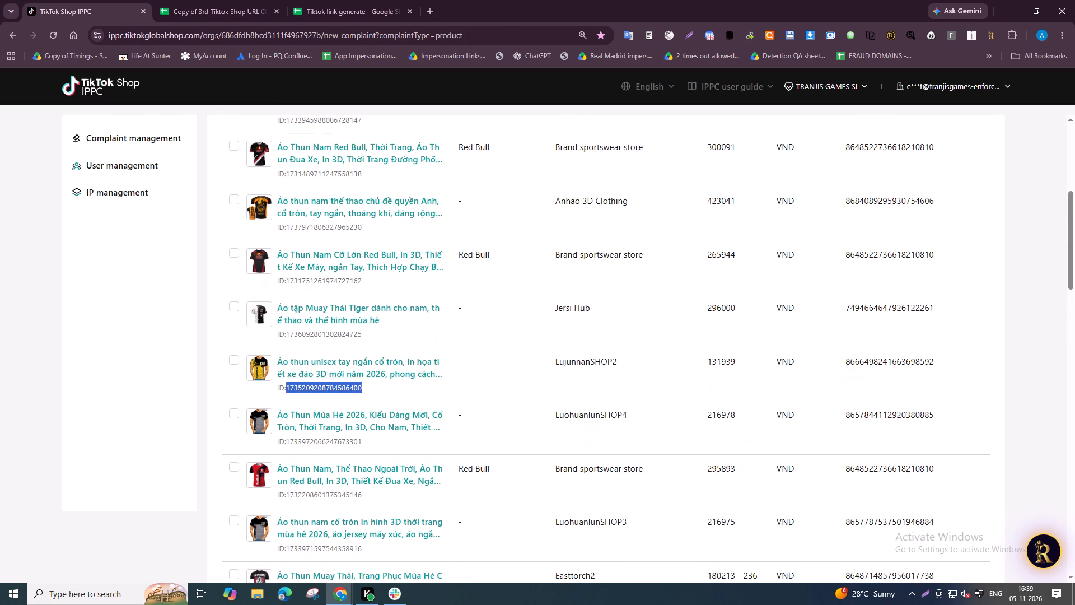
pyautogui.hotkey('alt', 'Tab')
pyautogui.click(336, 454)
pyautogui.hotkey('ctrl', 'v')
pyautogui.hotkey('alt', 'Tab')
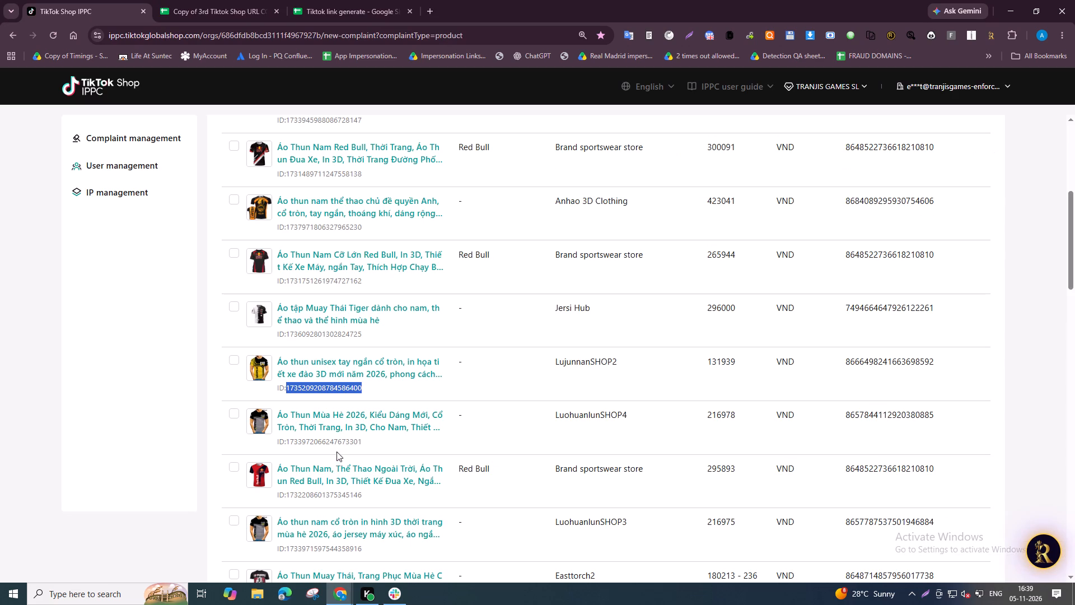
pyautogui.click(261, 272)
pyautogui.click(261, 276)
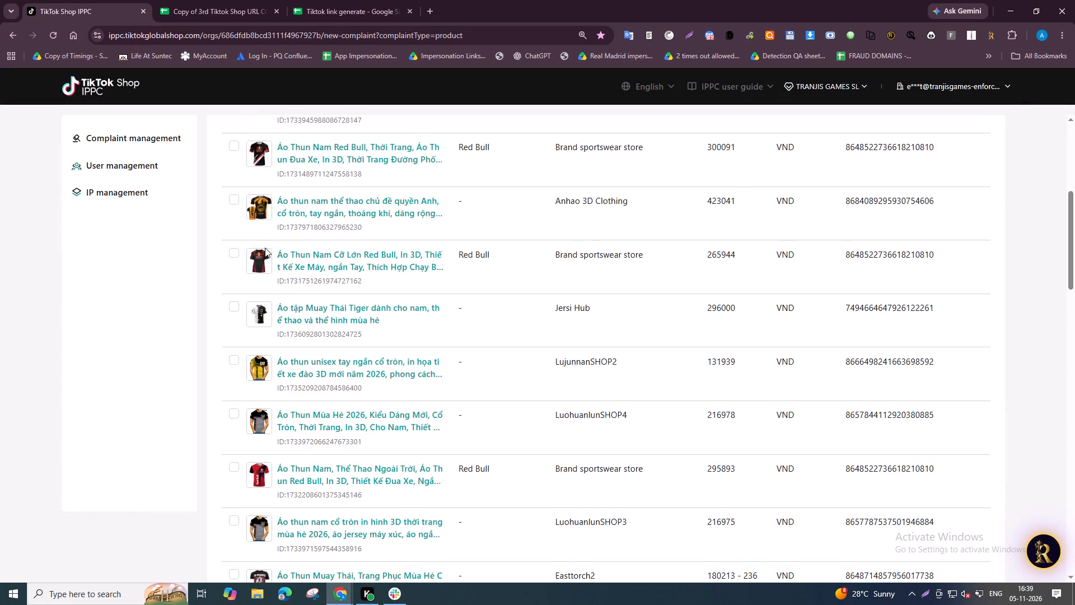
pyautogui.scroll(3, 278, 290)
pyautogui.doubleClick(309, 286)
pyautogui.hotkey('ctrl', 'c')
pyautogui.hotkey('alt', 'Tab')
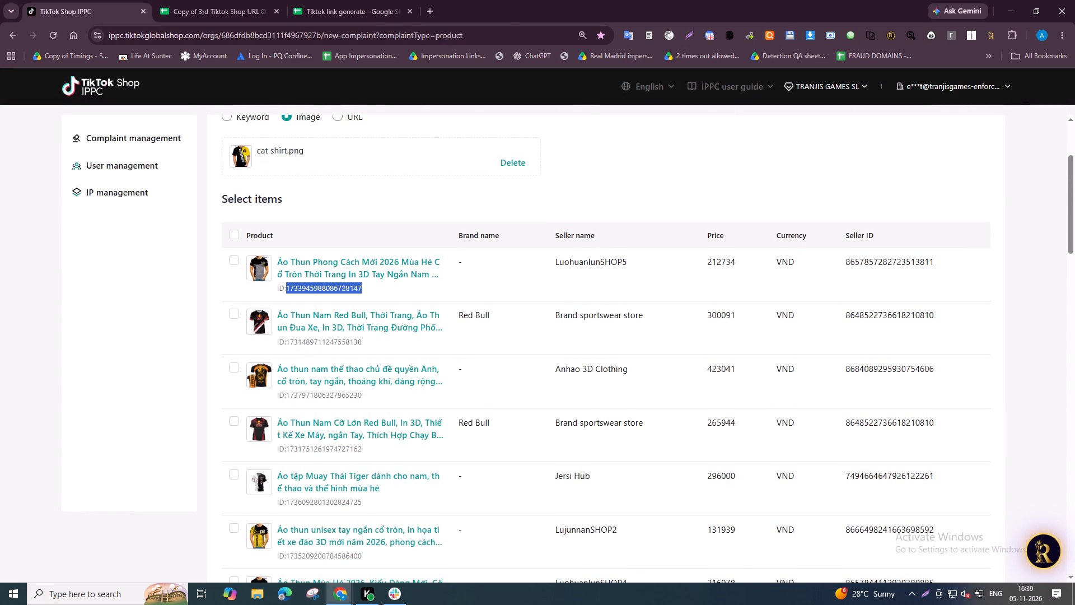
pyautogui.click(321, 471)
pyautogui.hotkey('ctrl', 'v')
pyautogui.click(320, 480)
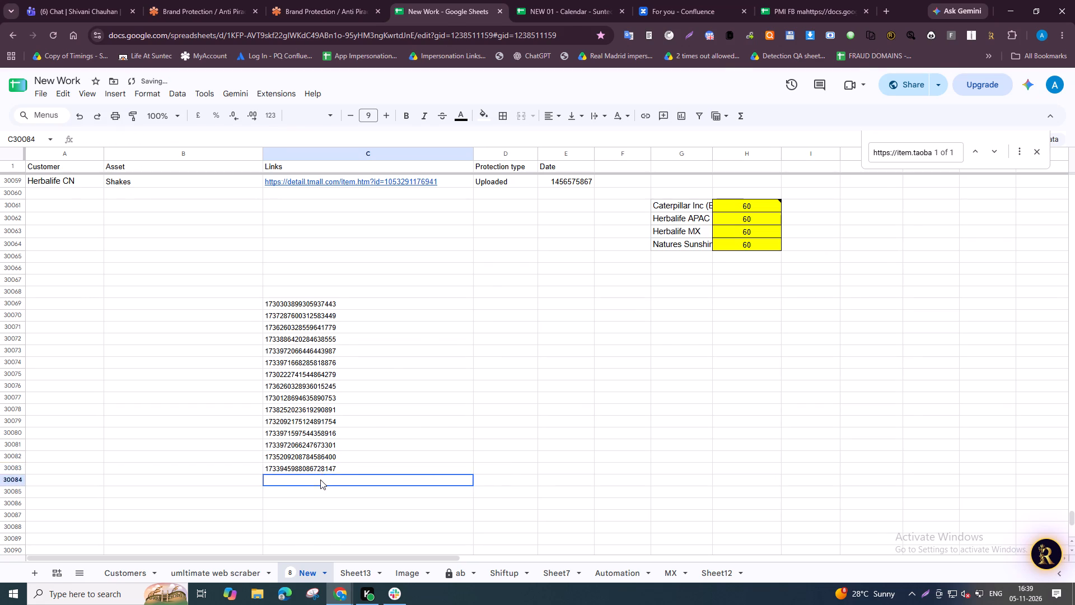
pyautogui.hotkey('alt', 'Tab')
pyautogui.click(267, 331)
pyautogui.click(217, 336)
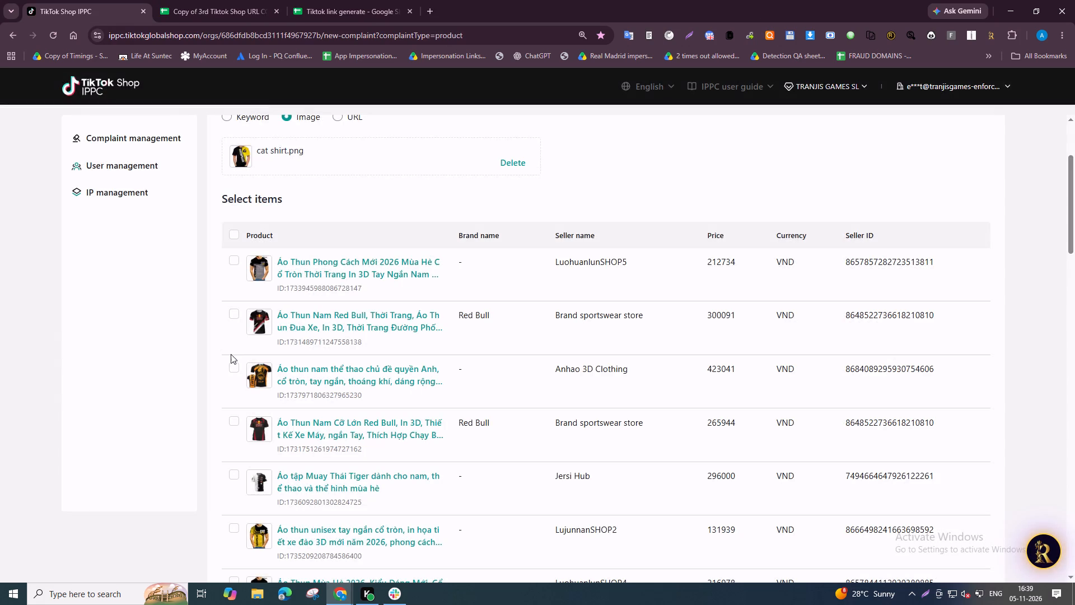
# Label all the collected product IDs with vietnam in the Asset column, cells B30069 to B30083.
pyautogui.hotkey('alt', 'Tab')
pyautogui.click(249, 306)
pyautogui.write('vietnam')
pyautogui.press('Right')
pyautogui.hotkey('ctrl', 'Down')
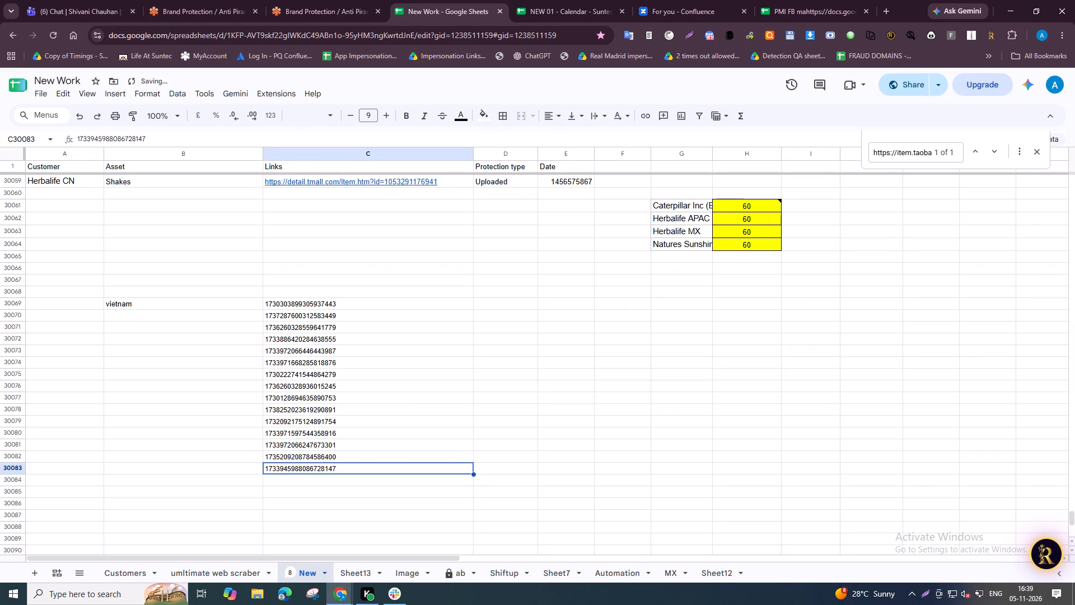
pyautogui.press('Left')
pyautogui.hotkey('ctrl', 'shift', 'Up')
pyautogui.hotkey('ctrl', 'd')
pyautogui.click(335, 488)
pyautogui.hotkey('alt', 'Tab')
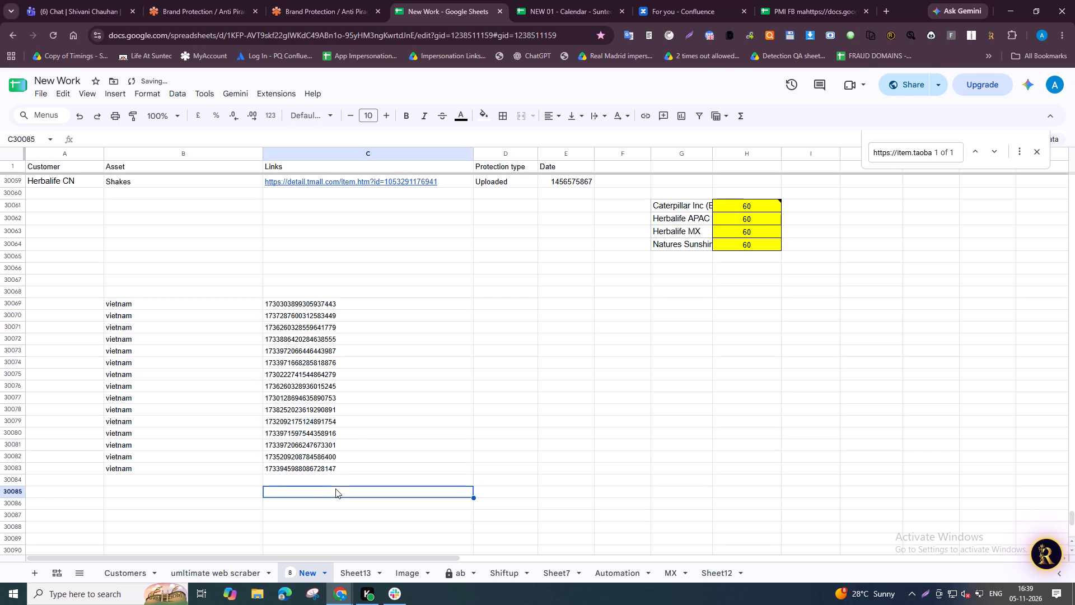
# Replace the search photo in the Vietnam product complaint with the cat hat image from the Amreen folder.
pyautogui.scroll(5, 1020, 403)
pyautogui.click(520, 308)
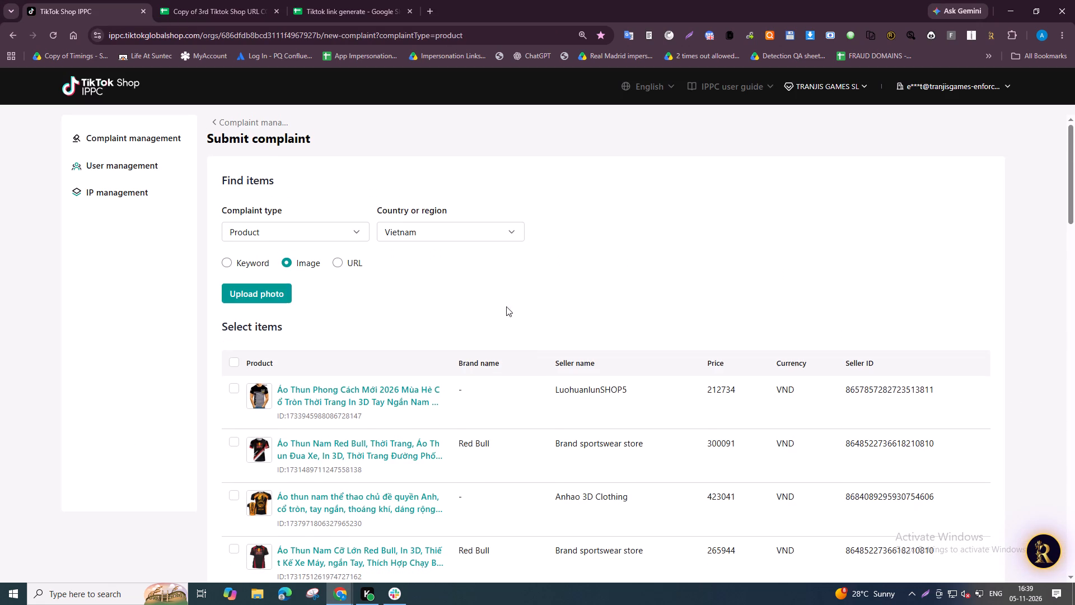
pyautogui.click(269, 297)
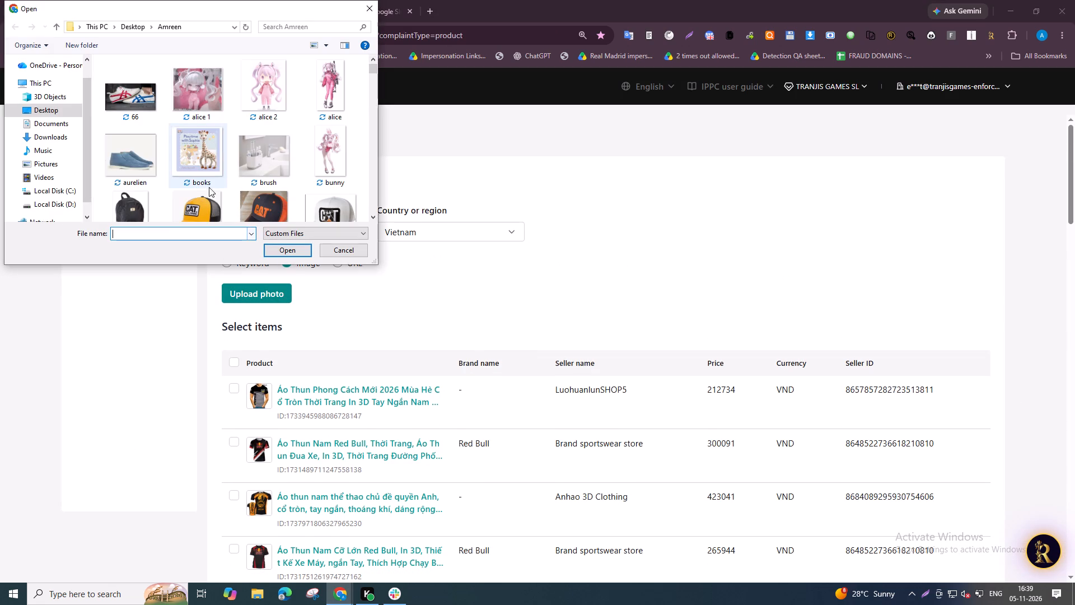
pyautogui.click(268, 211)
pyautogui.scroll(-3, 271, 202)
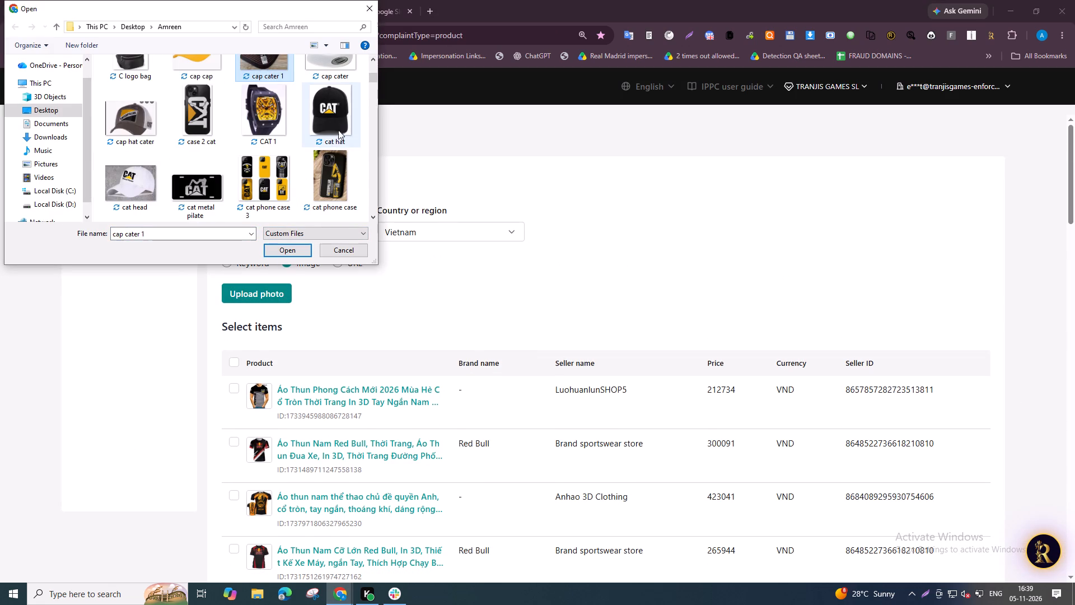
pyautogui.click(339, 125)
pyautogui.click(289, 248)
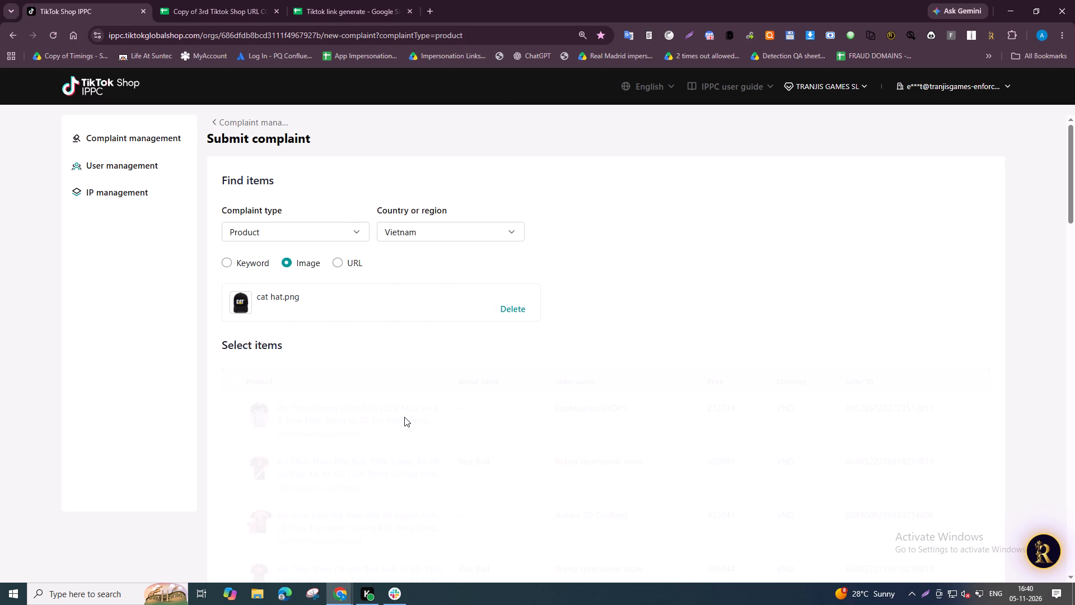
# Examine the product photos of the first cat hat search results for Caterpillar branding.
pyautogui.scroll(-3, 404, 417)
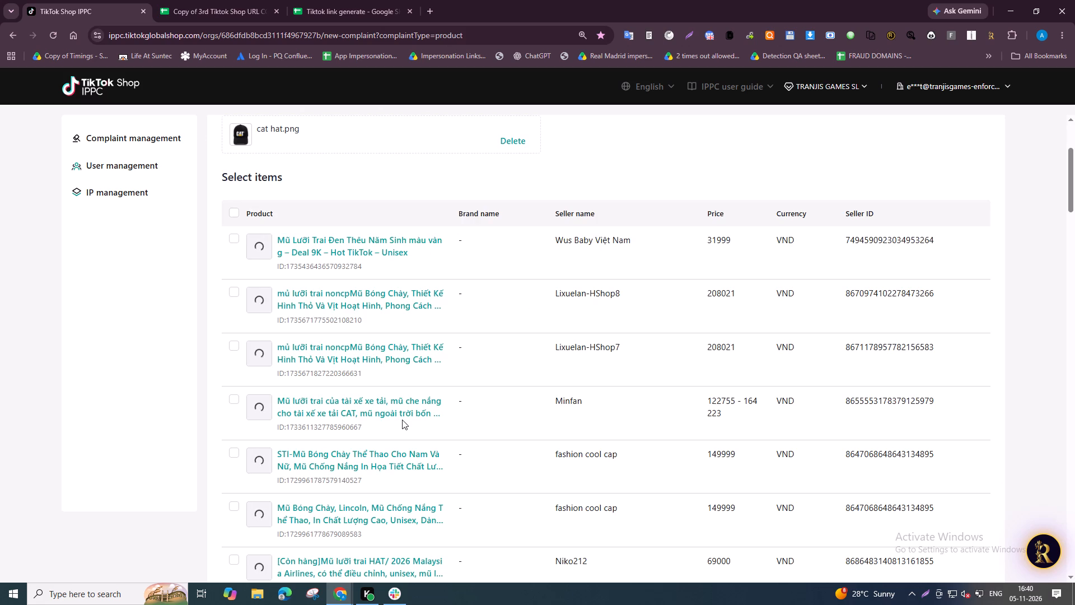
pyautogui.click(261, 308)
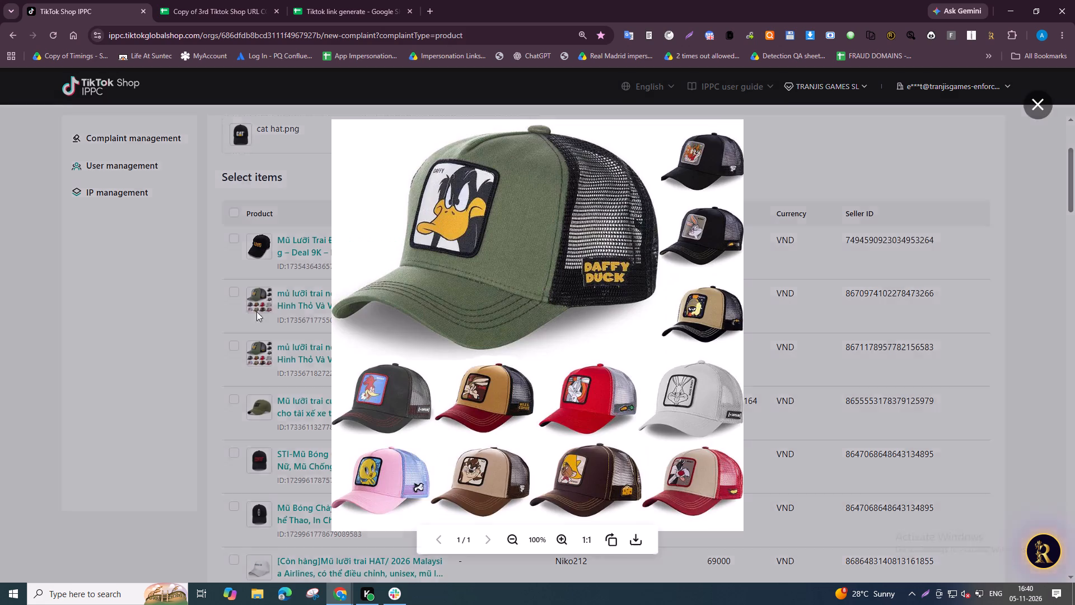
pyautogui.click(193, 320)
pyautogui.click(264, 254)
pyautogui.click(118, 336)
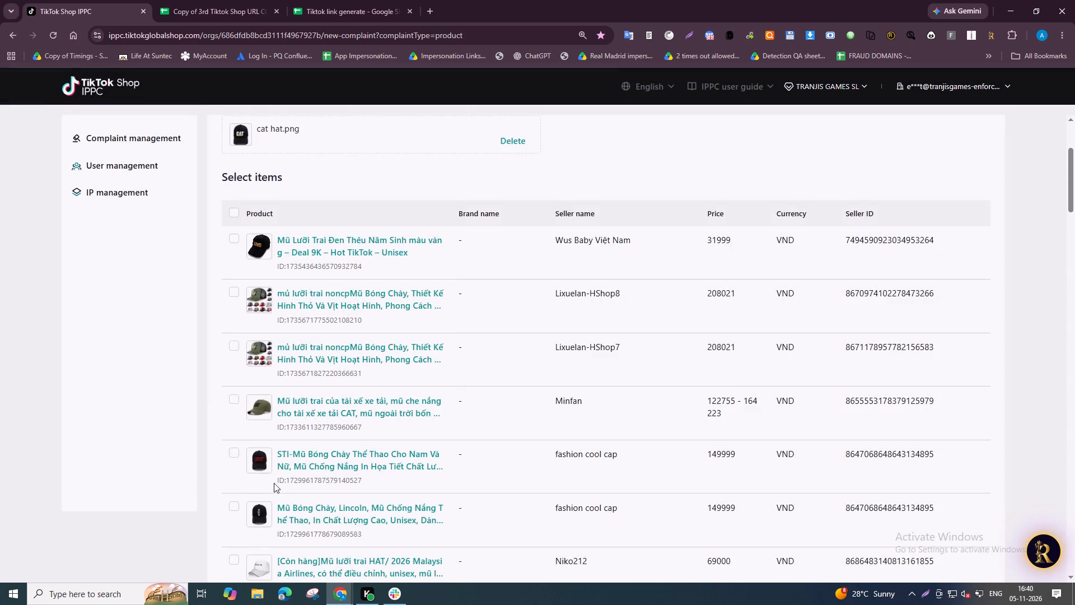
pyautogui.scroll(-6, 305, 528)
pyautogui.click(248, 401)
pyautogui.click(176, 402)
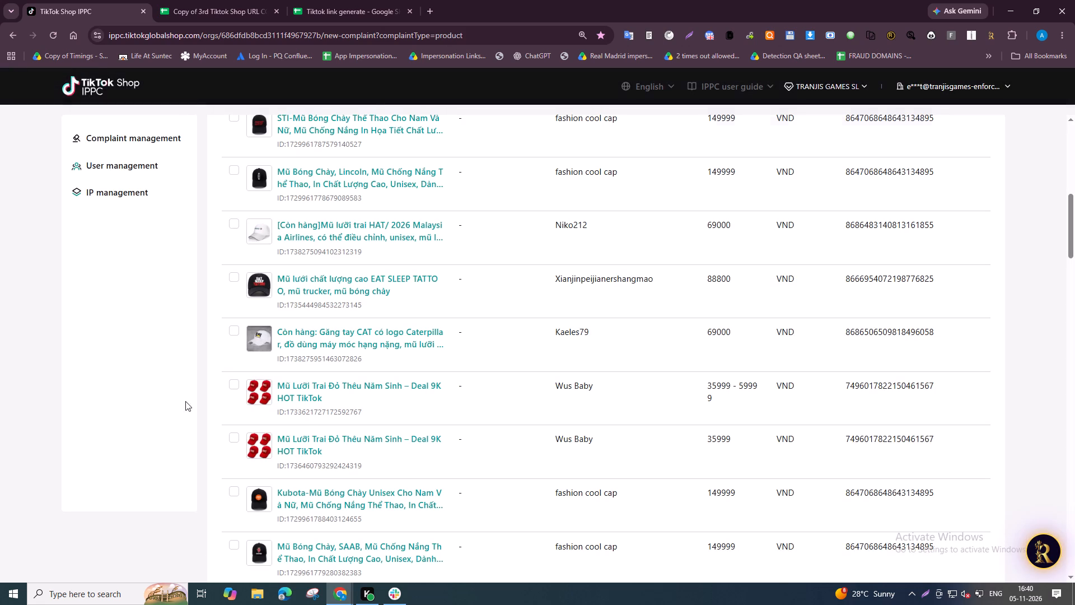
pyautogui.click(253, 348)
pyautogui.click(161, 349)
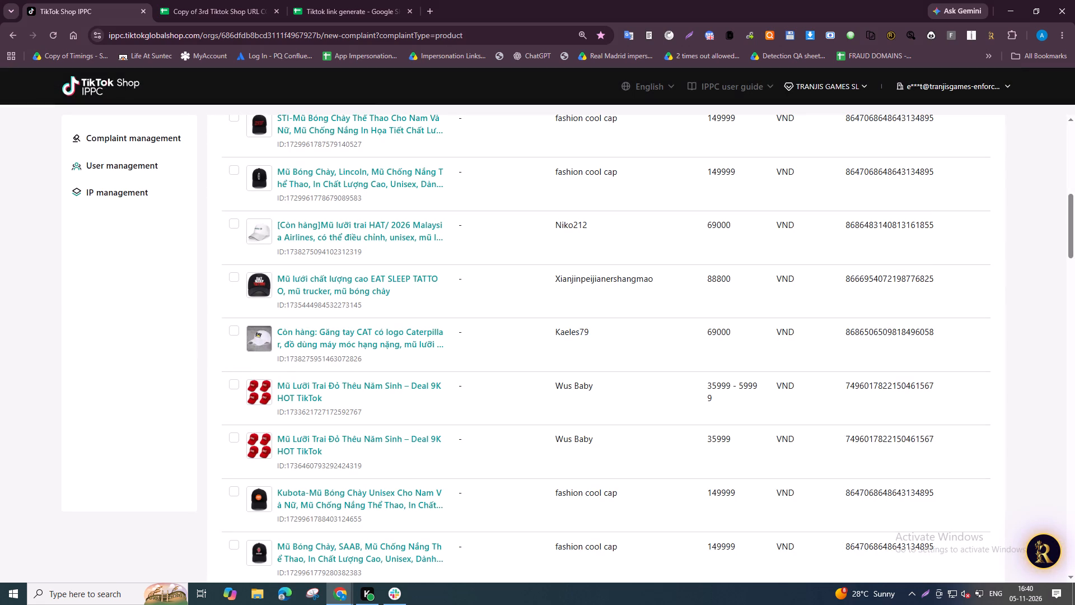
pyautogui.doubleClick(305, 359)
pyautogui.hotkey('ctrl', 'c')
pyautogui.hotkey('alt', 'Tab')
pyautogui.hotkey('ctrl', 'v')
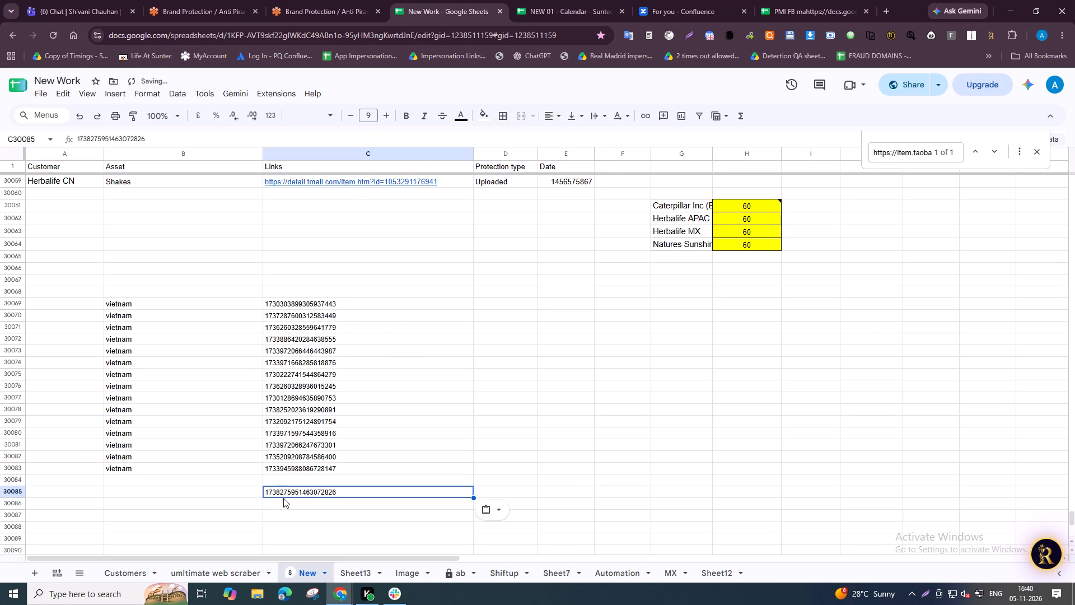
pyautogui.hotkey('alt', 'Tab')
pyautogui.scroll(-5, 363, 393)
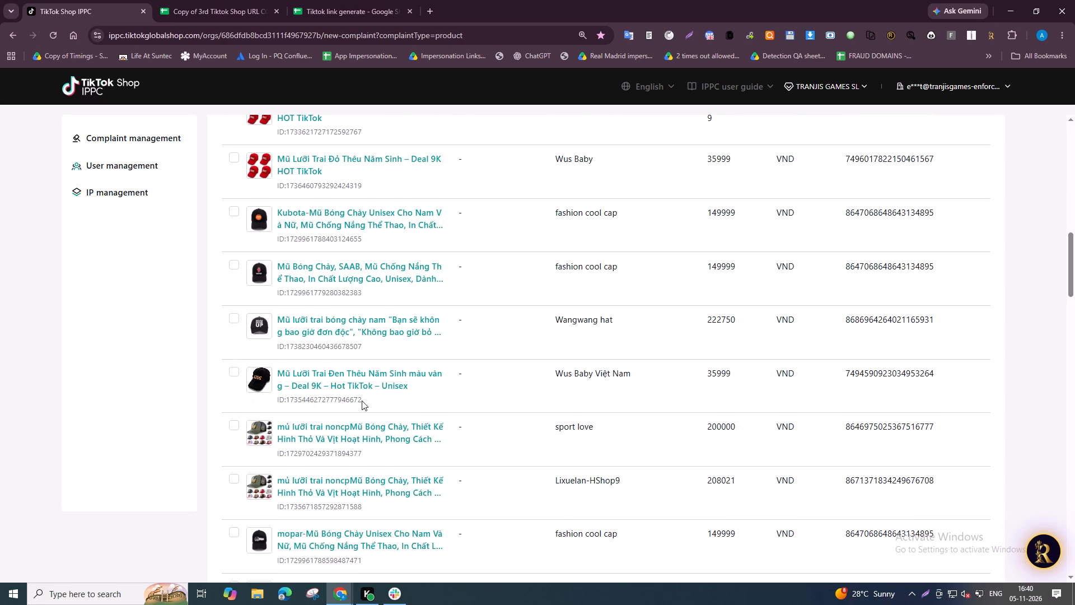
pyautogui.scroll(-9, 361, 402)
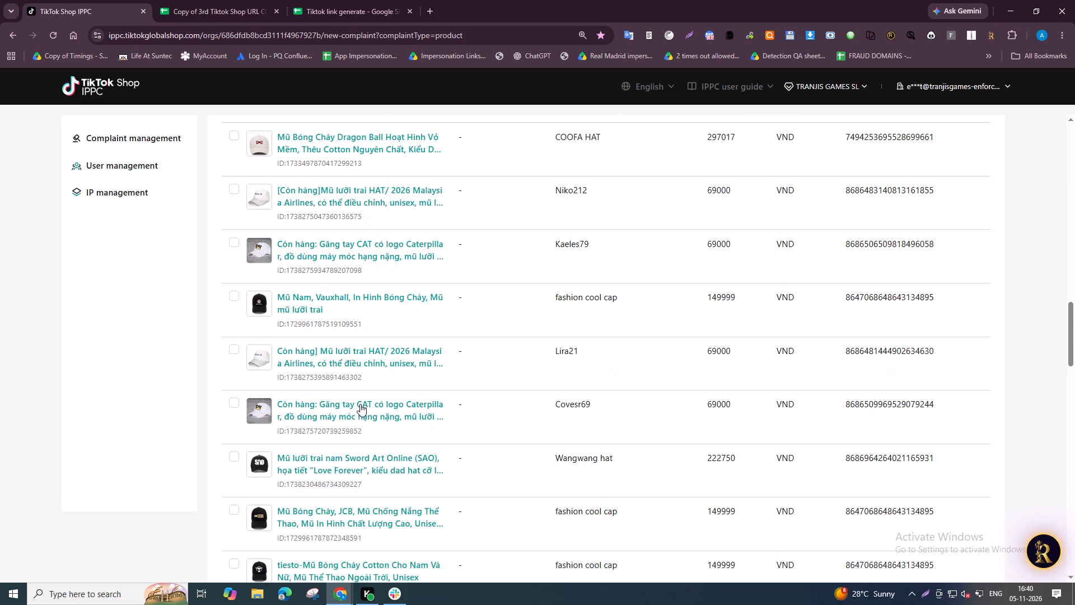
pyautogui.doubleClick(329, 440)
pyautogui.hotkey('ctrl', 'c')
pyautogui.hotkey('alt', 'Tab')
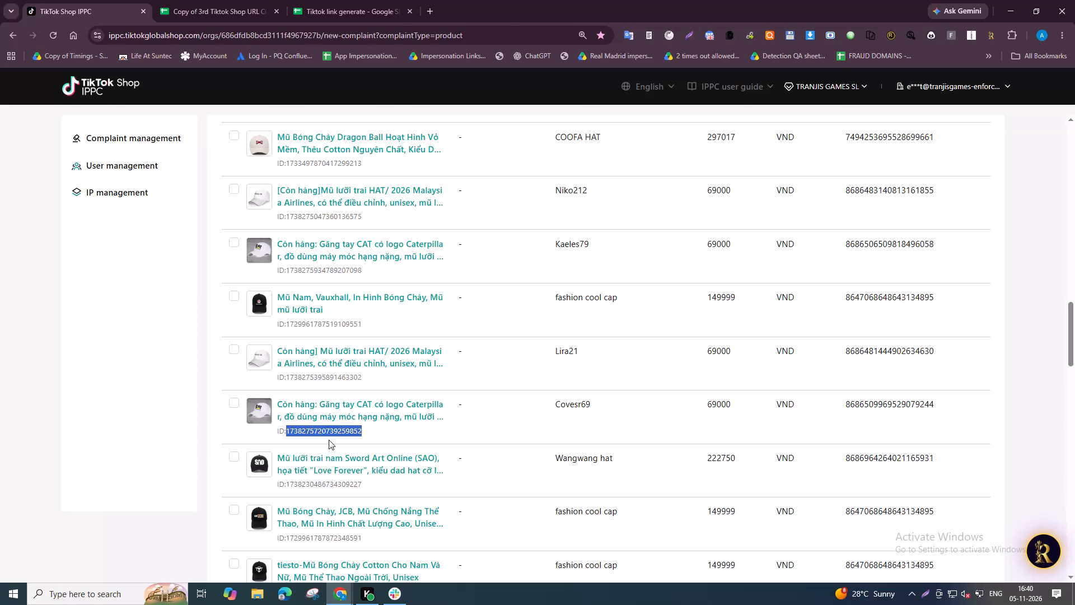
pyautogui.click(325, 510)
pyautogui.hotkey('ctrl', 'v')
pyautogui.hotkey('alt', 'Tab')
# Translate the Vietnamese results page to English and search it for the word cat.
pyautogui.rightClick(173, 393)
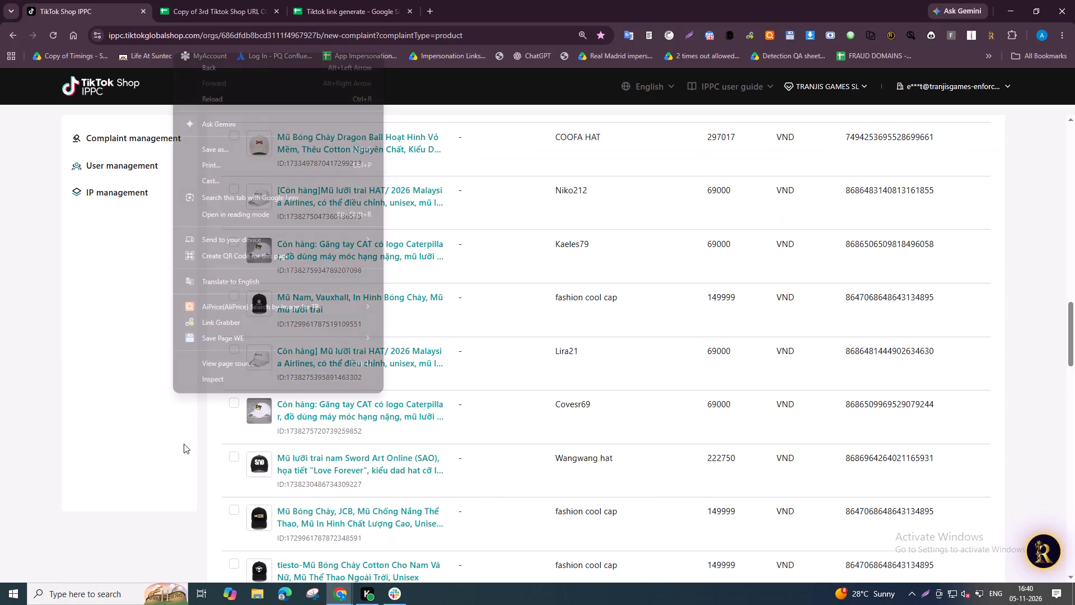
pyautogui.click(265, 287)
pyautogui.hotkey('ctrl', 'f')
pyautogui.write('cat')
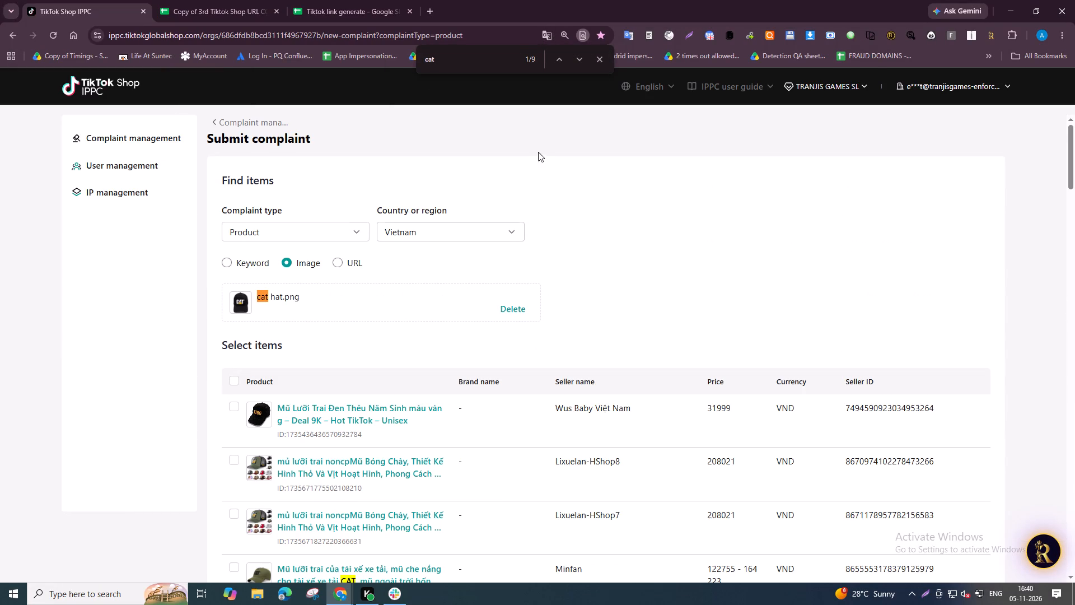
pyautogui.scroll(-5, 559, 201)
pyautogui.scroll(5, 540, 207)
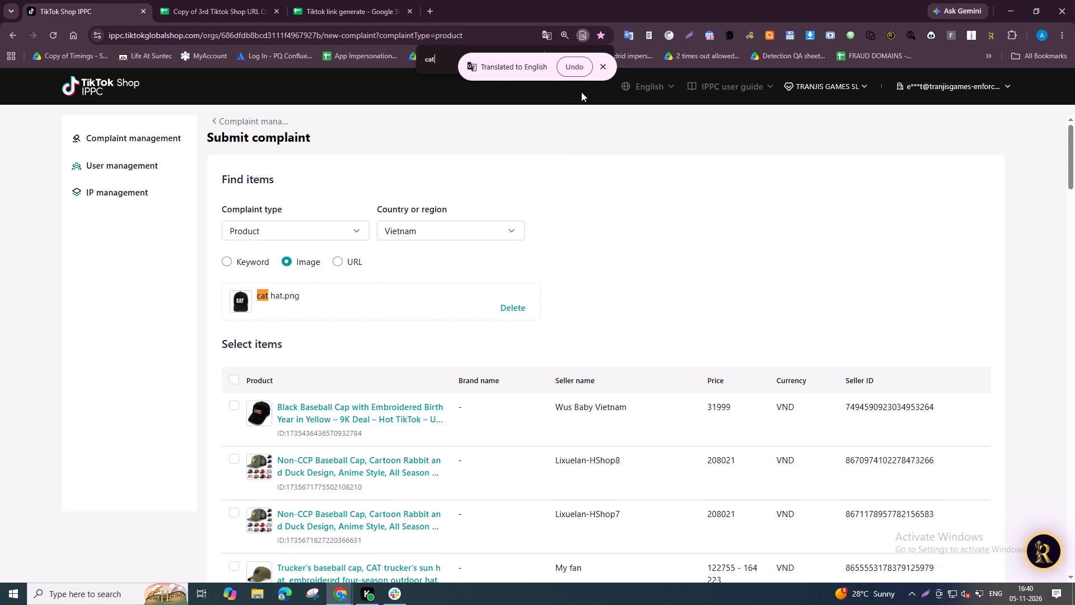
pyautogui.click(601, 67)
pyautogui.click(578, 58)
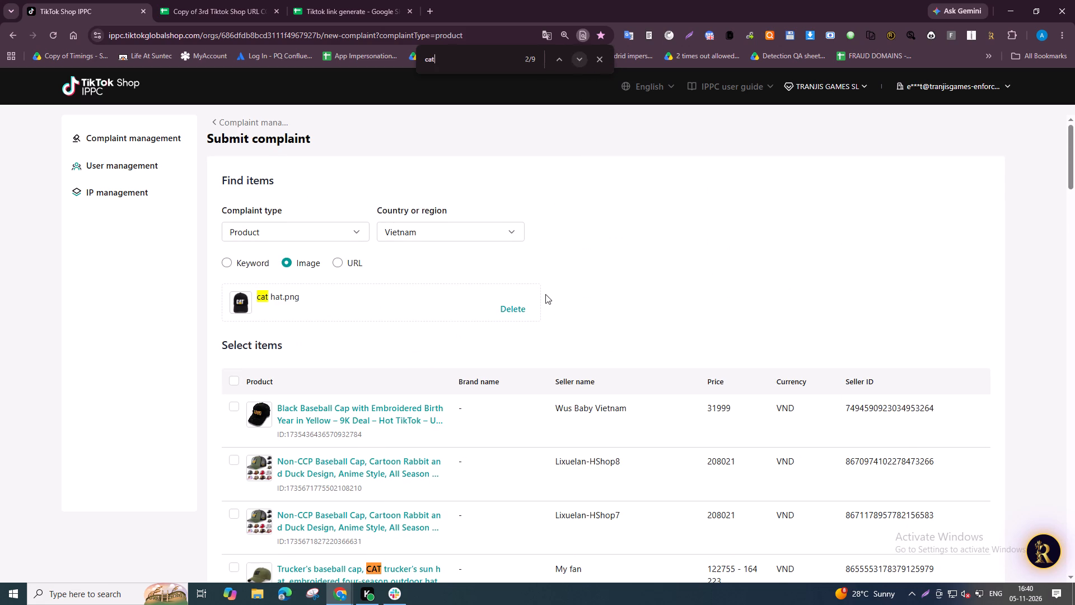
pyautogui.scroll(-3, 545, 297)
pyautogui.click(252, 406)
pyautogui.click(218, 411)
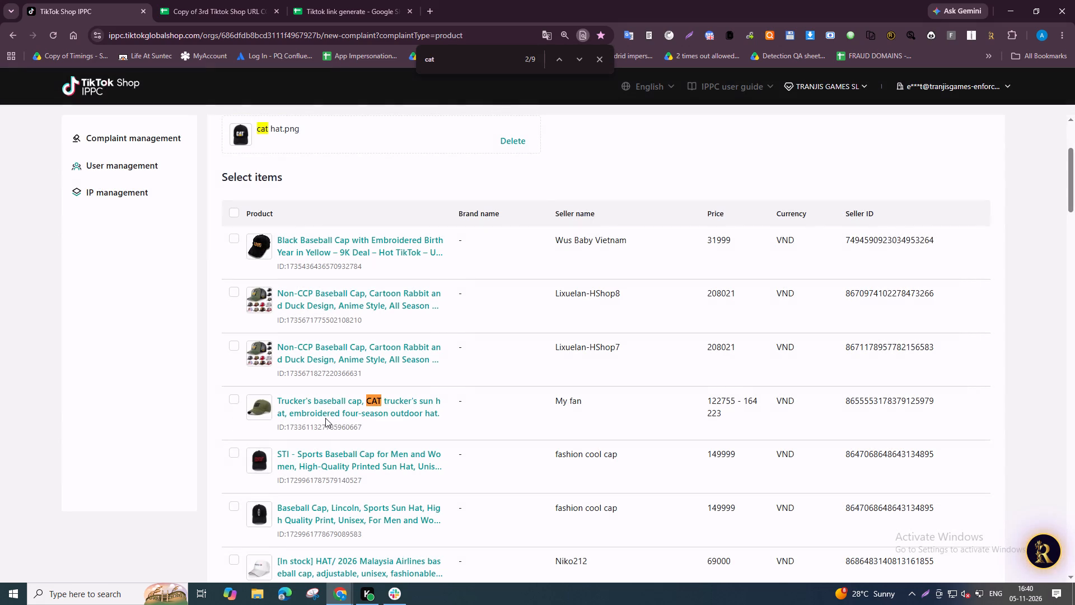
pyautogui.click(325, 418)
pyautogui.doubleClick(328, 427)
pyautogui.hotkey('ctrl', 'c')
pyautogui.hotkey('alt', 'Tab')
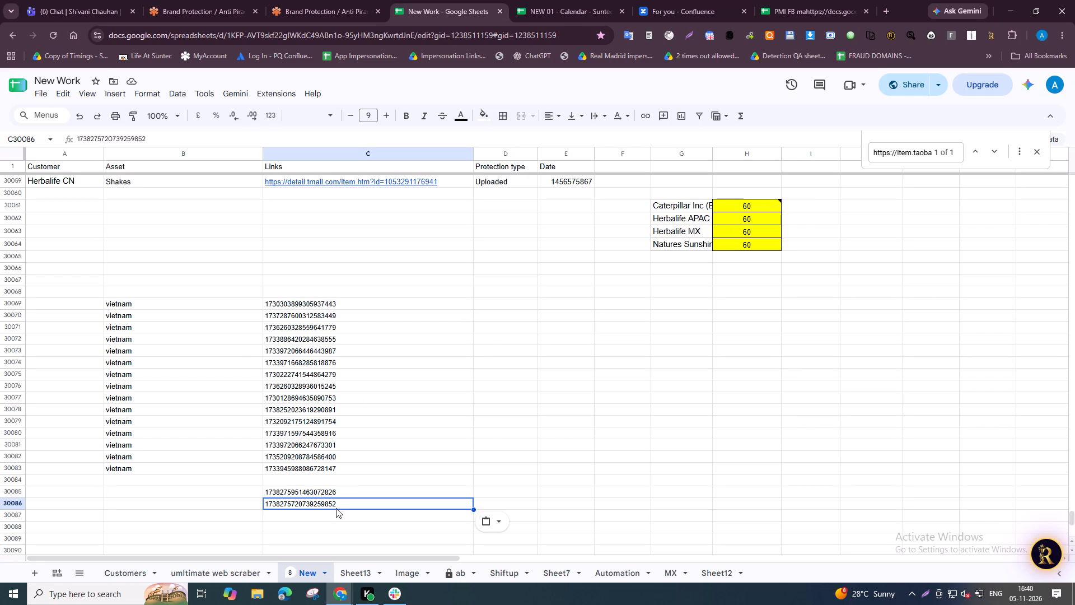
pyautogui.click(335, 514)
pyautogui.hotkey('ctrl', 'v')
pyautogui.hotkey('alt', 'Tab')
# Go through the remaining cat matches in the results and compare them with the product IDs already collected in New Work.
pyautogui.click(581, 59)
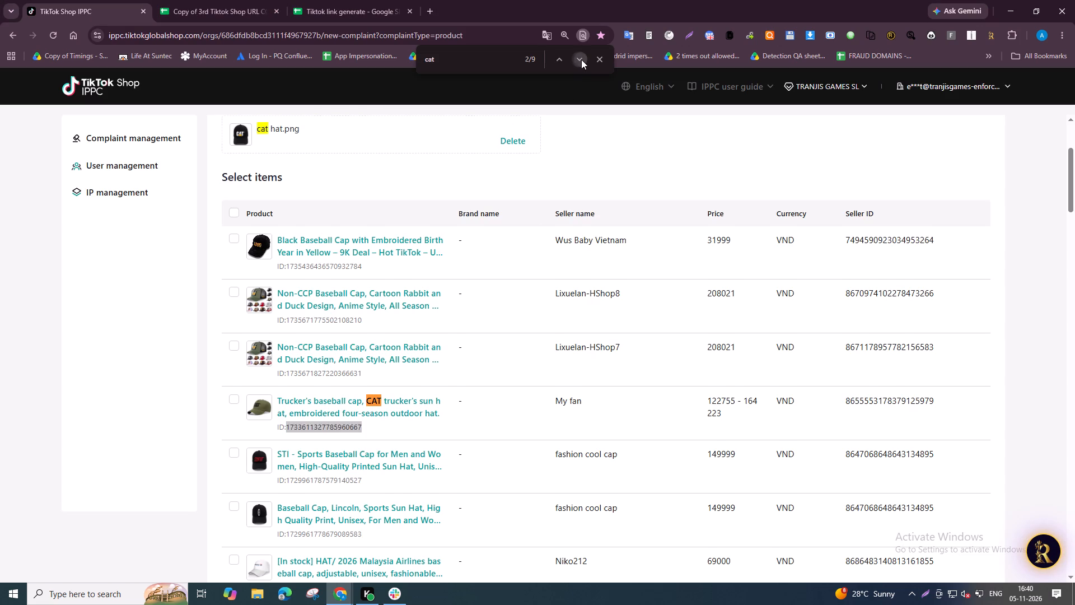
pyautogui.hotkey('alt', 'Tab')
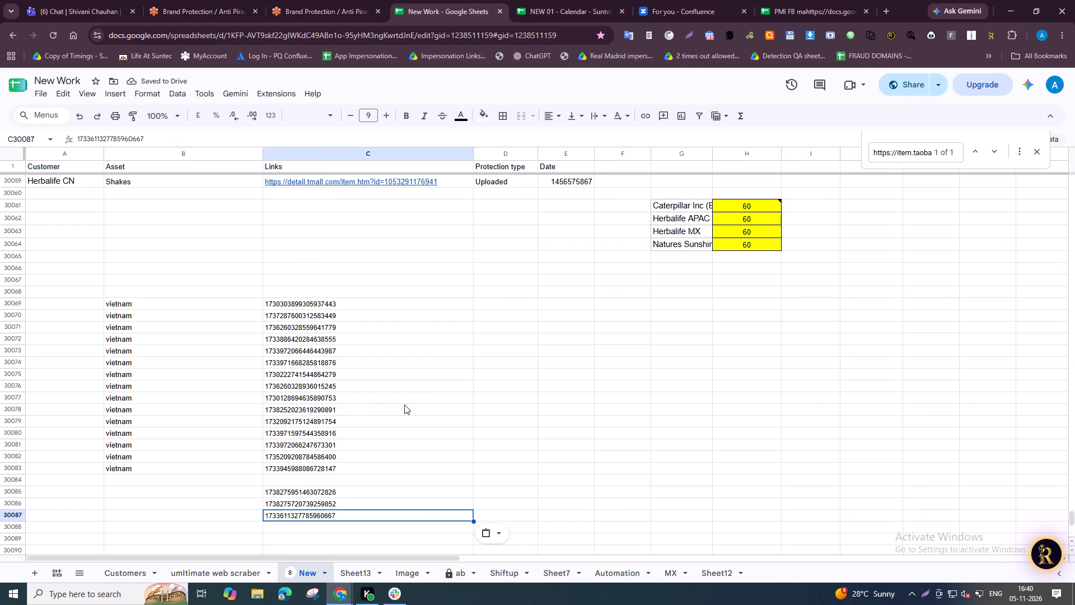
pyautogui.hotkey('alt', 'Tab')
pyautogui.click(580, 58)
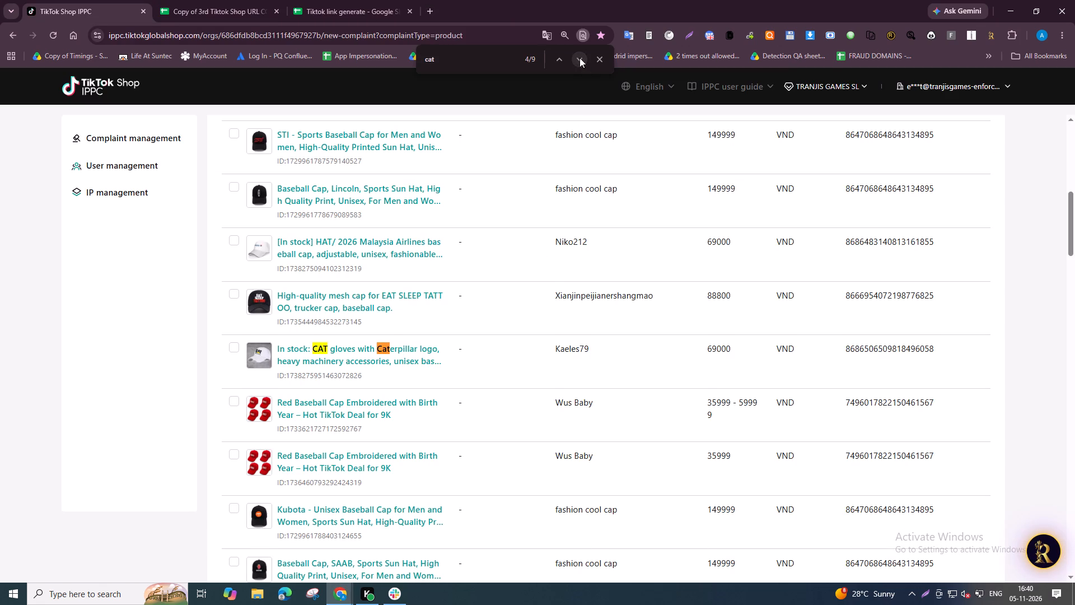
pyautogui.click(579, 58)
pyautogui.scroll(3, 513, 289)
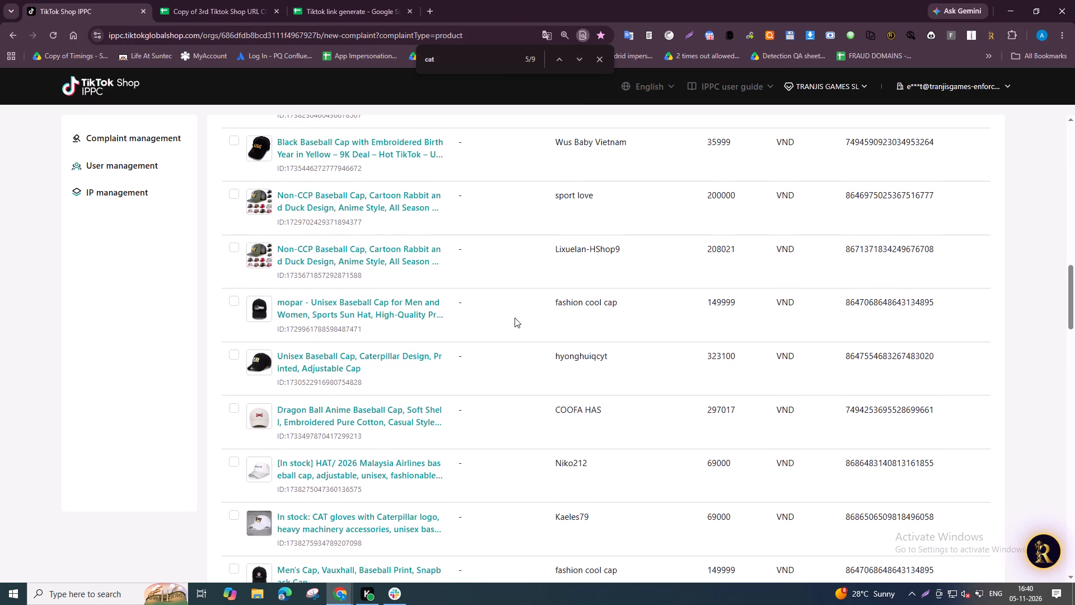
pyautogui.scroll(-7, 515, 318)
pyautogui.click(582, 57)
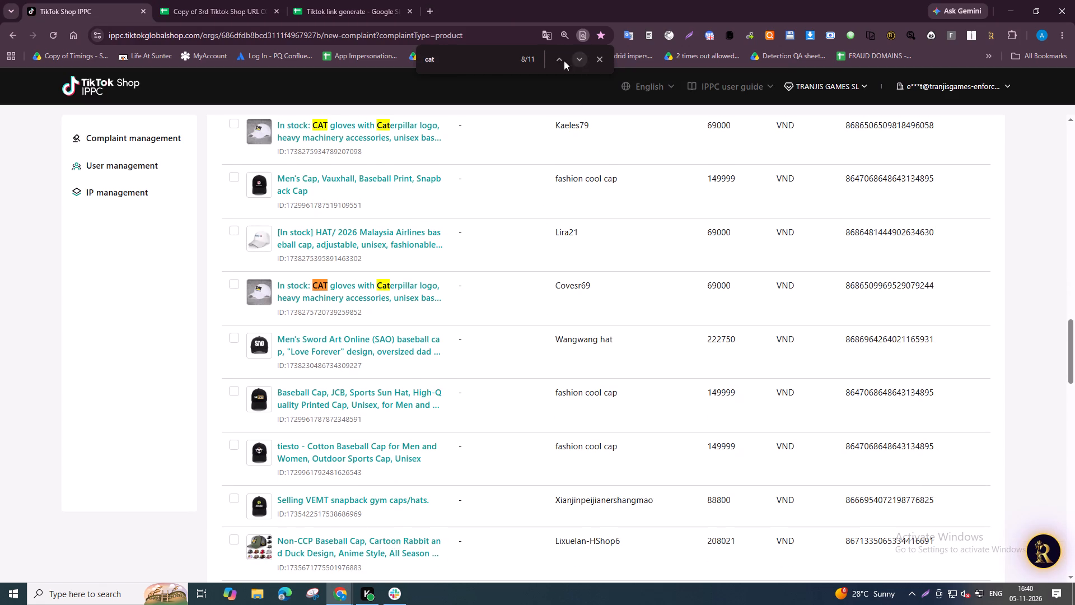
pyautogui.hotkey('alt', 'Tab')
pyautogui.hotkey('alt', 'Tab')
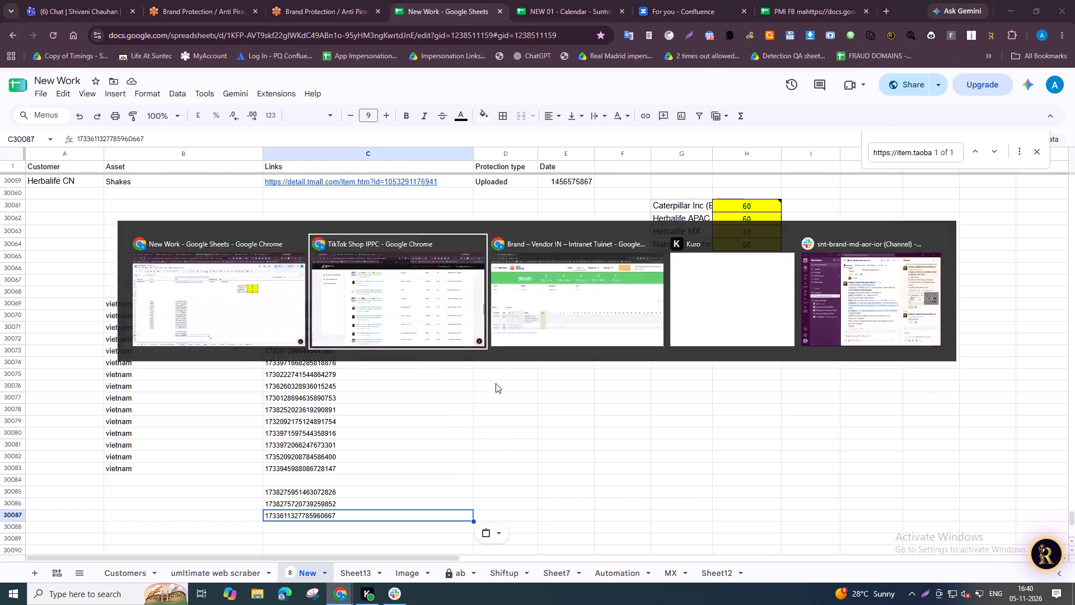
pyautogui.scroll(4, 496, 373)
pyautogui.hotkey('alt', 'Tab')
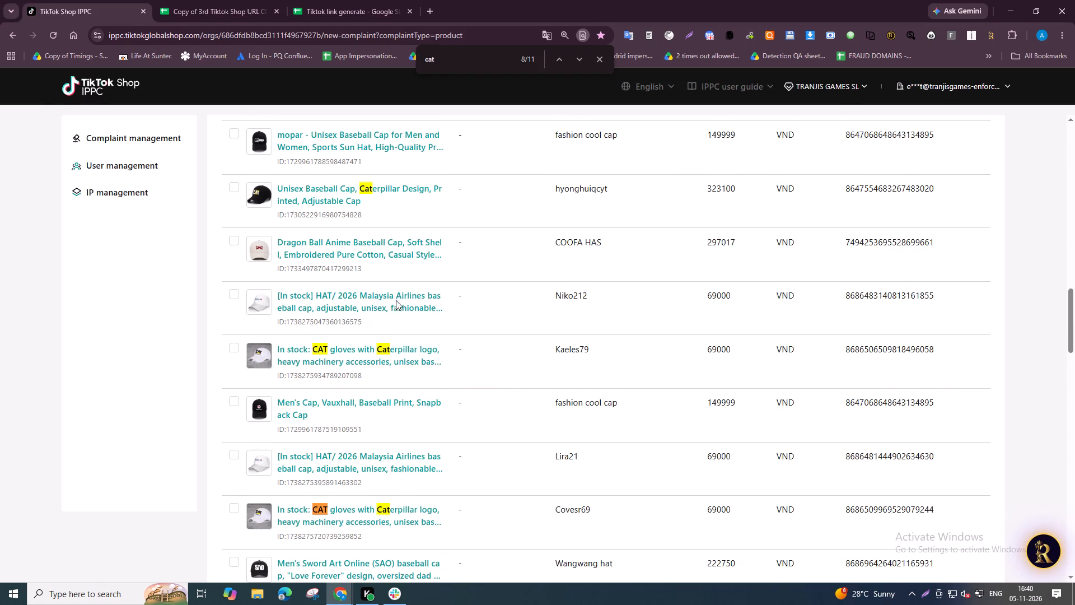
pyautogui.click(370, 533)
pyautogui.hotkey('alt', 'Tab')
pyautogui.scroll(2, 399, 369)
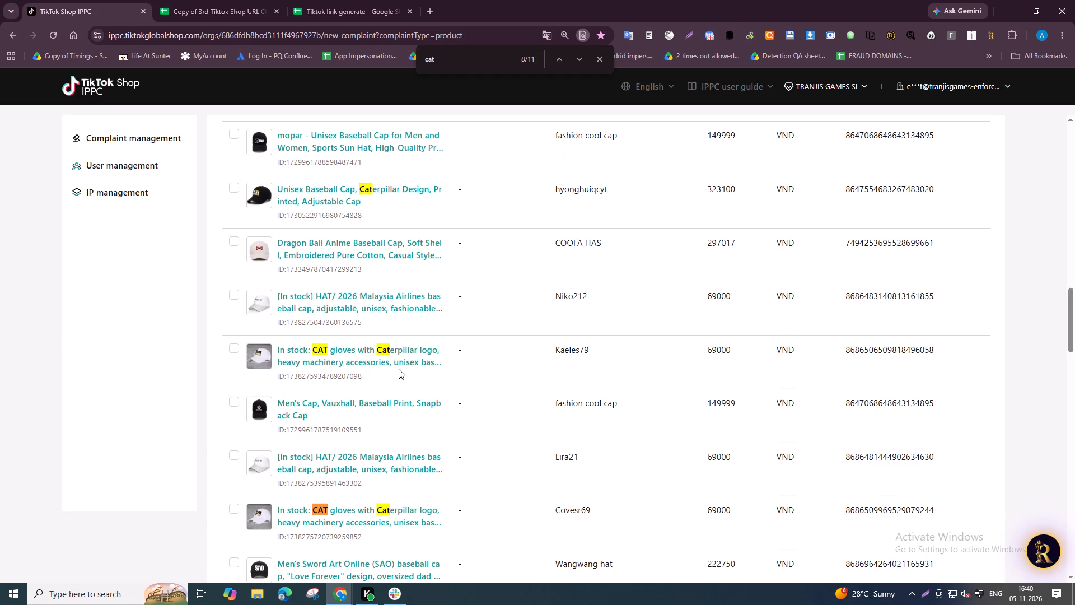
pyautogui.scroll(8, 399, 369)
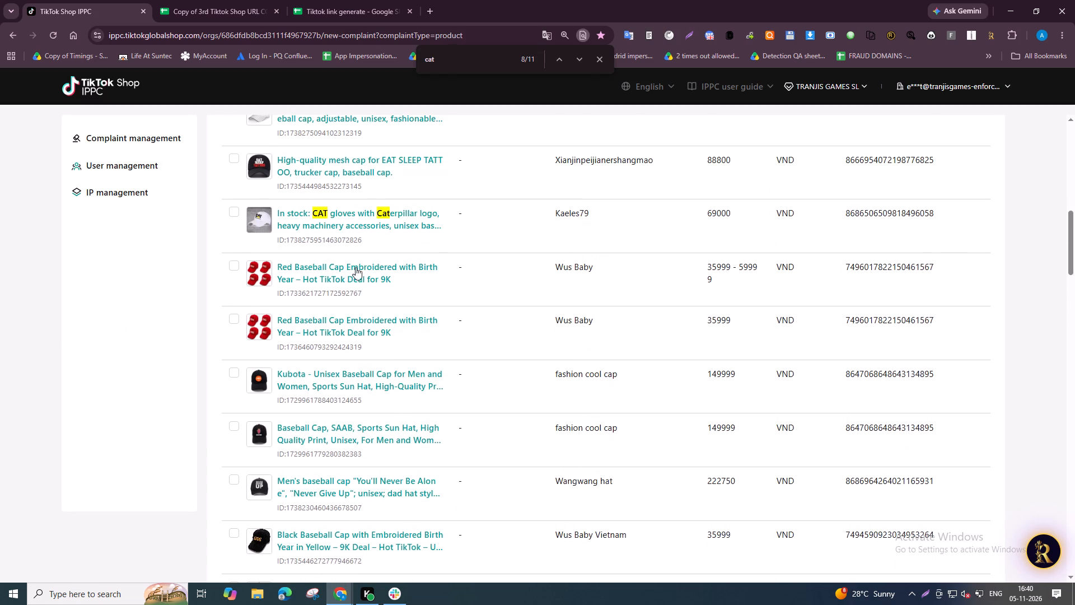
pyautogui.scroll(-5, 357, 281)
pyautogui.doubleClick(335, 500)
pyautogui.hotkey('ctrl', 'c')
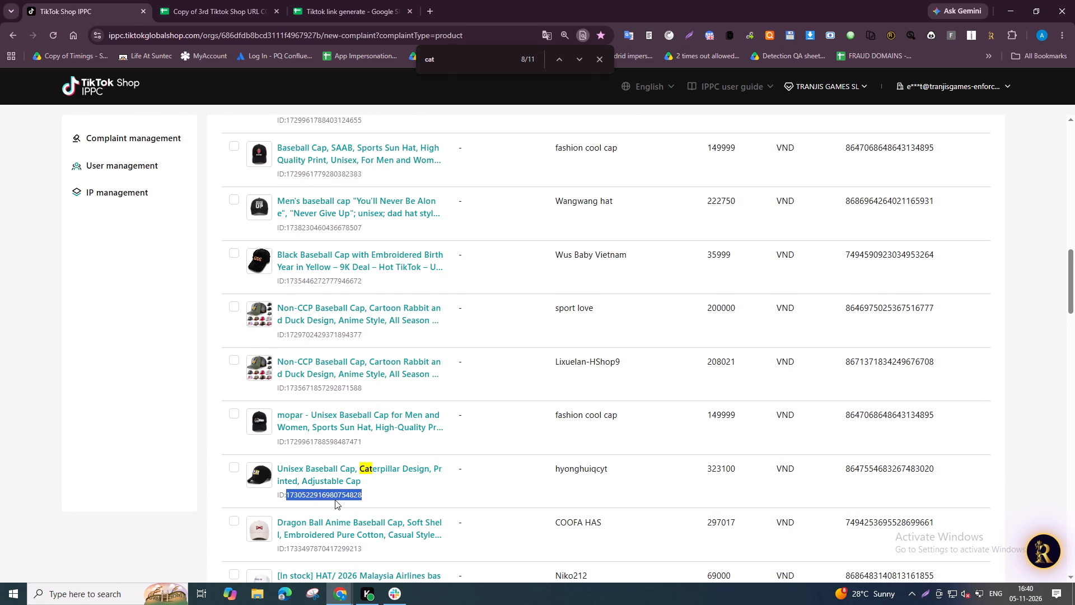
pyautogui.hotkey('alt', 'Tab')
pyautogui.hotkey('ctrl', 'v')
pyautogui.hotkey('alt', 'Tab')
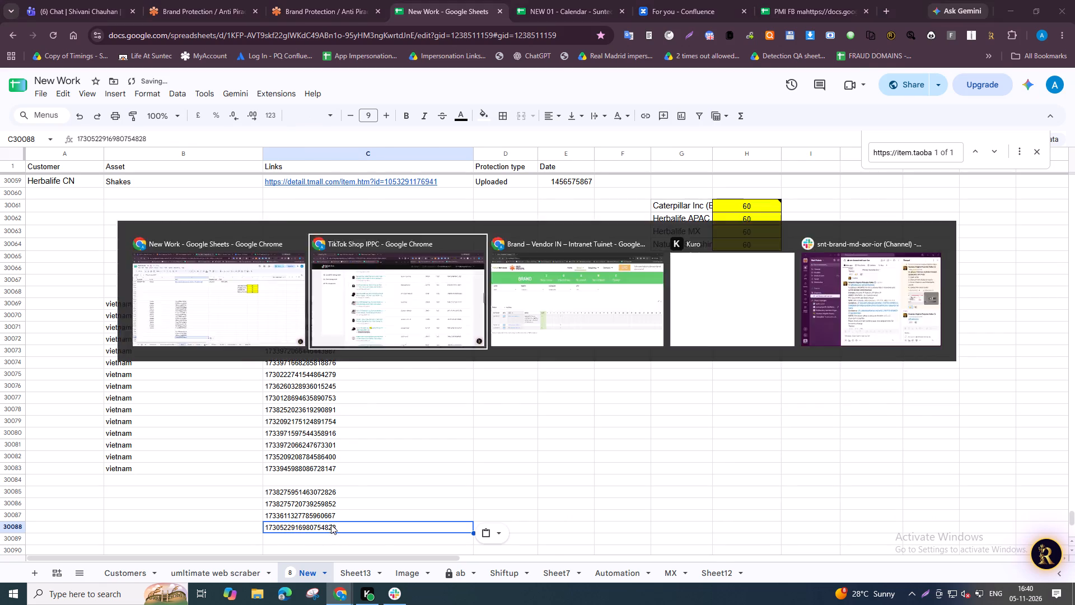
pyautogui.scroll(-6, 364, 332)
pyautogui.doubleClick(333, 320)
pyautogui.hotkey('ctrl', 'c')
pyautogui.hotkey('alt', 'Tab')
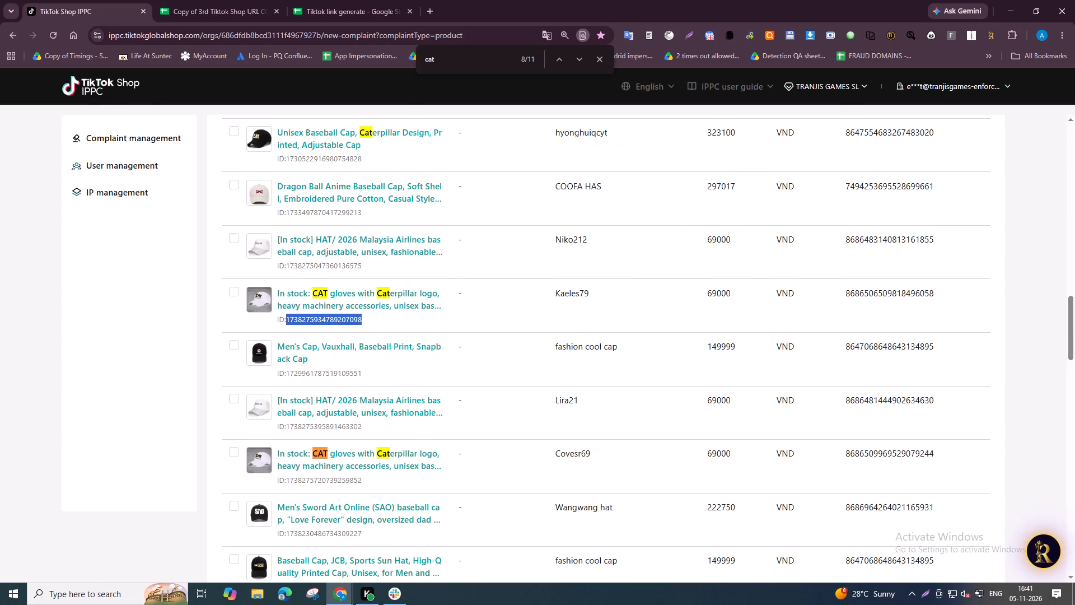
pyautogui.click(348, 541)
pyautogui.hotkey('ctrl', 'v')
pyautogui.hotkey('alt', 'Tab')
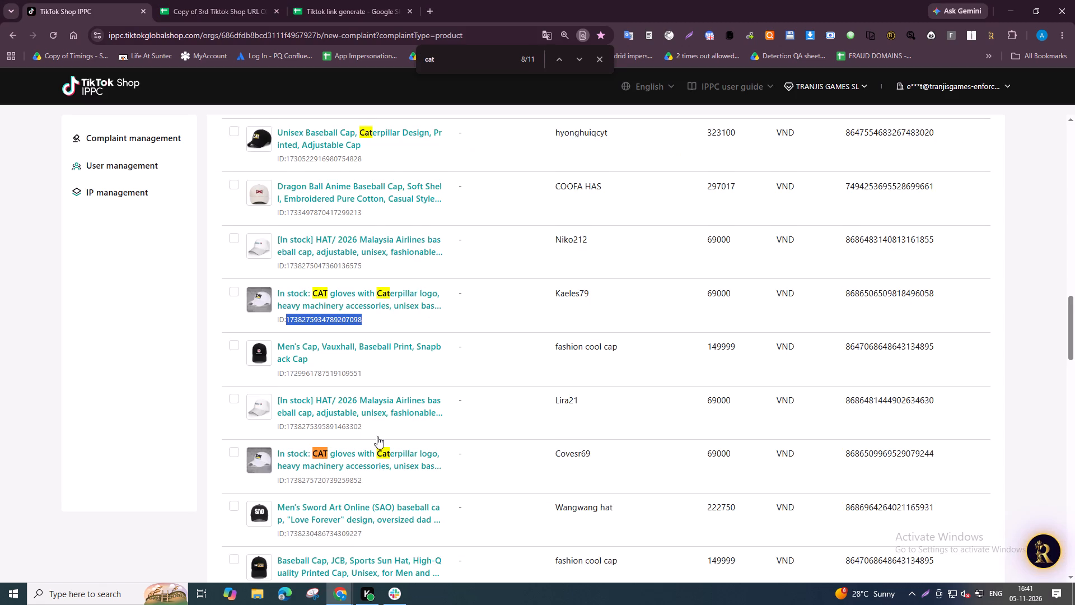
pyautogui.scroll(-2, 389, 414)
pyautogui.doubleClick(326, 375)
pyautogui.hotkey('ctrl', 'c')
pyautogui.hotkey('alt', 'Tab')
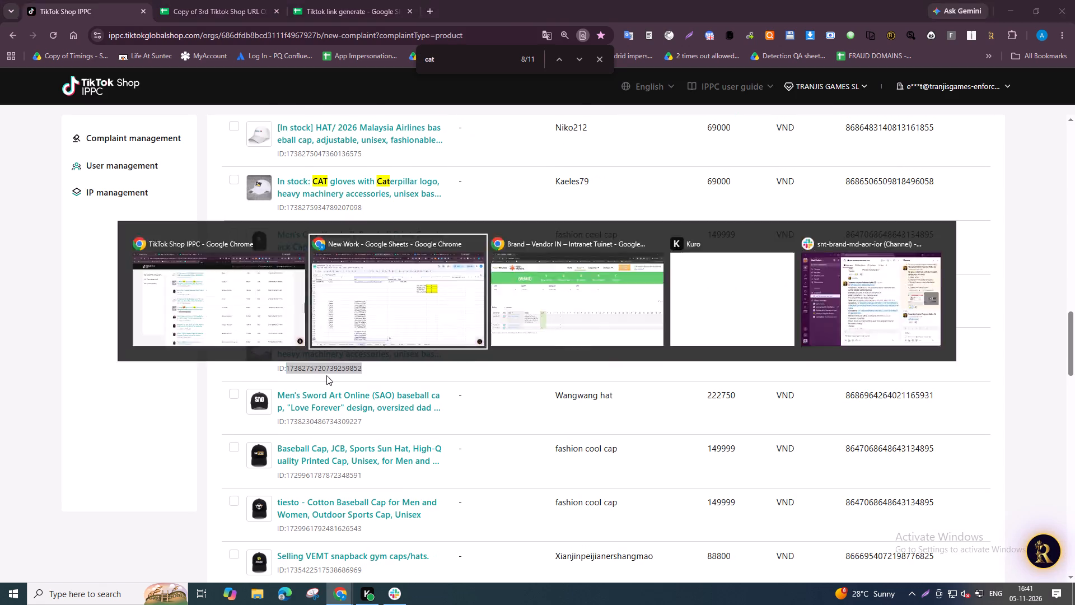
pyautogui.scroll(-4, 331, 360)
pyautogui.click(329, 330)
pyautogui.hotkey('ctrl', 'v')
pyautogui.hotkey('alt', 'Tab')
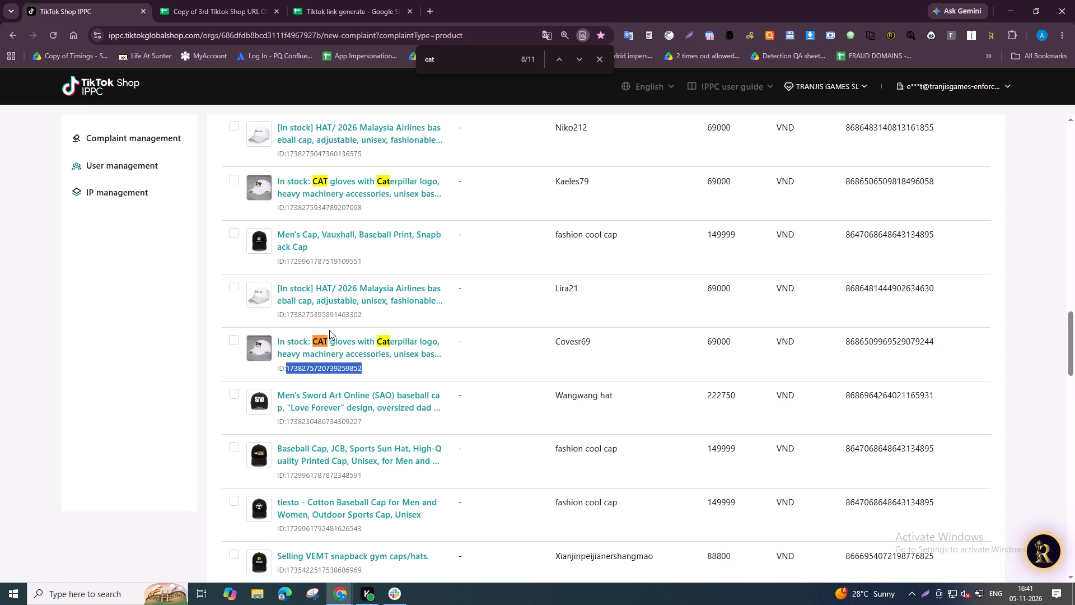
pyautogui.scroll(-5, 330, 336)
pyautogui.click(263, 380)
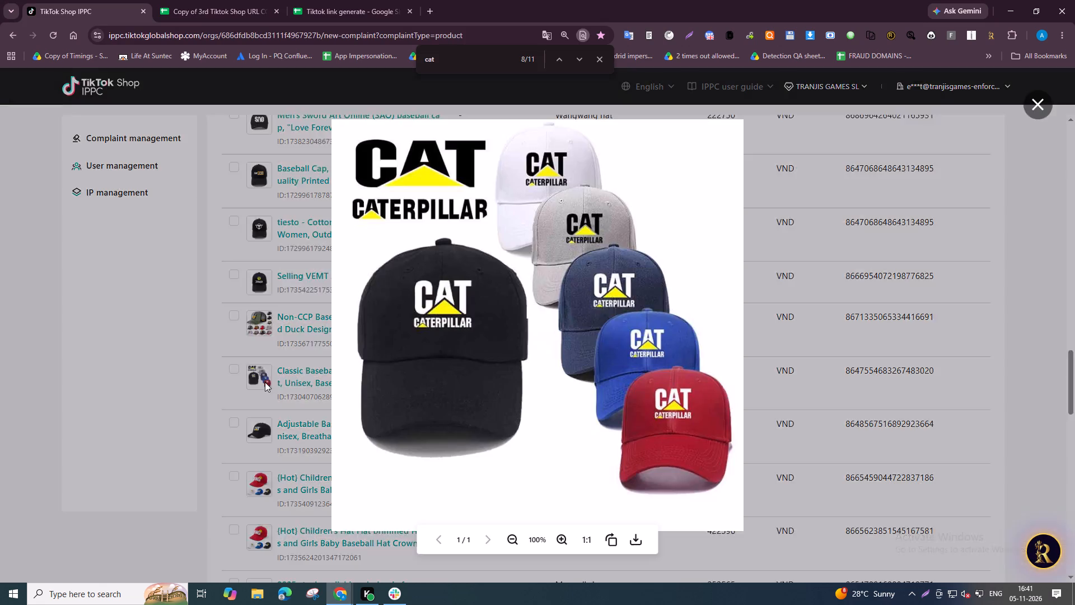
pyautogui.click(269, 388)
pyautogui.doubleClick(310, 394)
pyautogui.hotkey('ctrl', 'c')
pyautogui.hotkey('alt', 'Tab')
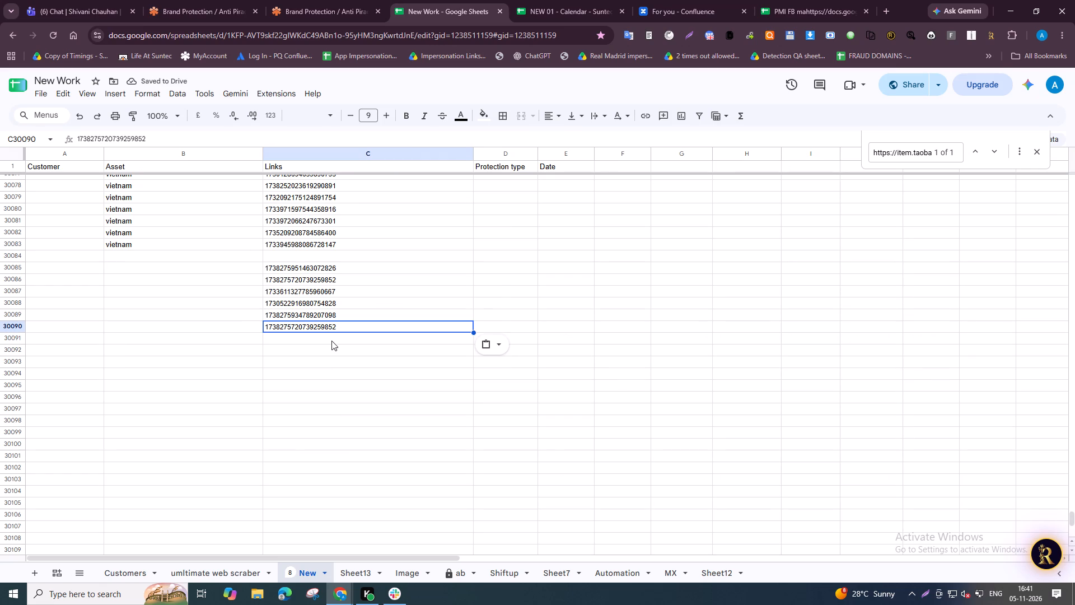
pyautogui.click(331, 341)
pyautogui.hotkey('ctrl', 'v')
pyautogui.hotkey('alt', 'Tab')
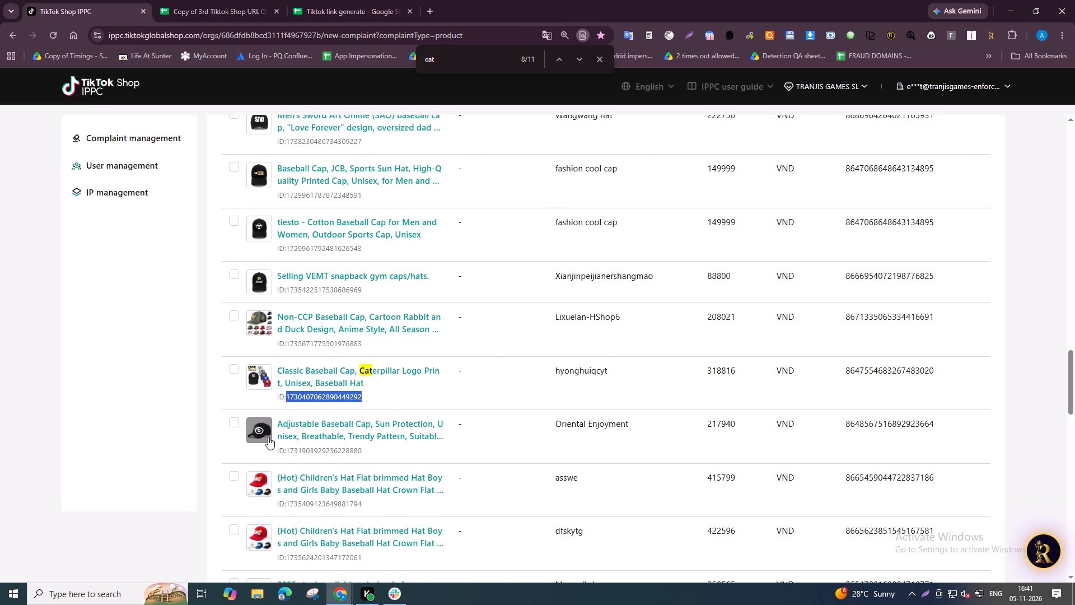
pyautogui.click(267, 436)
pyautogui.click(266, 440)
pyautogui.doubleClick(311, 447)
pyautogui.hotkey('ctrl', 'c')
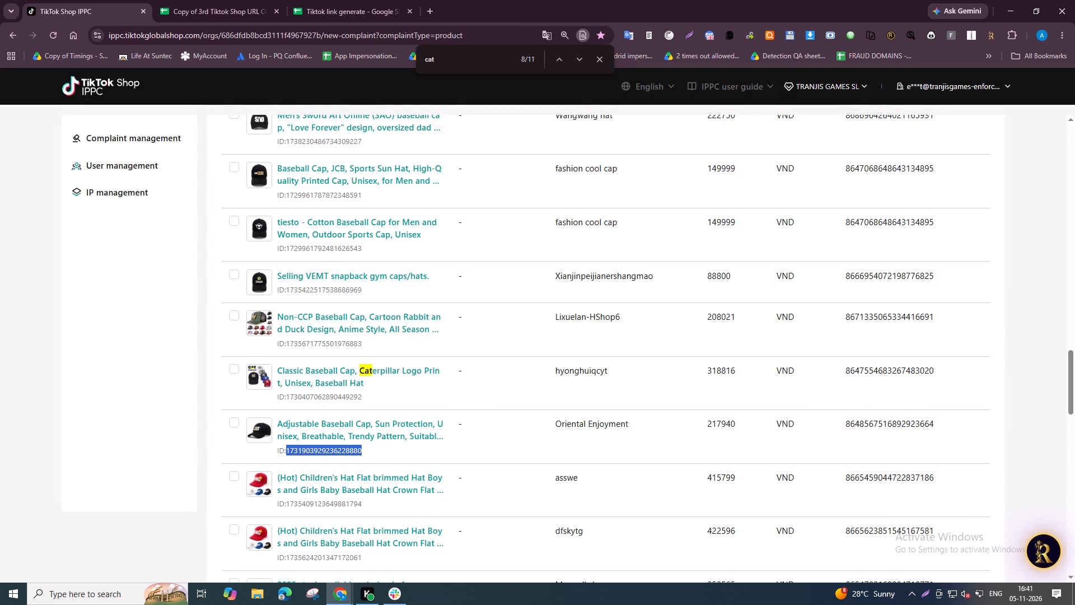
pyautogui.hotkey('alt', 'Tab')
pyautogui.click(305, 350)
pyautogui.hotkey('ctrl', 'v')
pyautogui.hotkey('alt', 'Tab')
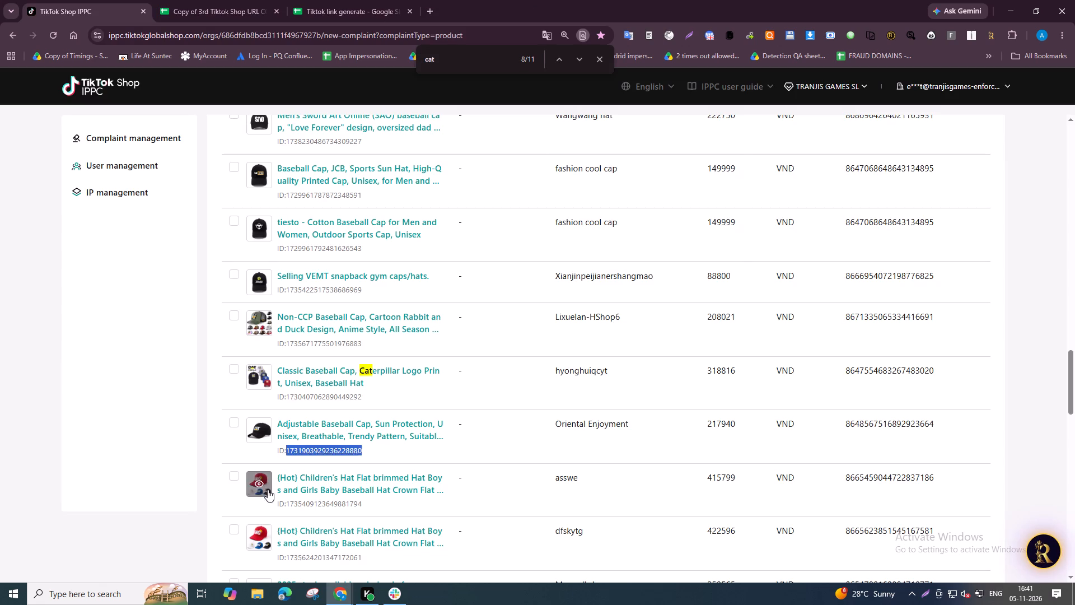
pyautogui.click(266, 485)
pyautogui.click(269, 490)
pyautogui.scroll(-5, 330, 498)
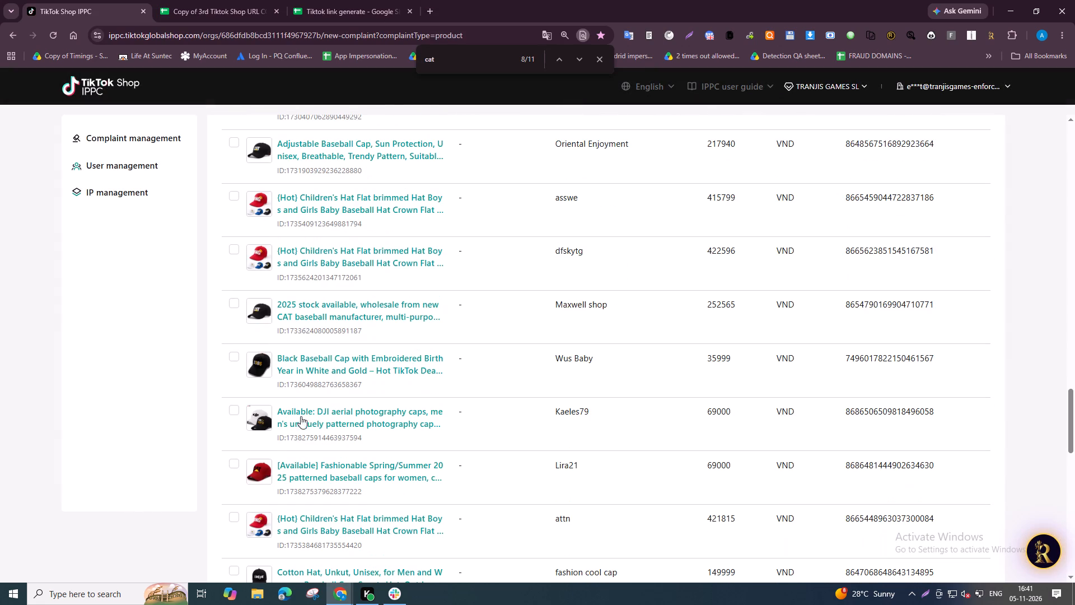
pyautogui.click(262, 323)
pyautogui.click(262, 323)
pyautogui.doubleClick(312, 324)
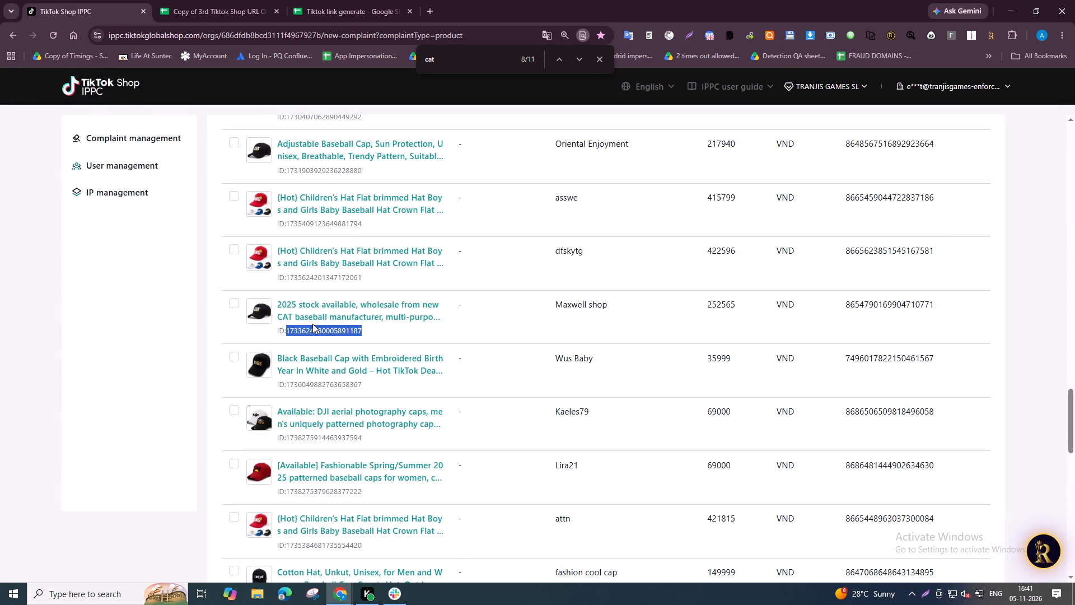
pyautogui.hotkey('ctrl', 'c')
pyautogui.hotkey('alt', 'Tab')
pyautogui.click(330, 367)
pyautogui.hotkey('ctrl', 'v')
pyautogui.hotkey('alt', 'Tab')
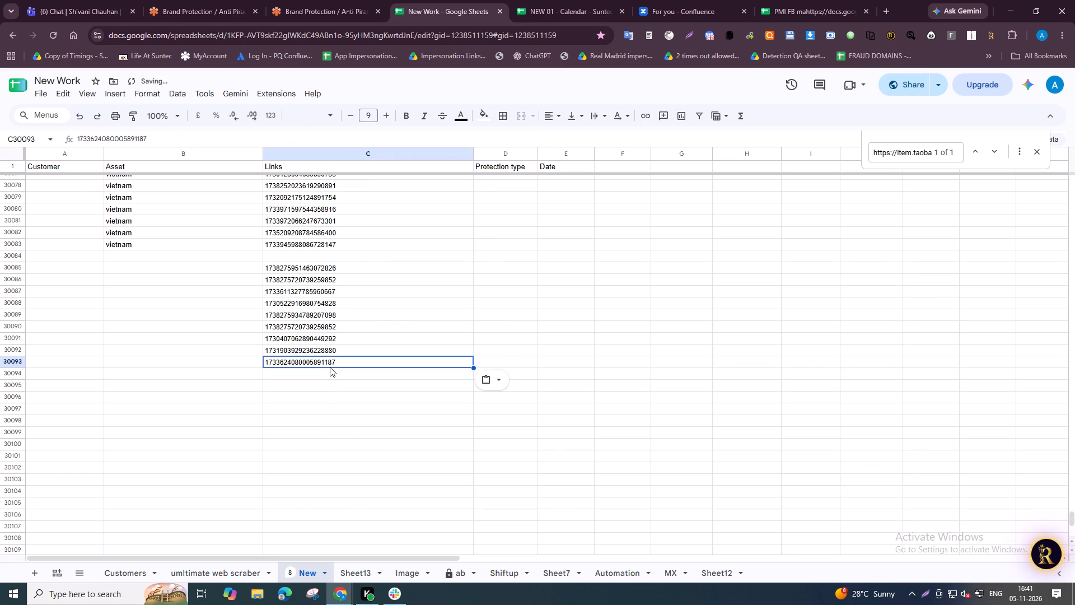
pyautogui.click(263, 378)
pyautogui.click(262, 375)
pyautogui.click(261, 379)
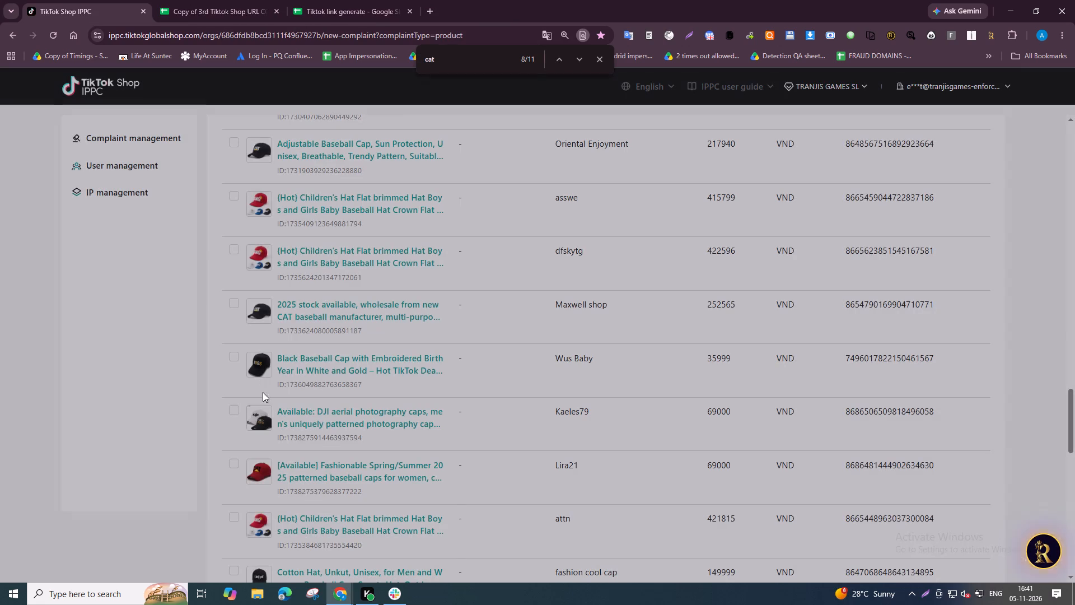
pyautogui.click(265, 430)
pyautogui.click(265, 434)
pyautogui.click(262, 481)
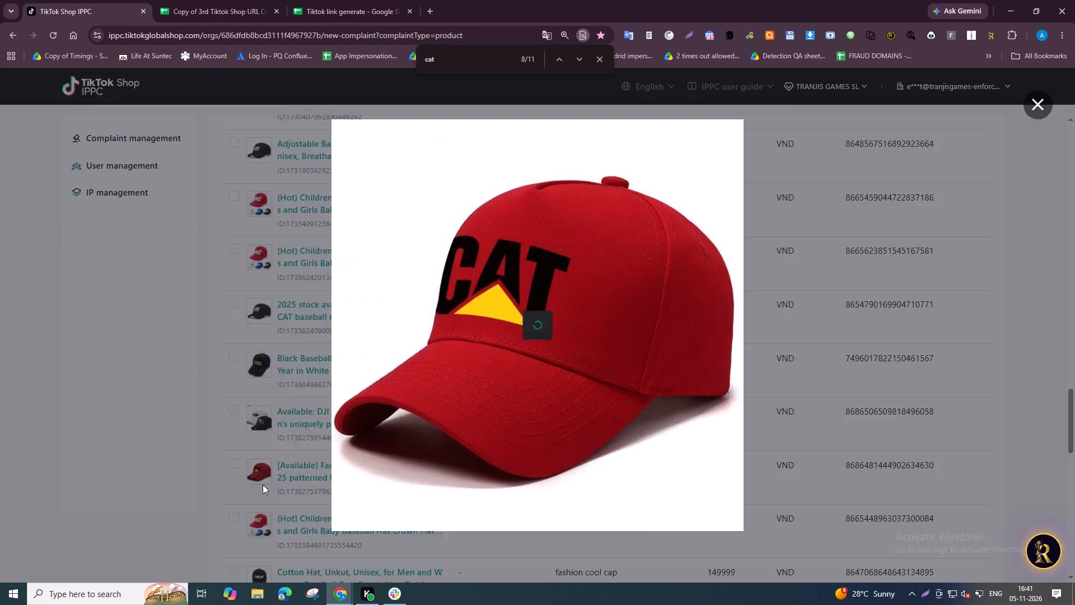
pyautogui.click(263, 485)
pyautogui.doubleClick(303, 497)
pyautogui.hotkey('ctrl', 'c')
pyautogui.hotkey('alt', 'Tab')
pyautogui.click(320, 366)
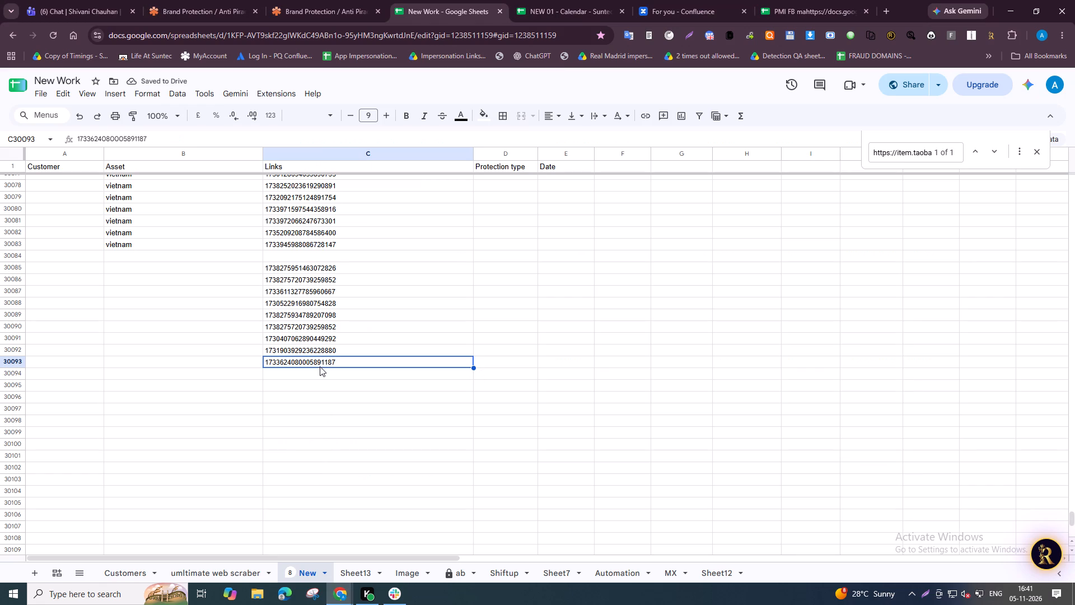
pyautogui.click(319, 371)
pyautogui.hotkey('ctrl', 'v')
pyautogui.hotkey('alt', 'Tab')
pyautogui.scroll(-4, 339, 389)
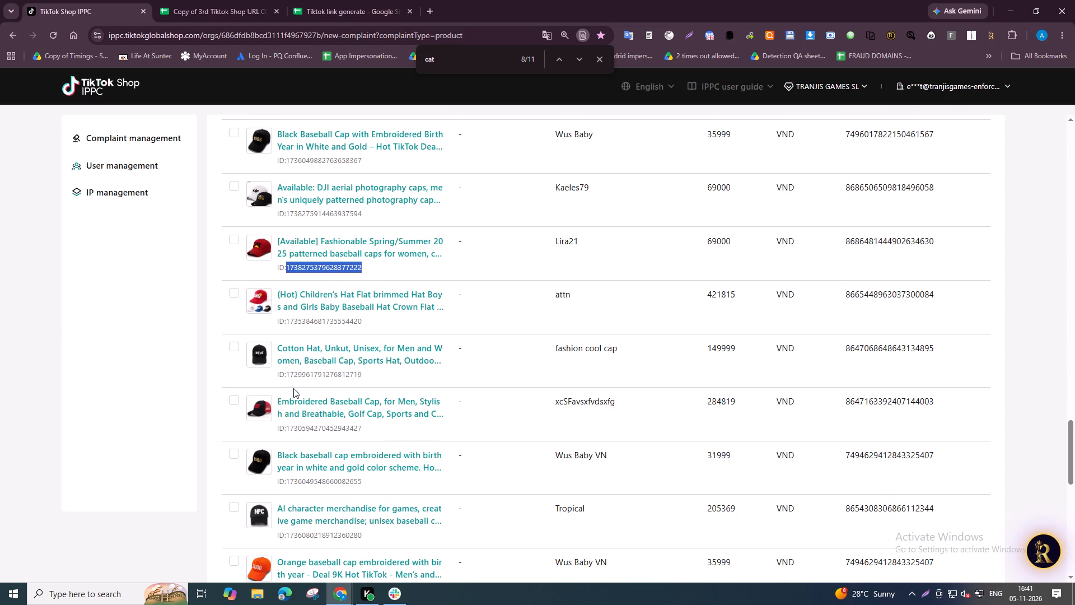
pyautogui.click(261, 314)
pyautogui.click(261, 311)
pyautogui.click(259, 320)
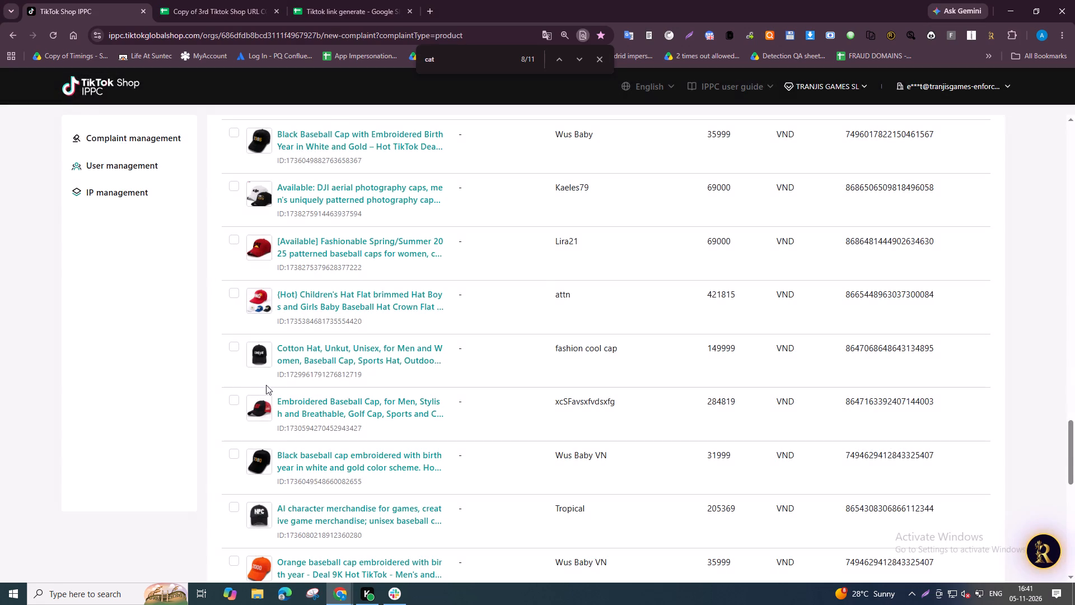
pyautogui.click(260, 362)
pyautogui.click(258, 375)
pyautogui.doubleClick(256, 417)
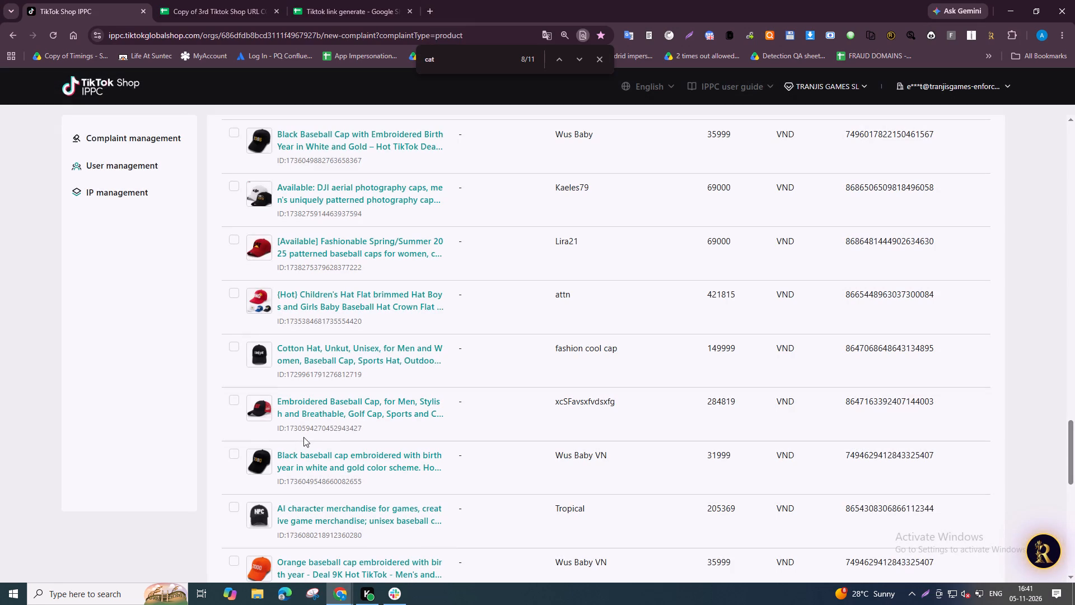
pyautogui.doubleClick(307, 436)
pyautogui.hotkey('ctrl', 'c')
pyautogui.hotkey('alt', 'Tab')
pyautogui.click(307, 394)
pyautogui.hotkey('ctrl', 'v')
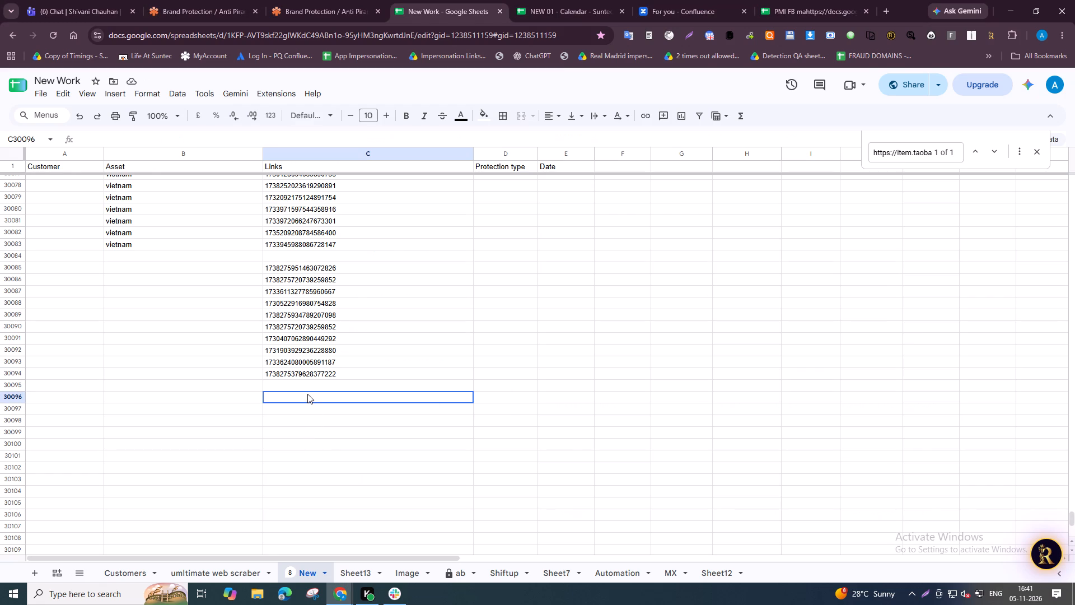
pyautogui.hotkey('alt', 'Tab')
pyautogui.scroll(-6, 324, 383)
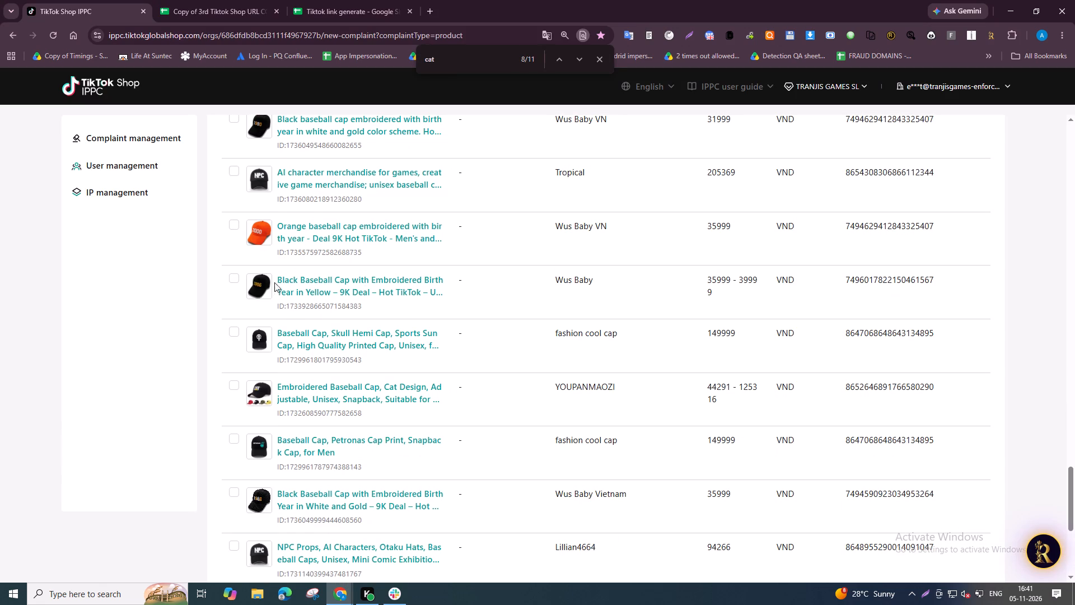
pyautogui.click(268, 398)
pyautogui.click(262, 409)
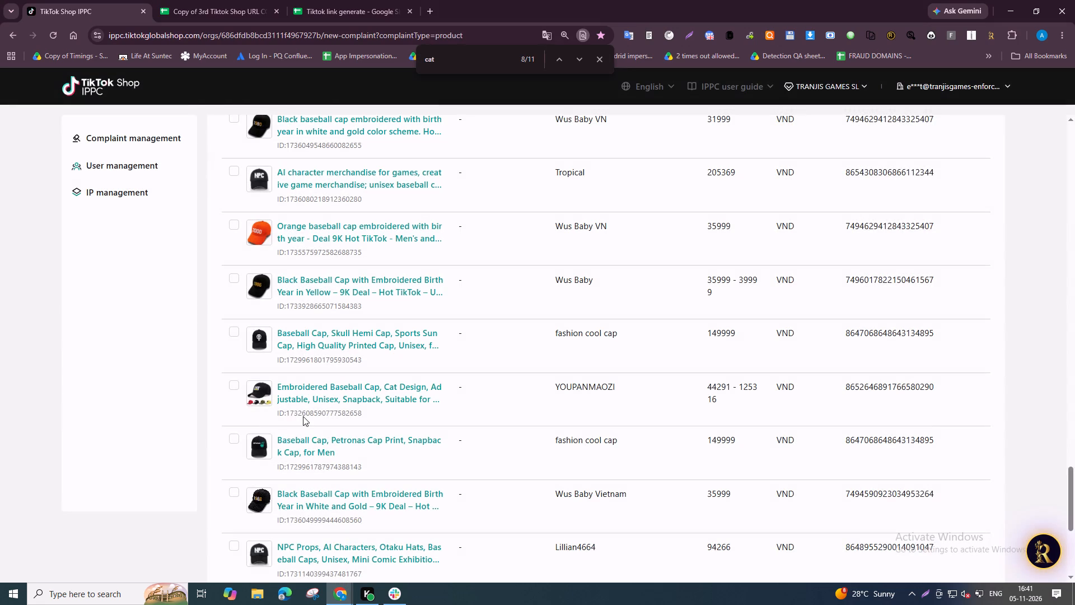
pyautogui.doubleClick(303, 416)
pyautogui.hotkey('ctrl', 'c')
pyautogui.hotkey('alt', 'Tab')
pyautogui.click(316, 384)
pyautogui.hotkey('ctrl', 'v')
pyautogui.hotkey('alt', 'Tab')
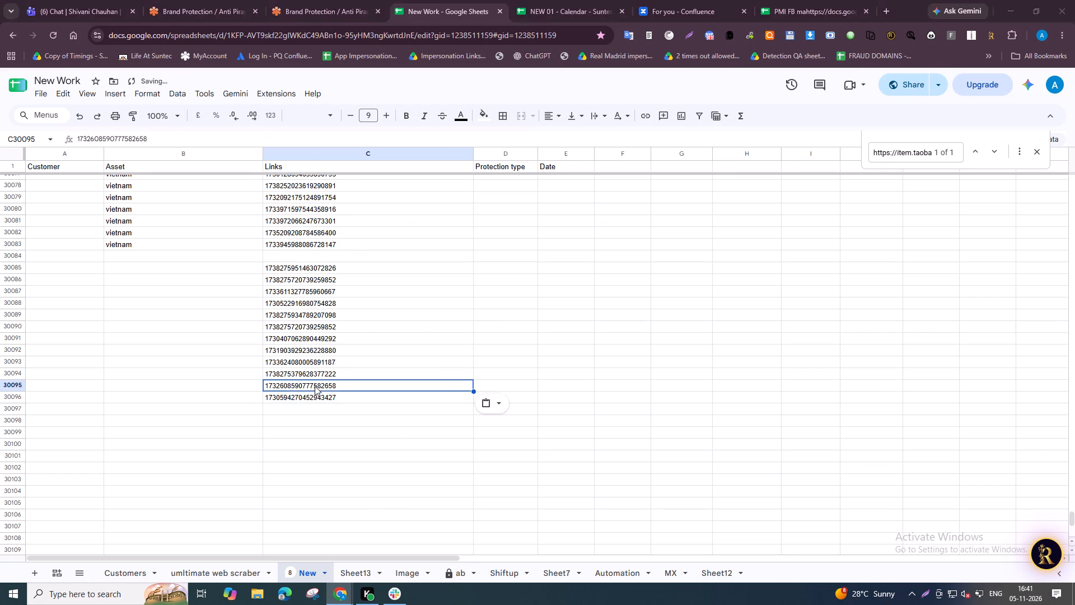
# Examine the remaining cap listings down to the end of the results, including the CELEBRITY JACKET khaki cap's photo.
pyautogui.scroll(-3, 326, 367)
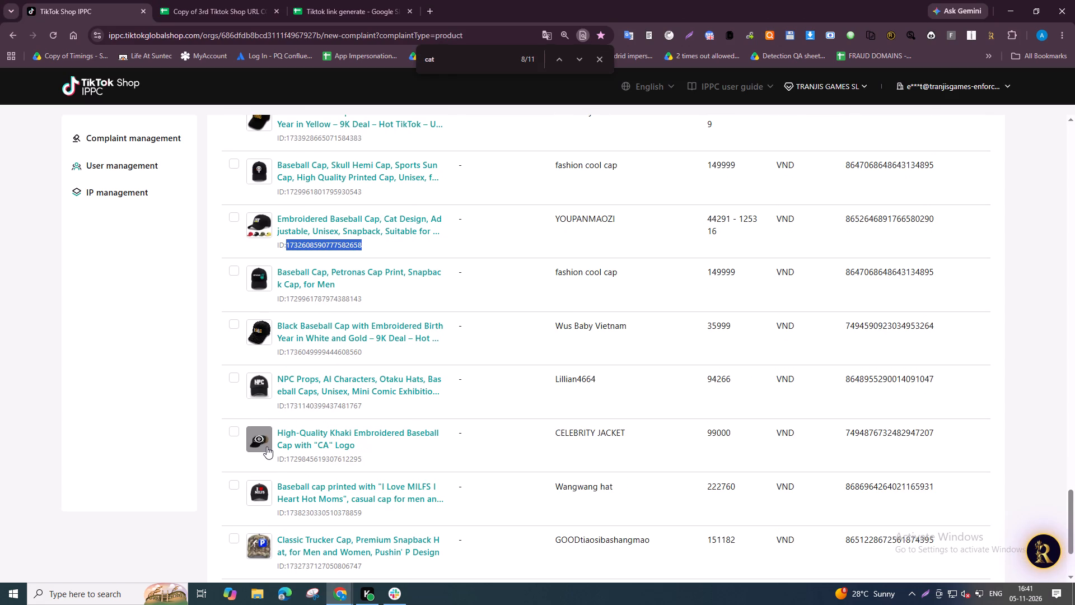
pyautogui.click(267, 446)
pyautogui.click(267, 446)
pyautogui.scroll(-2, 277, 477)
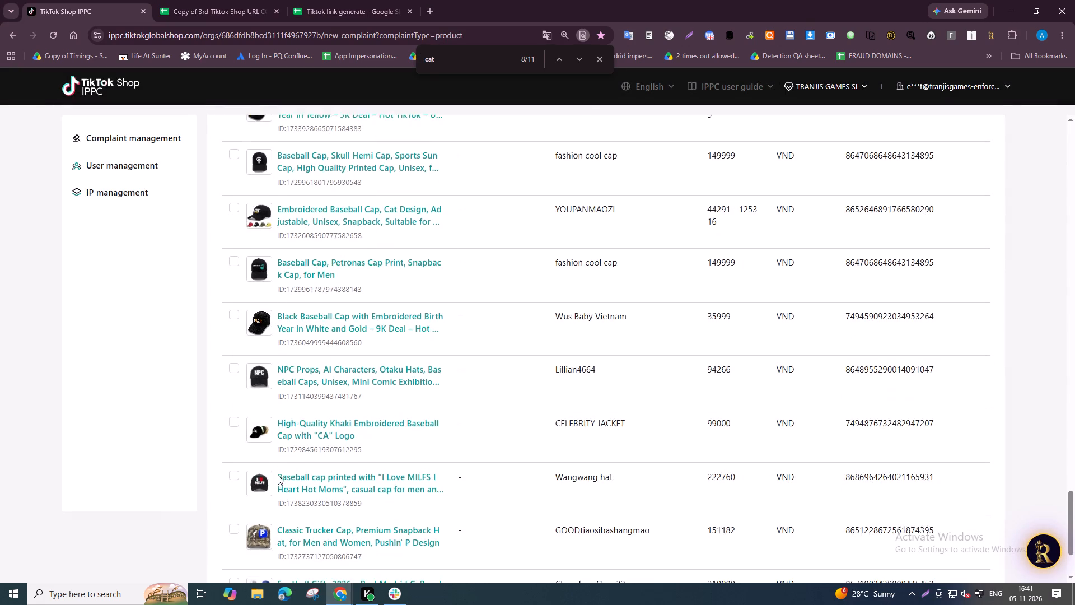
pyautogui.scroll(-5, 278, 475)
pyautogui.click(271, 530)
pyautogui.click(180, 450)
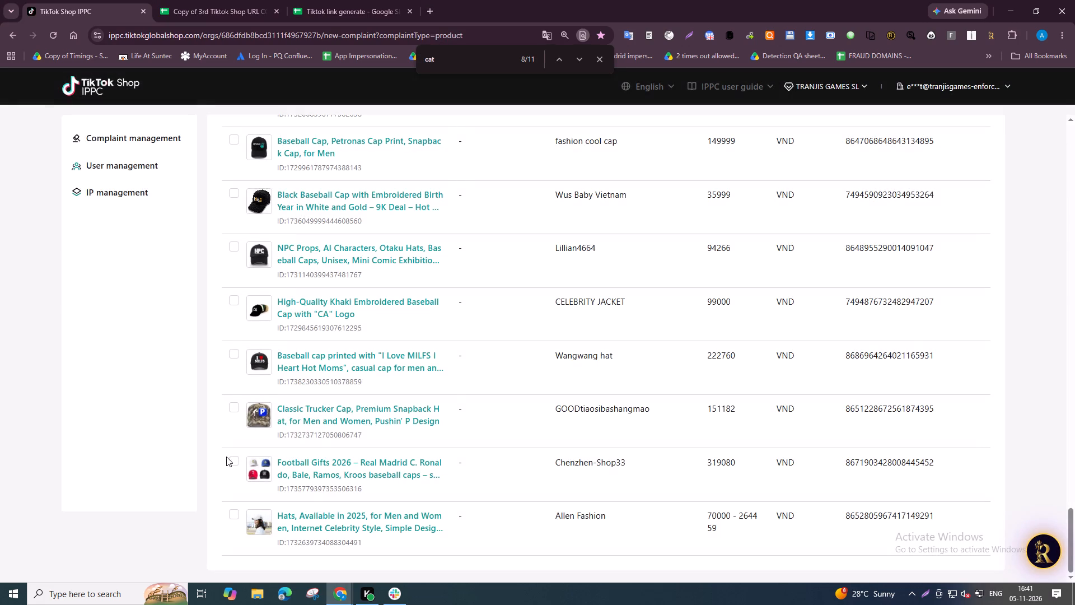
# Search the results page for "Embroidered Baseball Cap," and recheck the Maxwell shop and Lira21 cap photos.
pyautogui.scroll(3, 274, 258)
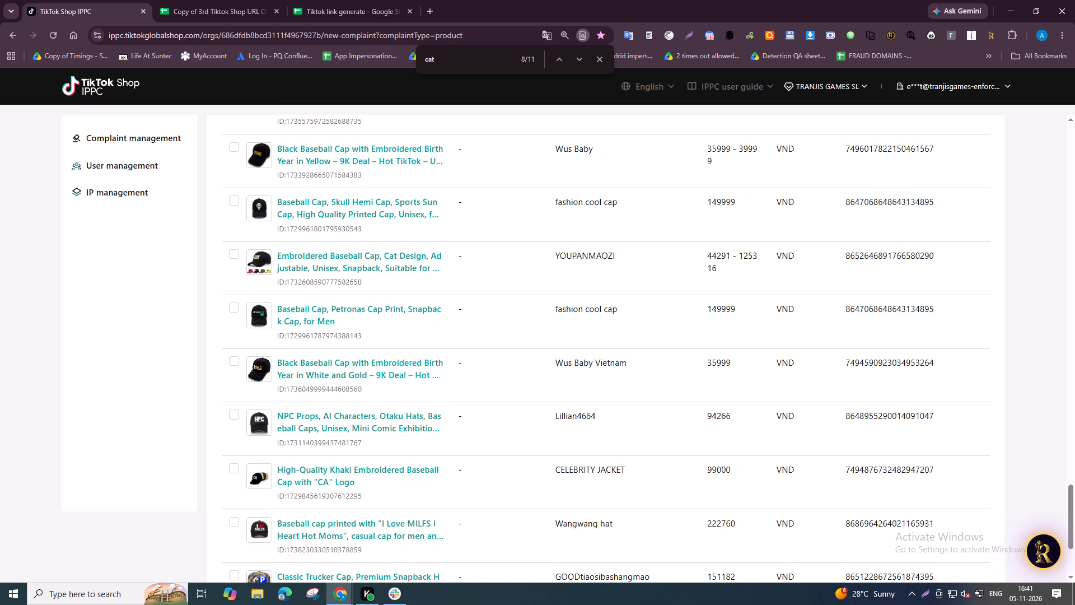
pyautogui.moveTo(277, 260); pyautogui.dragTo(381, 258)
pyautogui.hotkey('ctrl', 'c')
pyautogui.hotkey('ctrl', 'f')
pyautogui.hotkey('ctrl', 'v')
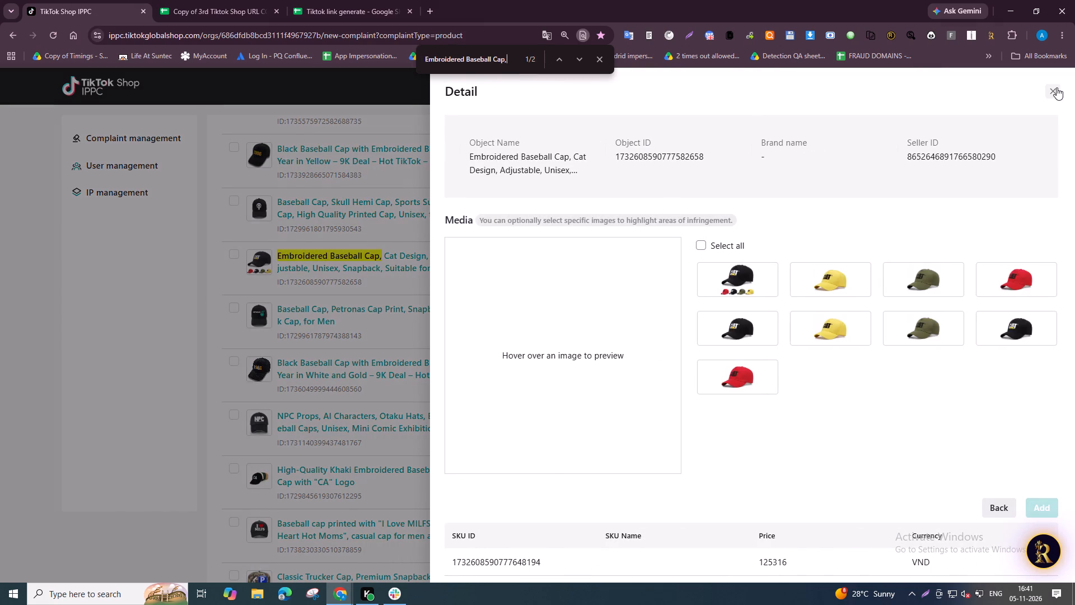
pyautogui.click(1054, 87)
pyautogui.click(578, 60)
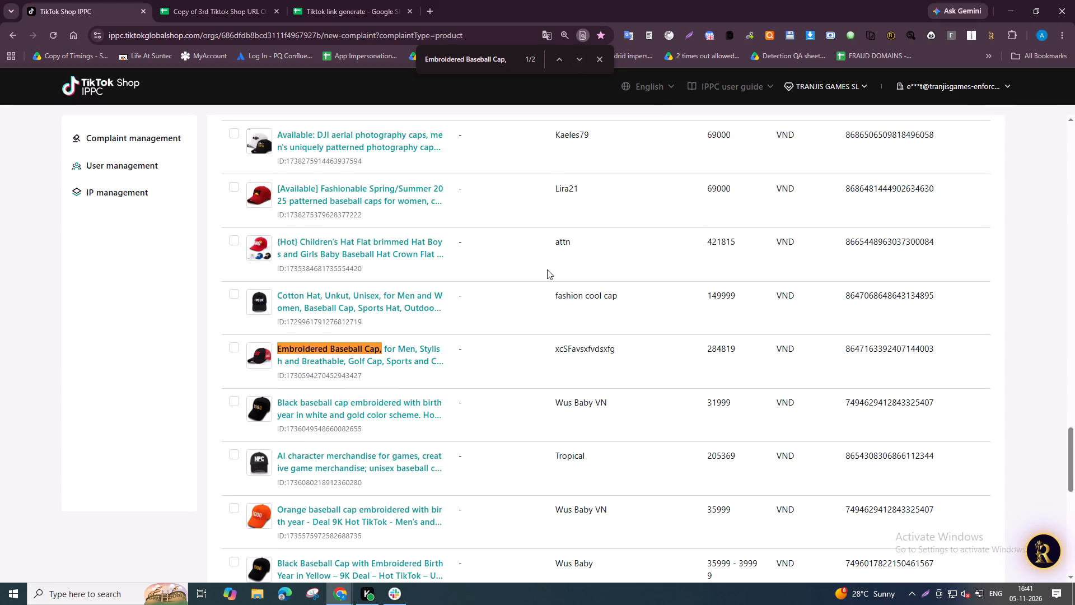
pyautogui.scroll(5, 515, 329)
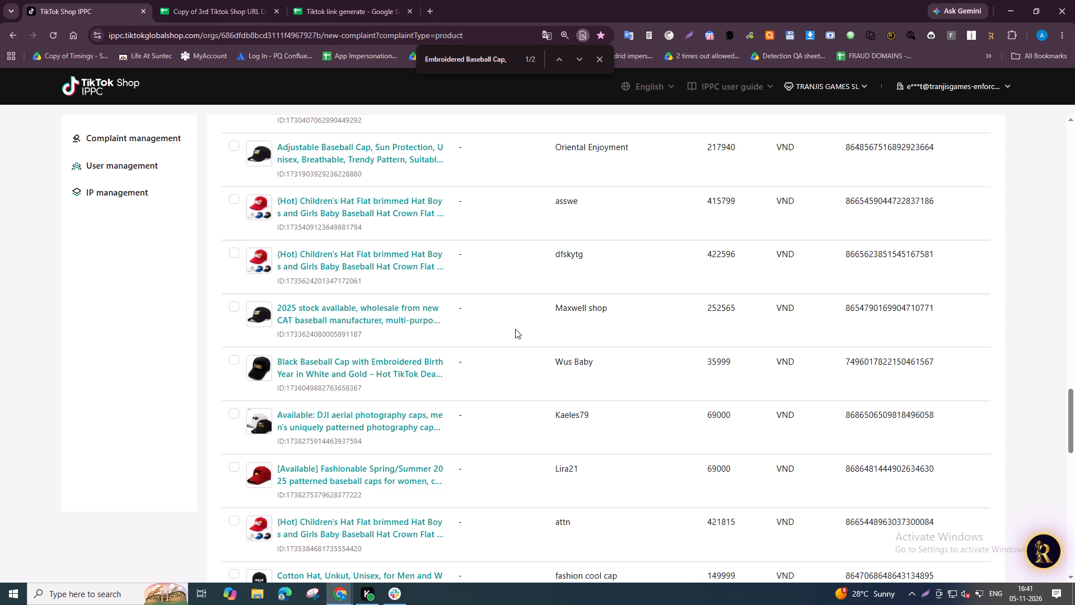
pyautogui.click(250, 323)
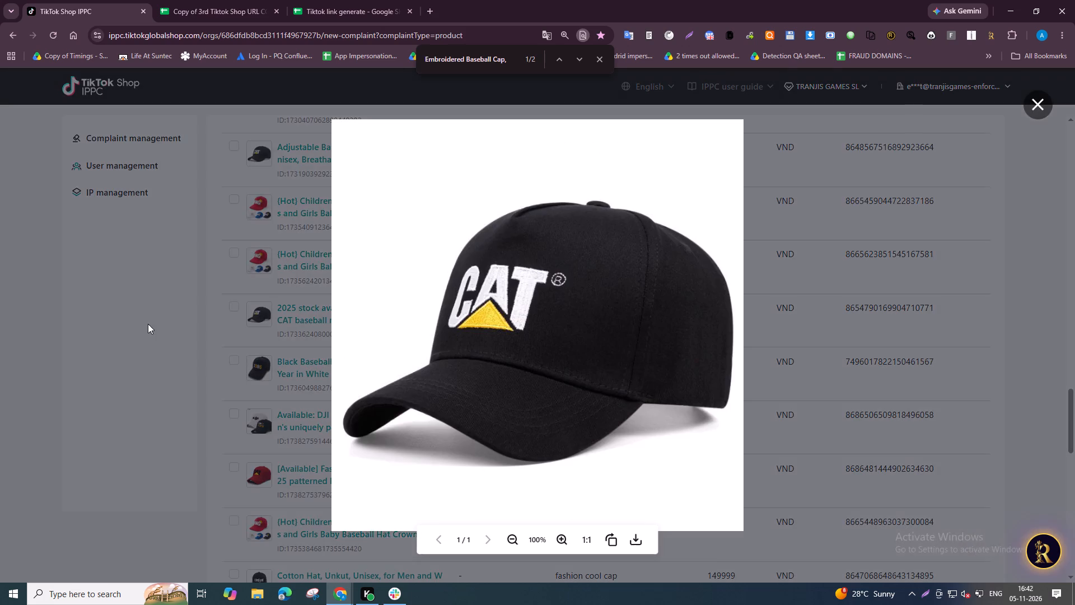
pyautogui.click(148, 324)
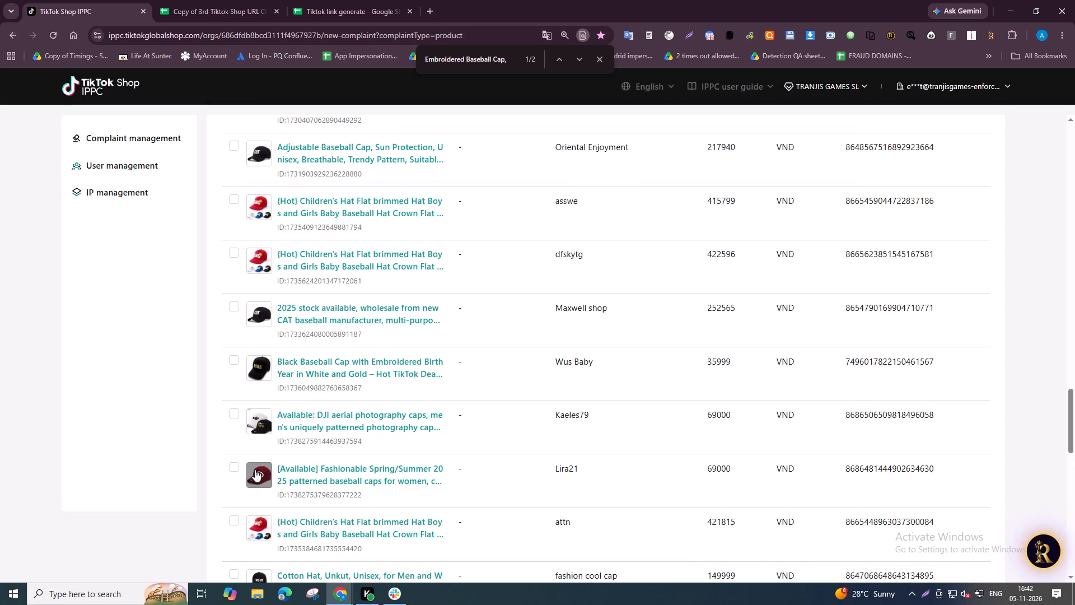
pyautogui.click(255, 469)
pyautogui.click(138, 383)
pyautogui.scroll(6, 760, 347)
# Fill the Asset cells B30085 to B30096 of New Work with vietnam for the new cap IDs.
pyautogui.hotkey('alt', 'Tab')
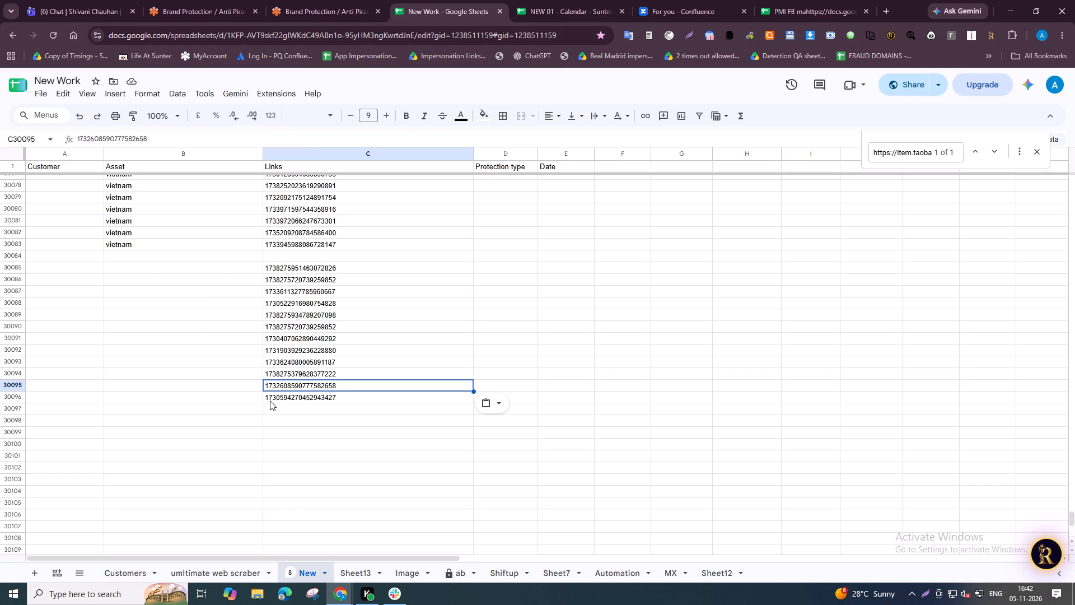
pyautogui.click(189, 236)
pyautogui.hotkey('ctrl', 'c')
pyautogui.click(207, 273)
pyautogui.hotkey('ctrl', 'v')
pyautogui.keyDown('shift'); pyautogui.click(244, 397); pyautogui.keyUp('shift')
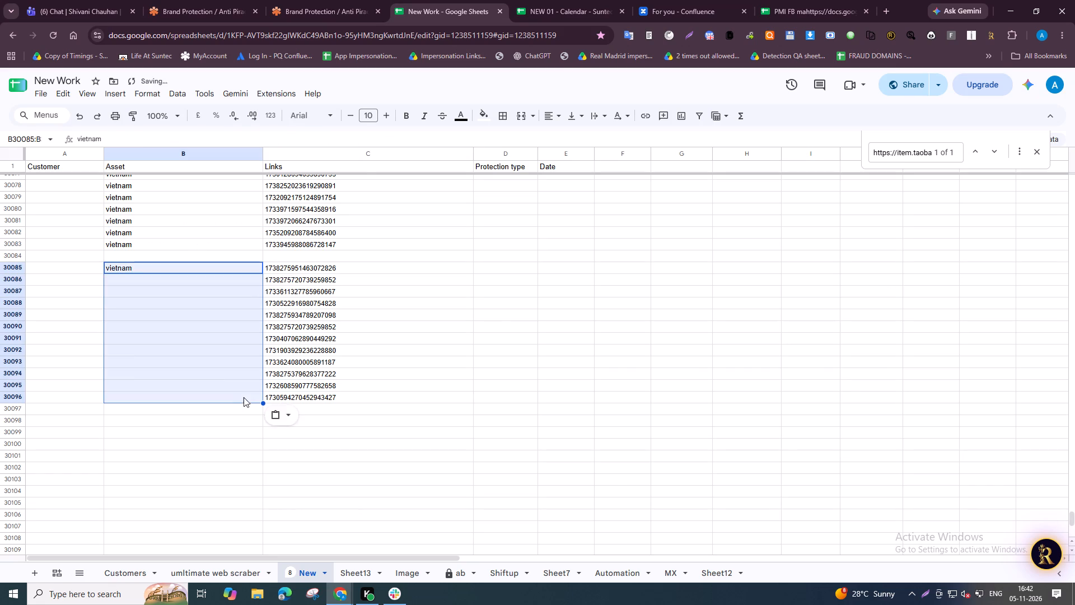
pyautogui.hotkey('ctrl', 'd')
# Fill the Customer cells A30085 to A30096 with headwear.
pyautogui.click(94, 271)
pyautogui.write('headwear')
pyautogui.press('Return')
pyautogui.press('Up')
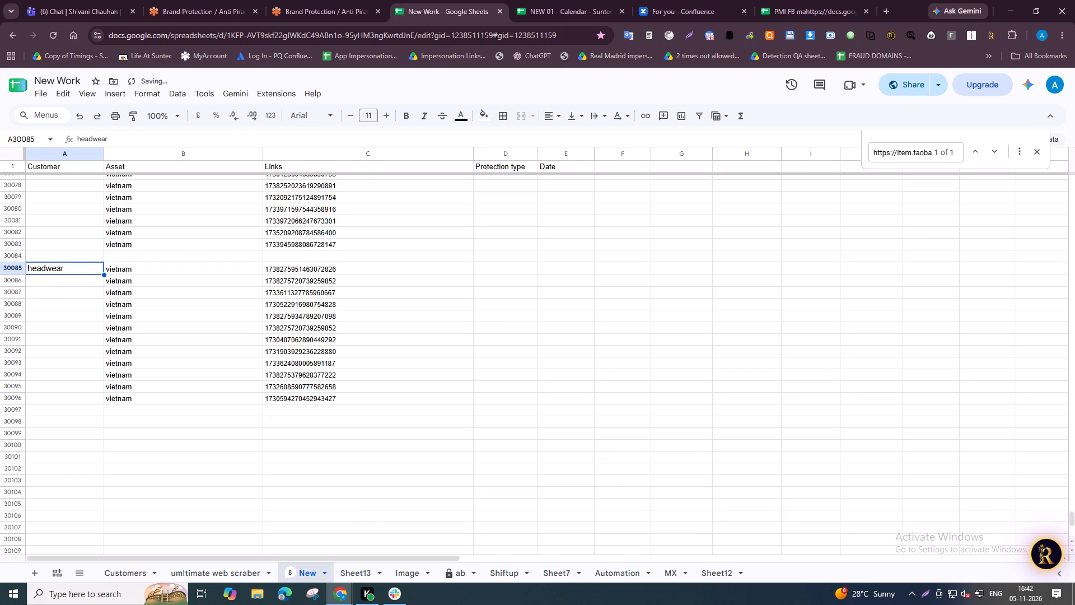
pyautogui.press('Right')
pyautogui.hotkey('ctrl', 'Down')
pyautogui.press('Left')
pyautogui.hotkey('ctrl', 'shift', 'Up')
pyautogui.hotkey('ctrl', 'd')
# Fill the Customer cells A30069 to A30083 with shirt for the preceding Vietnam block.
pyautogui.press('Right')
pyautogui.hotkey('ctrl', 'Up')
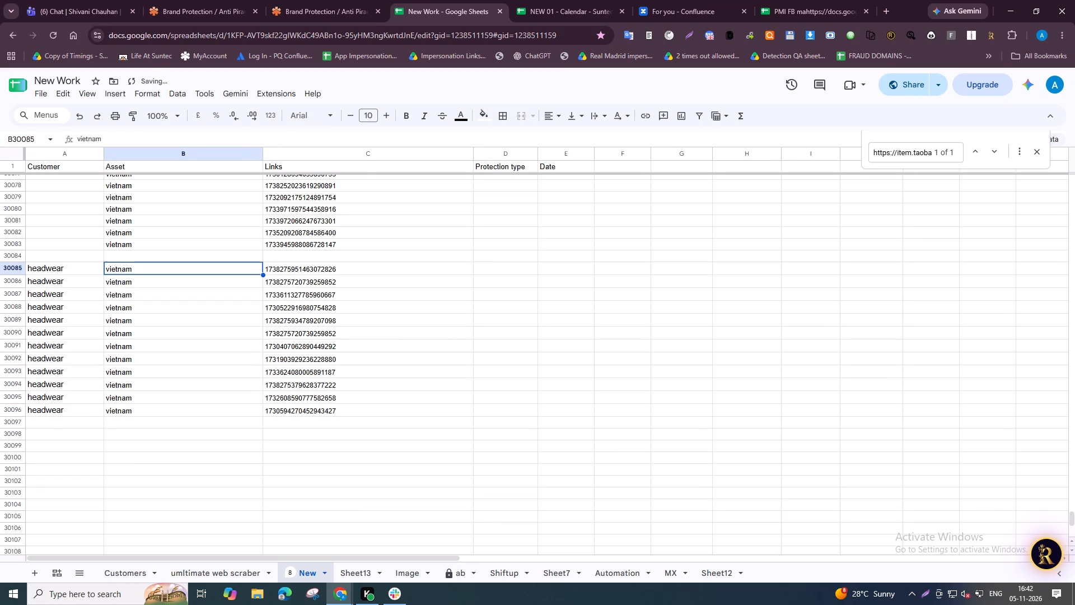
pyautogui.hotkey('ctrl', 'Up')
pyautogui.hotkey('ctrl', 'Up')
pyautogui.press('Left')
pyautogui.write('shirt')
pyautogui.press('Right')
pyautogui.hotkey('ctrl', 'Down')
pyautogui.press('Left')
pyautogui.hotkey('ctrl', 'shift', 'Up')
pyautogui.hotkey('ctrl', 'd')
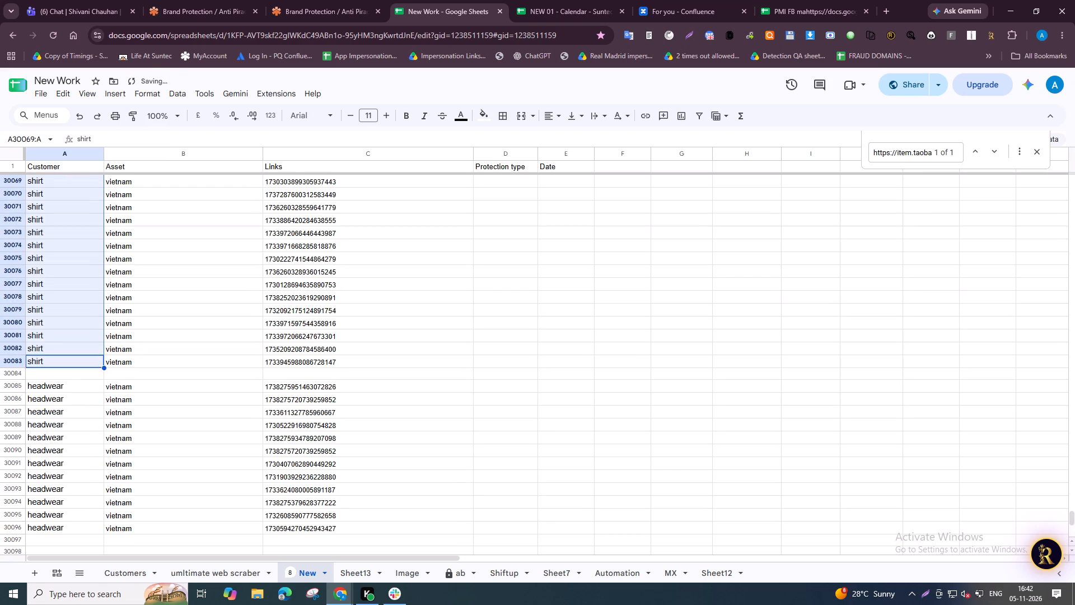
# Search TikTok Shop IPPC products in Vietnam by image using the cat phone case 3 photo.
pyautogui.hotkey('alt', 'Tab')
pyautogui.scroll(1, 824, 449)
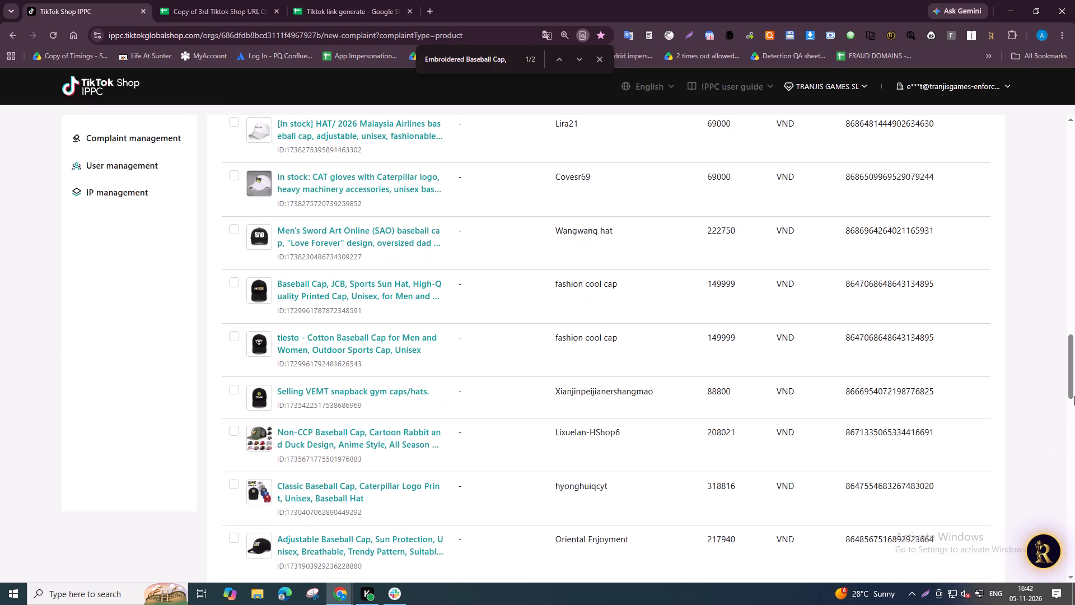
pyautogui.moveTo(1074, 387); pyautogui.dragTo(1074, 152)
pyautogui.click(517, 310)
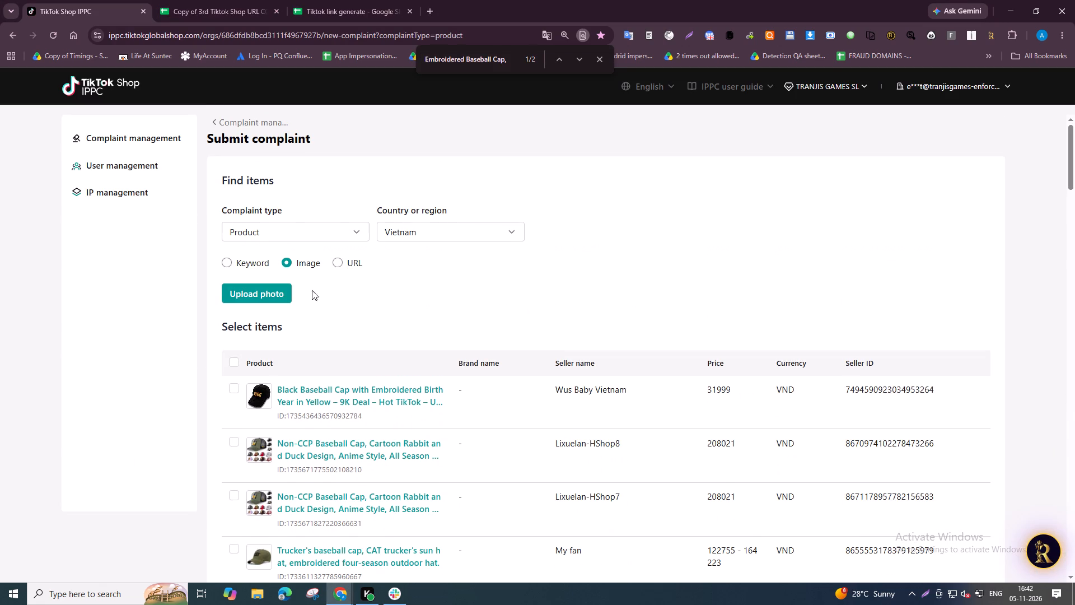
pyautogui.click(276, 296)
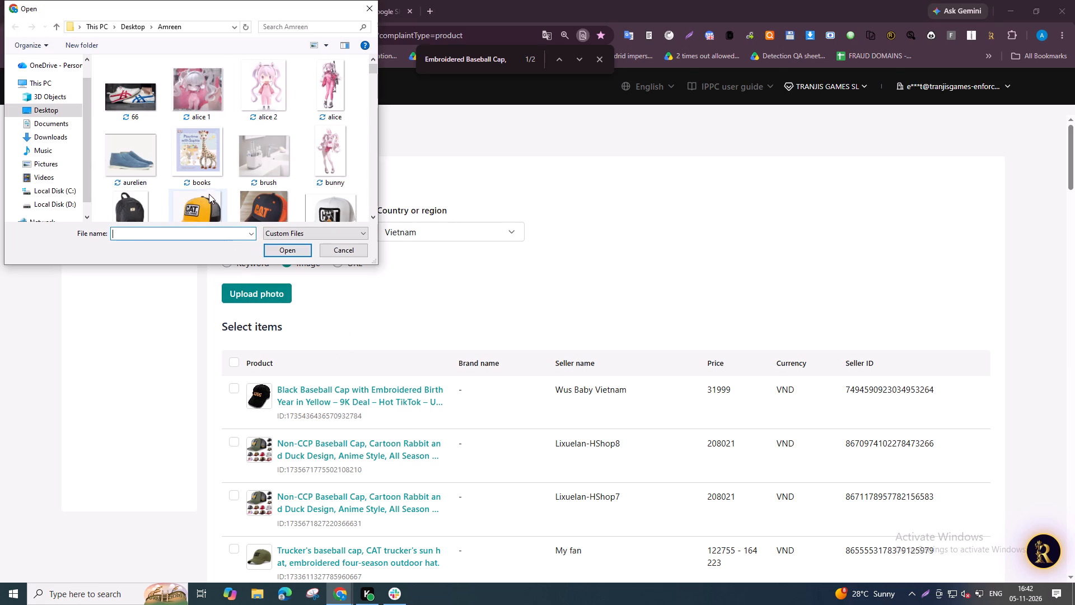
pyautogui.click(209, 196)
pyautogui.scroll(-4, 218, 187)
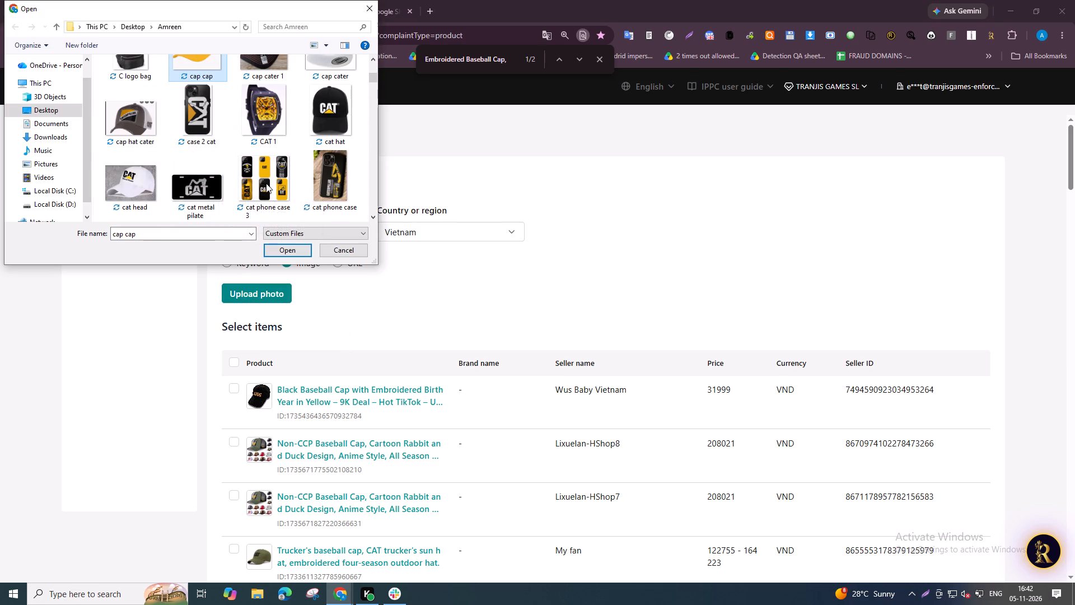
pyautogui.click(264, 182)
pyautogui.click(277, 255)
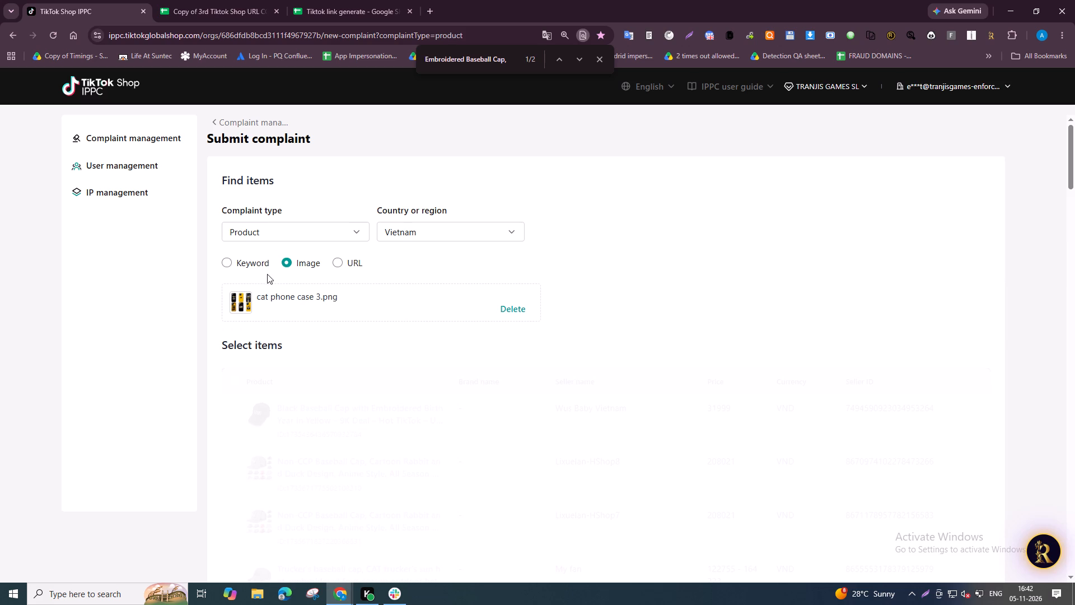
# Examine the Vietnam results for the cat phone case 3 photo, enlarging product pictures to look for Caterpillar-branded cases.
pyautogui.scroll(-4, 208, 460)
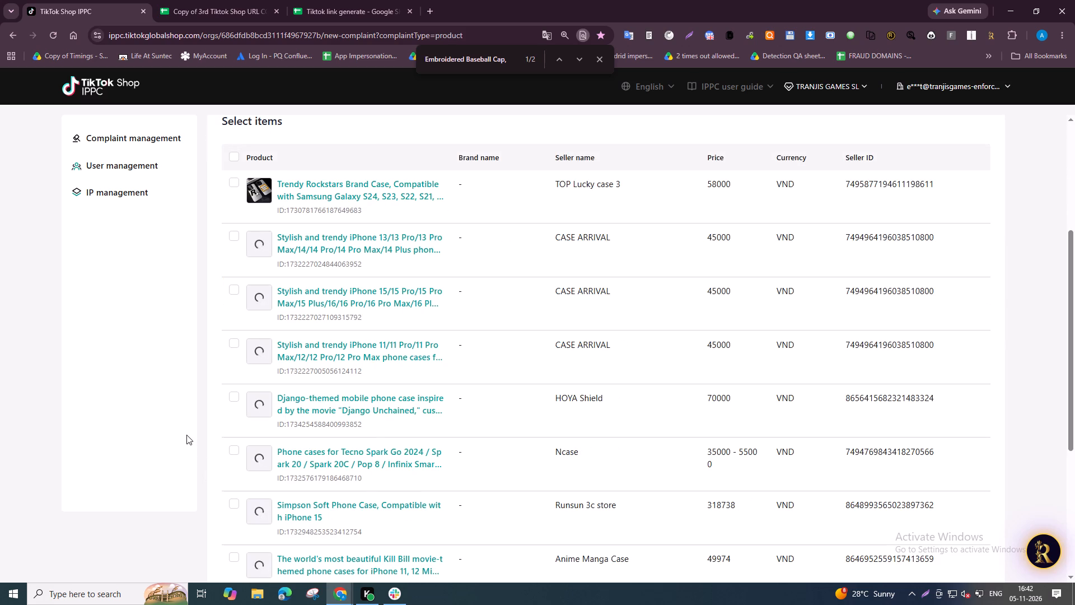
pyautogui.click(248, 410)
pyautogui.click(184, 394)
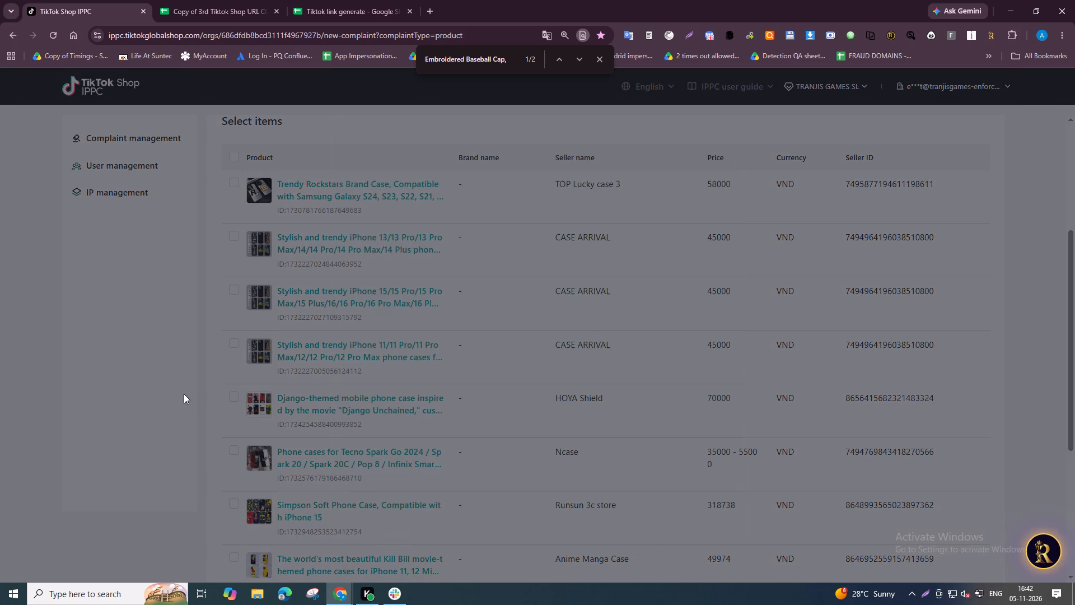
pyautogui.click(255, 308)
pyautogui.click(188, 323)
pyautogui.click(254, 254)
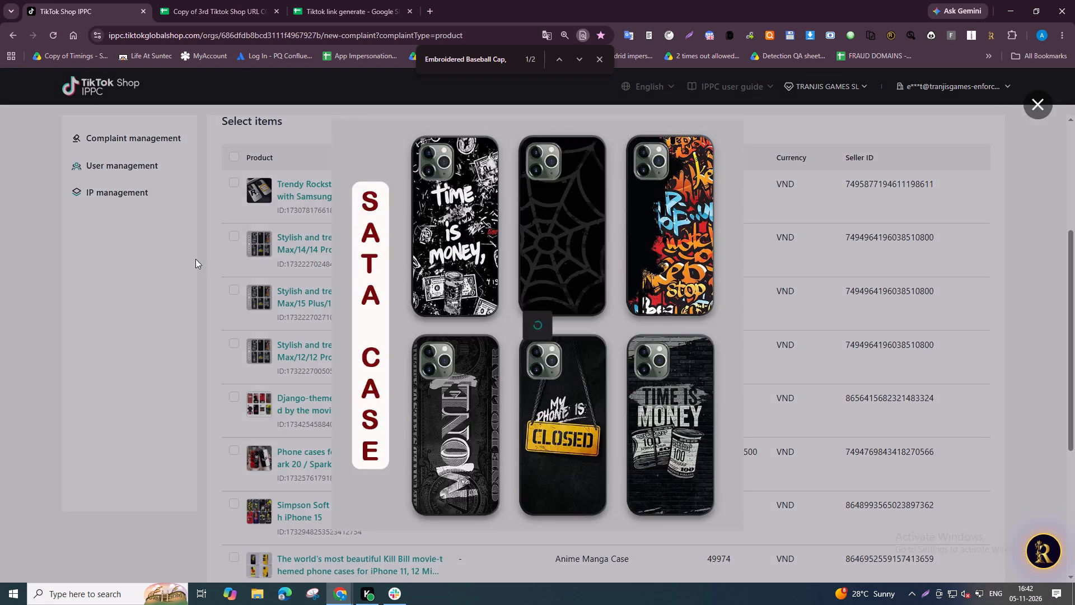
pyautogui.click(170, 265)
pyautogui.click(260, 204)
pyautogui.click(251, 203)
pyautogui.click(164, 230)
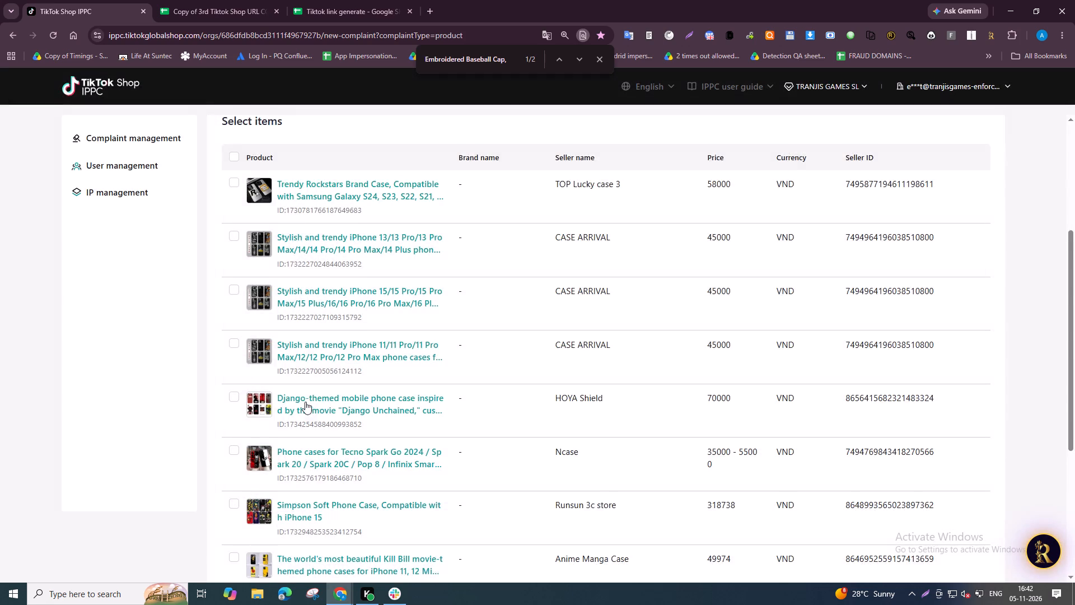
pyautogui.scroll(-7, 317, 411)
pyautogui.click(259, 318)
pyautogui.click(160, 343)
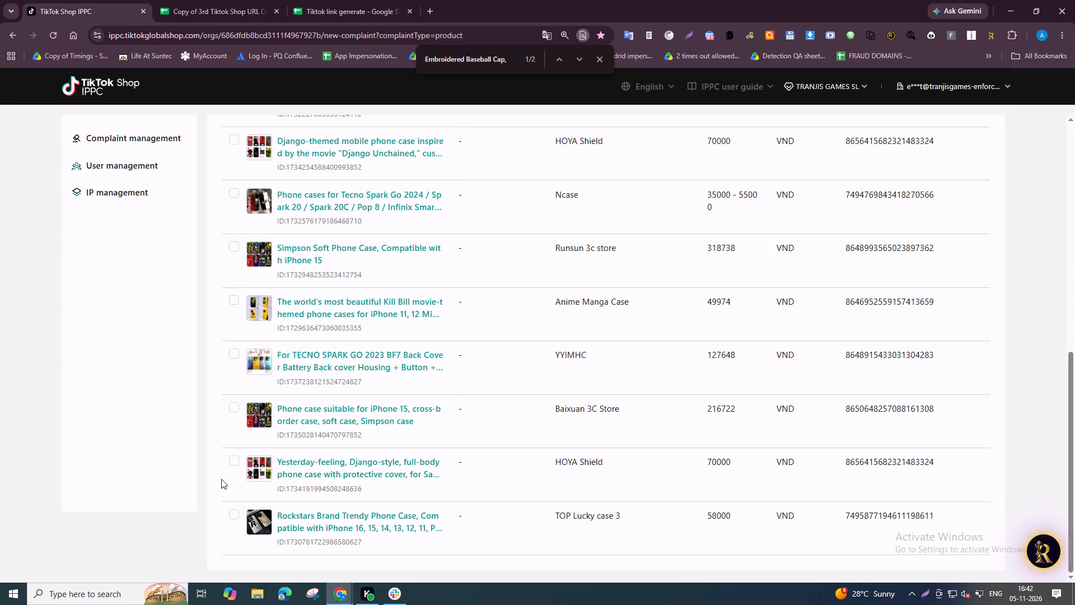
pyautogui.scroll(-6, 242, 516)
pyautogui.scroll(13, 870, 523)
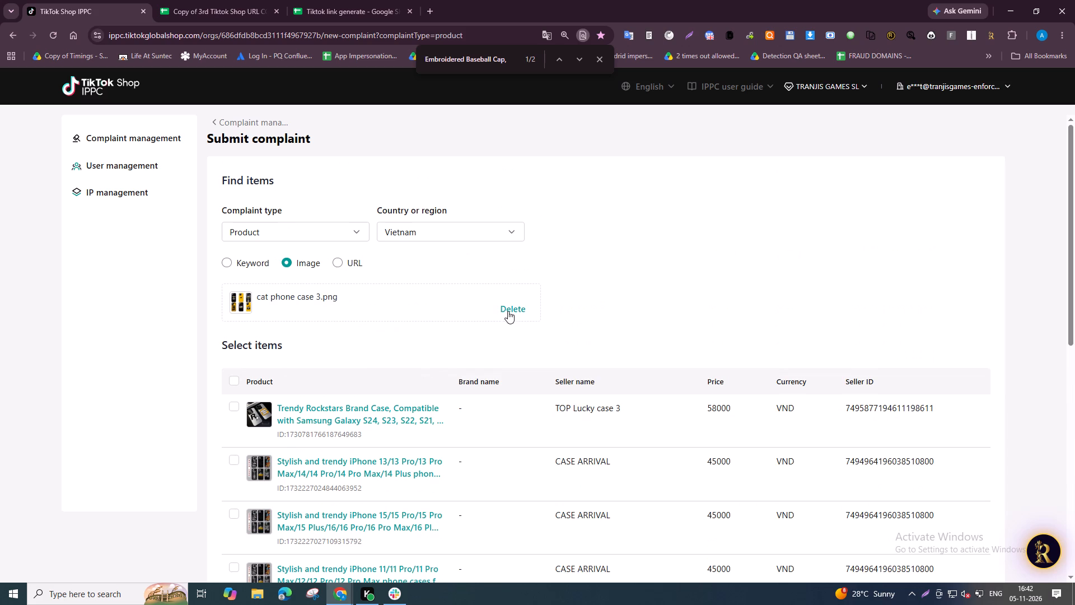
# Replace the search photo with the cat phone case image and search Vietnam products with it.
pyautogui.click(508, 311)
pyautogui.click(292, 292)
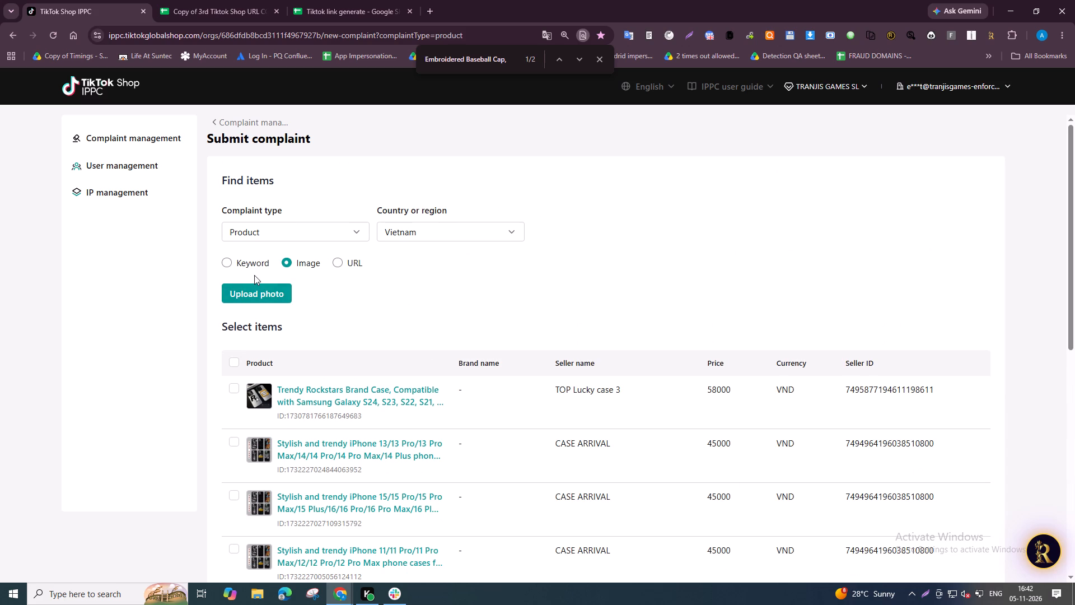
pyautogui.click(258, 299)
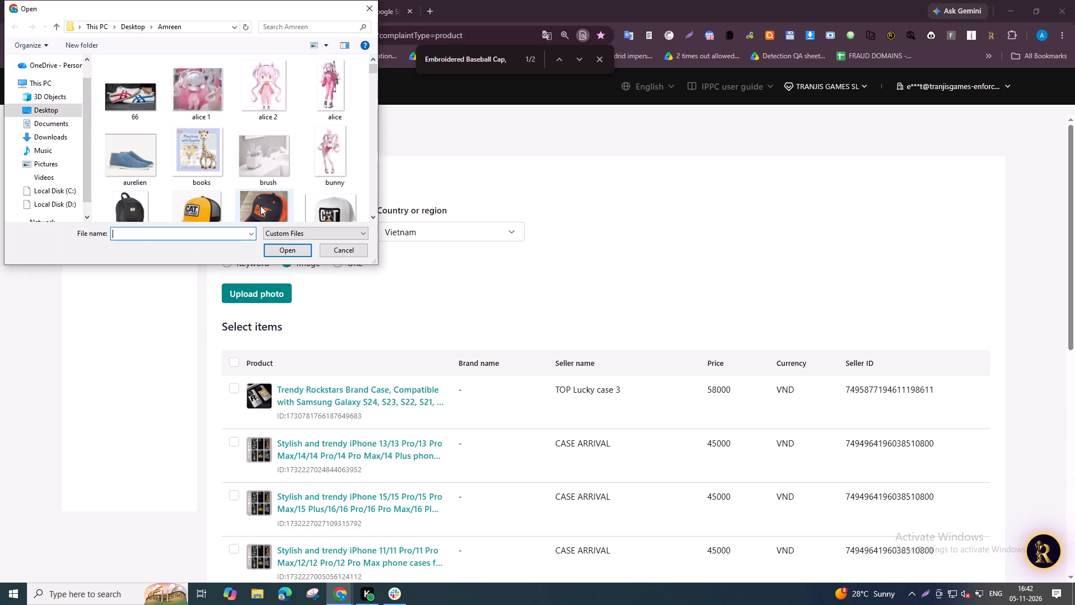
pyautogui.click(256, 202)
pyautogui.scroll(-7, 264, 203)
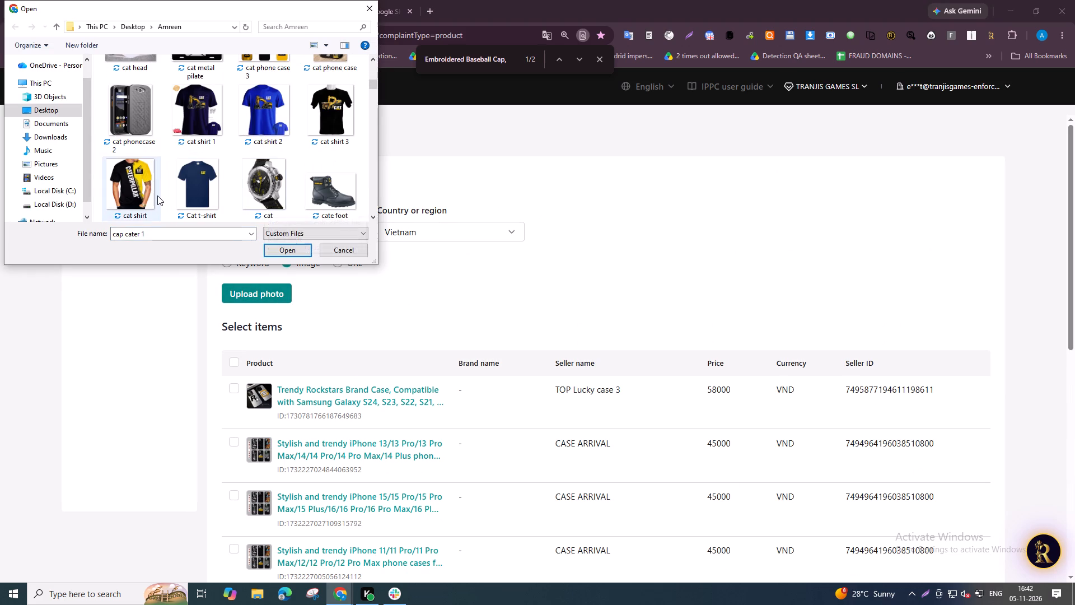
pyautogui.scroll(1, 157, 194)
pyautogui.click(186, 104)
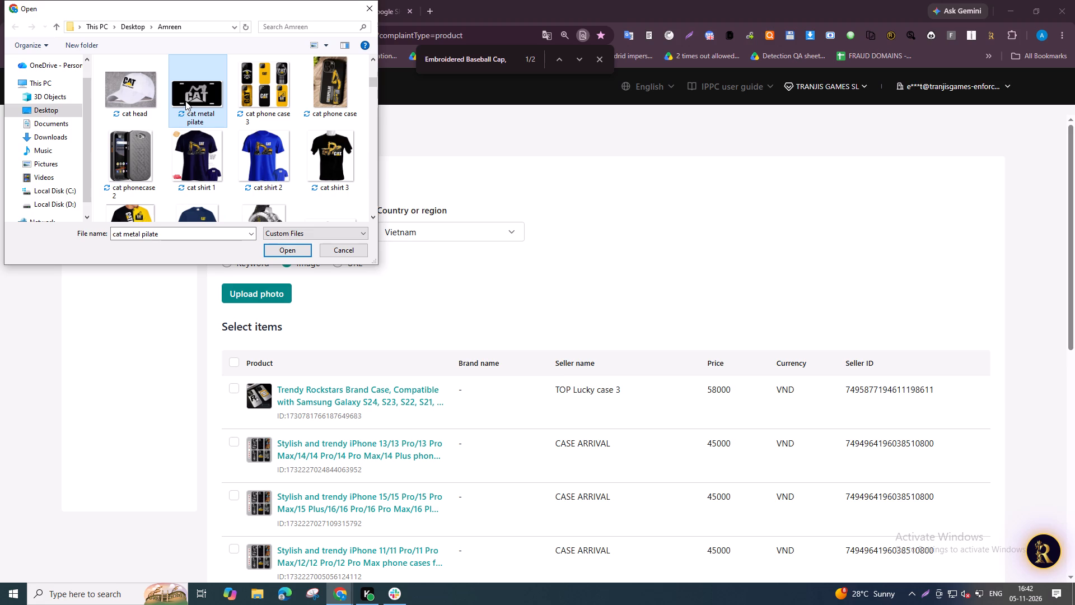
pyautogui.click(342, 92)
pyautogui.click(302, 250)
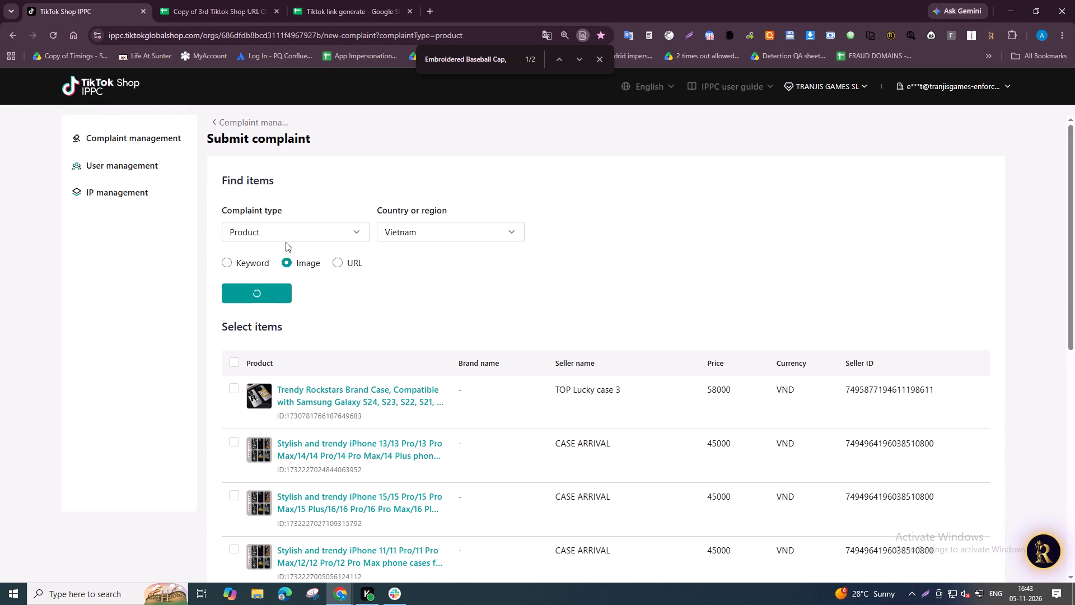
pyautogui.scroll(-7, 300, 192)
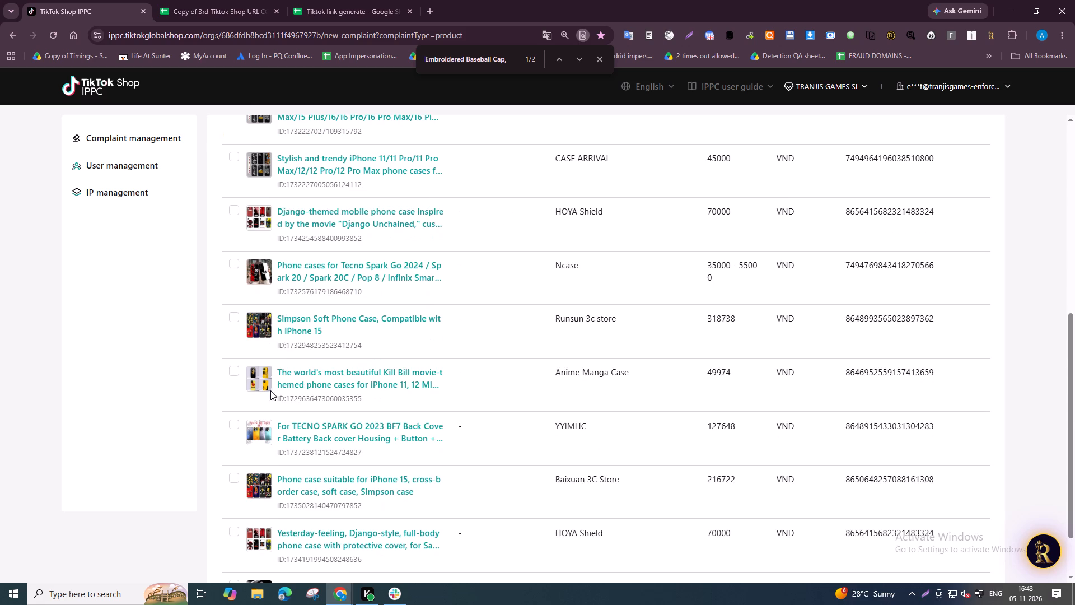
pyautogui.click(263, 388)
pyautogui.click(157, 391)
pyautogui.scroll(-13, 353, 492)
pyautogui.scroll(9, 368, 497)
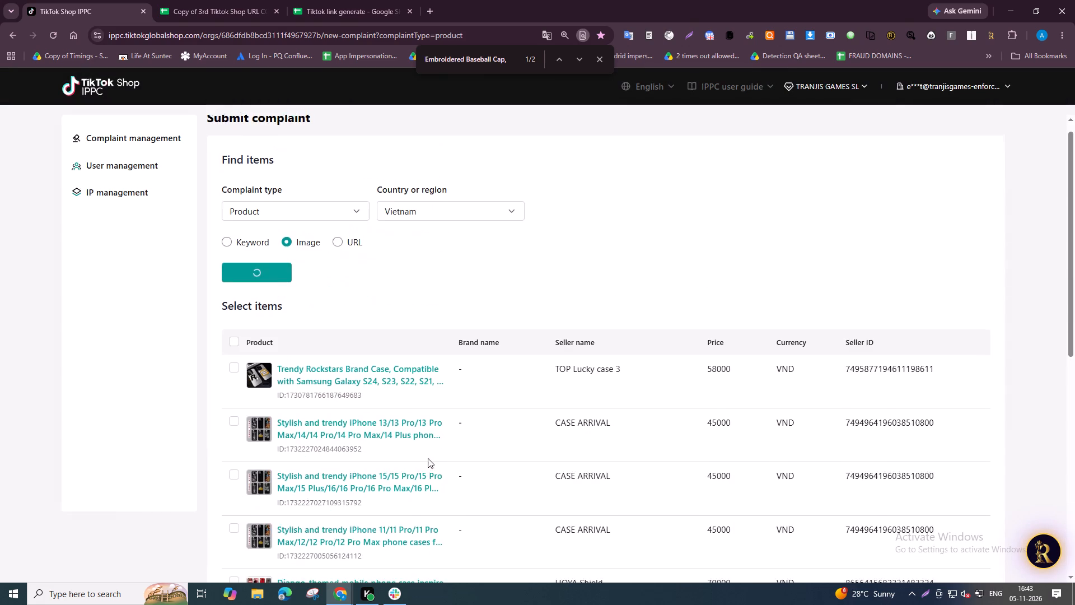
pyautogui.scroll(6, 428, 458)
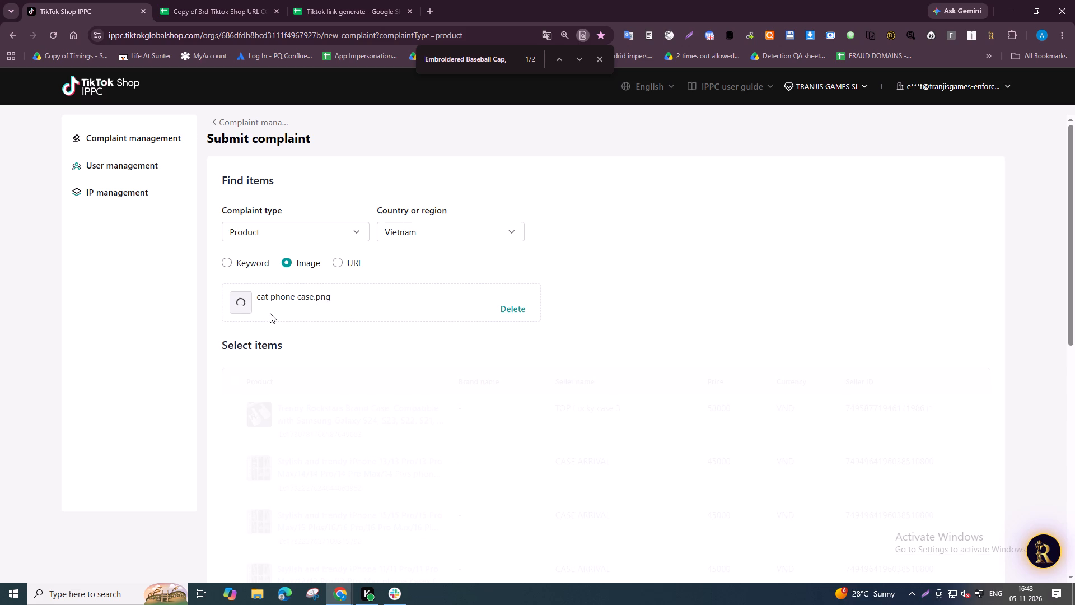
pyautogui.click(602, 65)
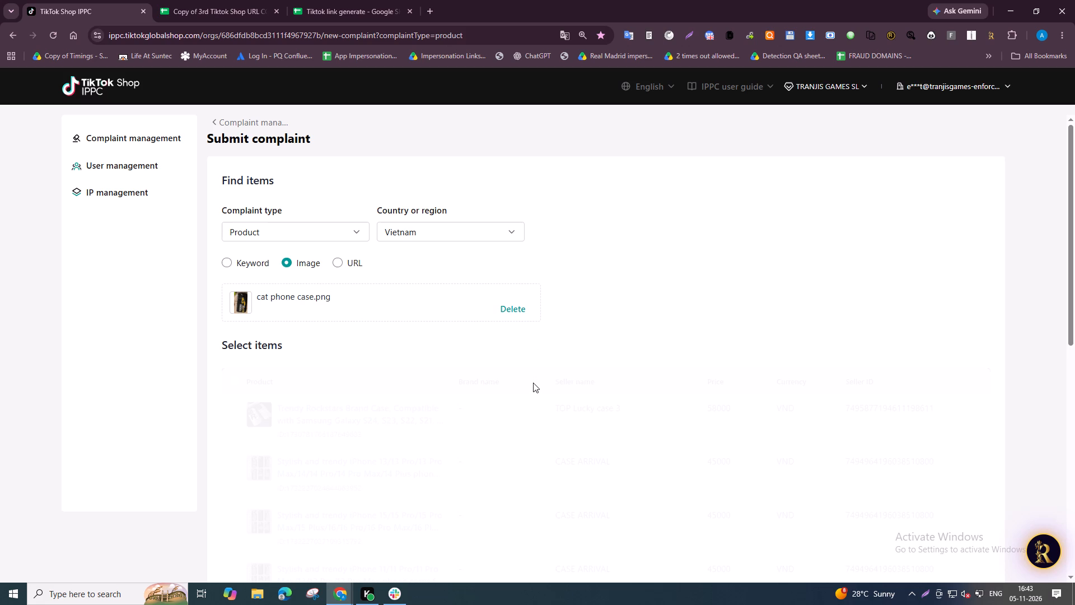
# Examine the Vietnam results for the cat phone case photo, enlarging product pictures to look for Caterpillar branding.
pyautogui.scroll(-4, 520, 395)
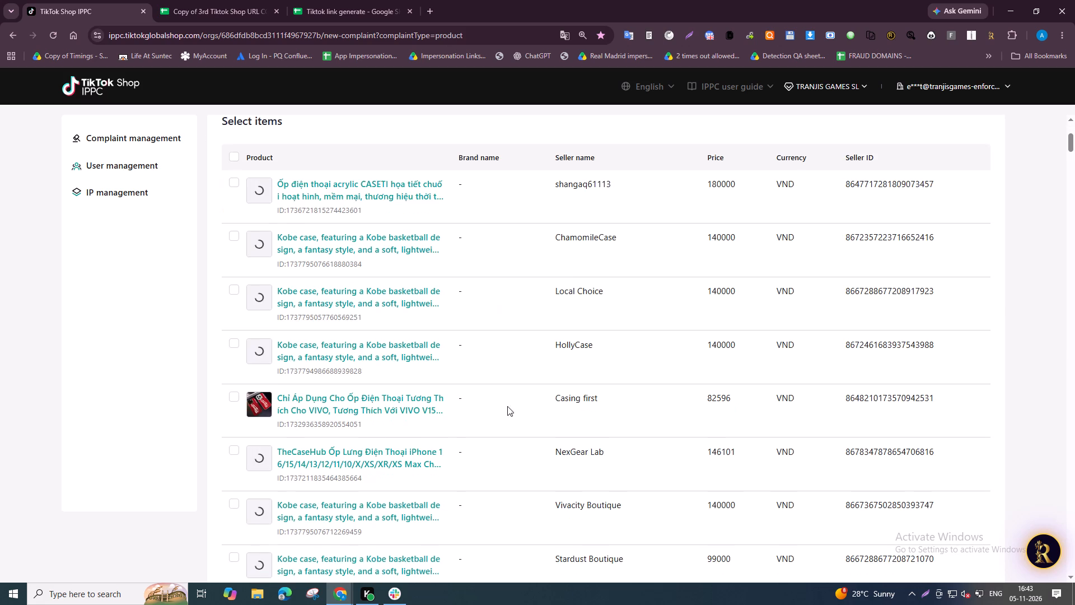
pyautogui.click(258, 250)
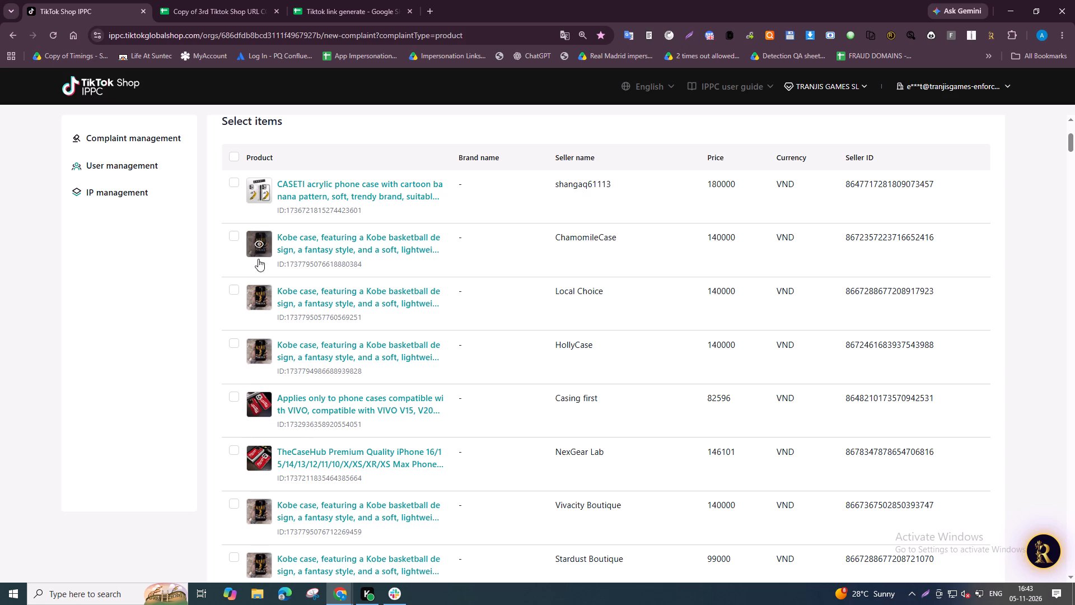
pyautogui.click(152, 309)
pyautogui.click(268, 197)
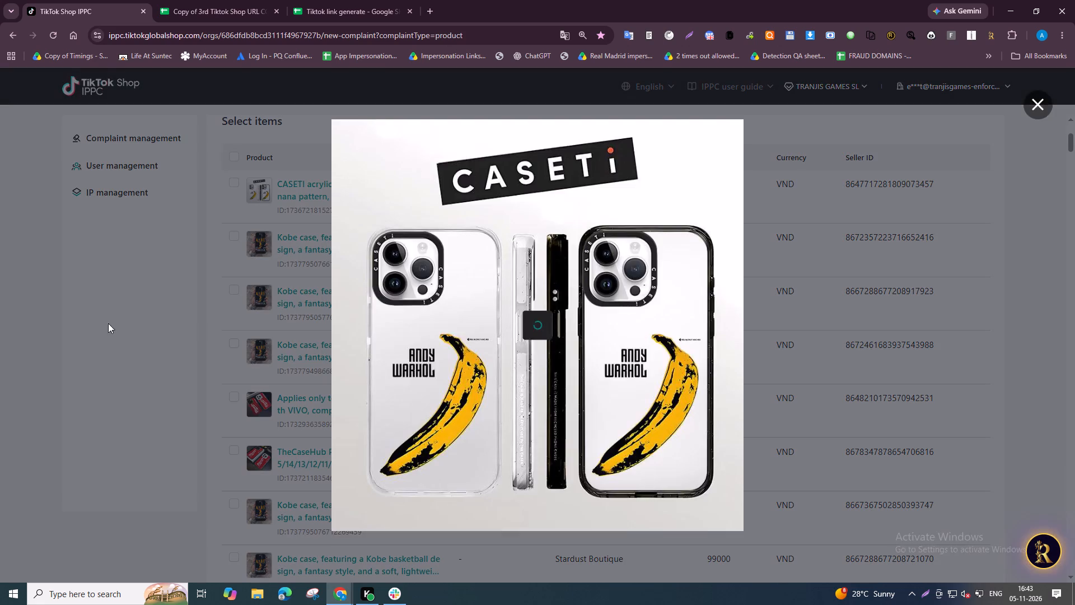
pyautogui.click(96, 326)
pyautogui.scroll(-6, 207, 505)
pyautogui.scroll(-5, 252, 510)
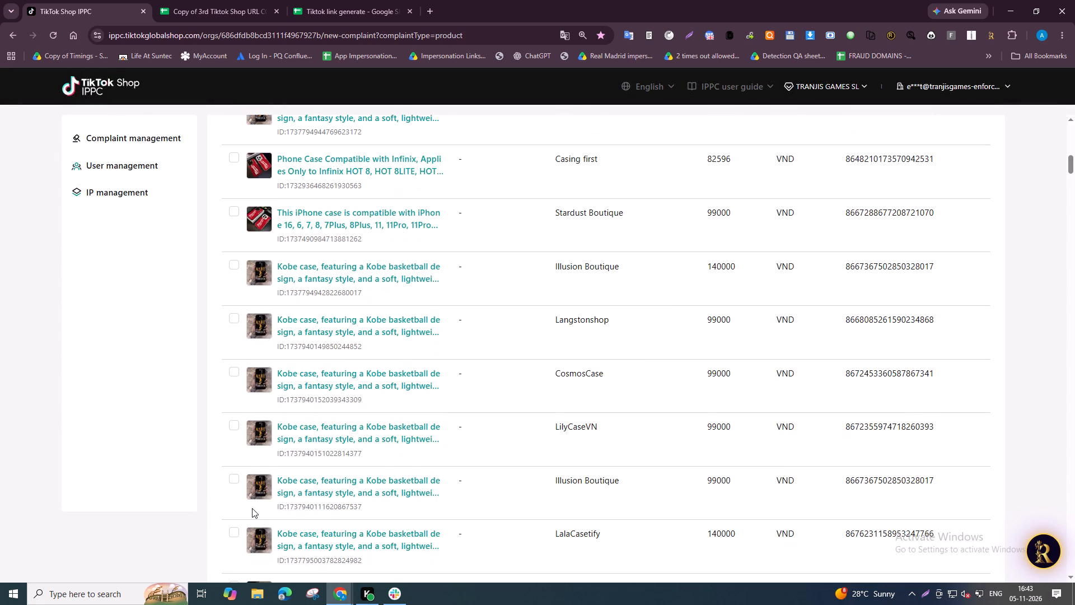
pyautogui.scroll(-18, 252, 503)
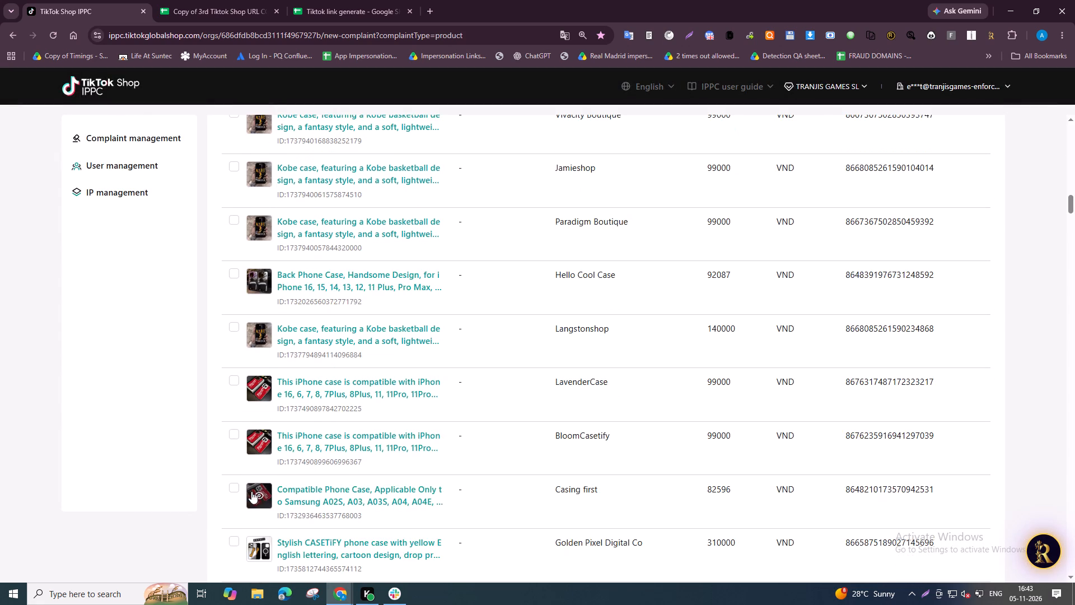
pyautogui.scroll(-17, 251, 491)
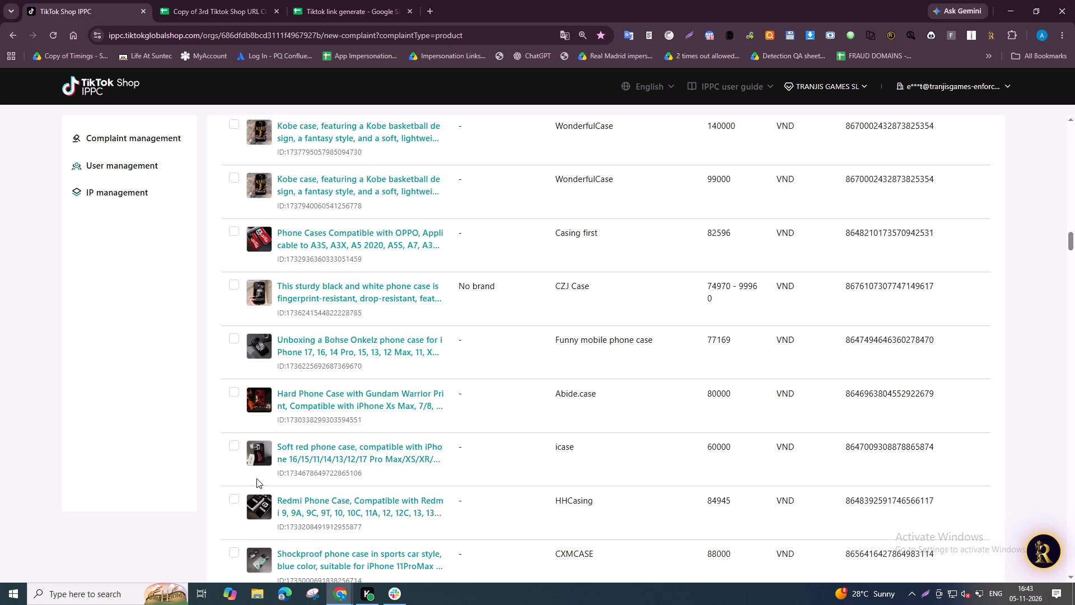
# Search the text of the results page for cat.
pyautogui.hotkey('ctrl', 'f')
pyautogui.write('ca')
pyautogui.press('t')
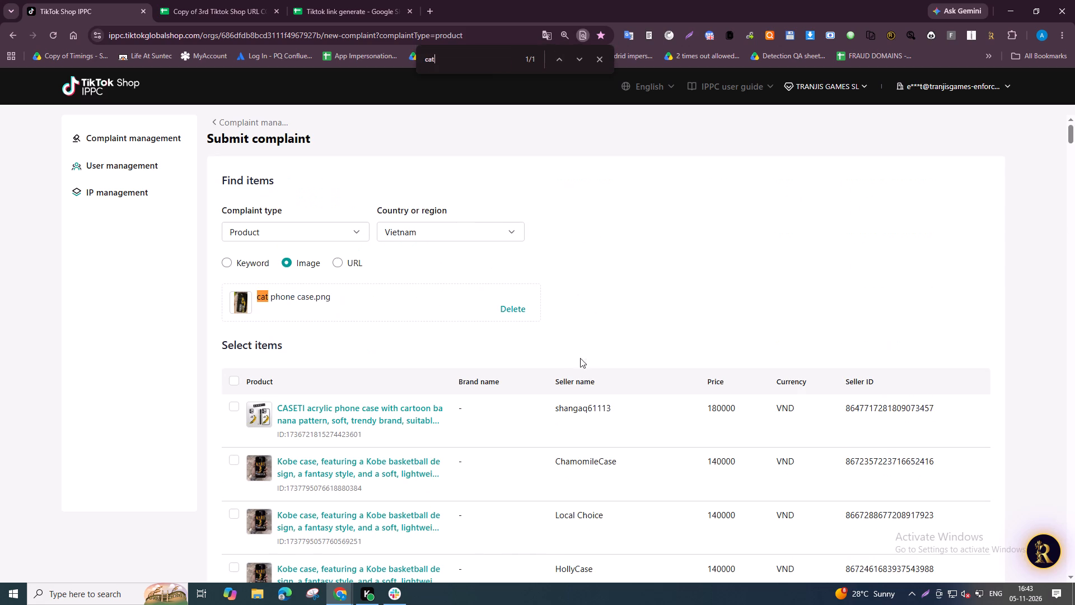
pyautogui.click(583, 62)
# Replace the search photo with the watch cat image, found by searching the photo folder for wa, and search Vietnam products.
pyautogui.click(516, 314)
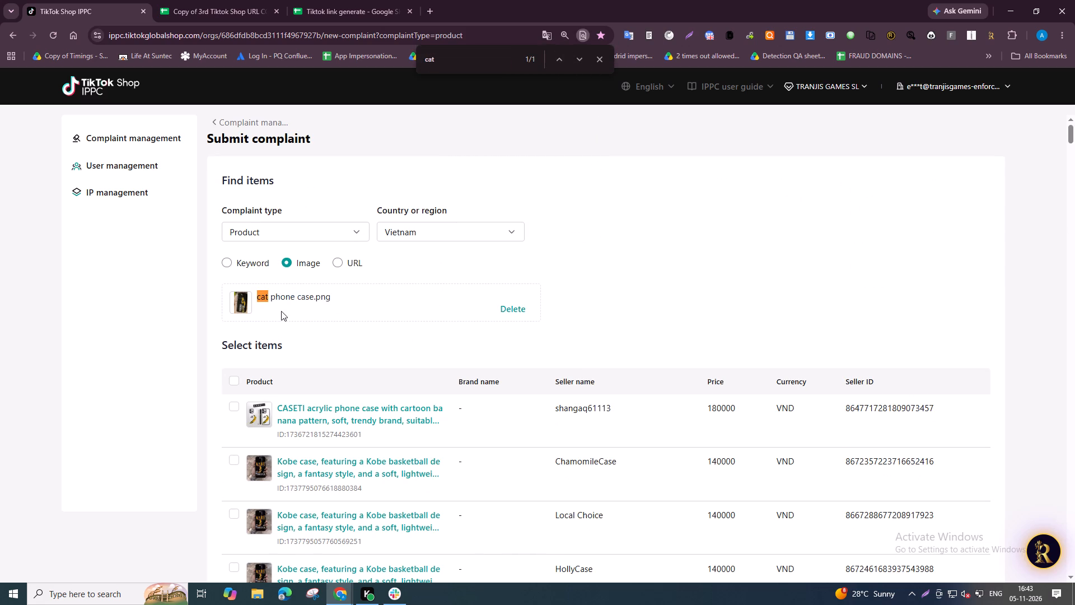
pyautogui.click(520, 305)
pyautogui.click(277, 297)
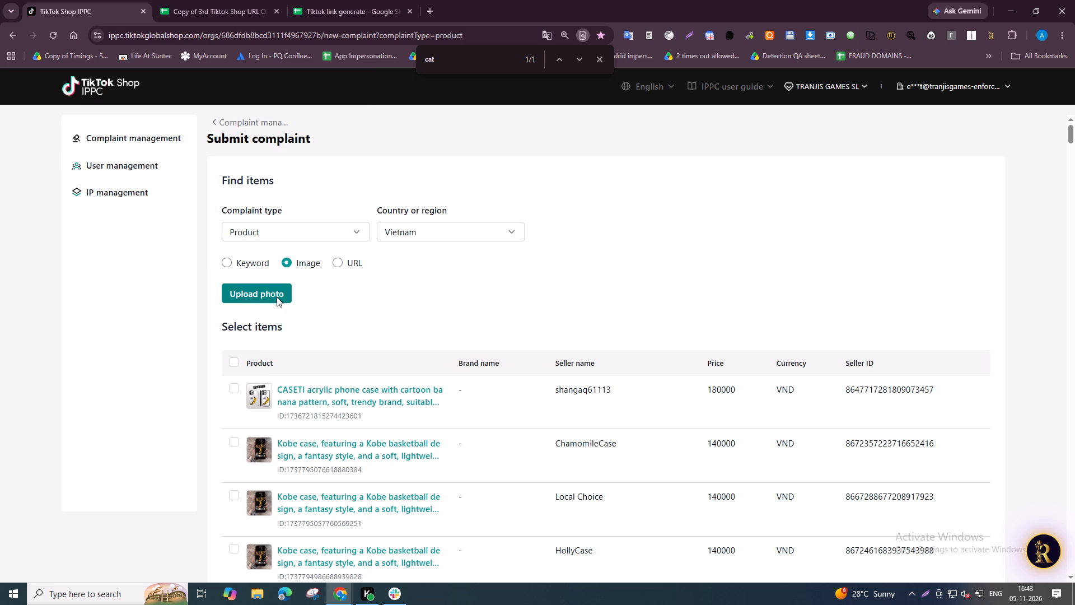
pyautogui.click(288, 29)
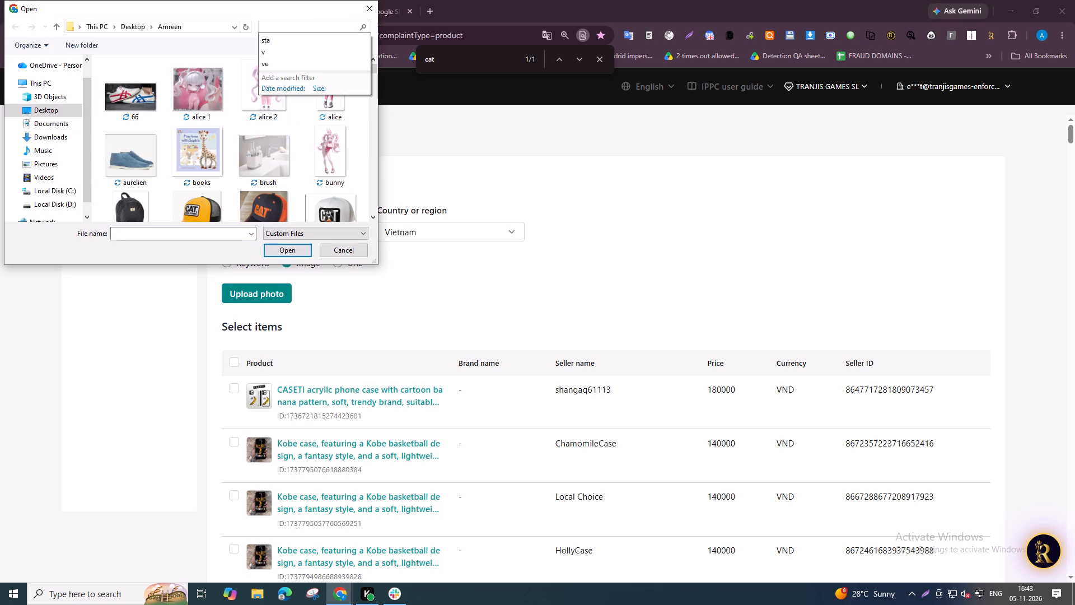
pyautogui.write('wa')
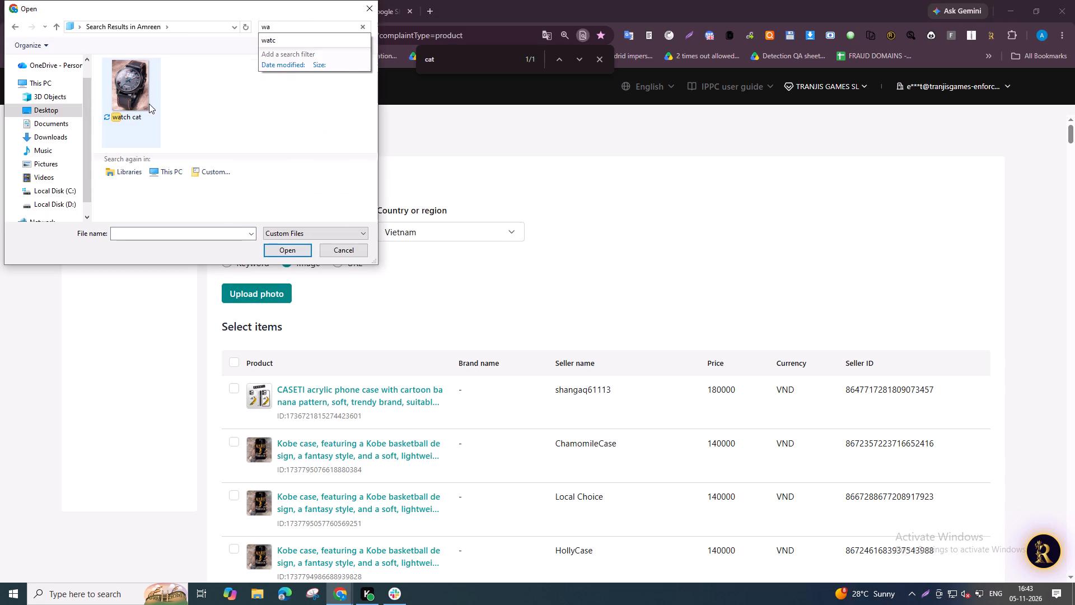
pyautogui.click(148, 103)
pyautogui.click(274, 250)
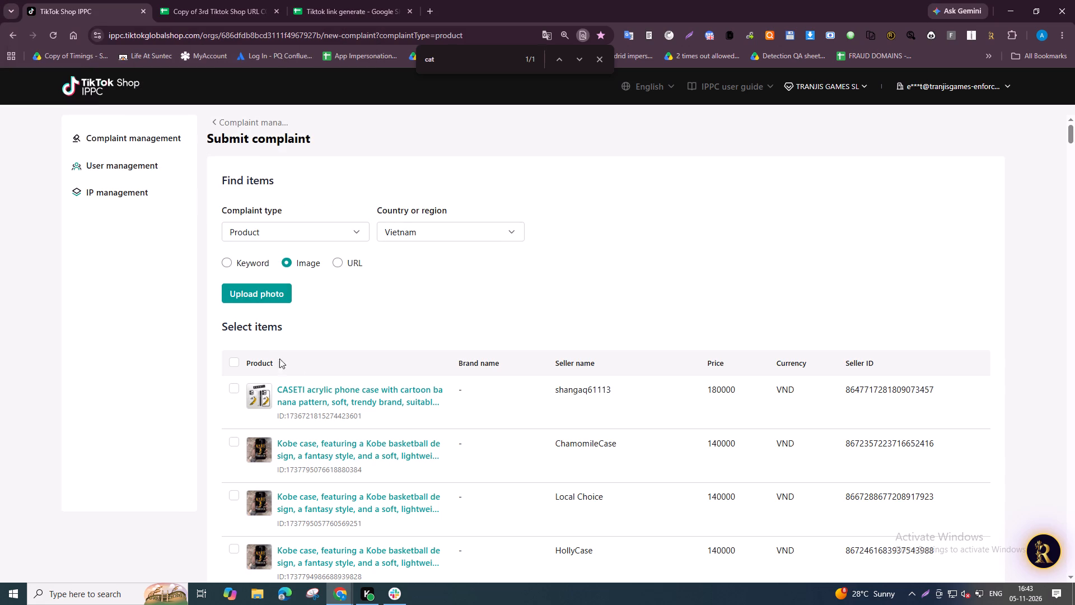
pyautogui.click(603, 60)
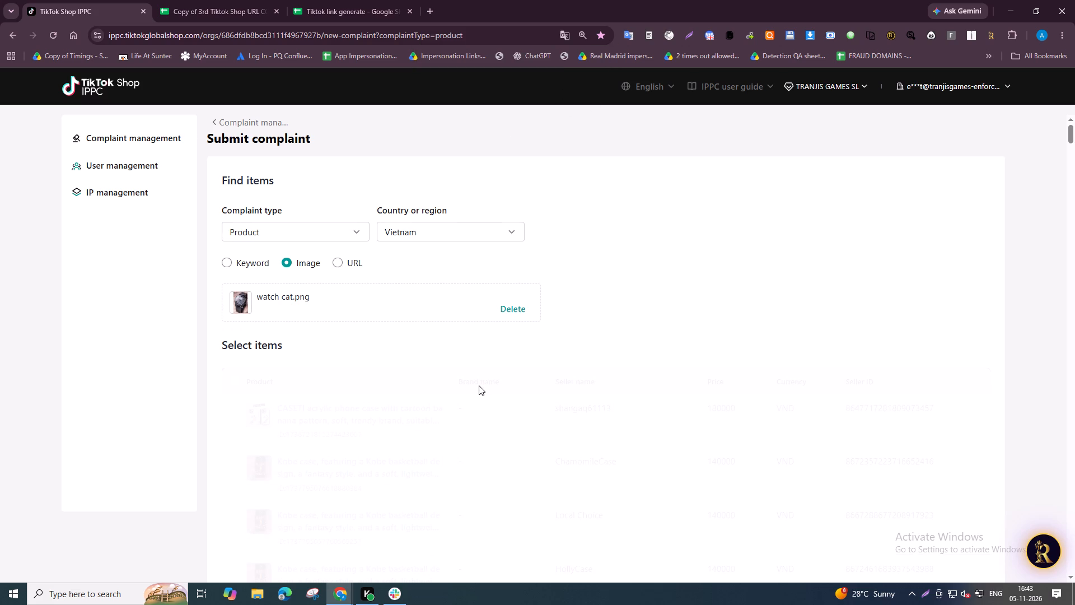
# Examine the Vietnam watch results, enlarging product pictures to check which listings show Caterpillar-branded watches.
pyautogui.scroll(-1, 473, 394)
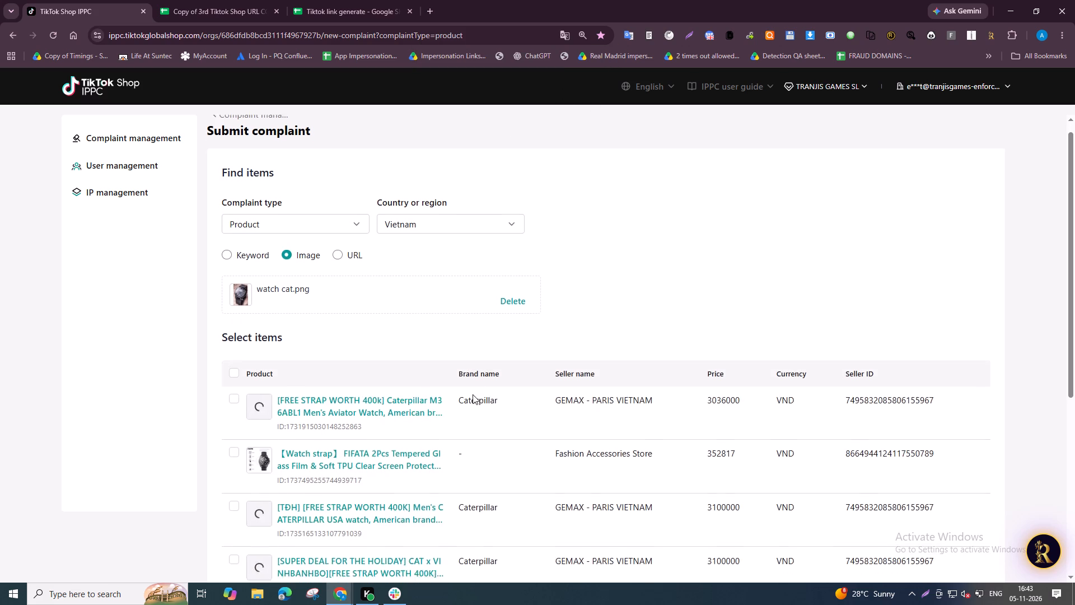
pyautogui.scroll(-1, 473, 394)
pyautogui.click(247, 307)
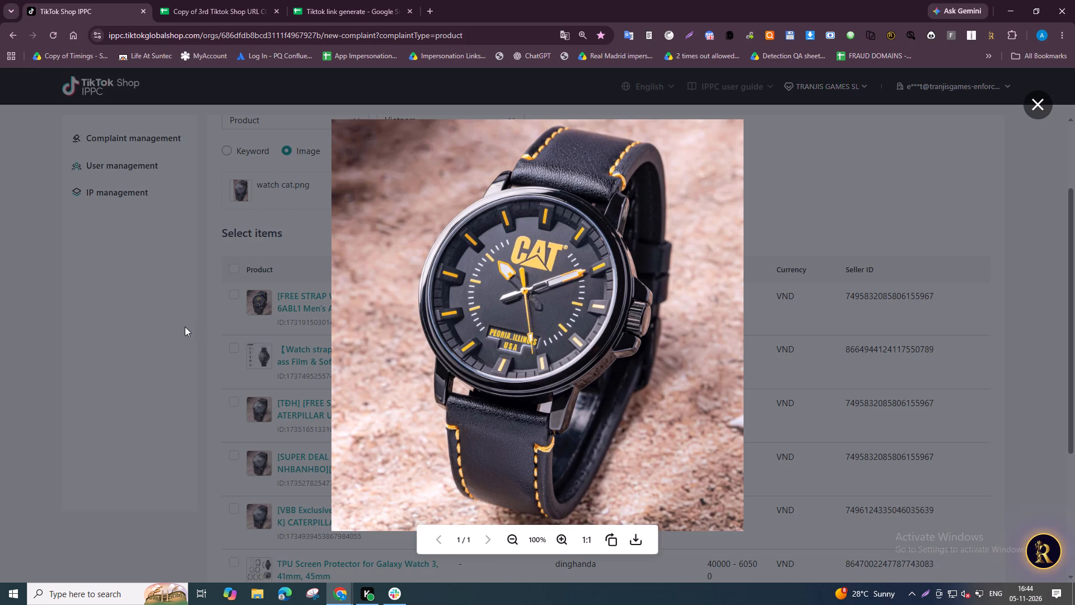
pyautogui.click(185, 327)
pyautogui.scroll(-9, 270, 443)
pyautogui.click(250, 370)
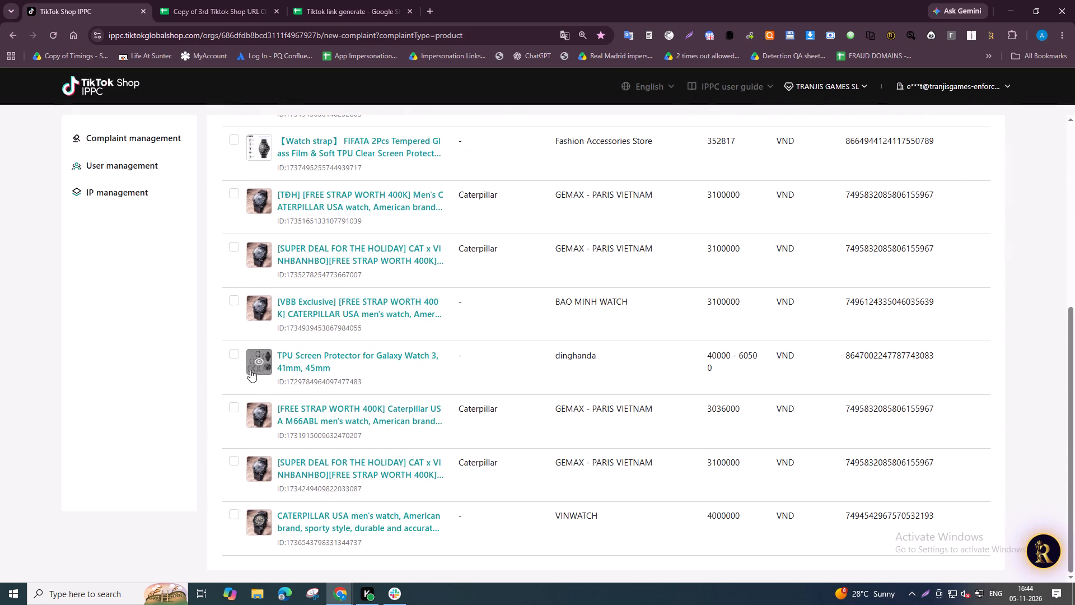
pyautogui.click(175, 378)
pyautogui.click(256, 425)
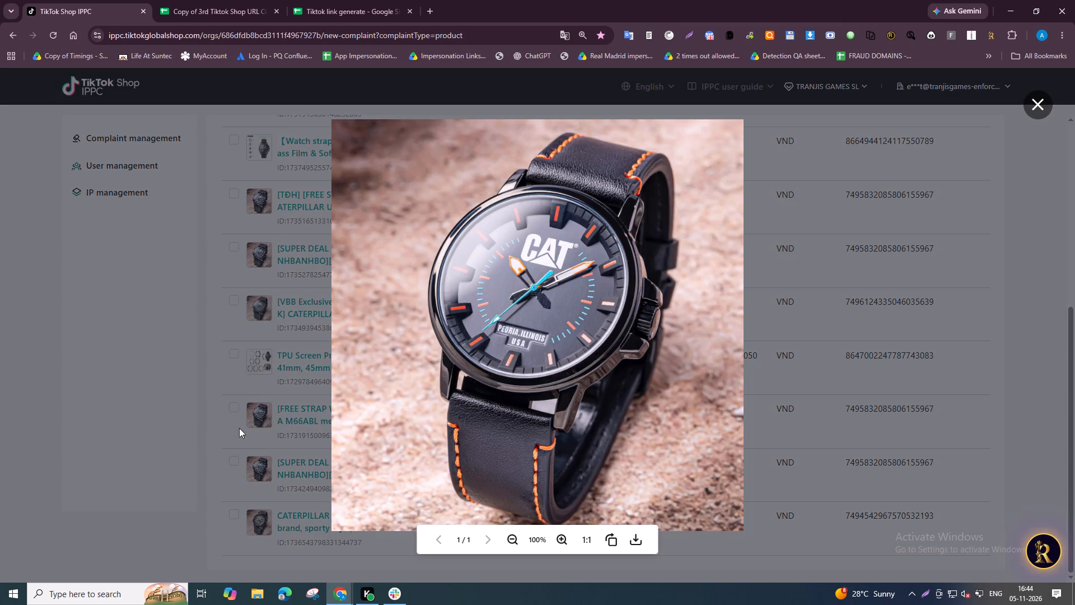
pyautogui.click(192, 417)
pyautogui.doubleClick(330, 539)
pyautogui.hotkey('ctrl', 'c')
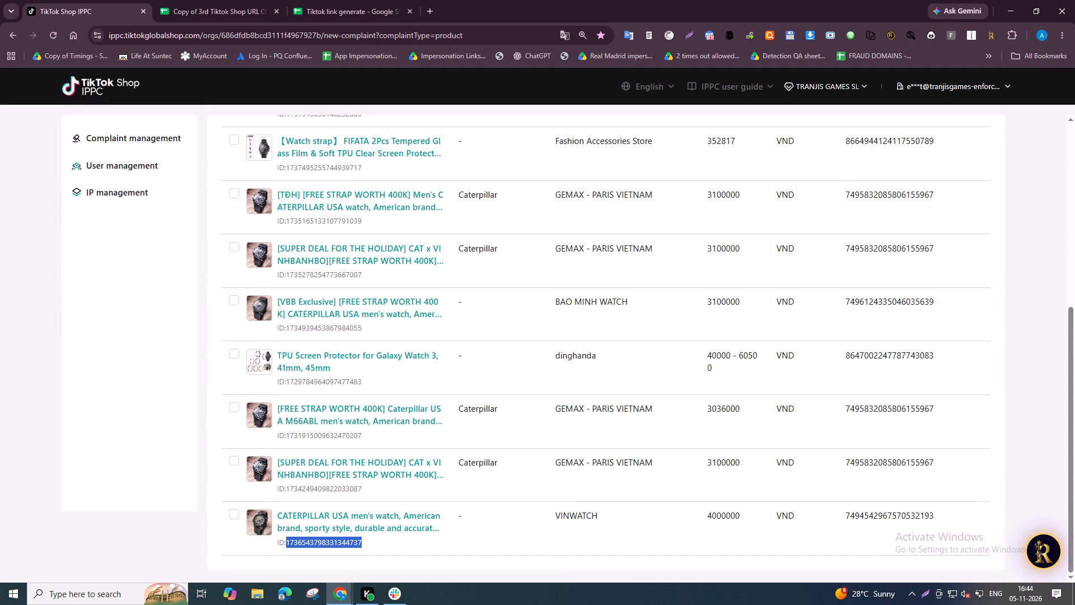
pyautogui.hotkey('alt', 'Tab')
pyautogui.scroll(-3, 357, 474)
pyautogui.click(344, 390)
pyautogui.hotkey('ctrl', 'v')
pyautogui.hotkey('alt', 'Tab')
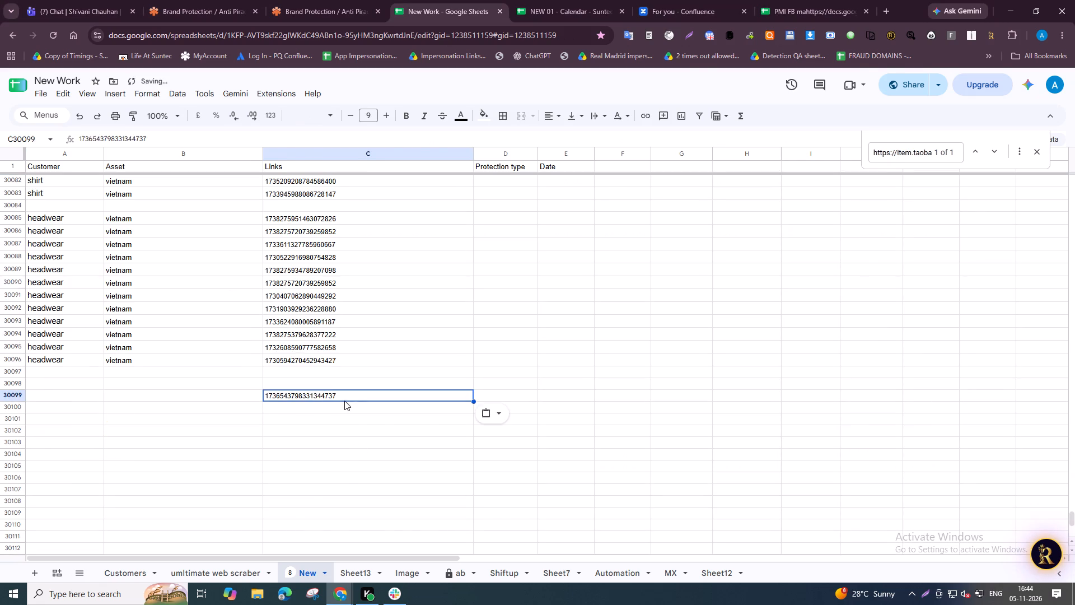
# Copy the Vietnam watch result rows from IPPC and paste them below the existing data in Tiktok link generate, starting at A15413.
pyautogui.doubleClick(331, 492)
pyautogui.hotkey('ctrl', 'c')
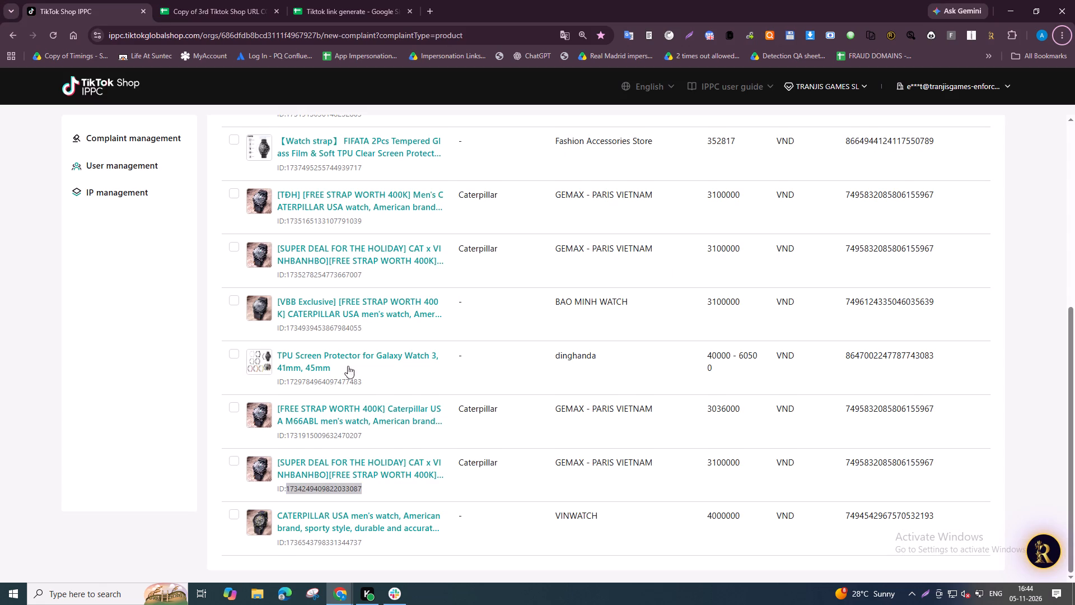
pyautogui.scroll(5, 244, 389)
pyautogui.moveTo(232, 381); pyautogui.dragTo(945, 582)
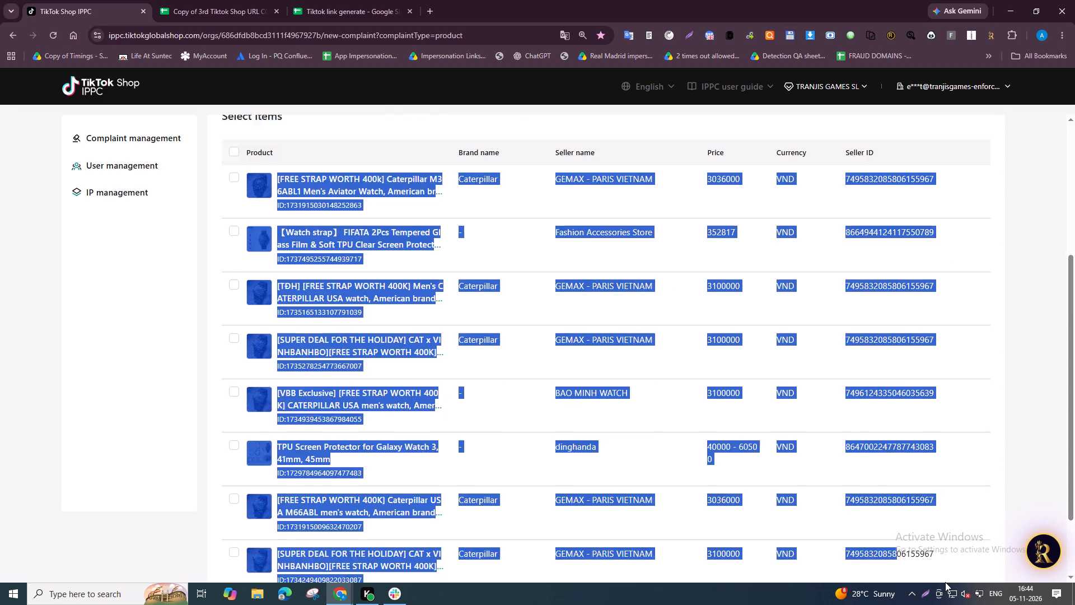
pyautogui.moveTo(945, 582); pyautogui.dragTo(946, 537)
pyautogui.hotkey('ctrl', 'c')
pyautogui.click(340, 0)
pyautogui.click(212, 309)
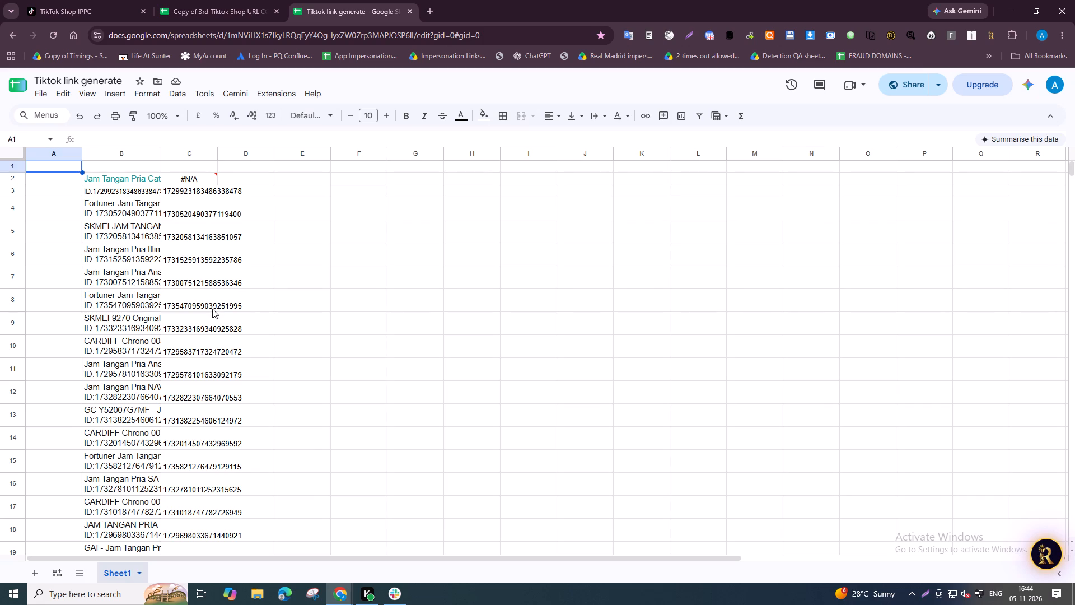
pyautogui.hotkey('ctrl', 'End')
pyautogui.hotkey('ctrl', 'Left')
pyautogui.hotkey('ctrl', 'Left')
pyautogui.hotkey('ctrl', 'Left')
pyautogui.hotkey('ctrl', 'Up')
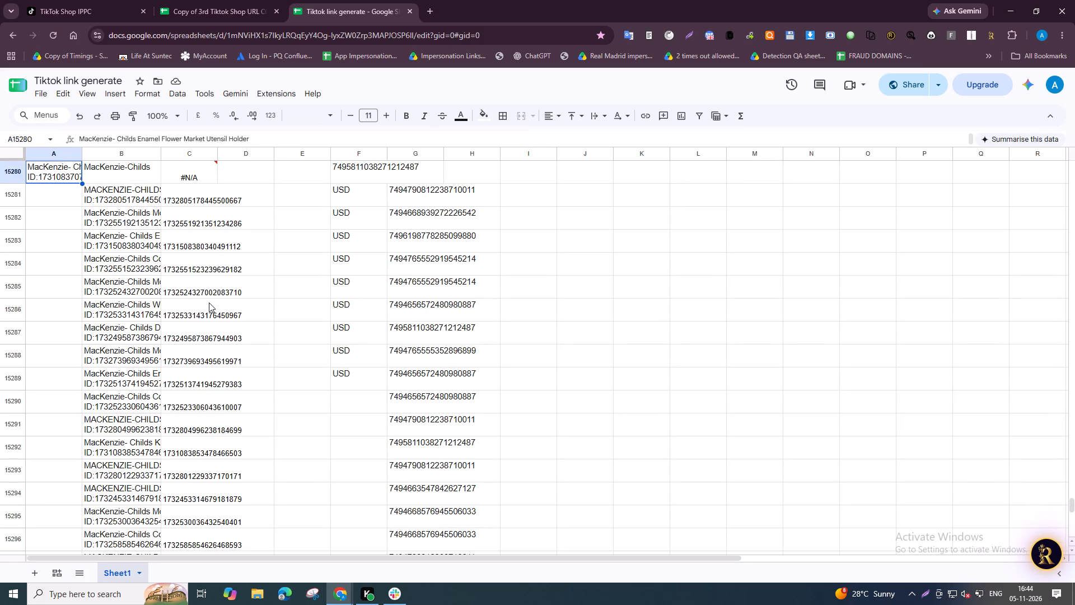
pyautogui.press('Right')
pyautogui.hotkey('ctrl', 'Down')
pyautogui.hotkey('ctrl', 'End')
pyautogui.hotkey('ctrl', 'Left')
pyautogui.hotkey('ctrl', 'Left')
pyautogui.press('Right')
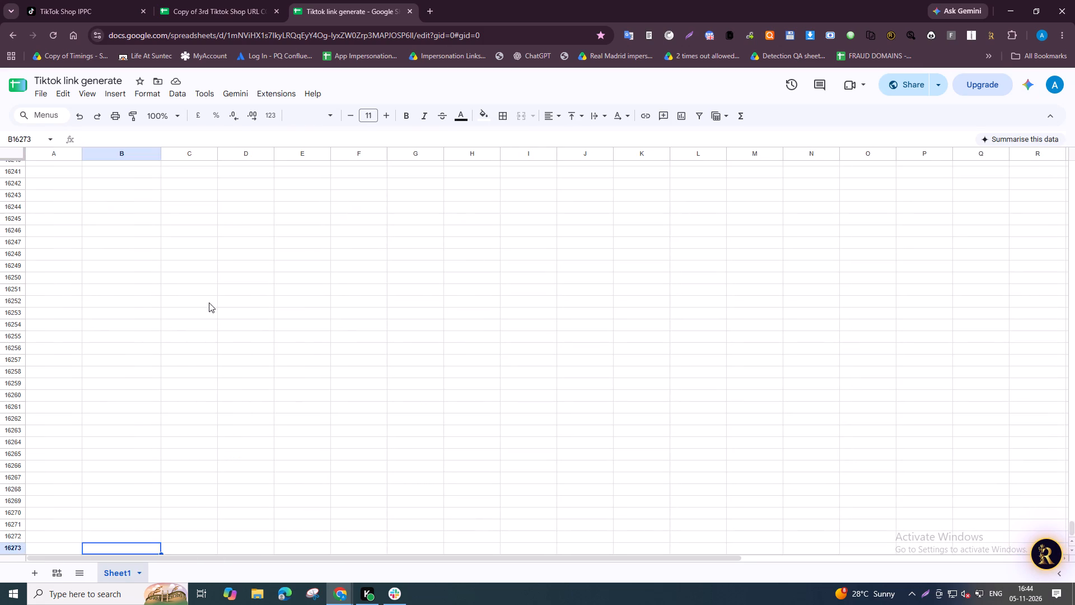
pyautogui.hotkey('ctrl', 'Up')
pyautogui.press('Down')
pyautogui.press('Left')
pyautogui.hotkey('ctrl', 'v')
# Cut the brand, seller and price cells C15413:E15421 out of the pasted watch rows to empty column C.
pyautogui.press('Down')
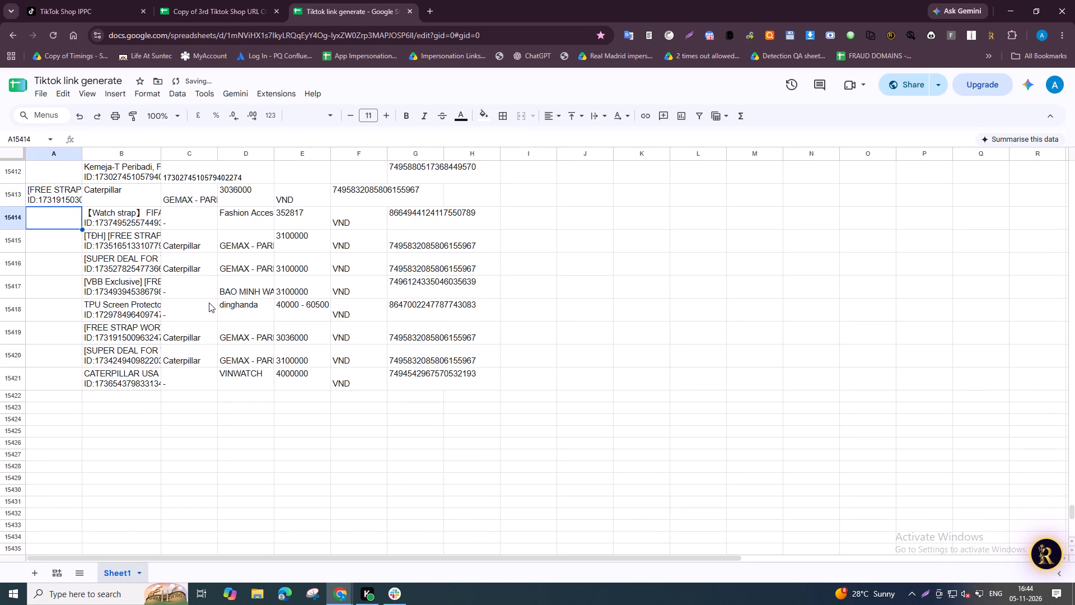
pyautogui.press('Right')
pyautogui.press('Up')
pyautogui.press('Right')
pyautogui.hotkey('ctrl', 'shift', 'Down')
pyautogui.hotkey('shift', 'Right')
pyautogui.hotkey('shift', 'Right')
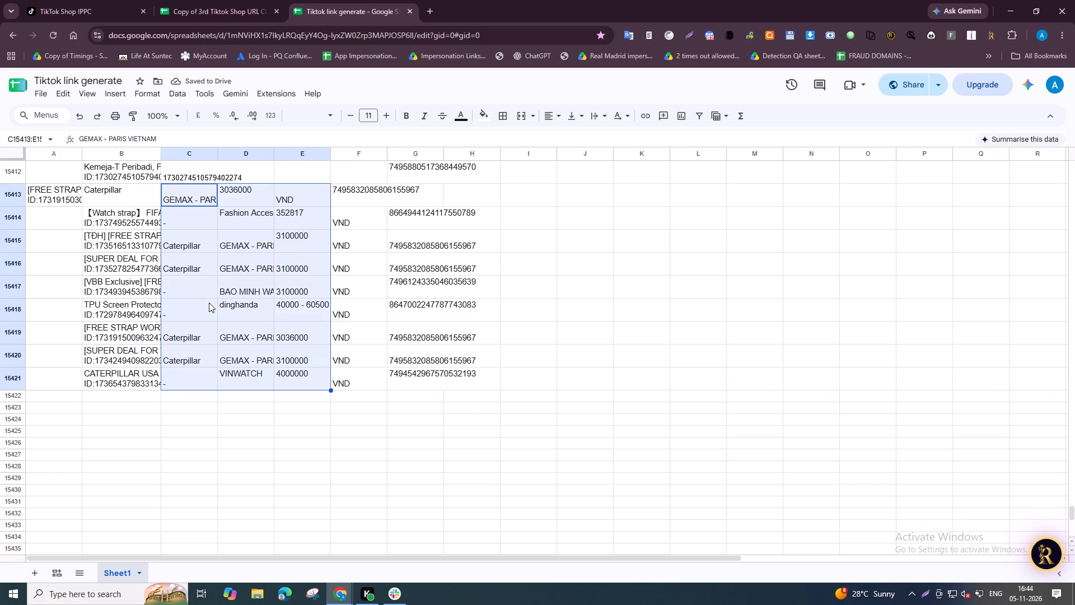
pyautogui.hotkey('shift', 'Delete')
# Fill the REGEXEXTRACT product ID formula from C15412 down column C to row 15421.
pyautogui.press('Left')
pyautogui.hotkey('ctrl', 'Down')
pyautogui.press('Right')
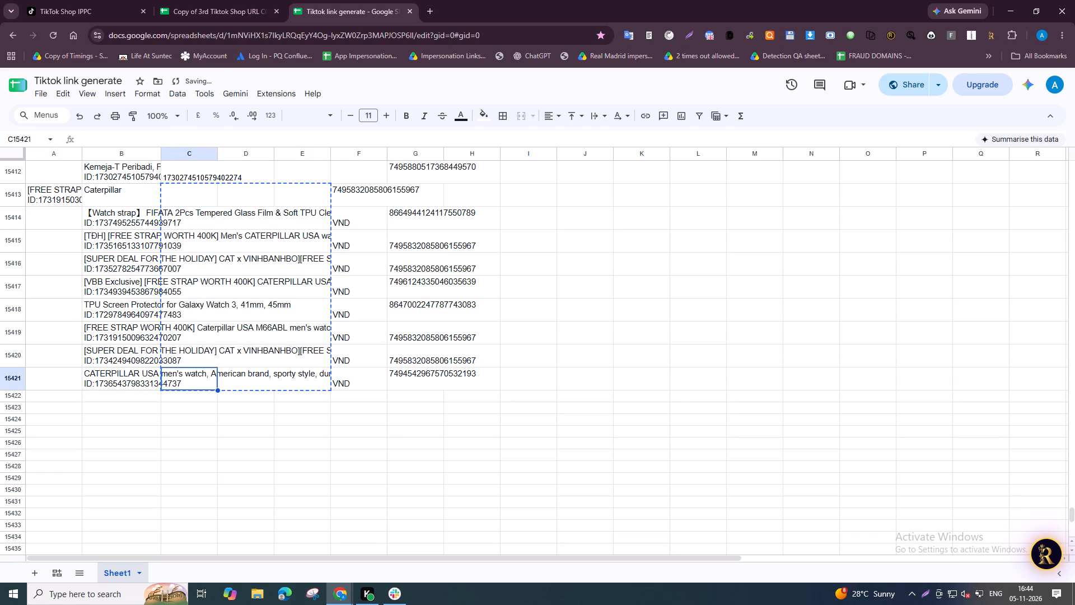
pyautogui.hotkey('ctrl', 'shift', 'Up')
pyautogui.hotkey('ctrl', 'd')
# Copy the extracted watch IDs C15414:C15421 and paste them as values into the Links column of New Work from C30099.
pyautogui.hotkey('shift', 'Down')
pyautogui.hotkey('shift', 'Down')
pyautogui.hotkey('ctrl', 'c')
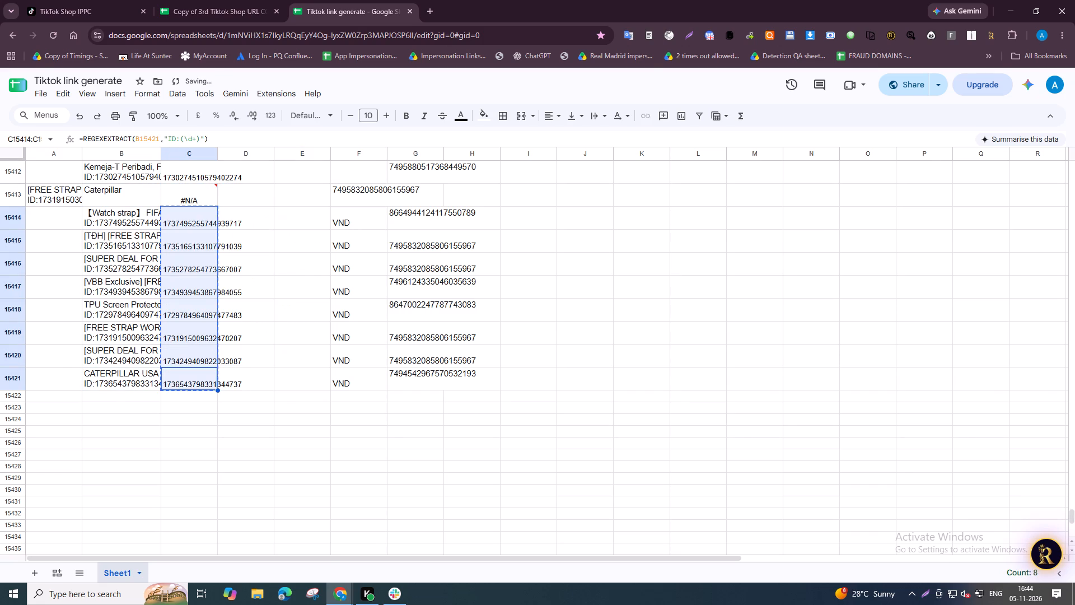
pyautogui.hotkey('alt', 'Tab')
pyautogui.hotkey('ctrl', 'shift', 'v')
pyautogui.hotkey('alt', 'Tab')
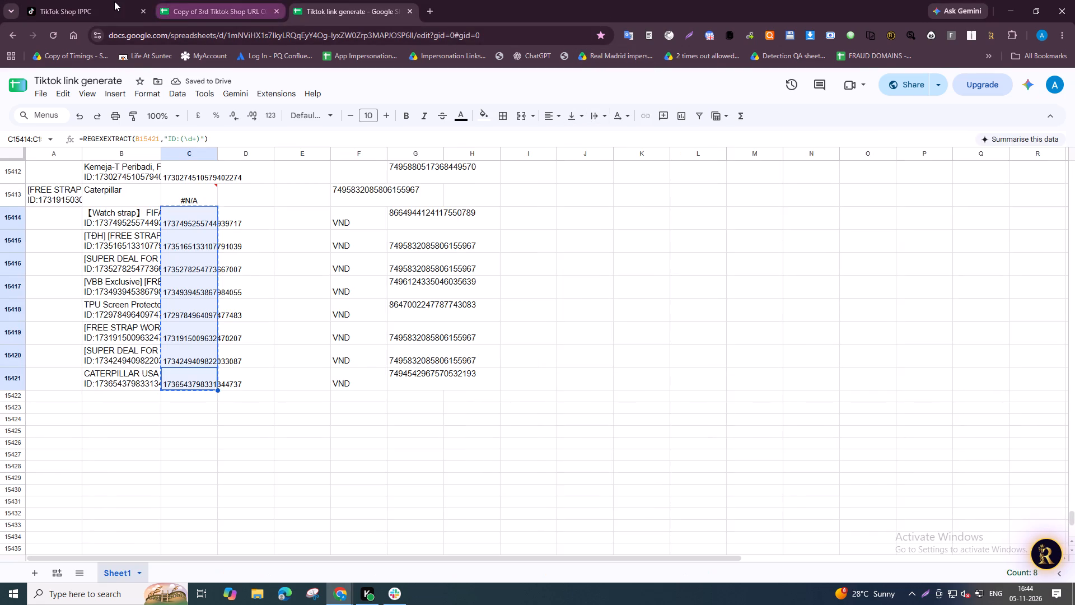
pyautogui.click(111, 0)
pyautogui.scroll(8, 207, 302)
pyautogui.click(377, 361)
pyautogui.doubleClick(346, 440)
pyautogui.hotkey('ctrl', 'c')
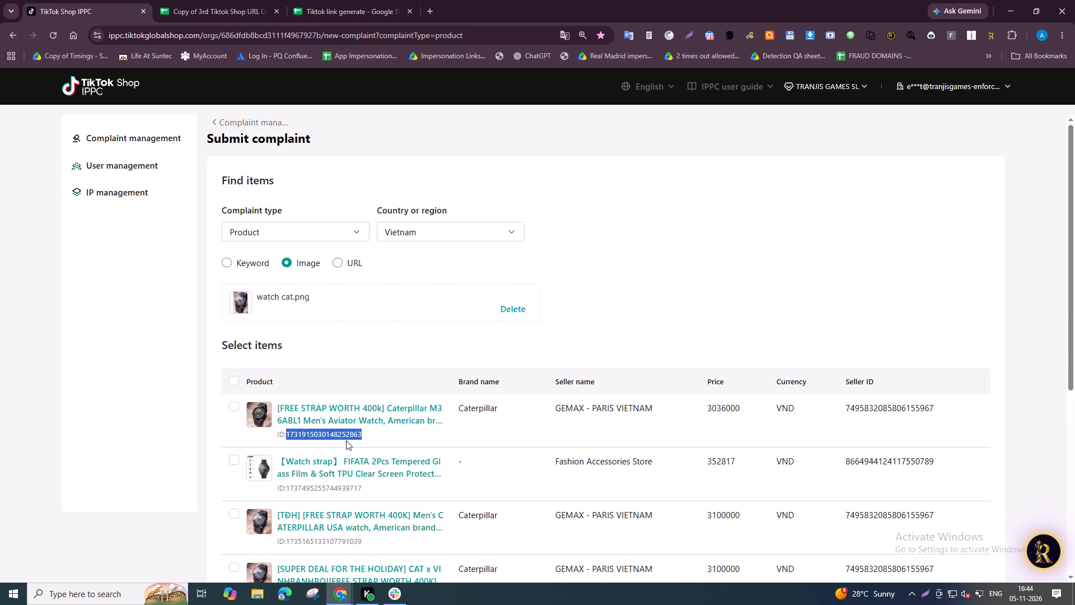
pyautogui.hotkey('alt', 'Tab')
pyautogui.click(327, 385)
pyautogui.hotkey('ctrl', 'shift', 'v')
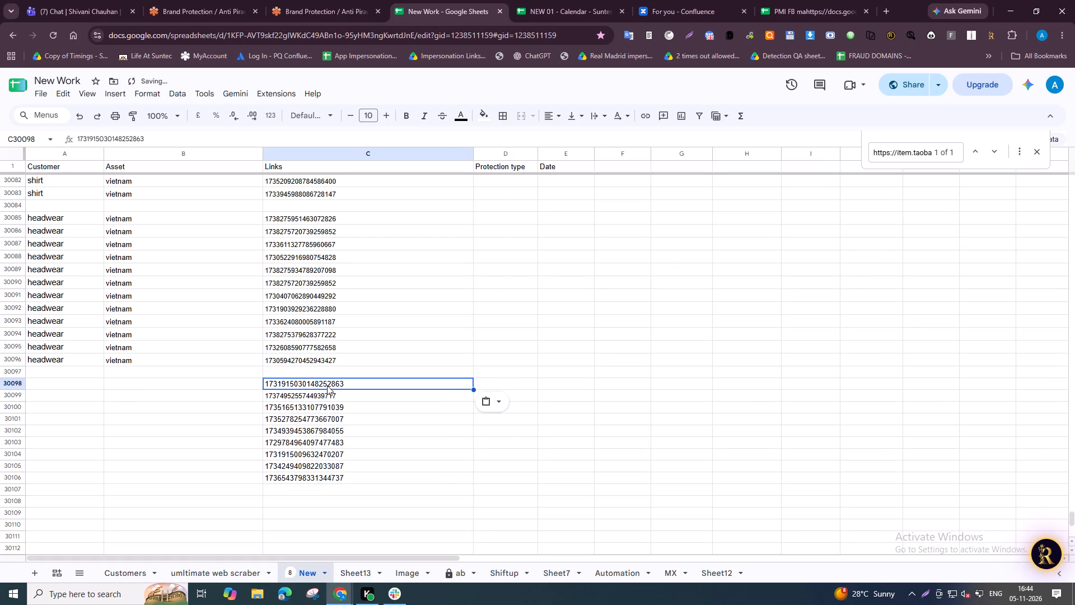
# Paste the watch IDs C30098:C30106 as values into the Generator's Product ID column from F4047, with Vietnam as the country of search.
pyautogui.hotkey('ctrl', 'shift', 'Down')
pyautogui.hotkey('ctrl', 'c')
pyautogui.hotkey('alt', 'Tab')
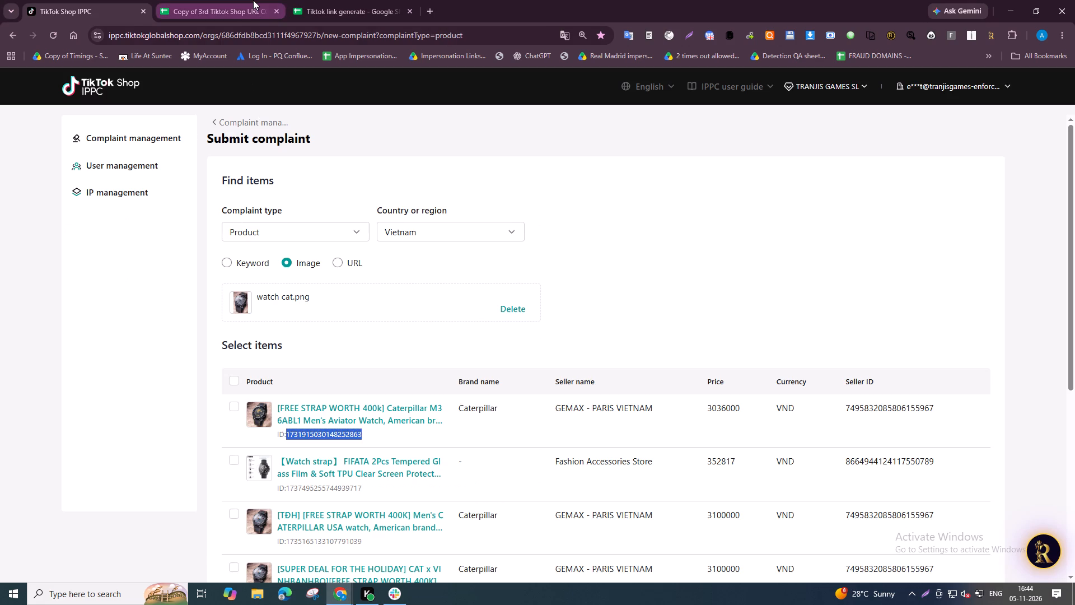
pyautogui.click(253, 0)
pyautogui.hotkey('alt', 'Tab')
pyautogui.hotkey('alt', 'Tab')
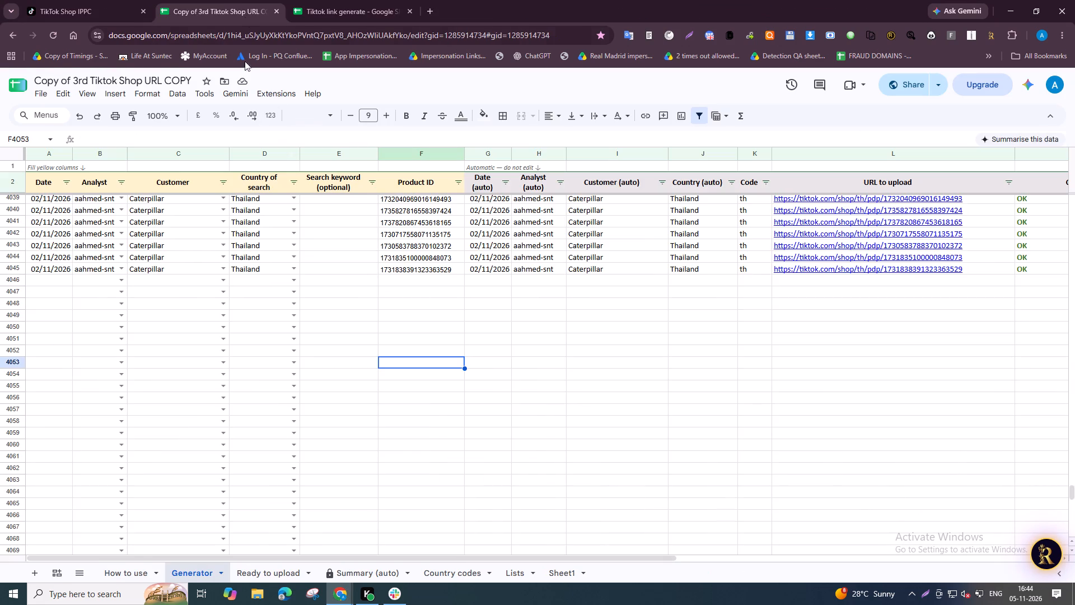
pyautogui.click(237, 0)
pyautogui.click(416, 293)
pyautogui.hotkey('ctrl', 'shift', 'v')
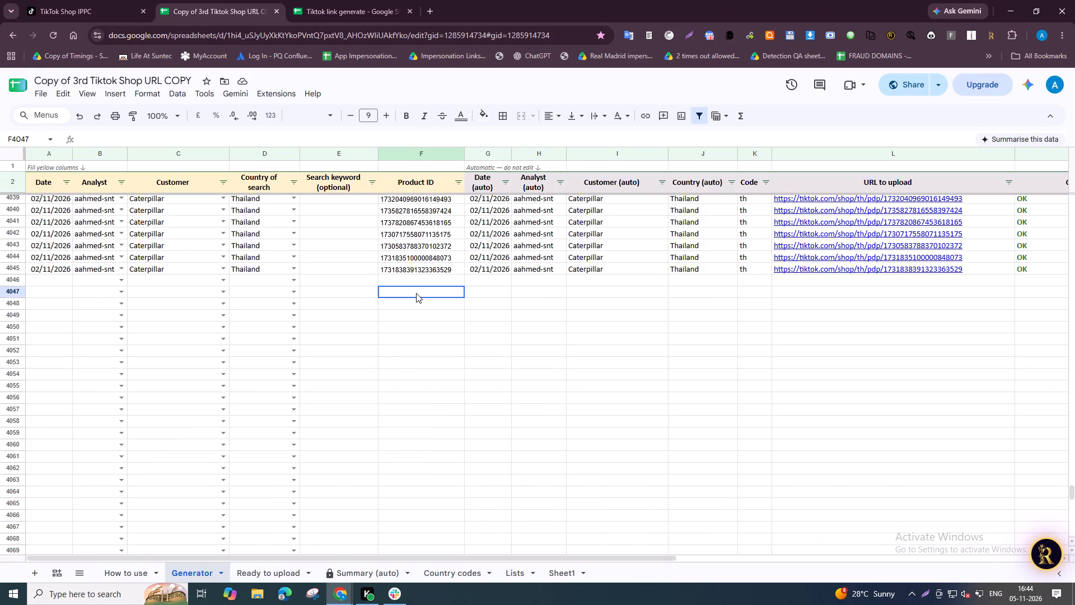
pyautogui.click(296, 290)
pyautogui.press('v')
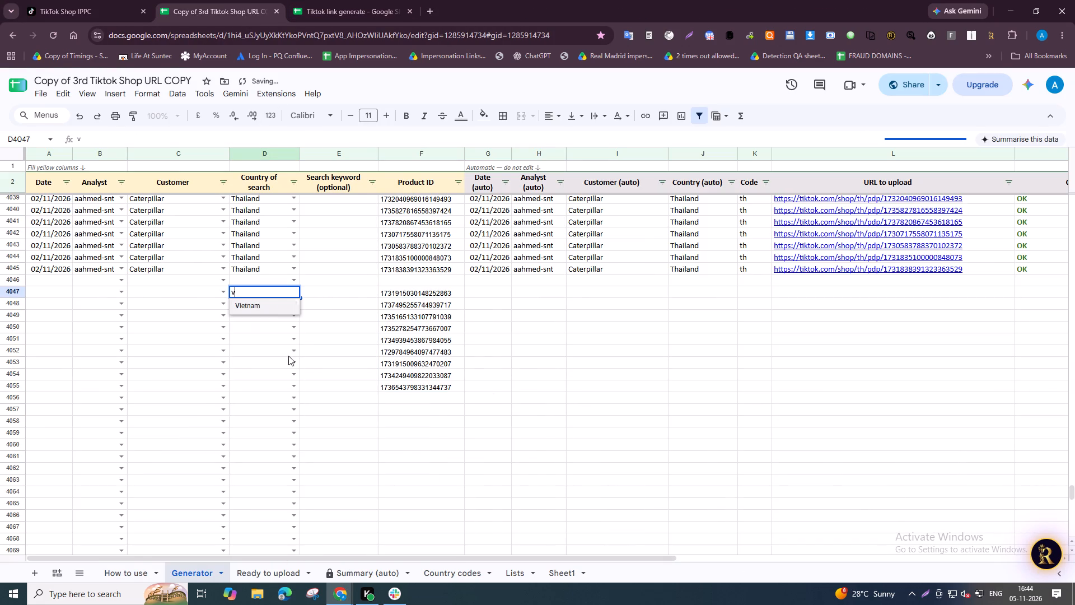
pyautogui.click(274, 312)
# Copy the generated URLs L4047:L4052 and search them by URL under Vietnam in a duplicate of the TikTok Shop IPPC tab.
pyautogui.click(777, 382)
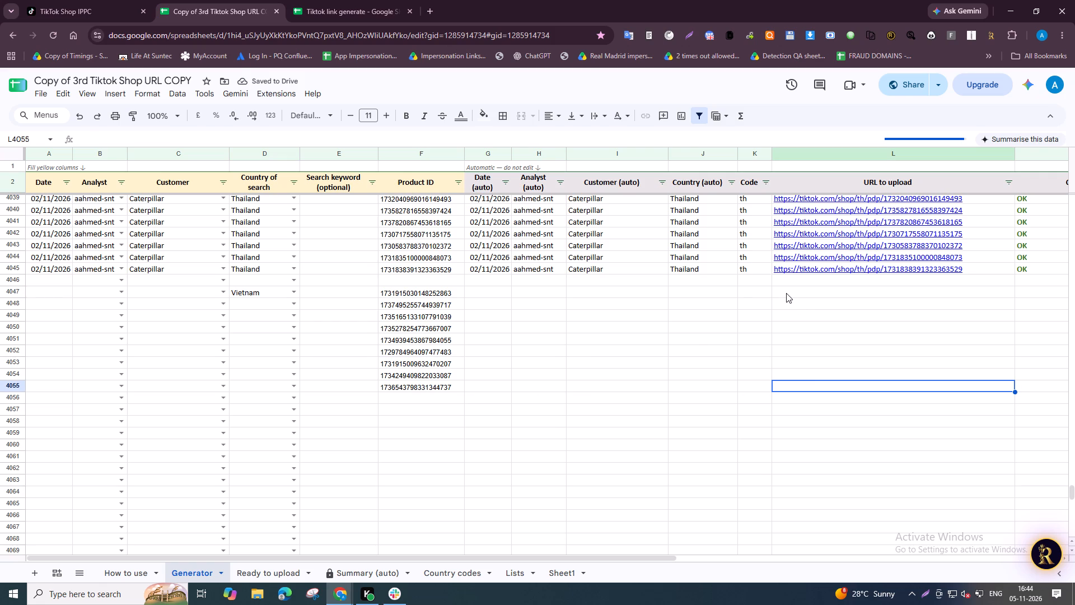
pyautogui.click(786, 293)
pyautogui.keyDown('shift'); pyautogui.click(807, 351); pyautogui.keyUp('shift')
pyautogui.hotkey('ctrl', 'c')
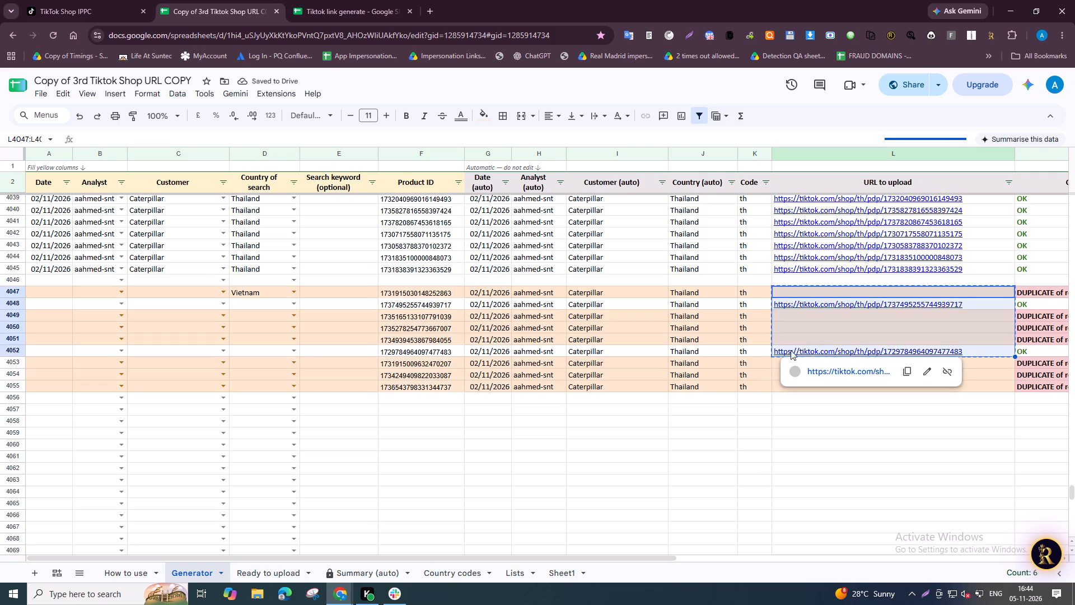
pyautogui.click(115, 0)
pyautogui.rightClick(115, 0)
pyautogui.click(167, 105)
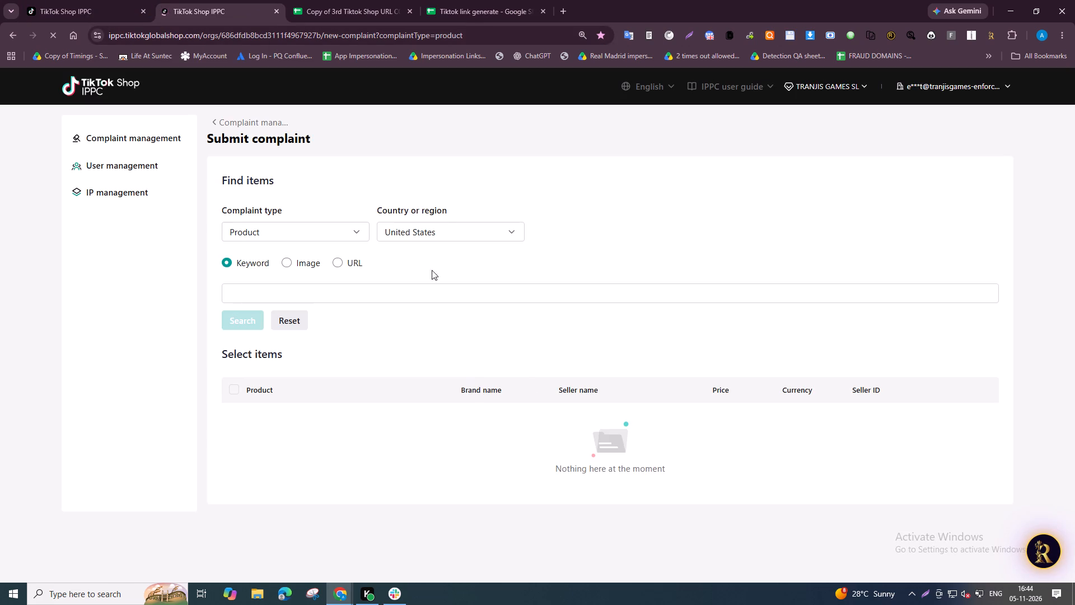
pyautogui.click(432, 240)
pyautogui.press('v')
pyautogui.click(434, 266)
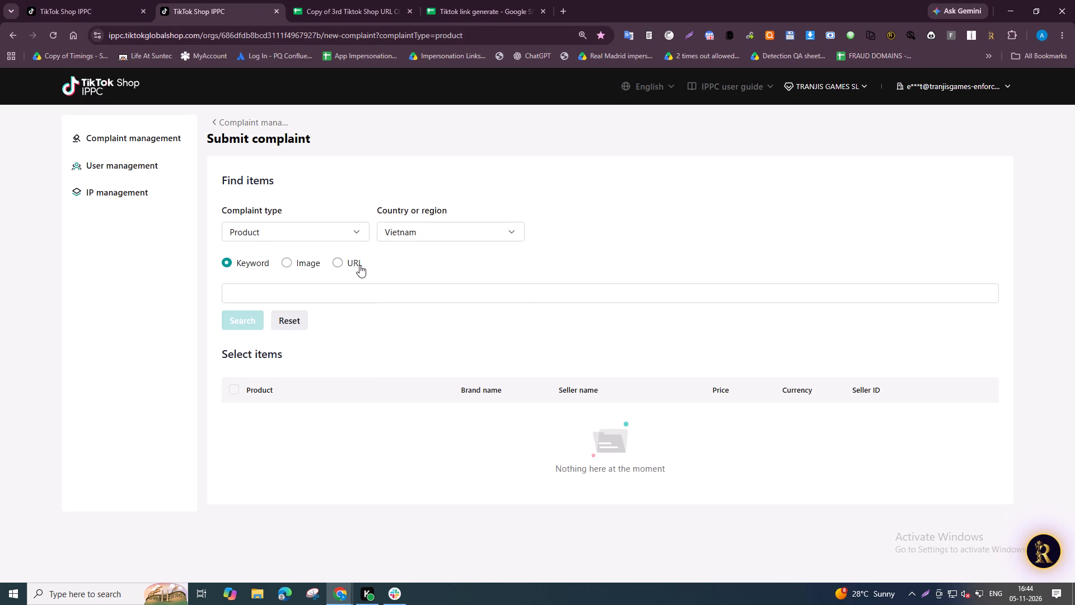
pyautogui.click(359, 265)
pyautogui.click(366, 299)
pyautogui.hotkey('ctrl', 'v')
pyautogui.click(246, 402)
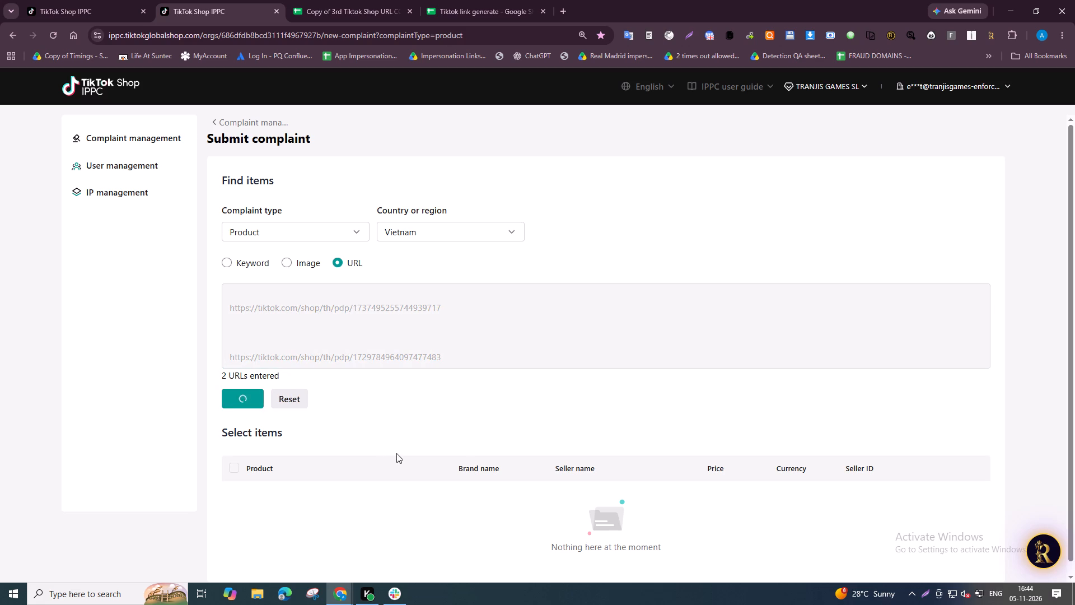
# Enlarge the product pictures of the URL search results to check them for Caterpillar branding.
pyautogui.scroll(-5, 405, 453)
pyautogui.click(261, 448)
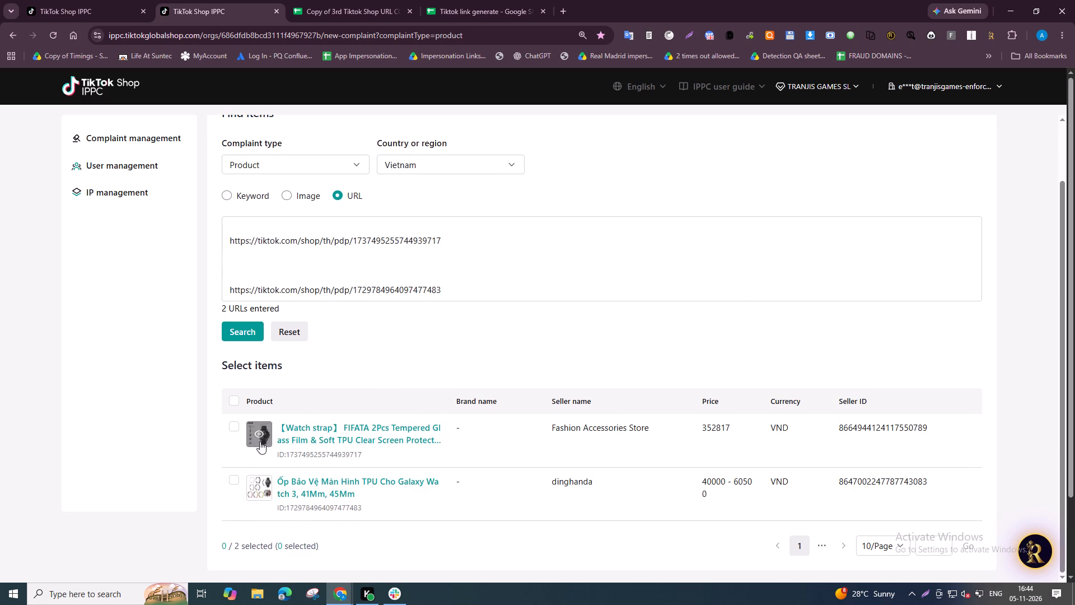
pyautogui.click(260, 441)
pyautogui.click(165, 417)
pyautogui.click(264, 488)
pyautogui.click(175, 435)
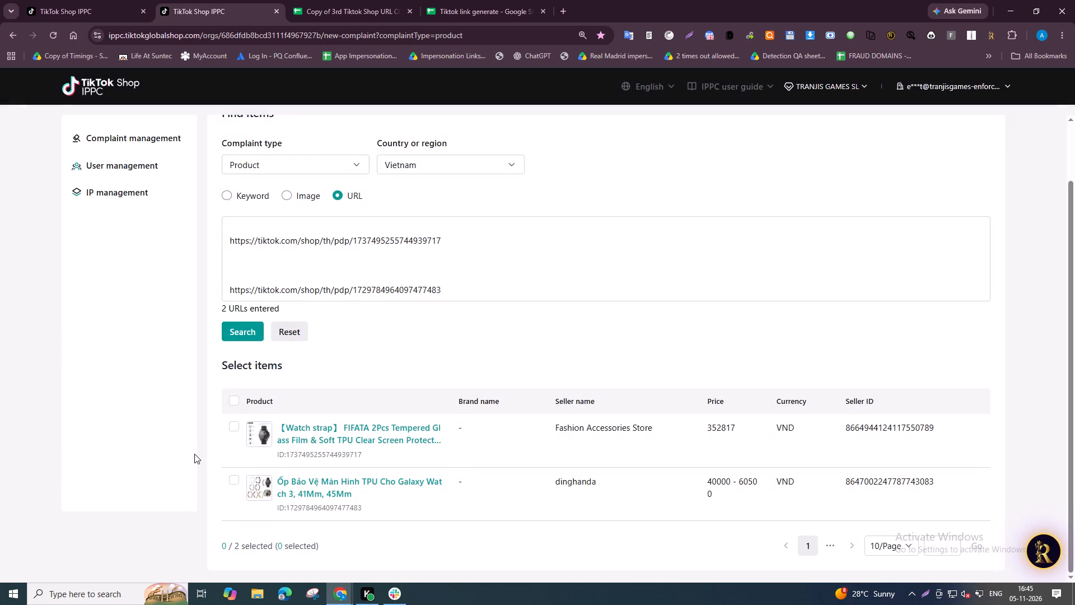
# Clear the watch ID entries in E4046:L4063 of the Generator sheet.
pyautogui.click(90, 0)
pyautogui.click(336, 0)
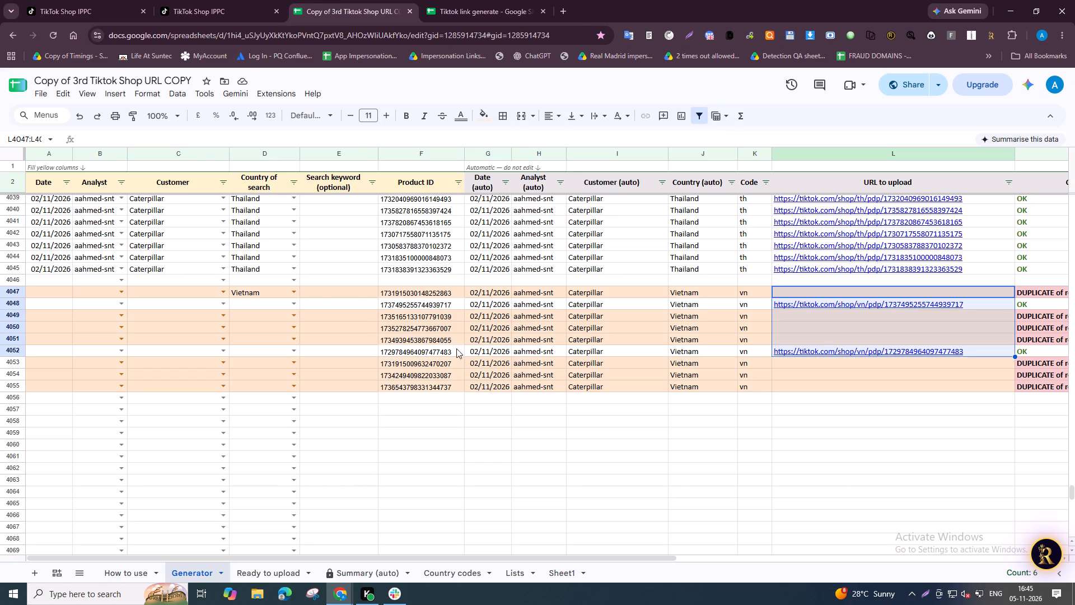
pyautogui.moveTo(363, 286); pyautogui.dragTo(905, 479)
pyautogui.press('Delete')
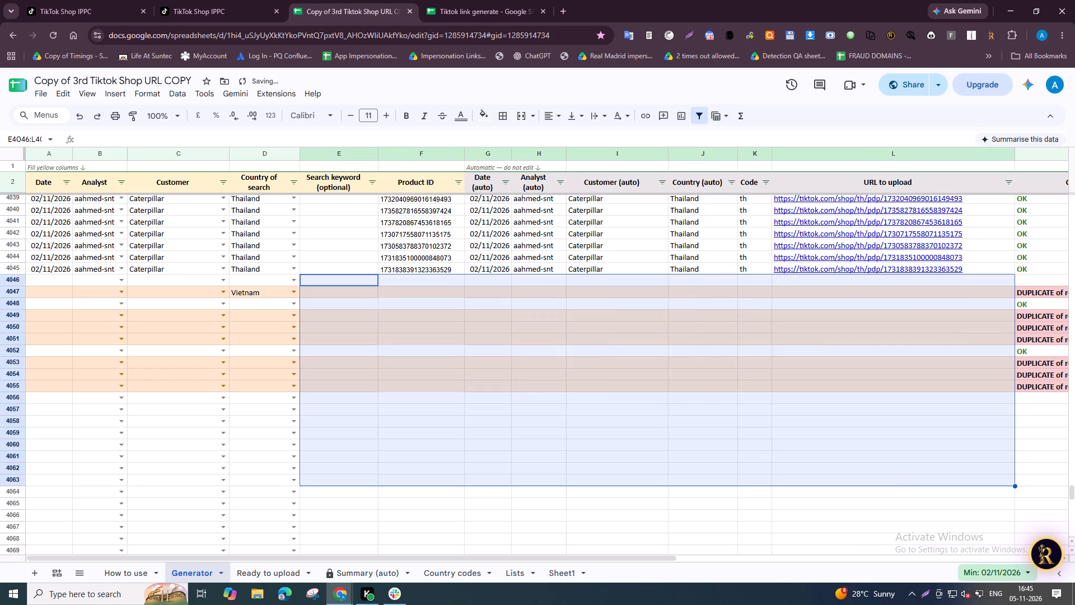
# Copy the Vietnam headwear IDs C30085:C30096 from New Work into the Generator's Product ID column as values from F4047.
pyautogui.hotkey('alt', 'Tab')
pyautogui.click(306, 361)
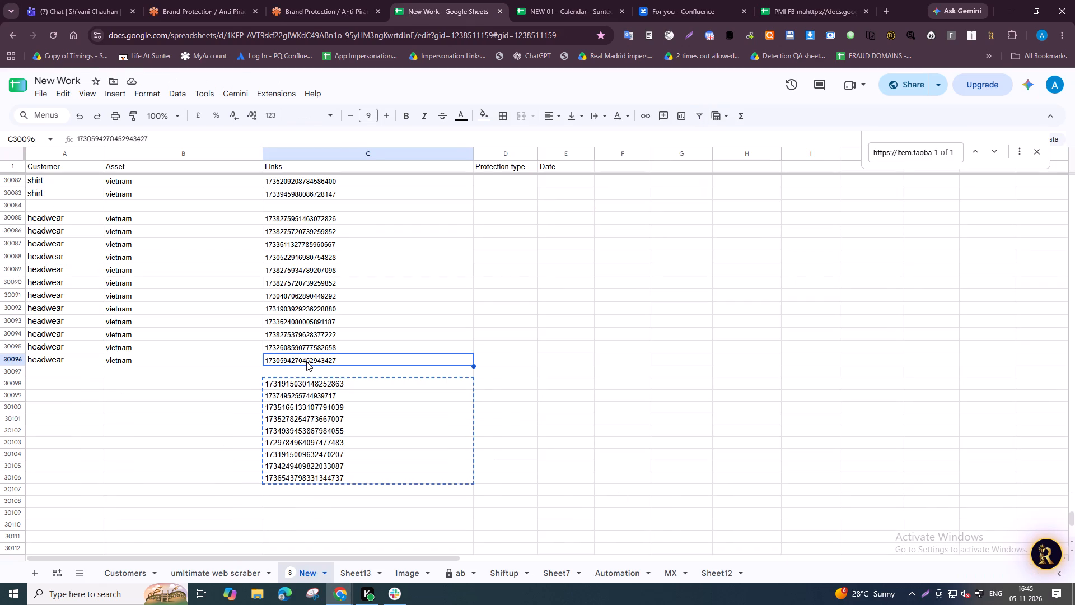
pyautogui.hotkey('ctrl', 'shift', 'Up')
pyautogui.hotkey('ctrl', 'c')
pyautogui.hotkey('alt', 'Tab')
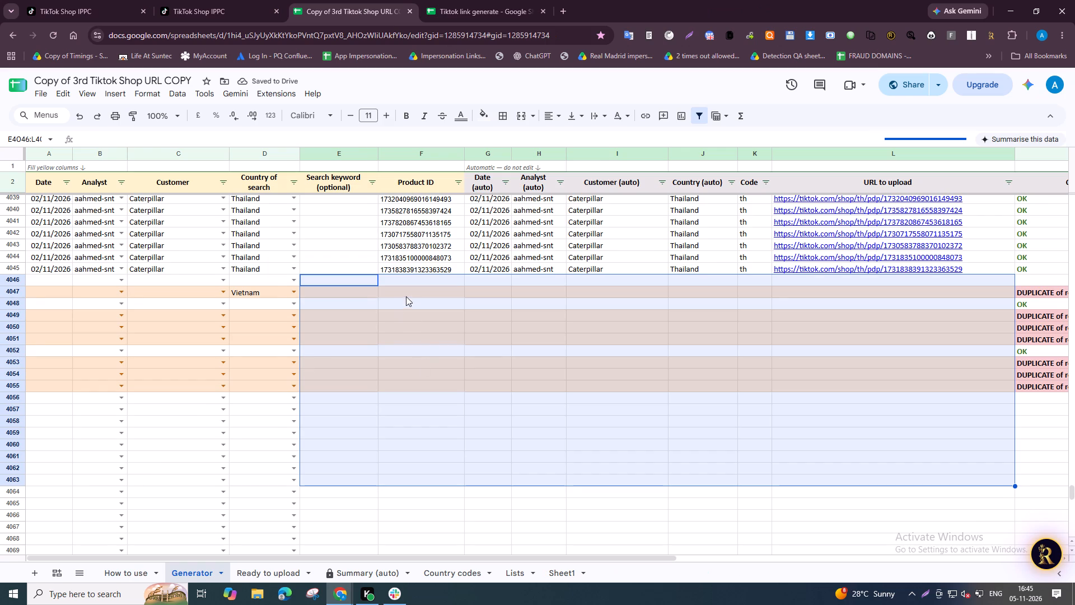
pyautogui.click(406, 294)
pyautogui.hotkey('ctrl', 'shift', 'v')
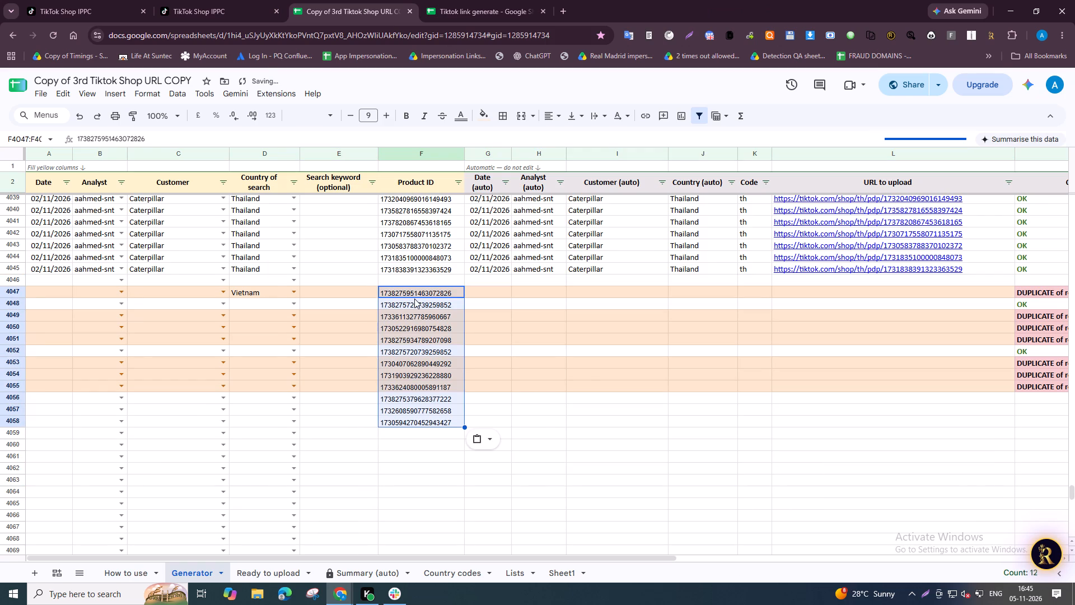
# Replace the headwear IDs in New Work's Links column with the generated Vietnam URLs L4047:L4057, pasted from C30085.
pyautogui.click(711, 439)
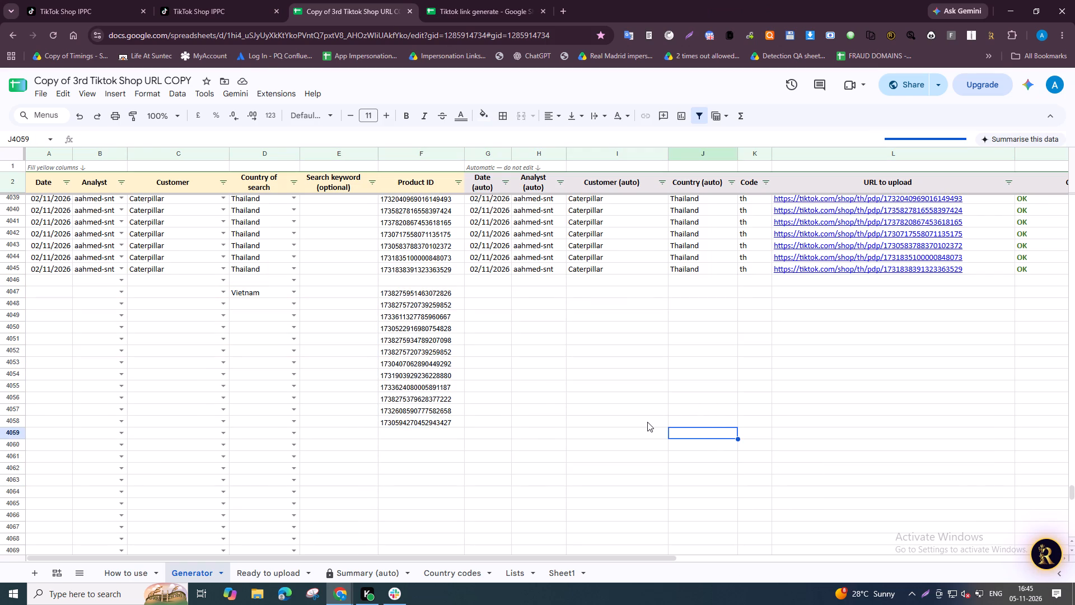
pyautogui.click(610, 386)
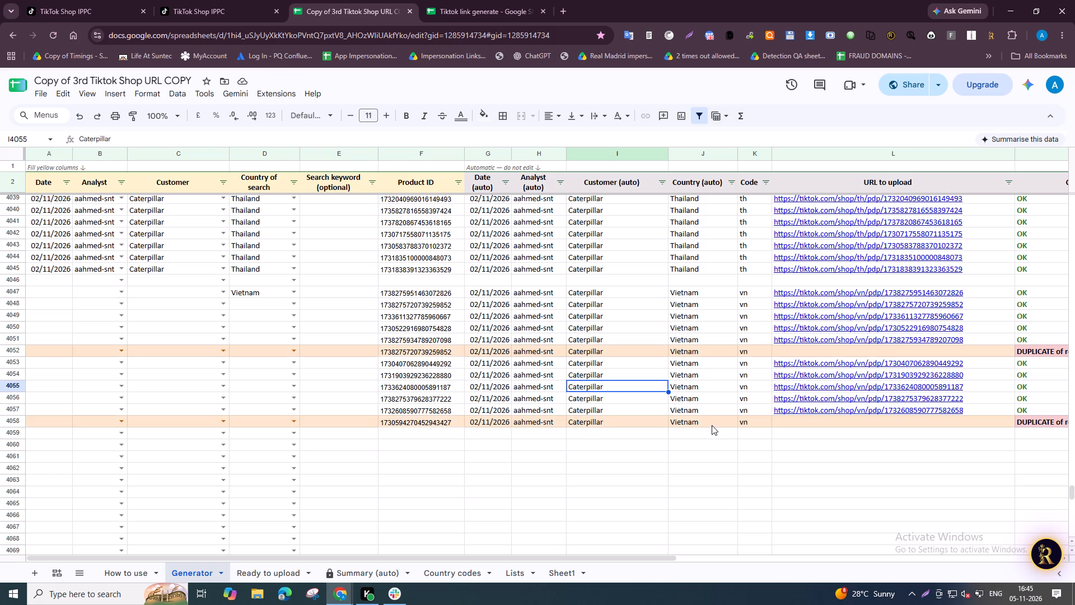
pyautogui.moveTo(788, 292); pyautogui.dragTo(796, 404)
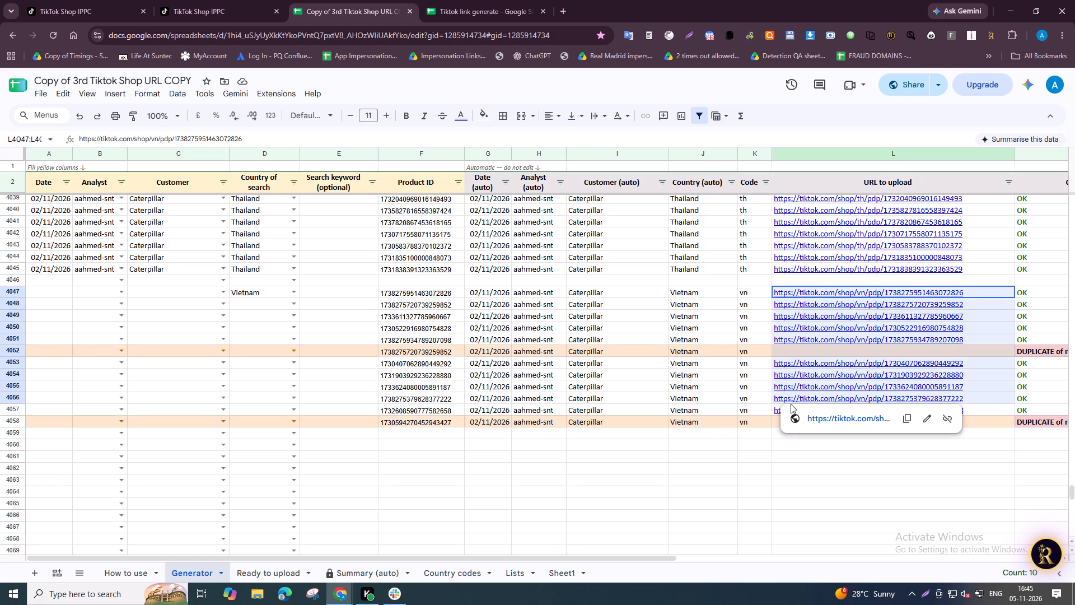
pyautogui.keyDown('shift'); pyautogui.click(778, 411); pyautogui.keyUp('shift')
pyautogui.hotkey('ctrl', 'c')
pyautogui.hotkey('alt', 'Tab')
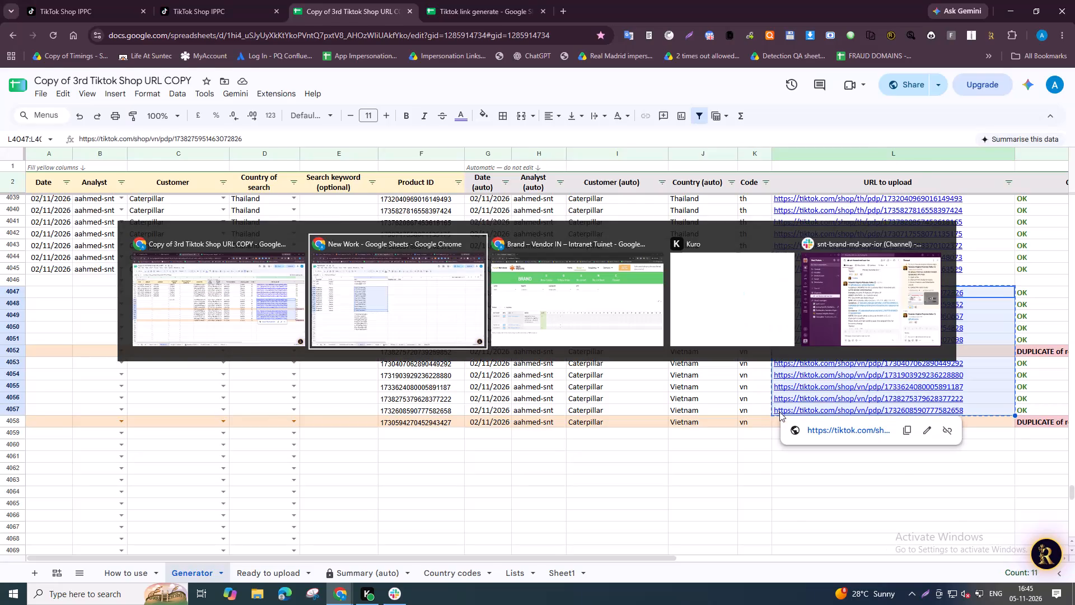
pyautogui.press('Delete')
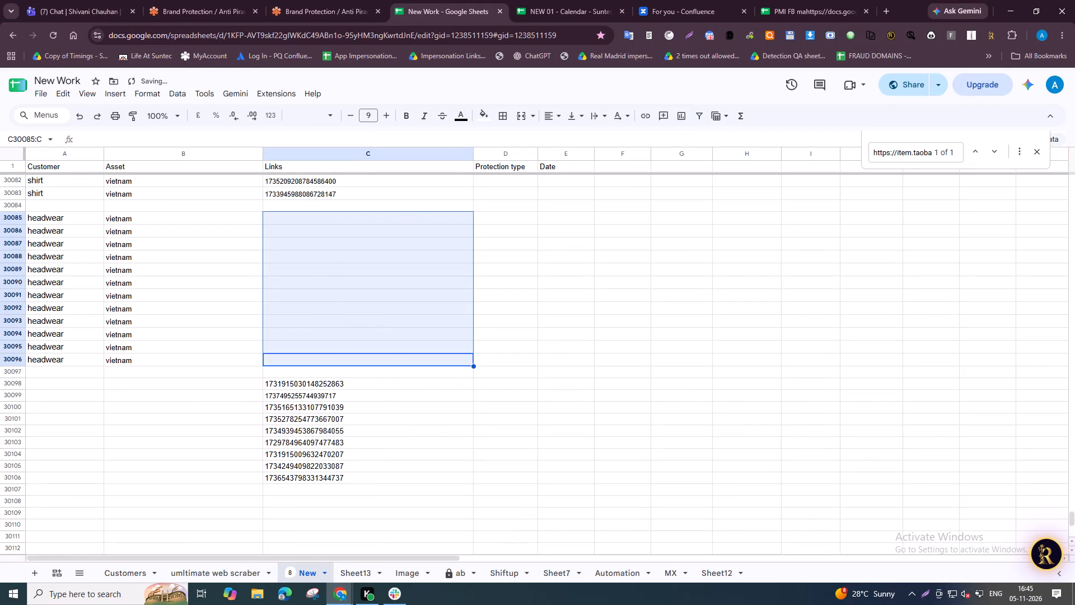
pyautogui.press('Left')
pyautogui.hotkey('ctrl', 'Up')
pyautogui.press('Right')
pyautogui.hotkey('ctrl', 'v')
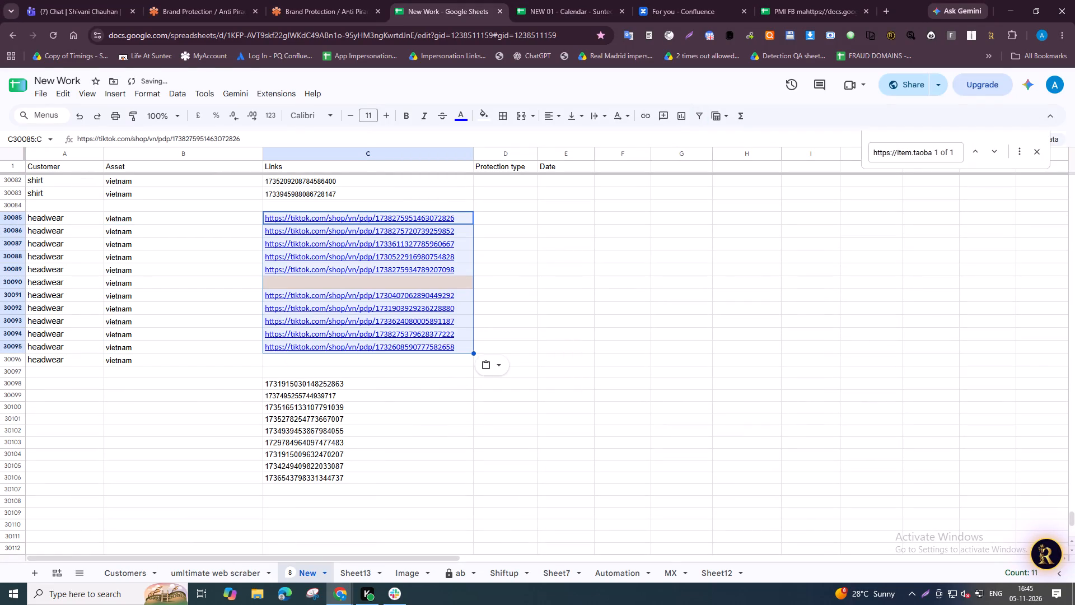
# Move the headwear URLs C30085:C30095 into the Asset column from B30085, and clear the leftover vietnam entry in B30096.
pyautogui.hotkey('ctrl', 'x')
pyautogui.press('Left')
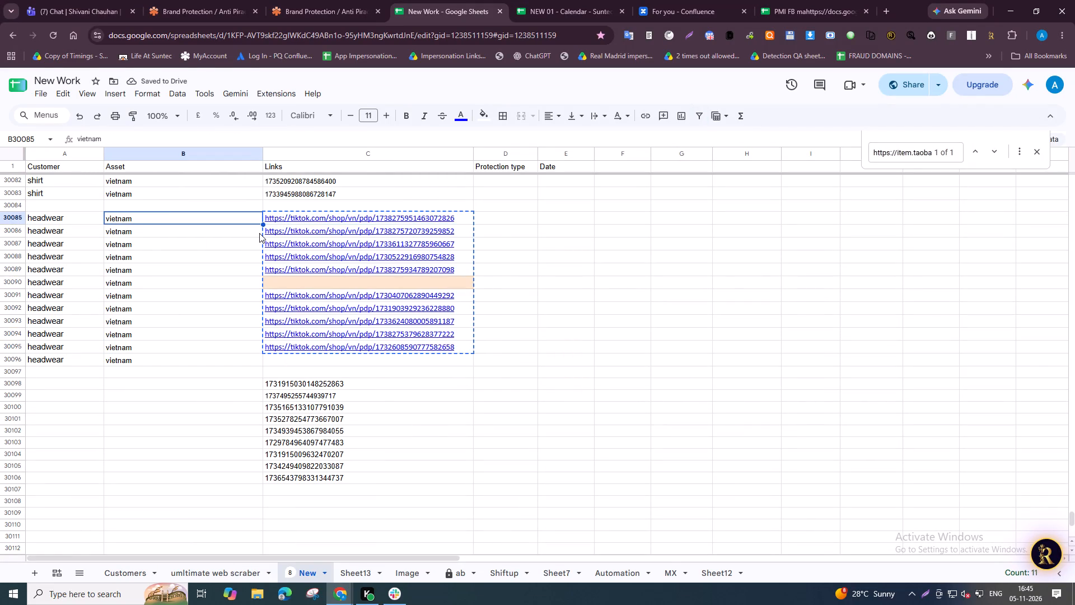
pyautogui.hotkey('ctrl', 'v')
pyautogui.hotkey('ctrl', 'Down')
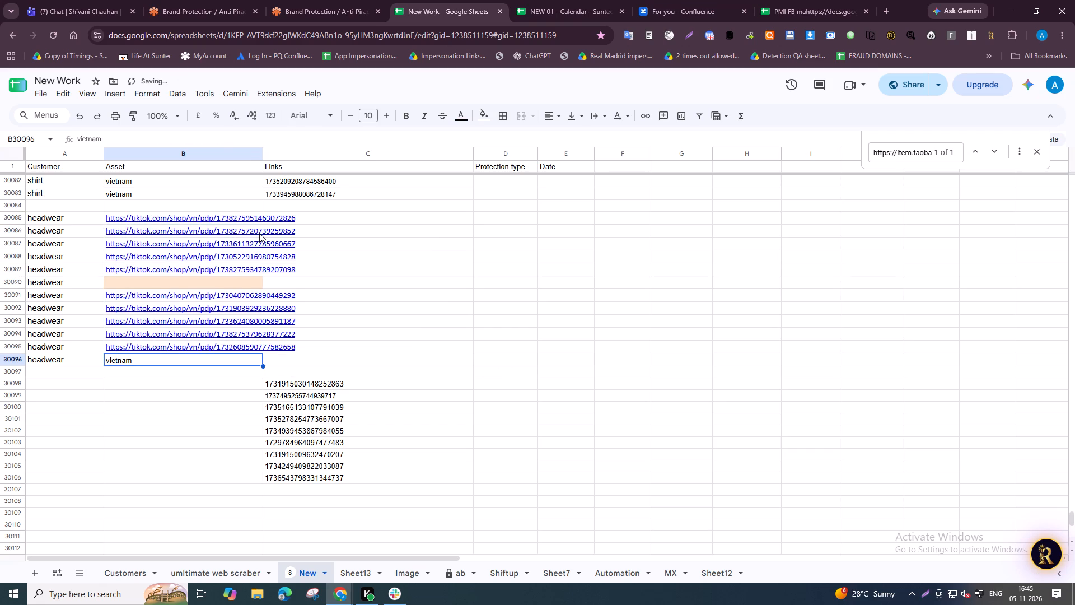
pyautogui.press('Delete')
# Copy the Vietnam shirt IDs C30069:C30083 from New Work into the Generator's Product ID column as values from F4060.
pyautogui.hotkey('ctrl', 'Up')
pyautogui.press('Right')
pyautogui.hotkey('ctrl', 'Up')
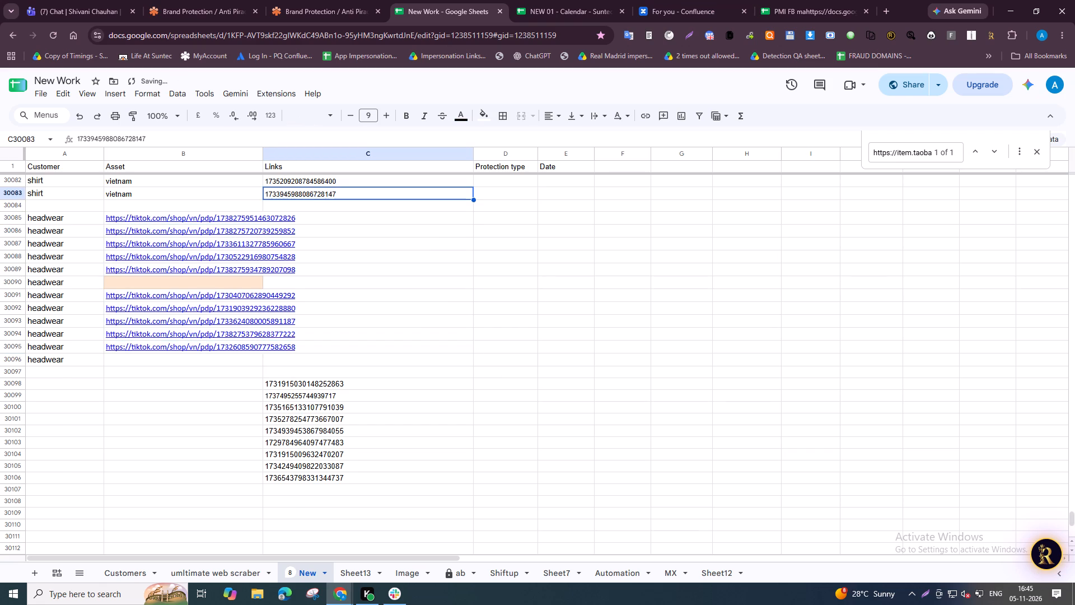
pyautogui.hotkey('ctrl', 'shift', 'Up')
pyautogui.hotkey('ctrl', 'c')
pyautogui.hotkey('alt', 'Tab')
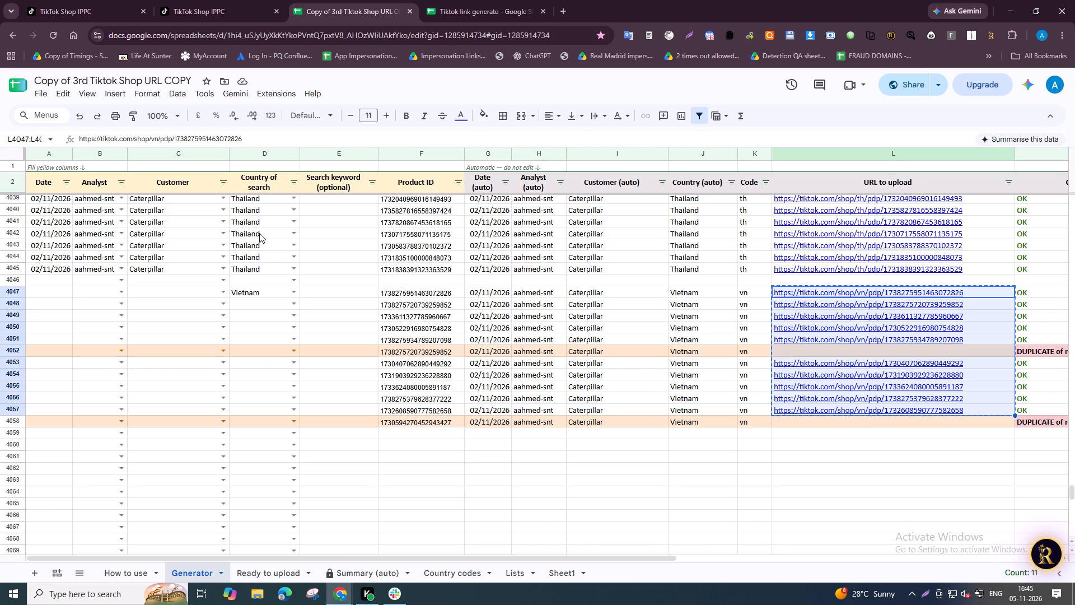
pyautogui.press('Delete')
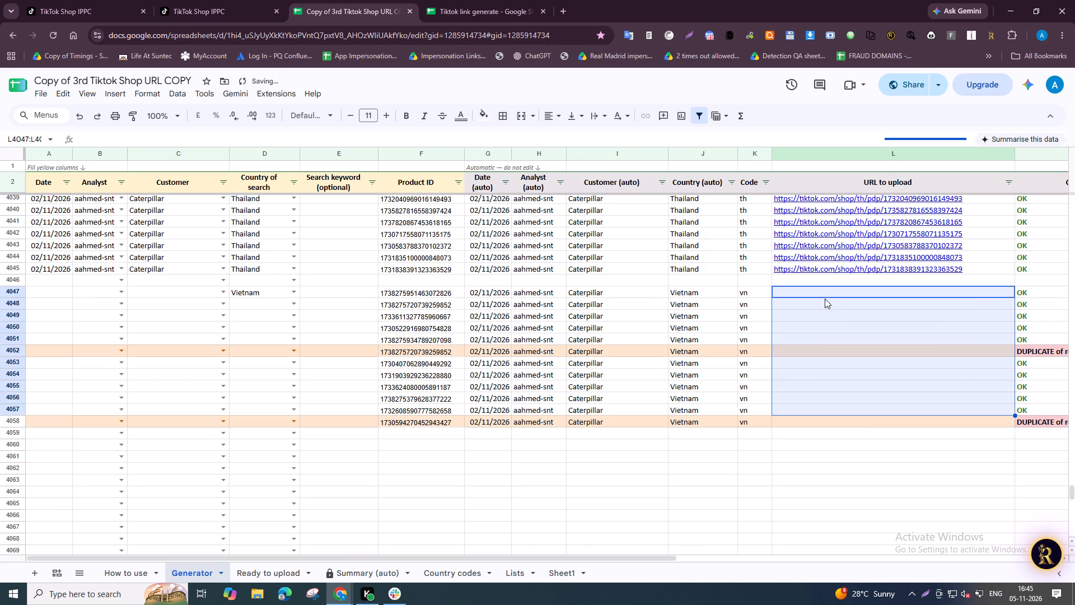
pyautogui.hotkey('ctrl', 'z')
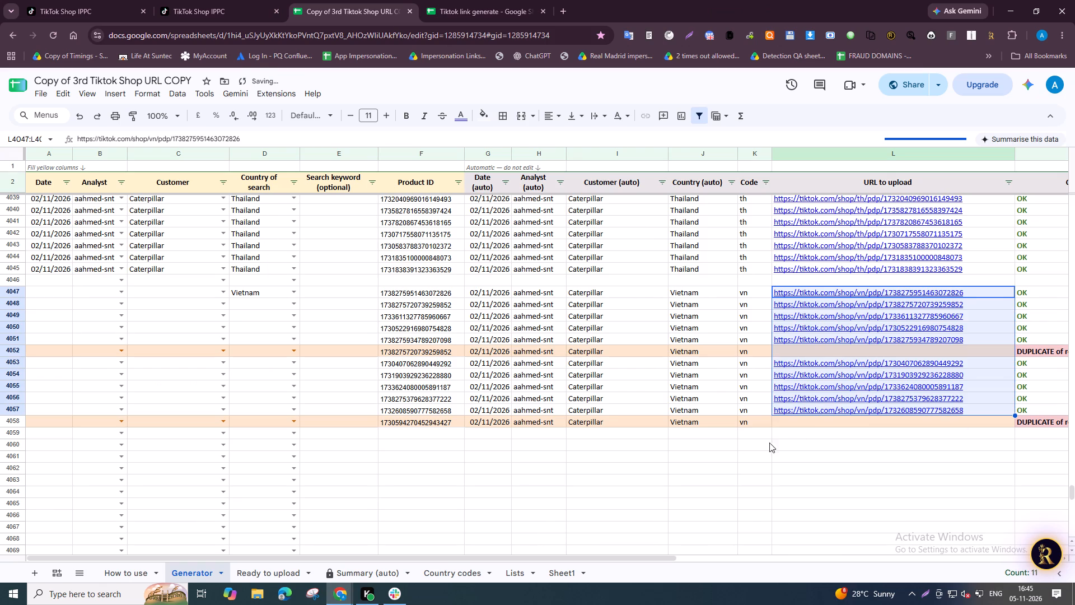
pyautogui.click(438, 442)
pyautogui.hotkey('ctrl', 'shift', 'v')
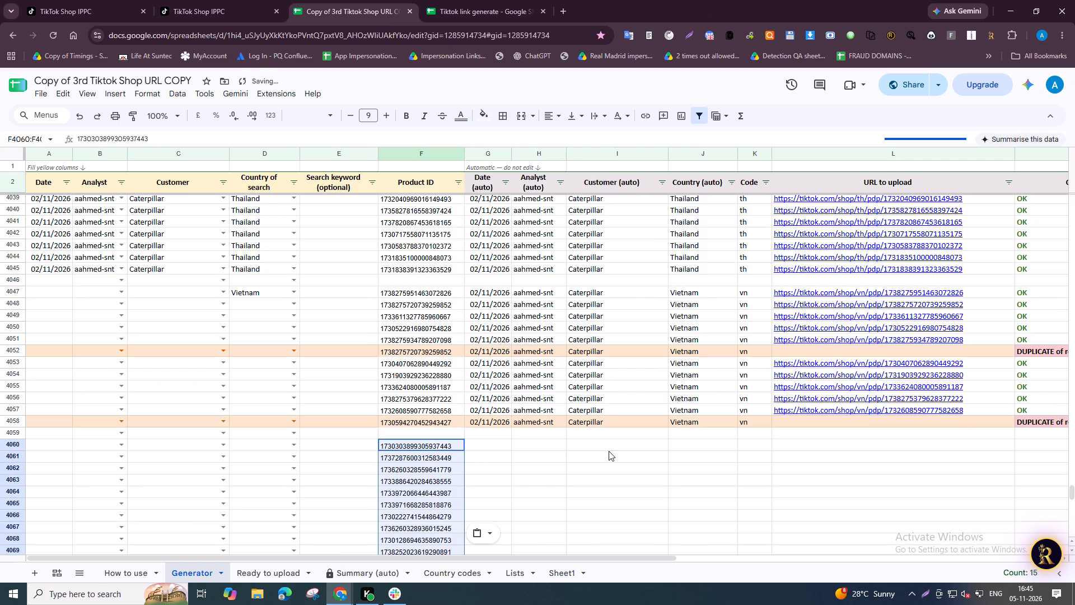
pyautogui.scroll(-1, 616, 451)
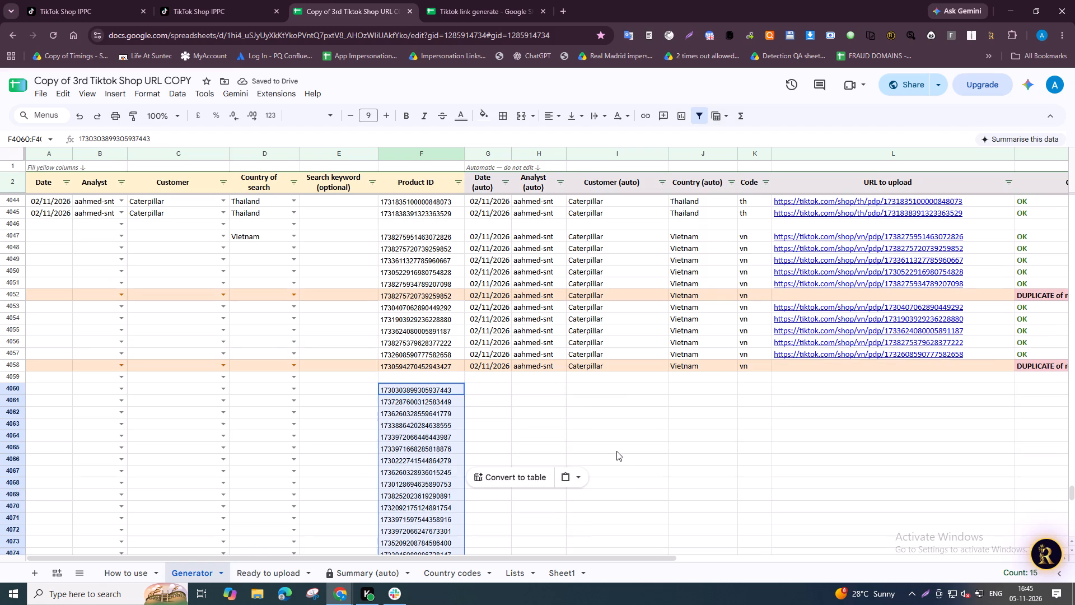
pyautogui.scroll(-1, 648, 435)
# Replace the shirt IDs in New Work's Links column with the generated URLs L4060:L4072, pasted as values from C30069.
pyautogui.click(777, 389)
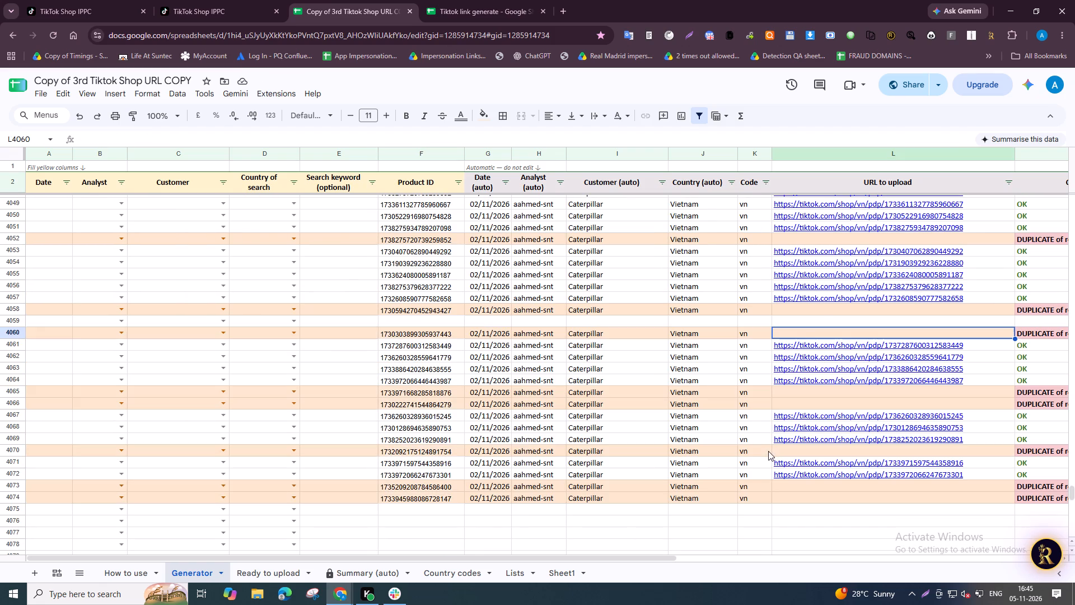
pyautogui.keyDown('shift'); pyautogui.click(796, 477); pyautogui.keyUp('shift')
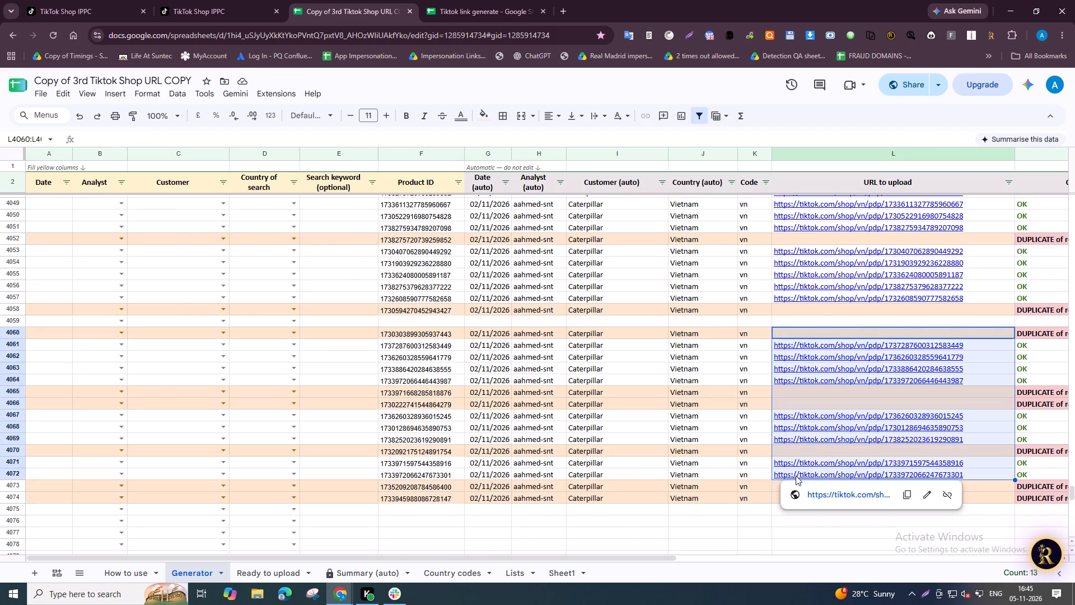
pyautogui.hotkey('ctrl', 'c')
pyautogui.hotkey('alt', 'Tab')
pyautogui.press('Delete')
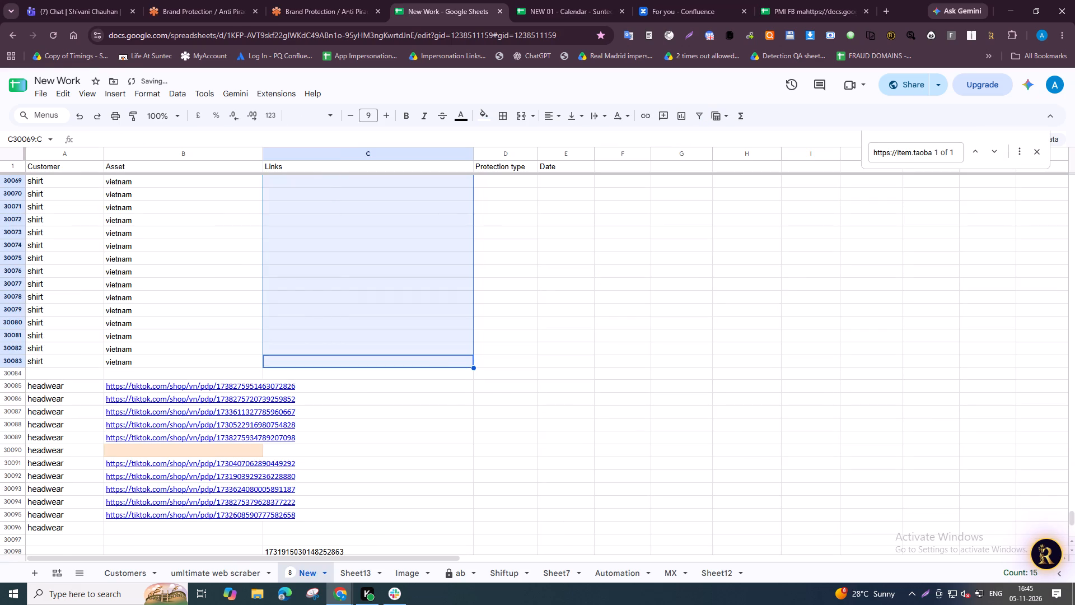
pyautogui.hotkey('ctrl', 'Up')
pyautogui.press('Down')
pyautogui.press('Down')
pyautogui.press('Left')
pyautogui.hotkey('ctrl', 'Down')
pyautogui.press('Right')
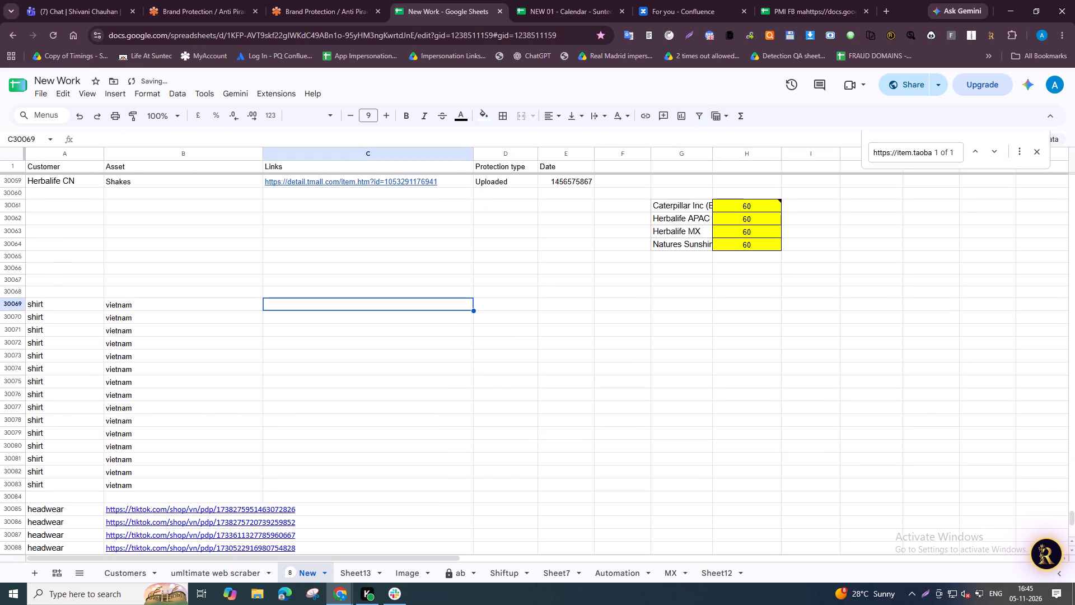
pyautogui.hotkey('ctrl', 'shift', 'v')
# Randomise the order of the shirt URL range C30069:C30081.
pyautogui.rightClick(450, 333)
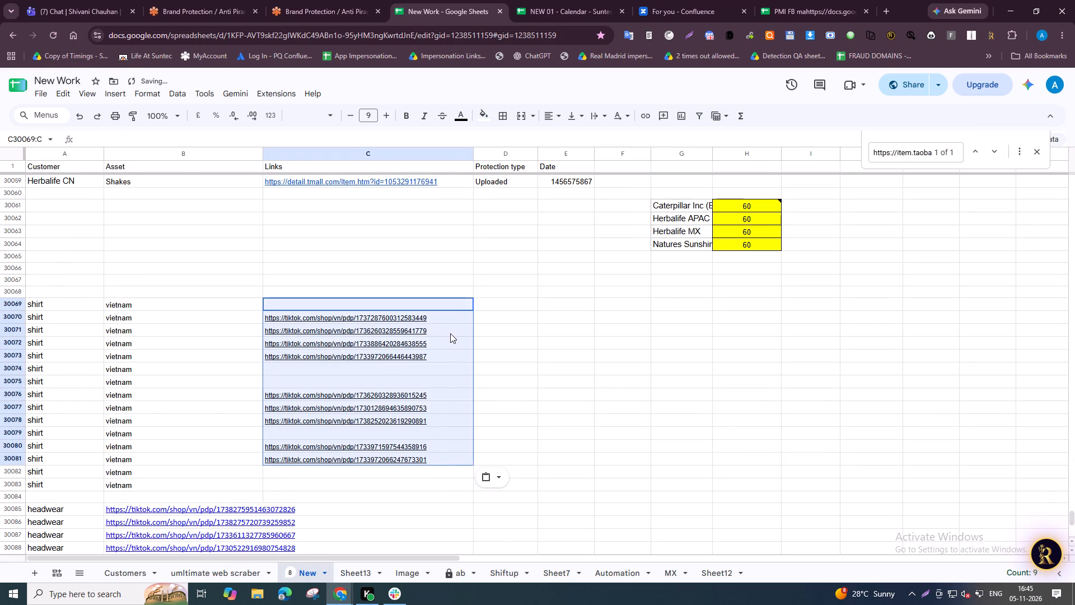
pyautogui.click(521, 569)
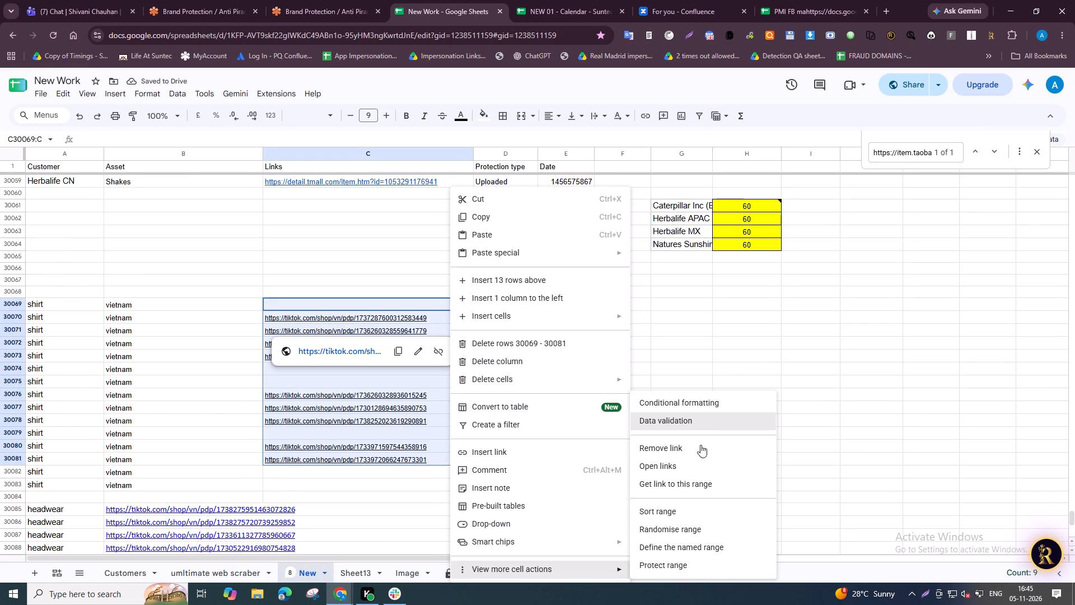
pyautogui.click(692, 533)
# Move the shirt URLs C30069:C30077 into the Asset column from B30069, replacing the vietnam entries.
pyautogui.click(428, 426)
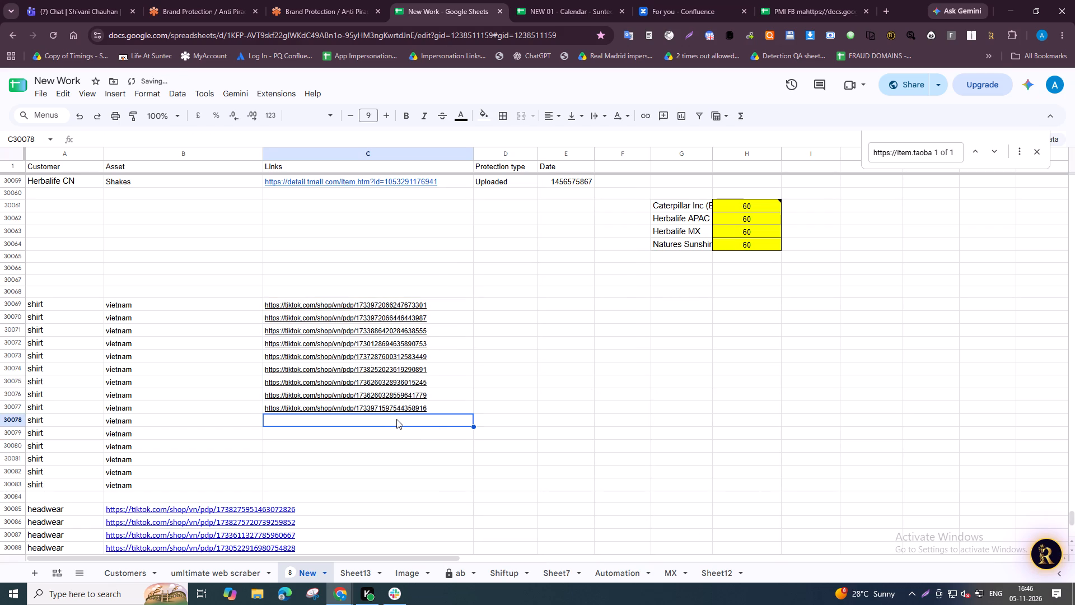
pyautogui.press('Left')
pyautogui.press('Left')
pyautogui.hotkey('ctrl', 'c')
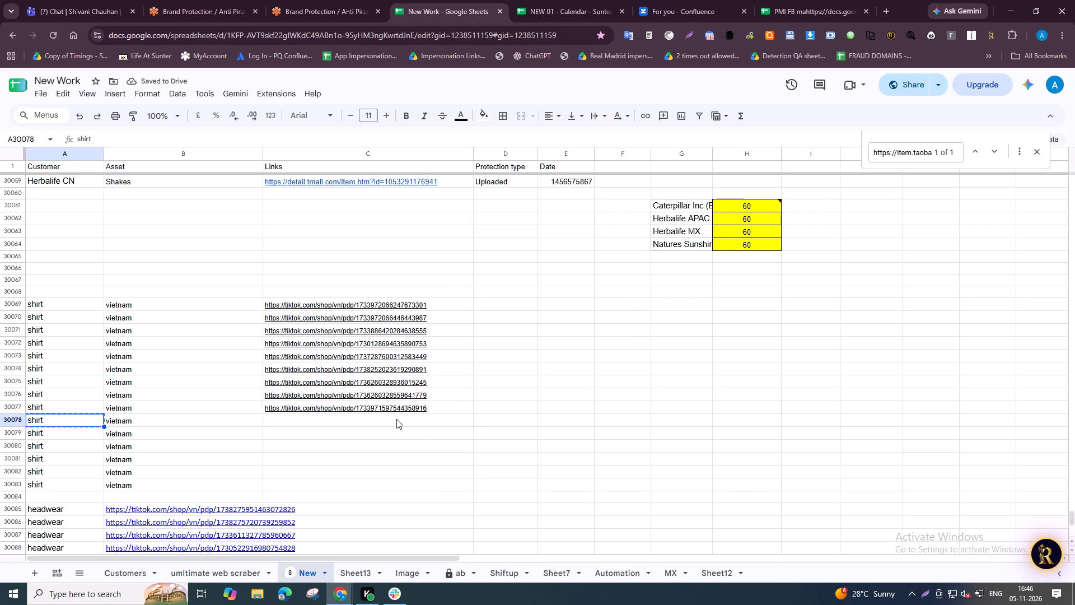
pyautogui.press('Right')
pyautogui.press('Right')
pyautogui.press('Up')
pyautogui.hotkey('ctrl', 'shift', 'Up')
pyautogui.hotkey('ctrl', 'x')
pyautogui.press('Left')
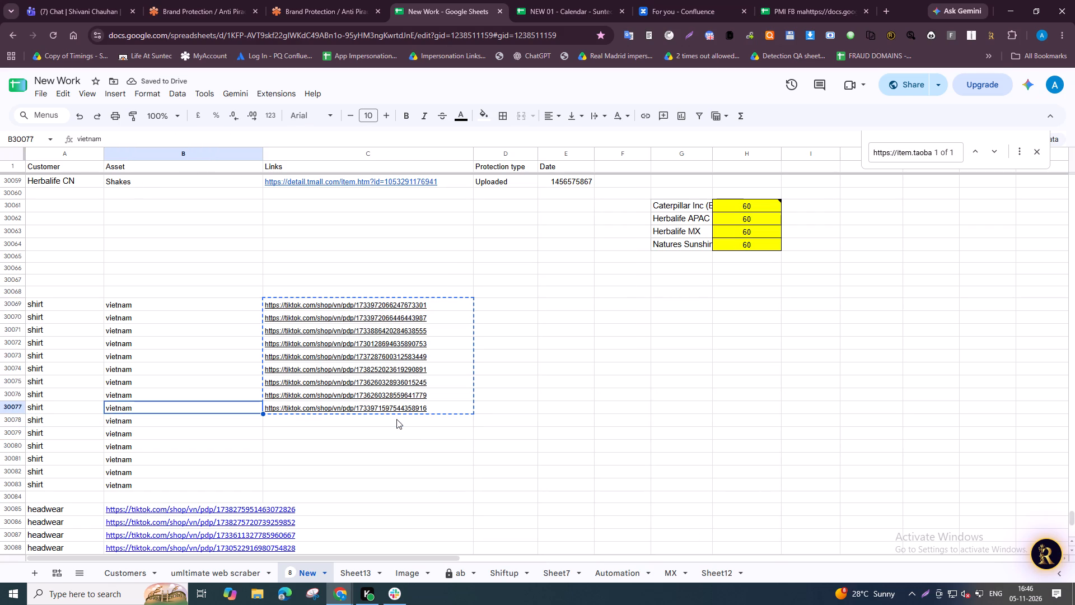
pyautogui.hotkey('ctrl', 'Up')
pyautogui.hotkey('ctrl', 'v')
pyautogui.hotkey('ctrl', 'Down')
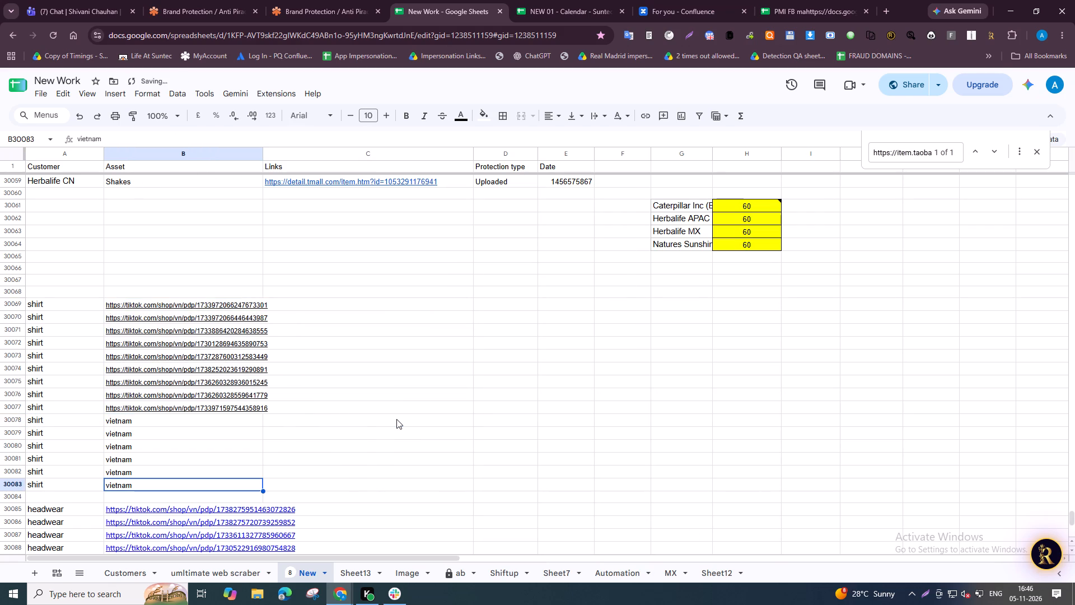
# Clear the leftover shirt and vietnam entries in A30078:B30083.
pyautogui.hotkey('shift', 'Up')
pyautogui.hotkey('shift', 'Up')
pyautogui.hotkey('shift', 'Up')
pyautogui.hotkey('shift', 'Up')
pyautogui.hotkey('shift', 'Left')
pyautogui.hotkey('shift', 'Up')
pyautogui.press('Delete')
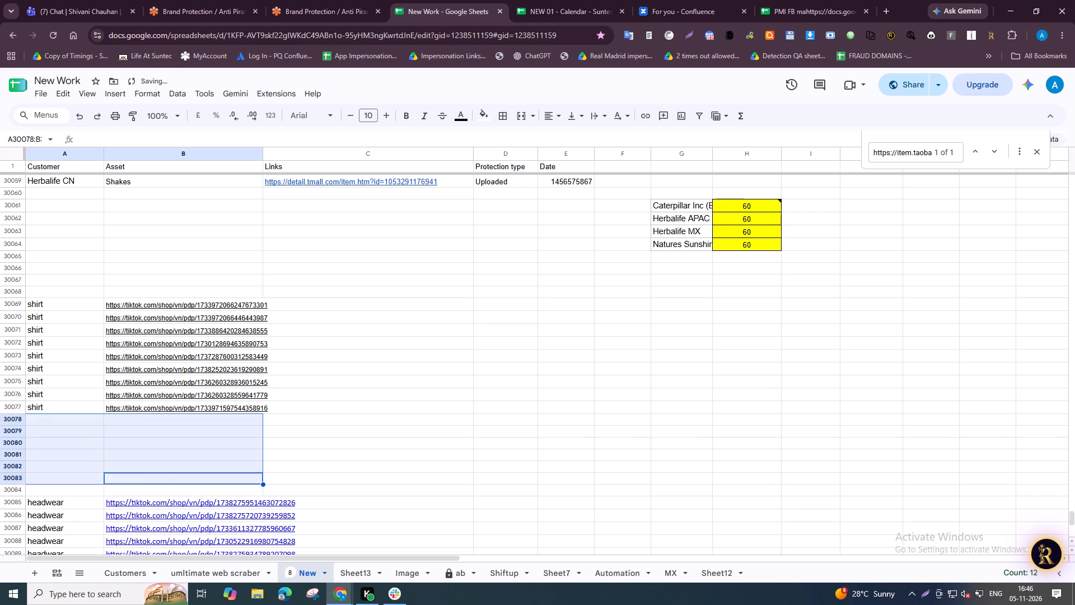
# Move the headwear block A30085:B30095 up to start at A30079, and clear the leftover headwear label in A30096.
pyautogui.scroll(-2, 396, 419)
pyautogui.click(36, 394)
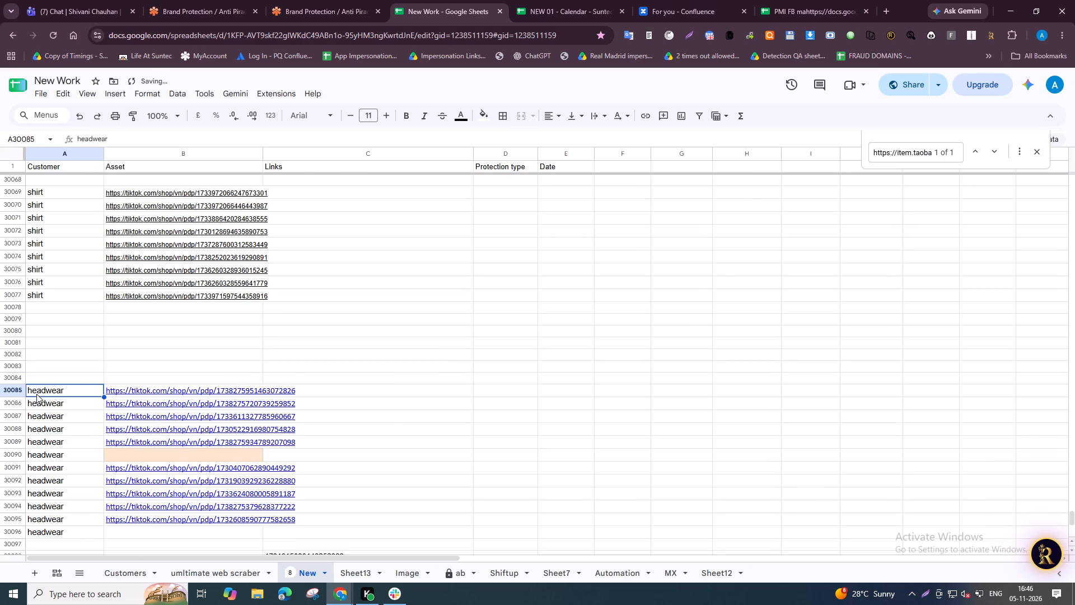
pyautogui.hotkey('ctrl', 'shift', 'Down')
pyautogui.hotkey('ctrl', 'shift', 'Right')
pyautogui.hotkey('shift', 'Up')
pyautogui.hotkey('ctrl', 'x')
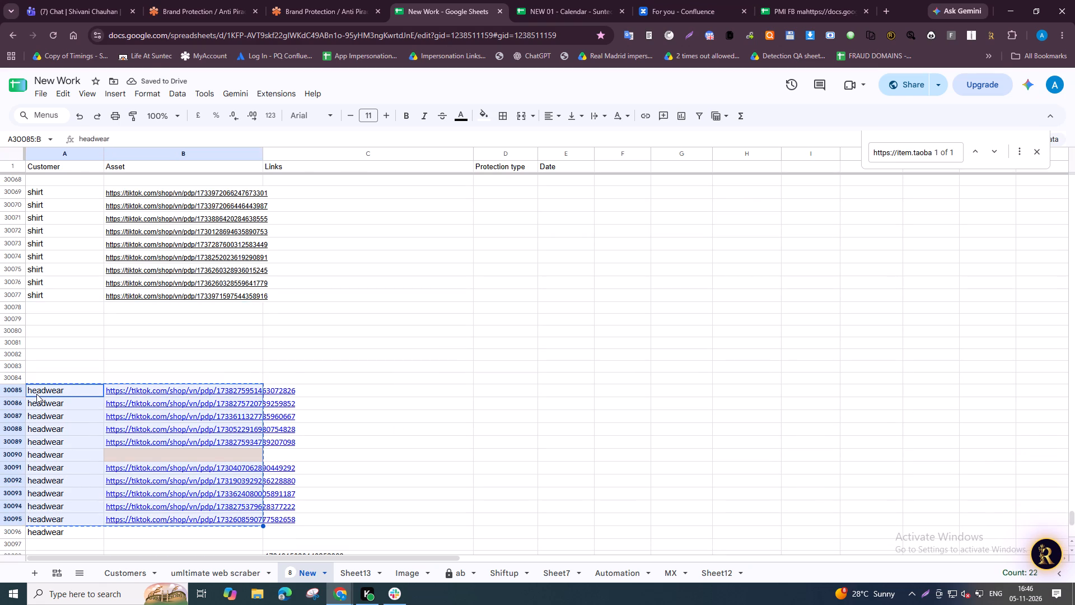
pyautogui.hotkey('ctrl', 'Up')
pyautogui.press('Down')
pyautogui.press('Down')
pyautogui.hotkey('ctrl', 'v')
pyautogui.hotkey('ctrl', 'Down')
pyautogui.hotkey('ctrl', 'Down')
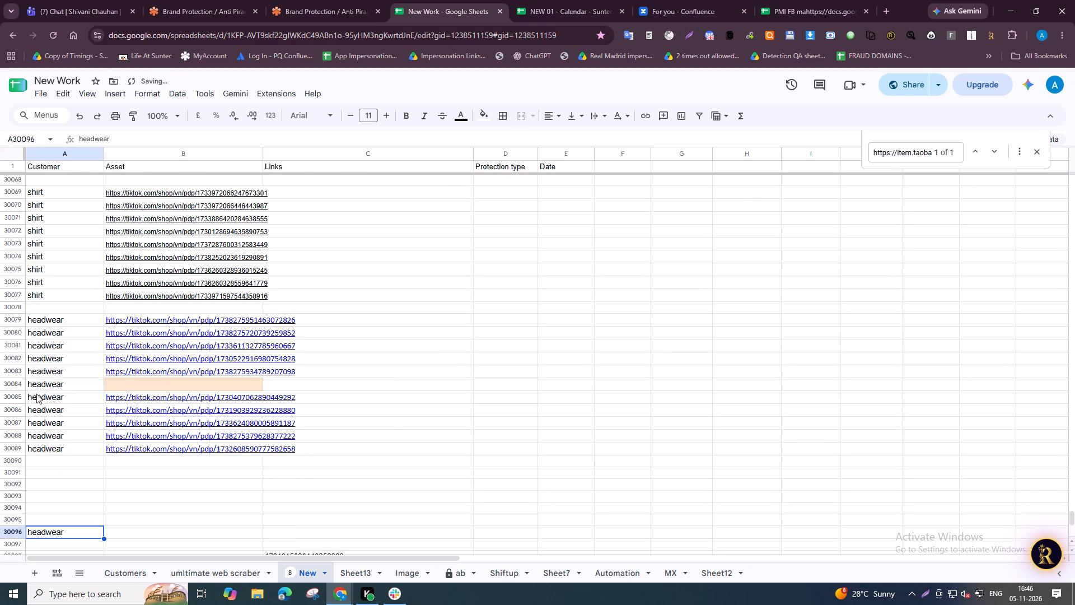
pyautogui.press('Delete')
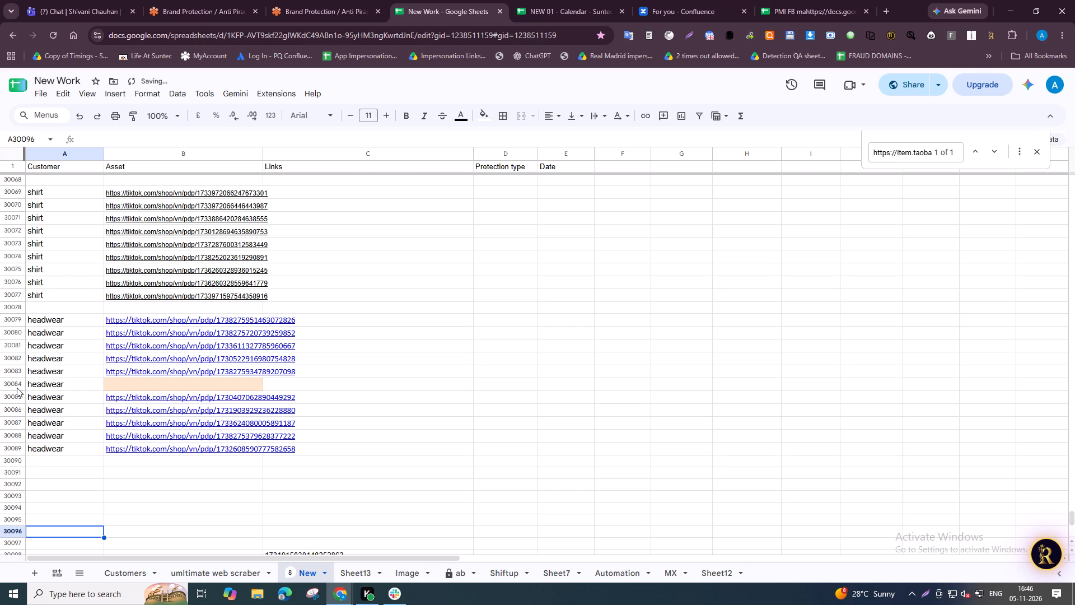
# Delete row 30084, the headwear row without a URL.
pyautogui.click(17, 388)
pyautogui.rightClick(17, 388)
pyautogui.click(77, 224)
pyautogui.click(400, 371)
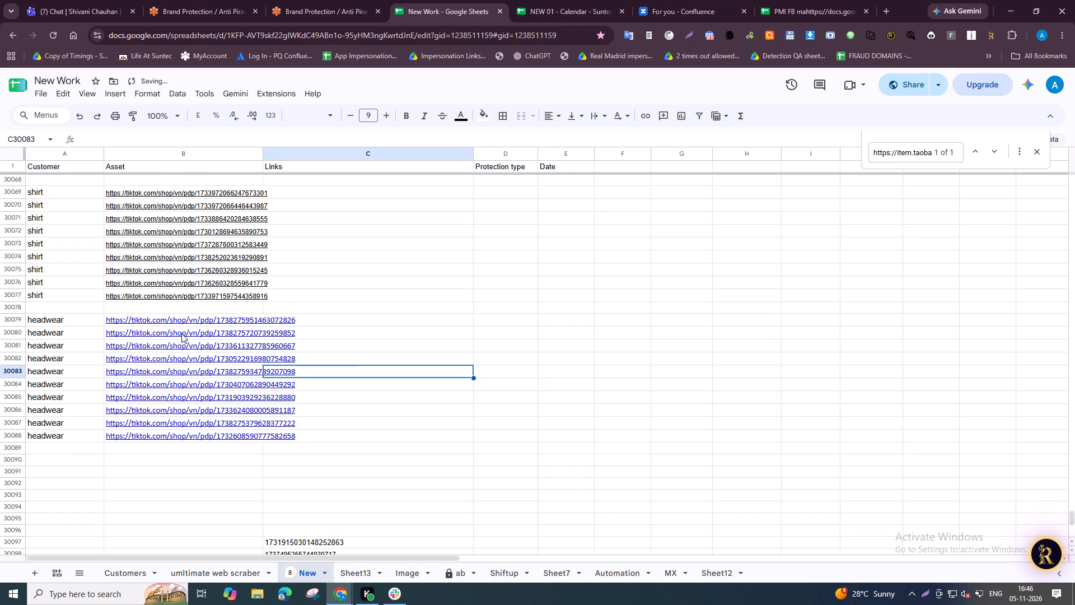
# Apply the format of the headwear URL in B30079 to the shirt URLs above it with Paint format.
pyautogui.click(166, 318)
pyautogui.click(134, 119)
pyautogui.keyDown('shift'); pyautogui.click(141, 182); pyautogui.keyUp('shift')
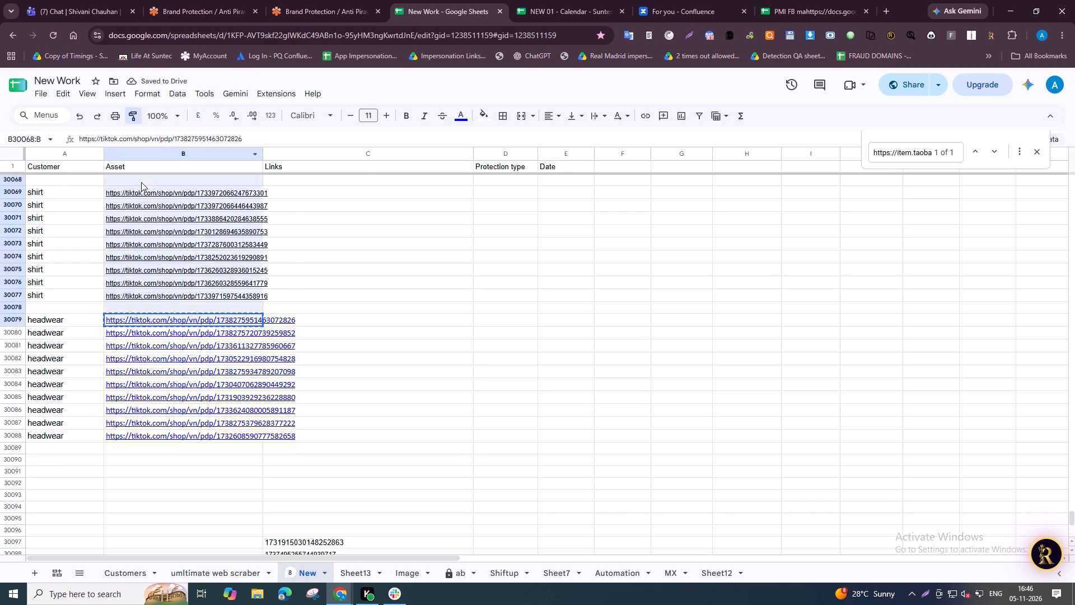
pyautogui.click(162, 460)
pyautogui.scroll(1, 323, 498)
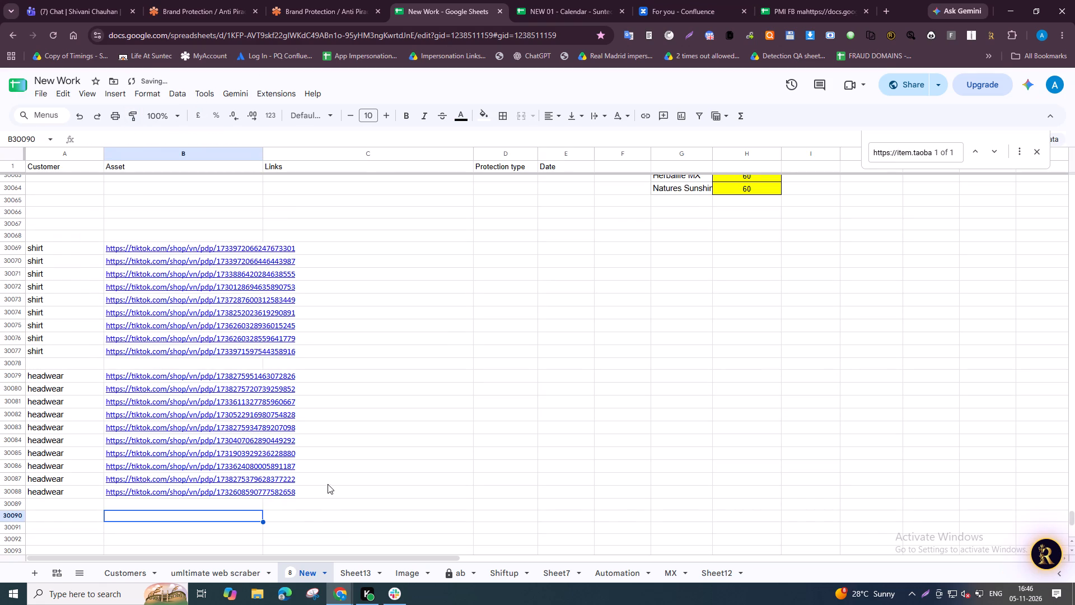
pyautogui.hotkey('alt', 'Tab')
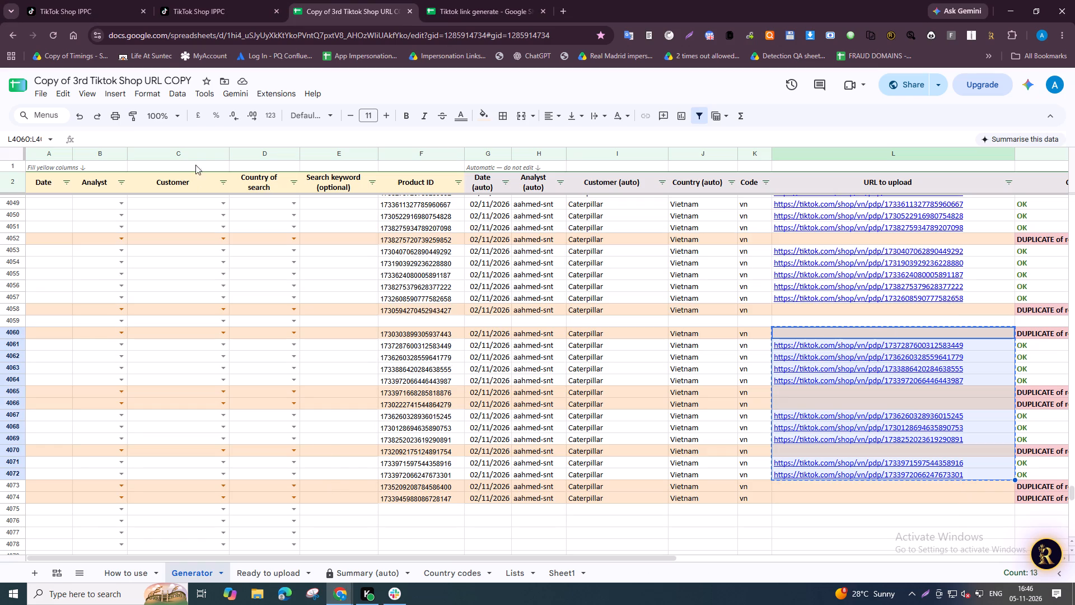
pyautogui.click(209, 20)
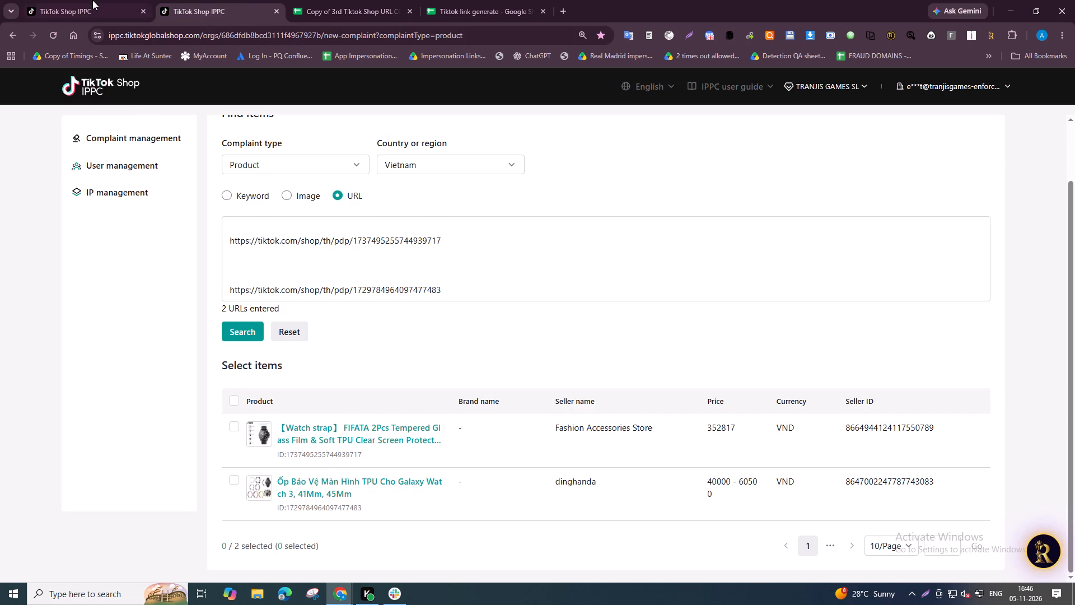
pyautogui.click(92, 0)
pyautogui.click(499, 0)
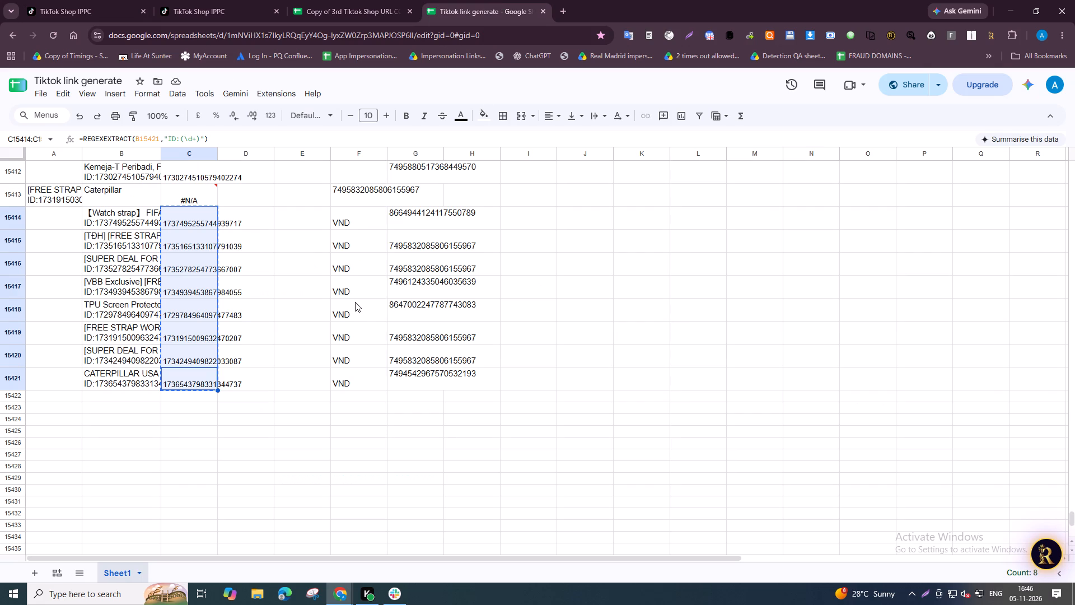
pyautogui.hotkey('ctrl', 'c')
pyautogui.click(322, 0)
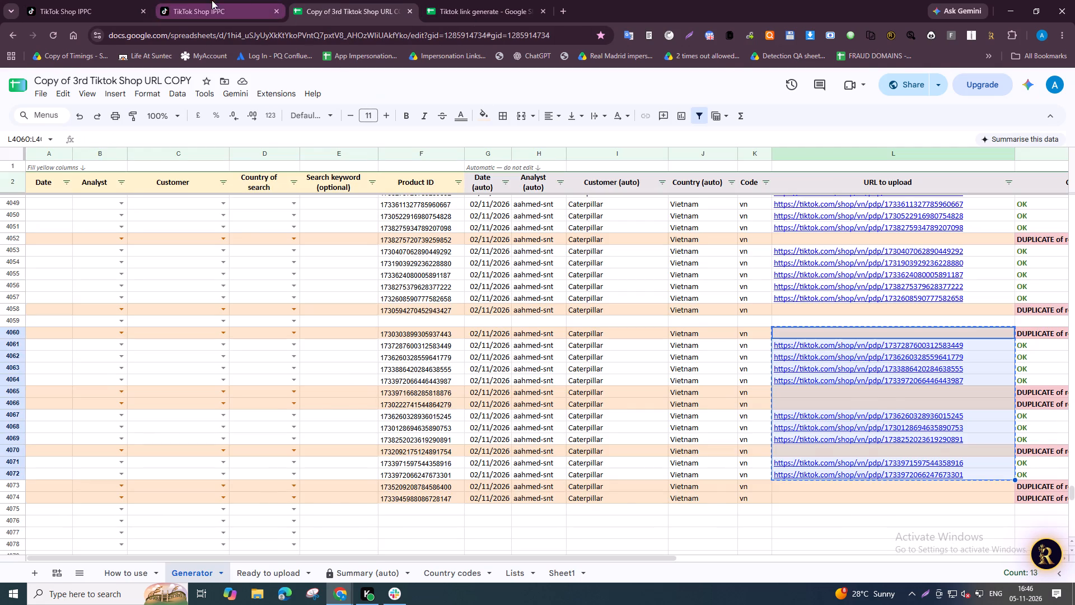
# Switch to the TikTok Shop IPPC image search and change its country or region to Poland.
pyautogui.click(125, 0)
pyautogui.scroll(4, 646, 354)
pyautogui.click(516, 304)
pyautogui.click(471, 238)
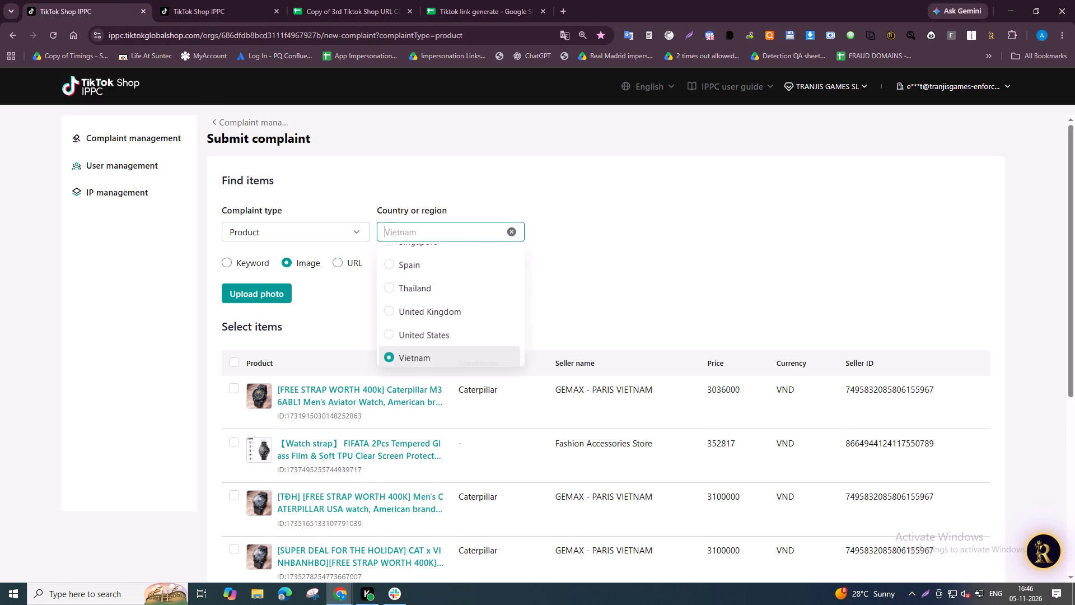
pyautogui.scroll(1, 464, 289)
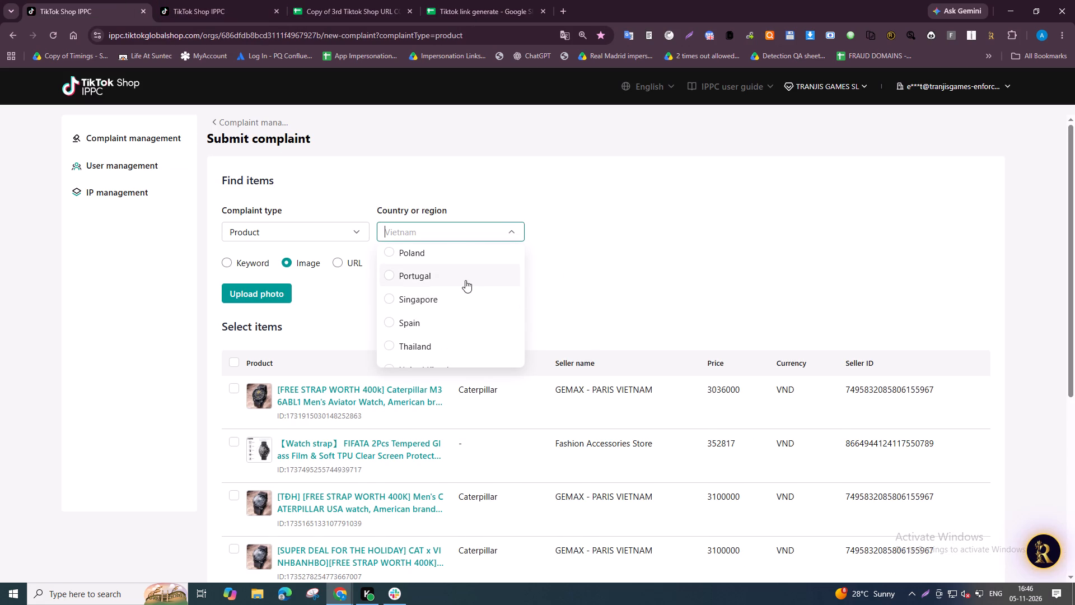
pyautogui.scroll(2, 464, 278)
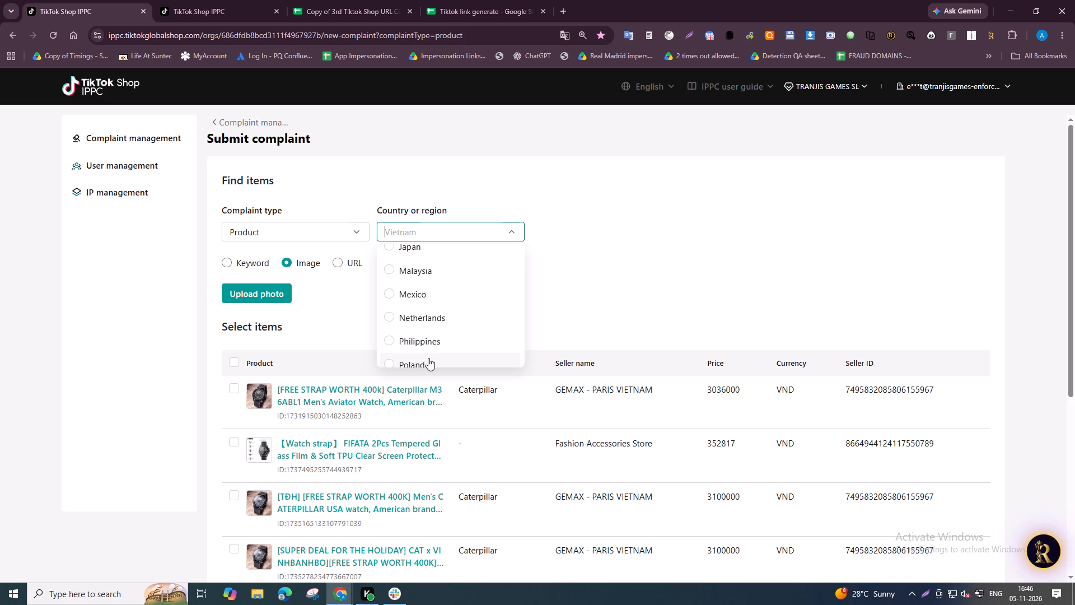
pyautogui.click(416, 357)
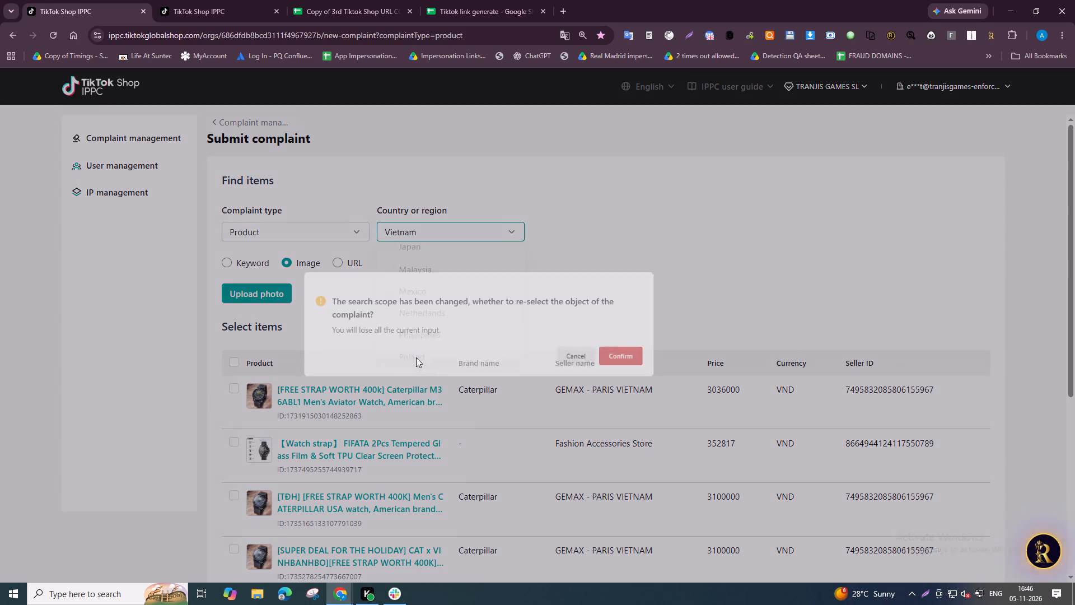
pyautogui.click(723, 370)
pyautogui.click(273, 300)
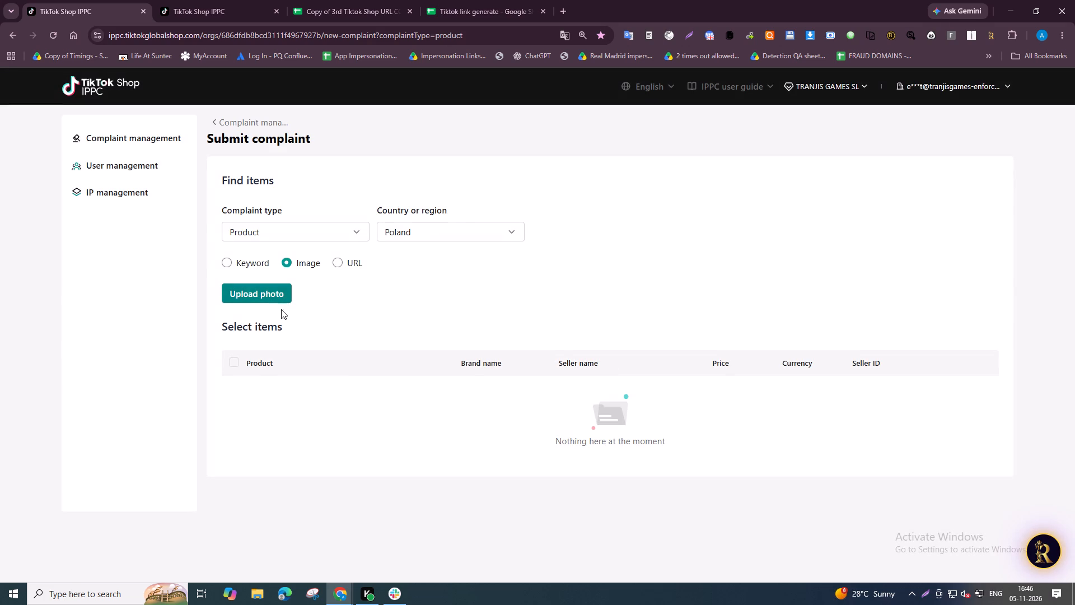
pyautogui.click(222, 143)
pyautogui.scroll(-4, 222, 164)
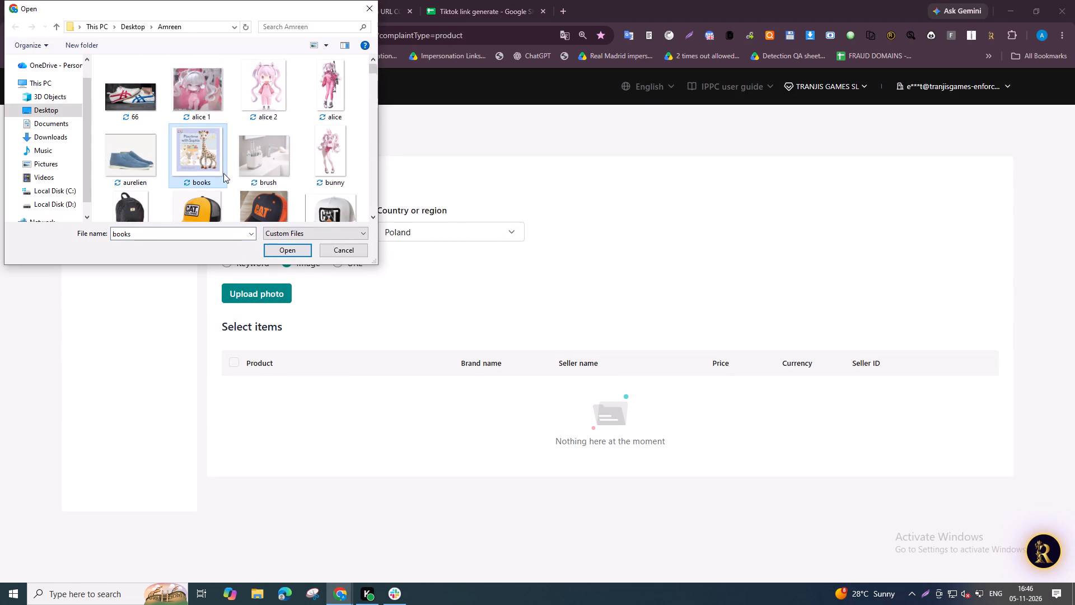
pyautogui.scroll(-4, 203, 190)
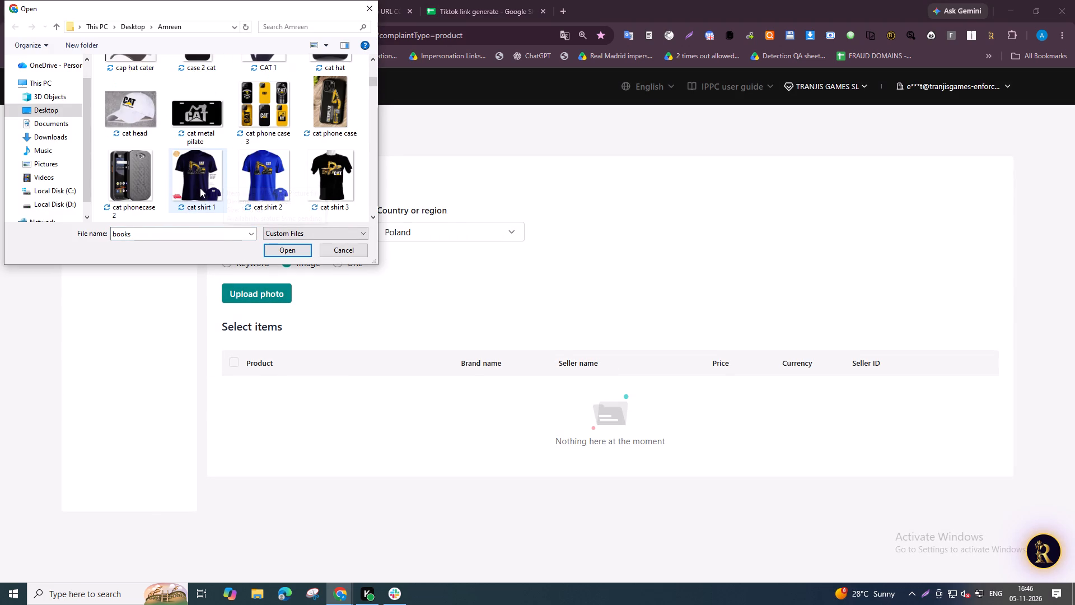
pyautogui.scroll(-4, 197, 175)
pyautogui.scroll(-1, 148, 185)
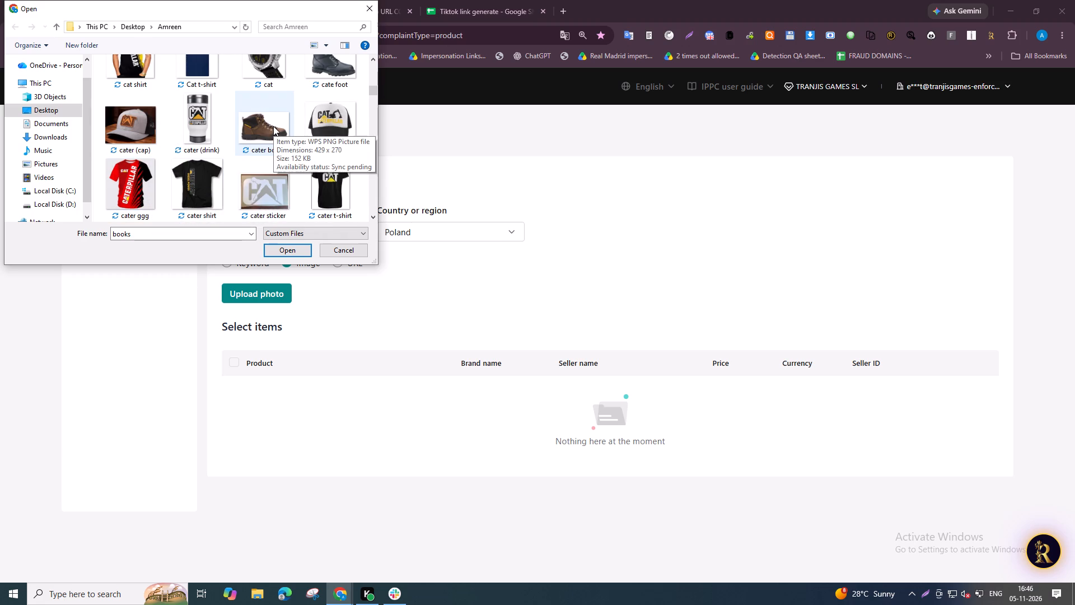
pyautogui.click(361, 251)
# Change the country or region to Mexico and run the image search with the cater boots picture.
pyautogui.click(404, 231)
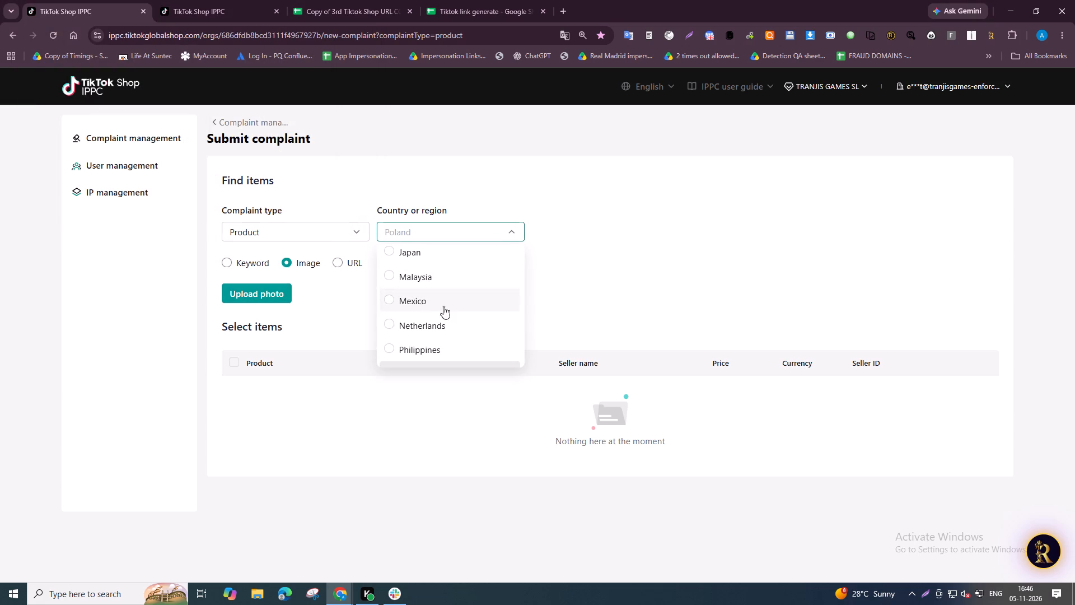
pyautogui.click(406, 295)
pyautogui.click(285, 292)
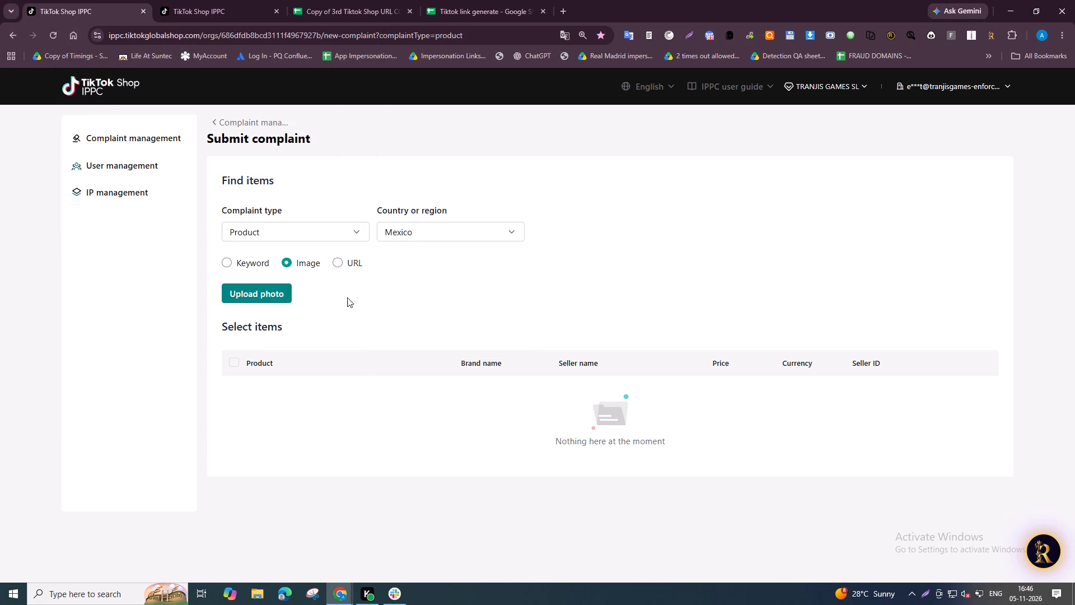
pyautogui.click(267, 176)
pyautogui.scroll(-8, 268, 178)
pyautogui.click(270, 183)
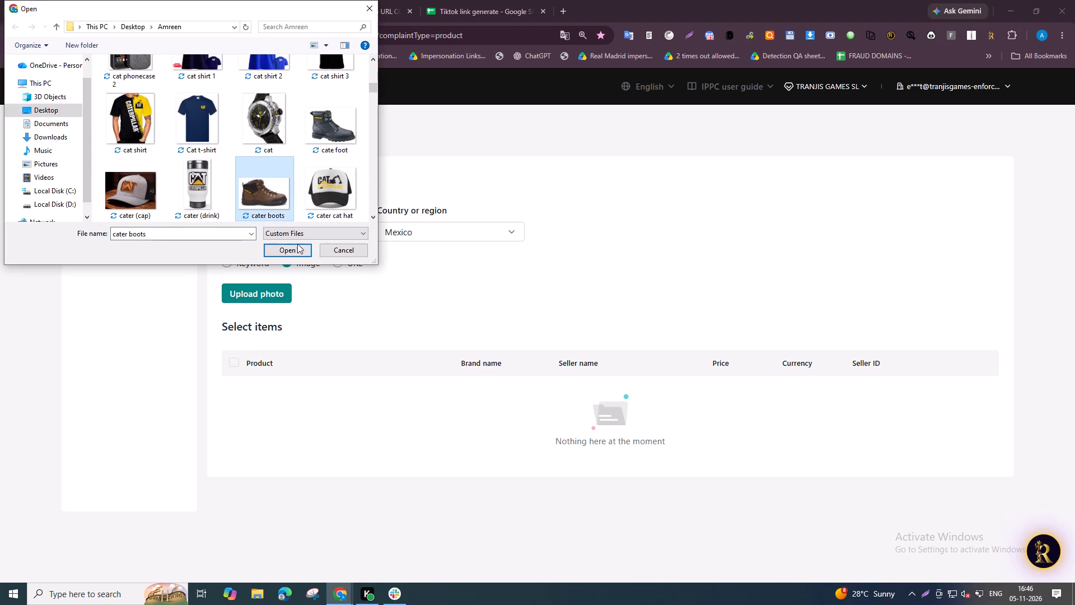
pyautogui.click(300, 253)
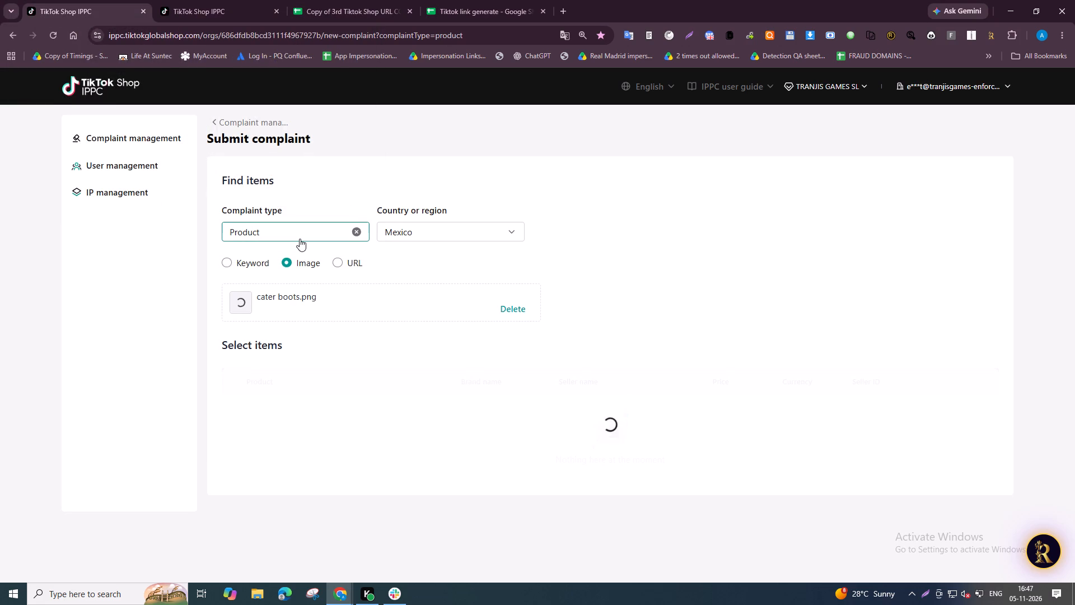
# Check the count of the shirt and headwear URLs in column B of the New Work sheet.
pyautogui.hotkey('alt', 'Tab')
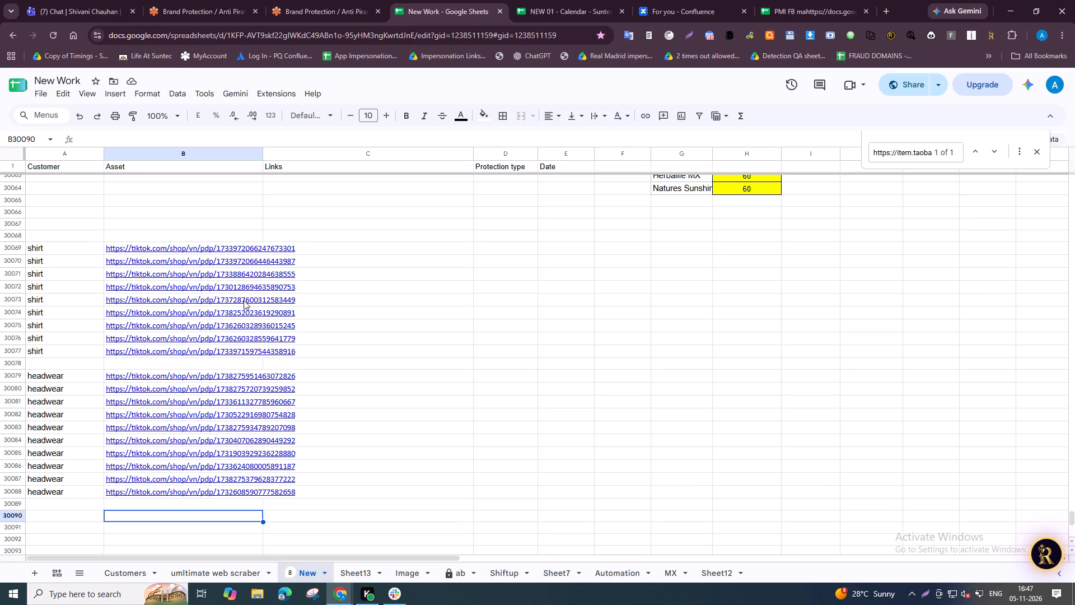
pyautogui.click(197, 236)
pyautogui.keyDown('shift'); pyautogui.click(202, 500); pyautogui.keyUp('shift')
pyautogui.click(437, 416)
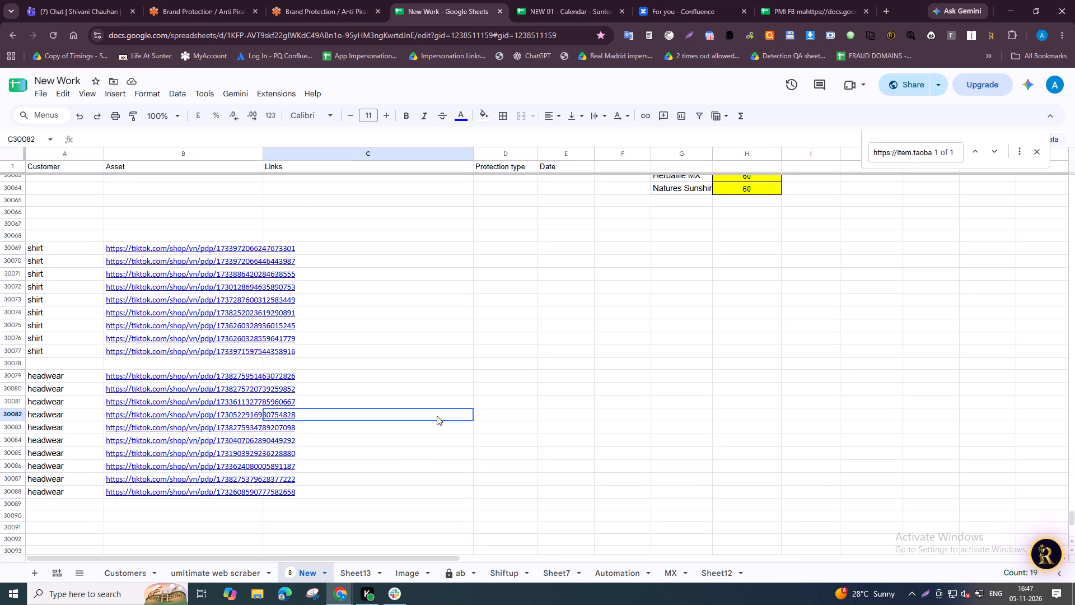
pyautogui.hotkey('alt', 'Tab')
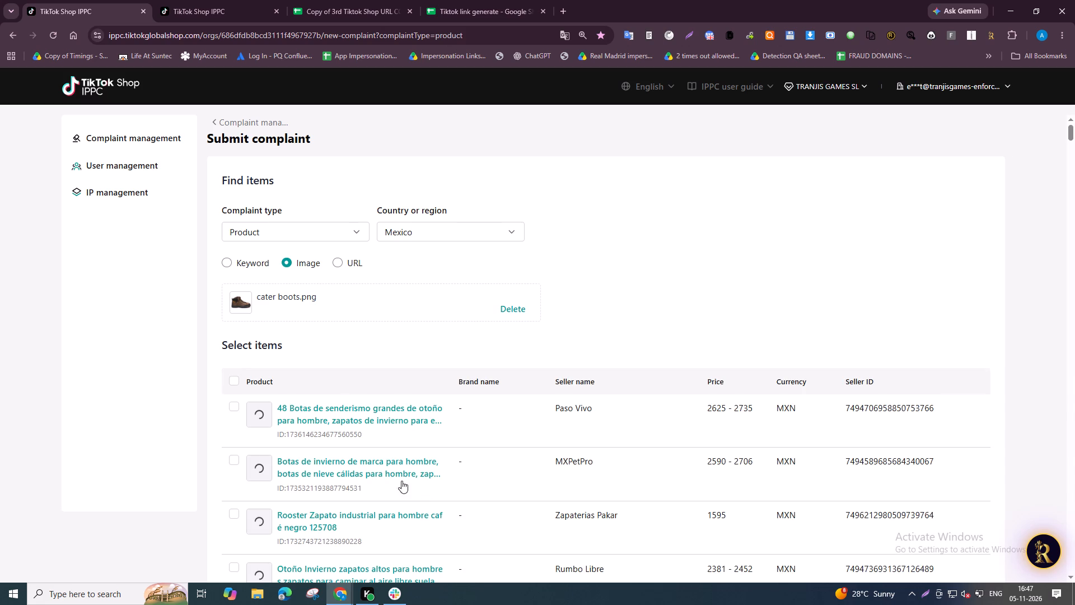
# Examine the product pictures of the first Mexico boot results for Caterpillar branding.
pyautogui.scroll(-3, 418, 506)
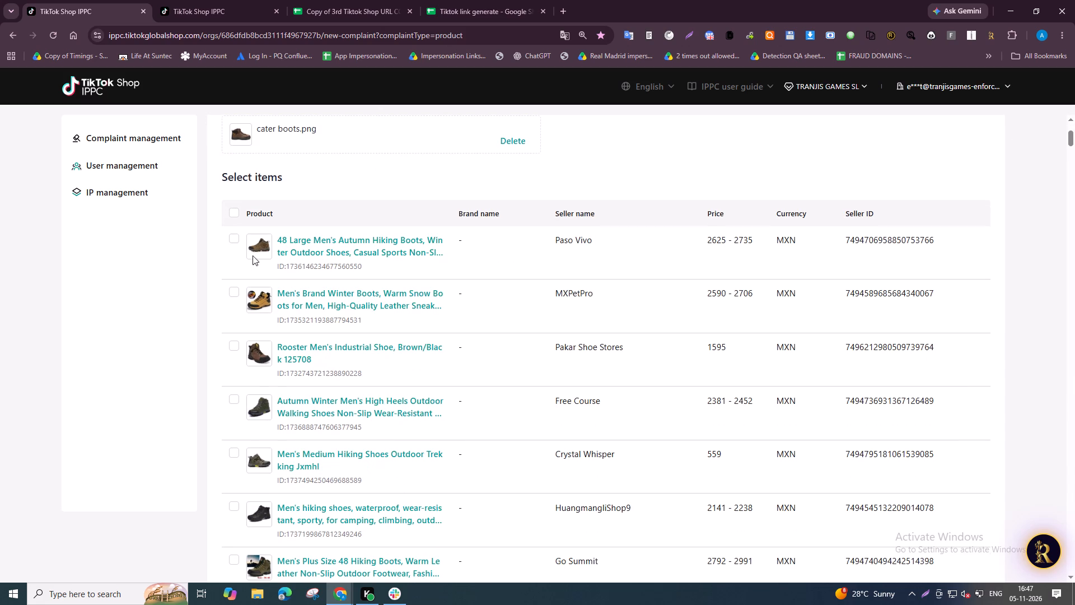
pyautogui.click(253, 255)
pyautogui.click(185, 281)
pyautogui.click(263, 310)
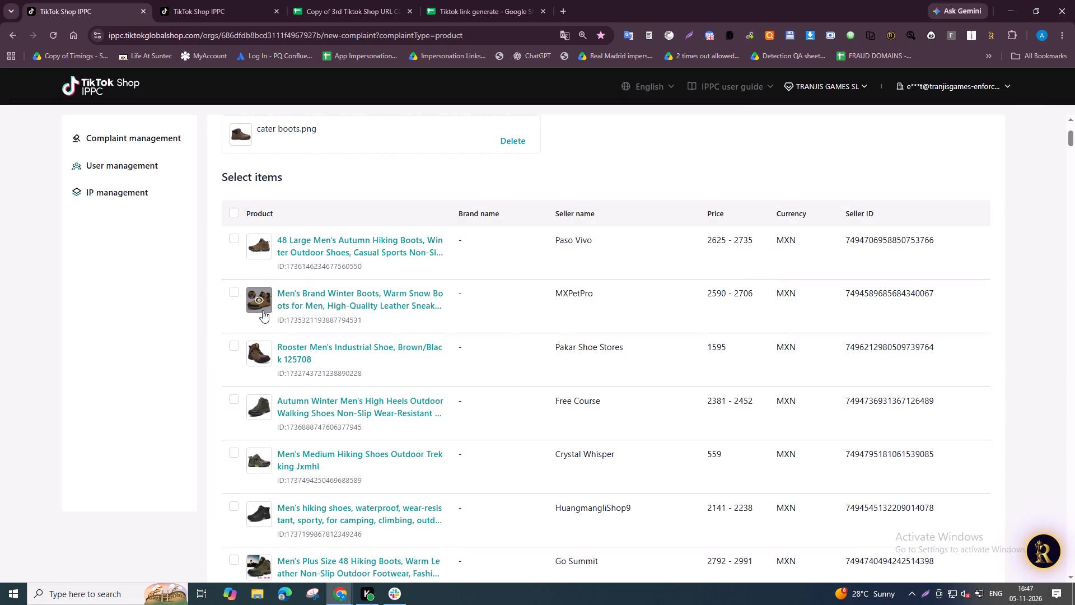
pyautogui.click(263, 306)
pyautogui.click(170, 318)
pyautogui.click(260, 360)
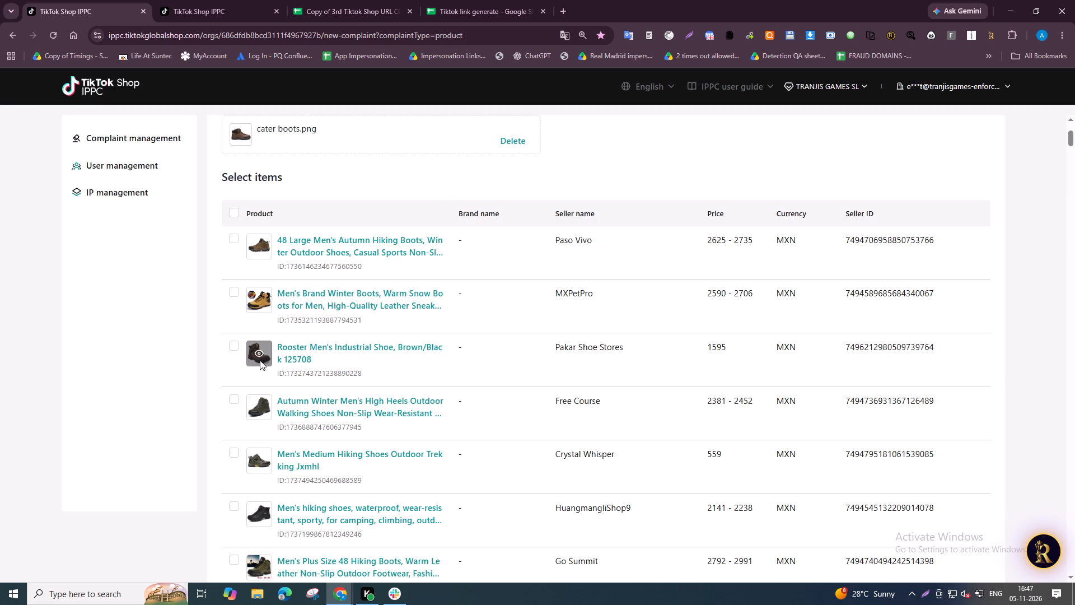
pyautogui.click(183, 355)
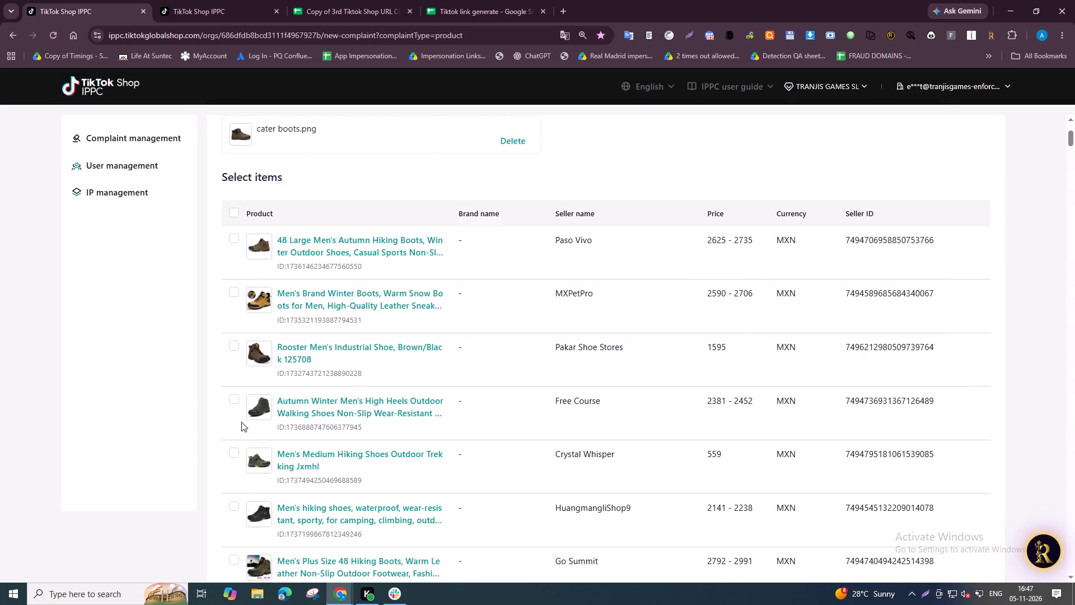
pyautogui.click(254, 414)
pyautogui.click(169, 413)
pyautogui.click(259, 462)
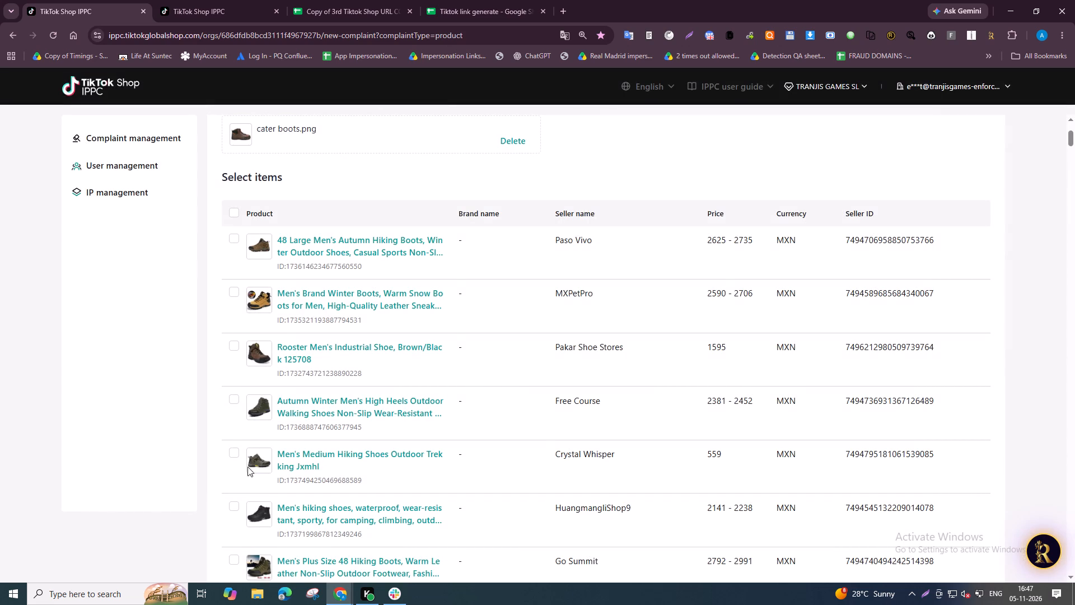
pyautogui.click(253, 468)
pyautogui.click(197, 441)
pyautogui.scroll(-4, 260, 485)
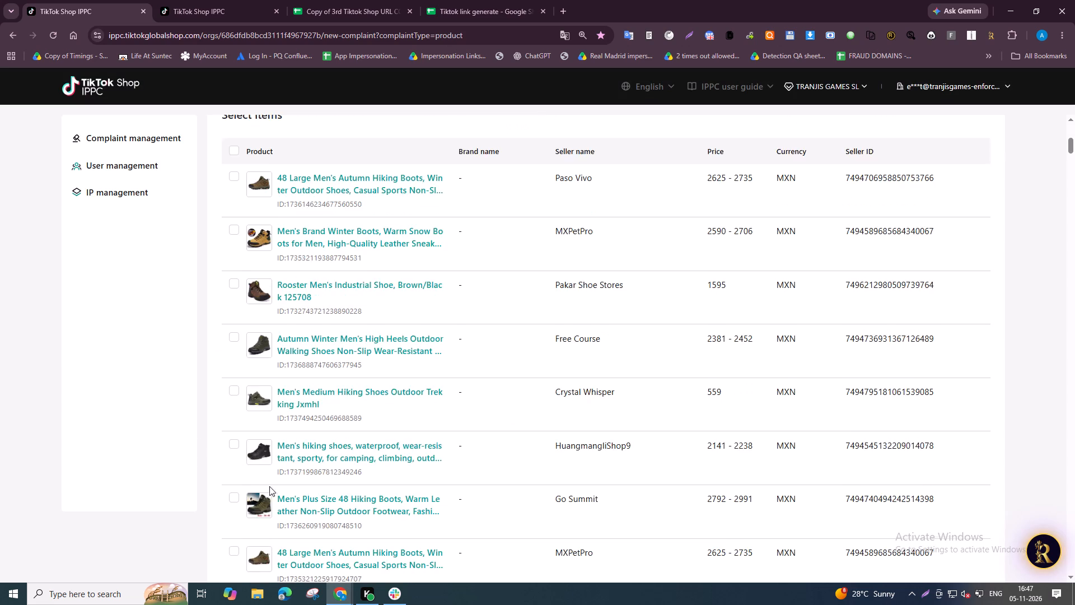
# Find "cater" in the Mexico results and copy the product ID of the KADET HIKER ST industrial boots.
pyautogui.hotkey('ctrl', 'f')
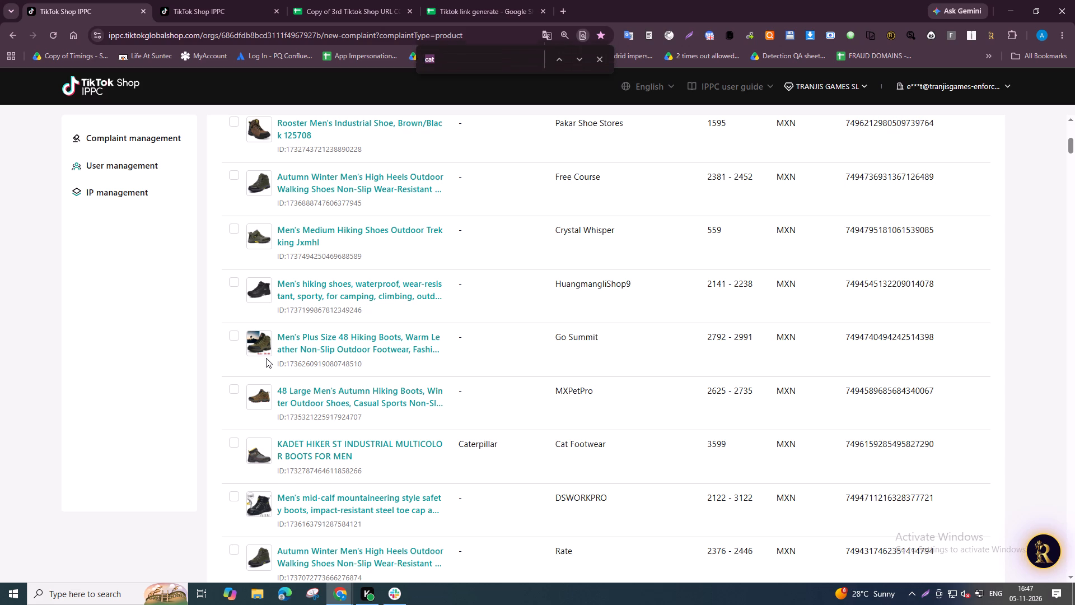
pyautogui.write('cater')
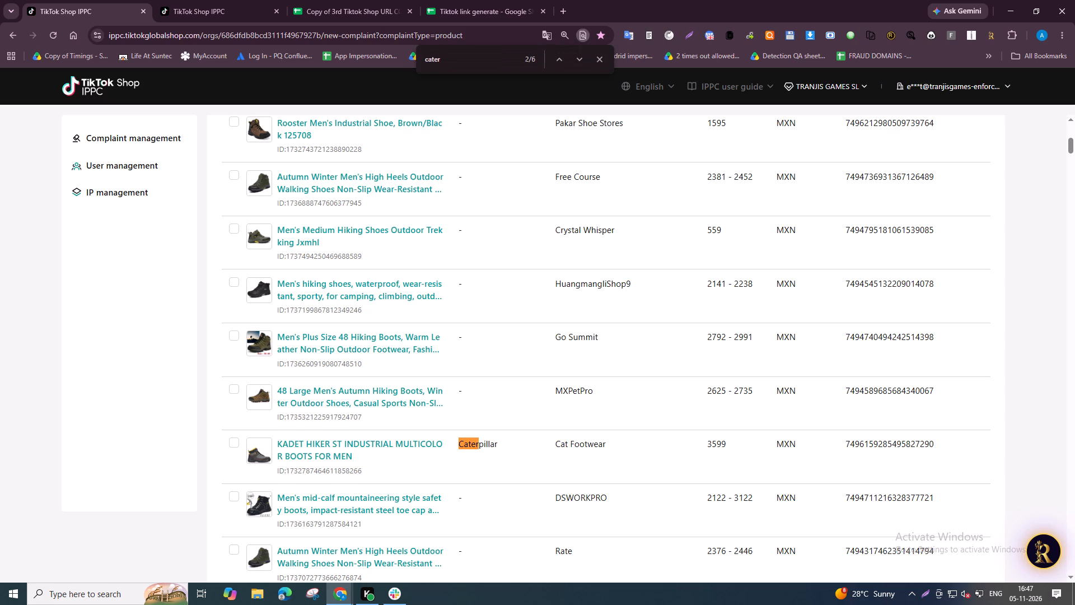
pyautogui.scroll(-4, 336, 446)
pyautogui.scroll(9, 992, 259)
pyautogui.moveTo(1069, 134); pyautogui.dragTo(1074, 109)
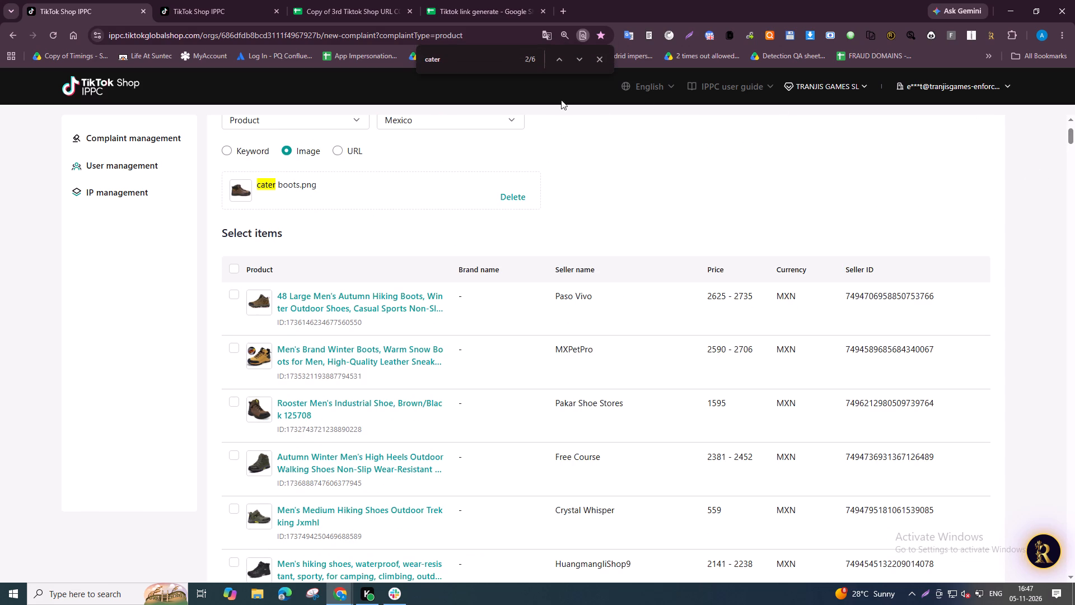
pyautogui.click(561, 61)
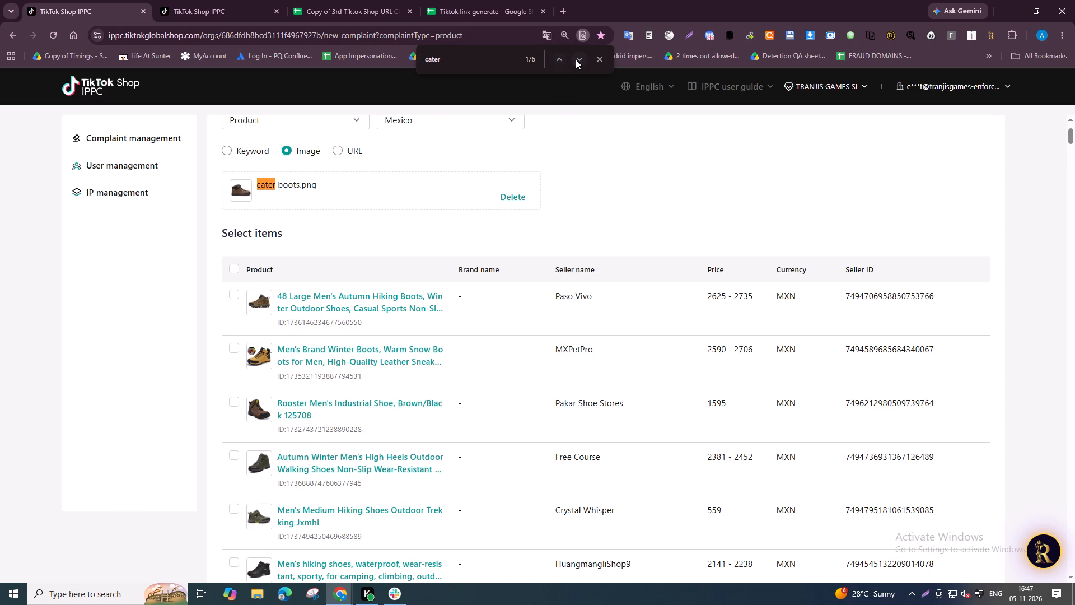
pyautogui.click(576, 59)
pyautogui.doubleClick(327, 379)
pyautogui.hotkey('ctrl', 'c')
# In the New Work sheet, clear the old product IDs in column C from C30097 downward.
pyautogui.hotkey('alt', 'Tab')
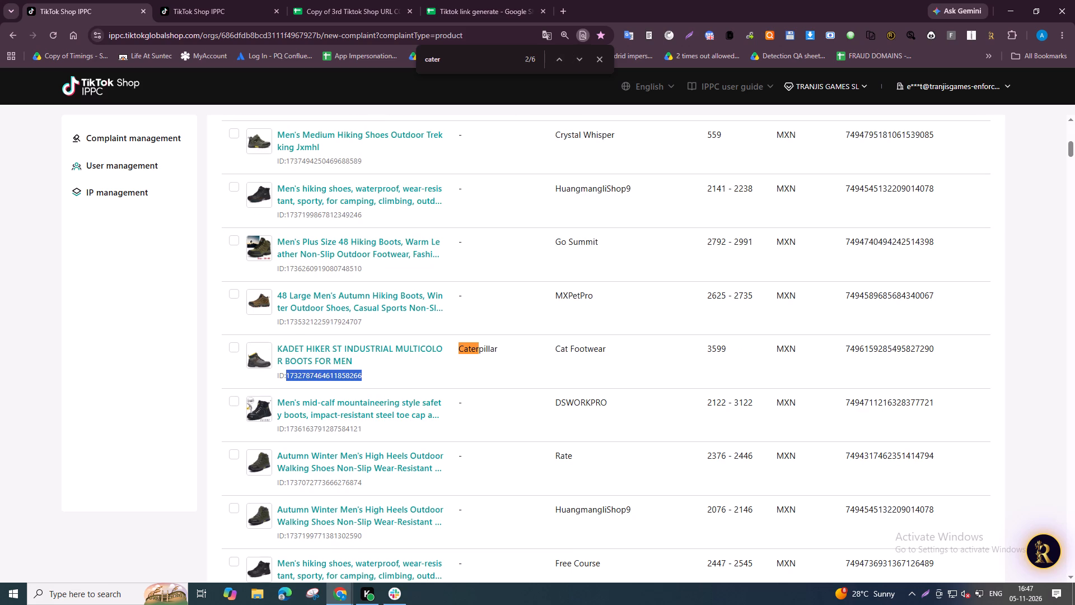
pyautogui.scroll(-3, 305, 466)
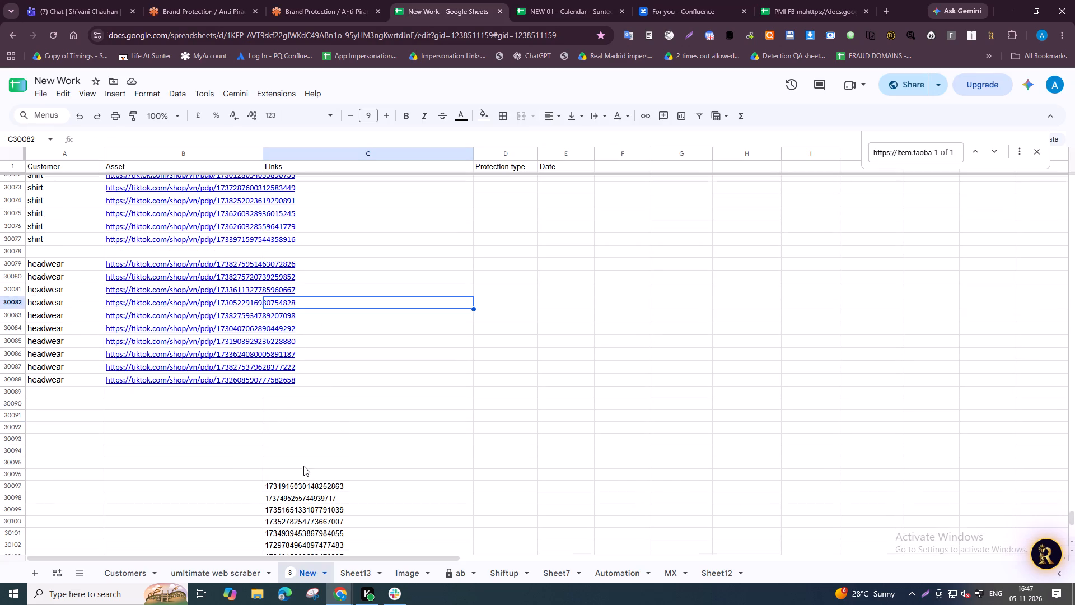
pyautogui.scroll(-1, 303, 466)
pyautogui.click(330, 374)
pyautogui.hotkey('ctrl', 'shift', 'Down')
pyautogui.press('Delete')
pyautogui.press('Left')
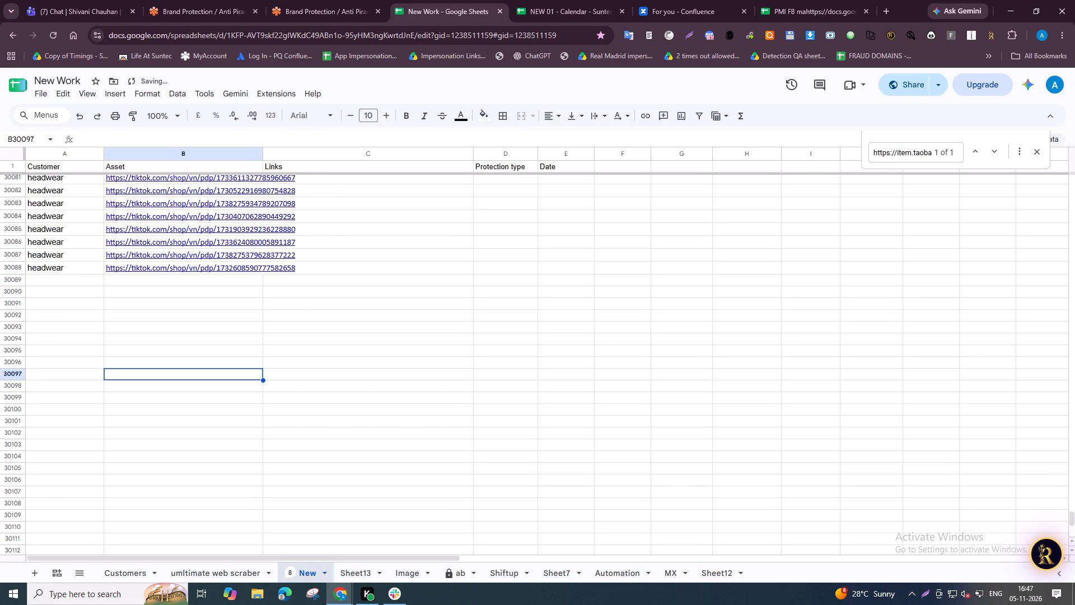
pyautogui.press('Up')
pyautogui.hotkey('ctrl', 'Up')
pyautogui.press('Down')
pyautogui.press('Down')
pyautogui.hotkey('ctrl', 'v')
# Look through more of the Mexico boot results on TikTok Shop IPPC, previewing the L66 Industrial Safety Boot picture.
pyautogui.hotkey('alt', 'Tab')
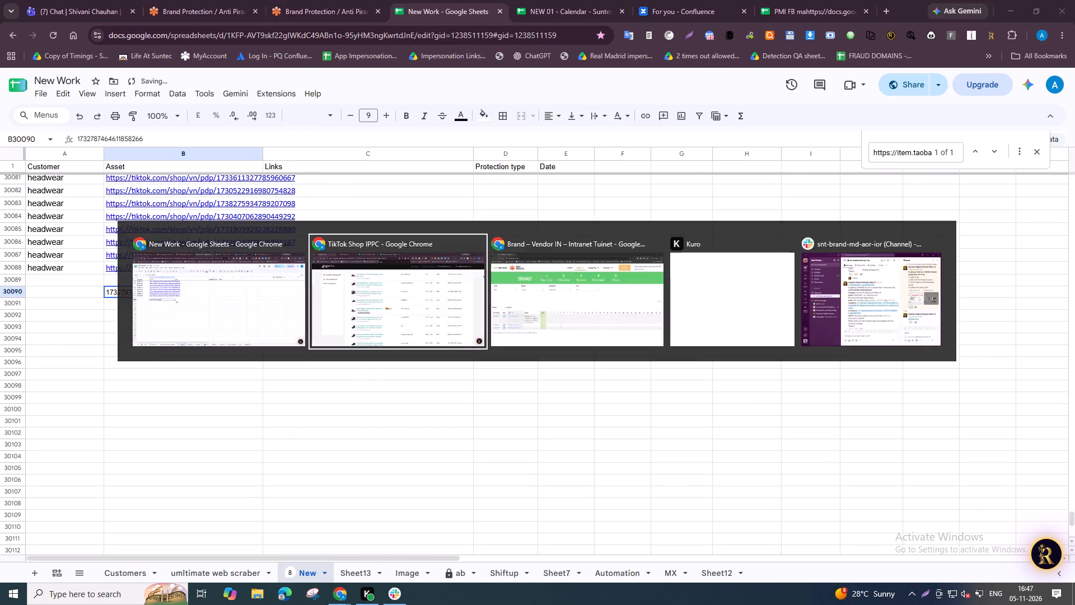
pyautogui.scroll(-10, 330, 374)
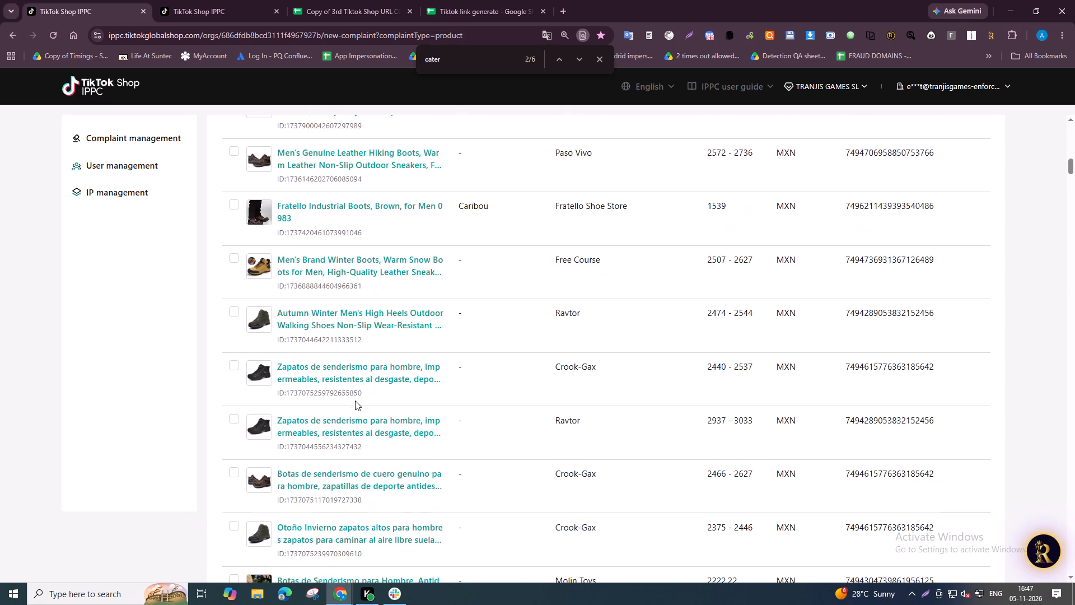
pyautogui.scroll(-15, 358, 403)
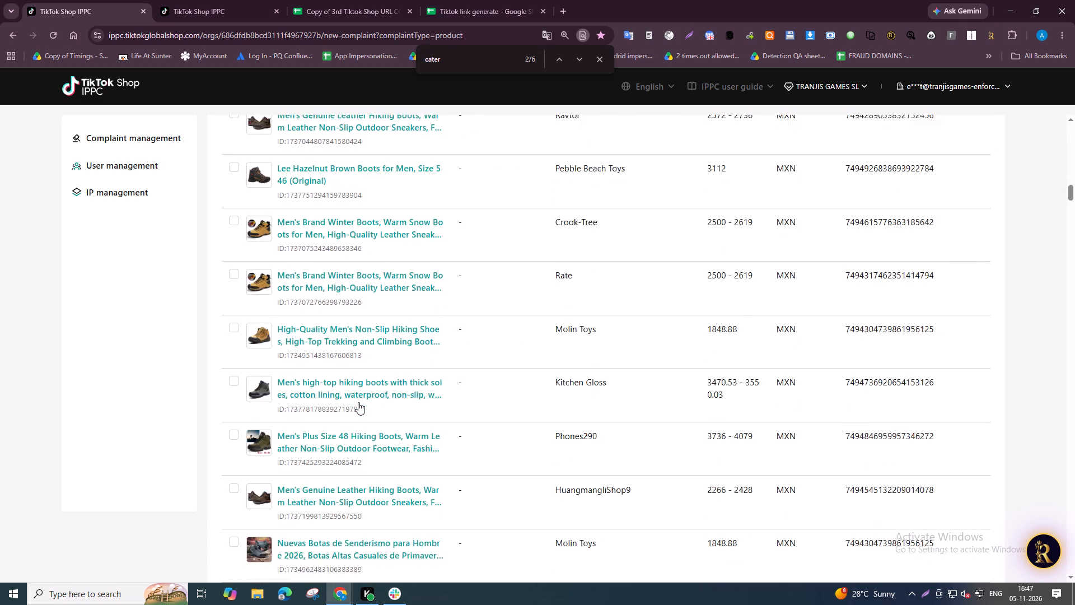
pyautogui.scroll(-13, 358, 402)
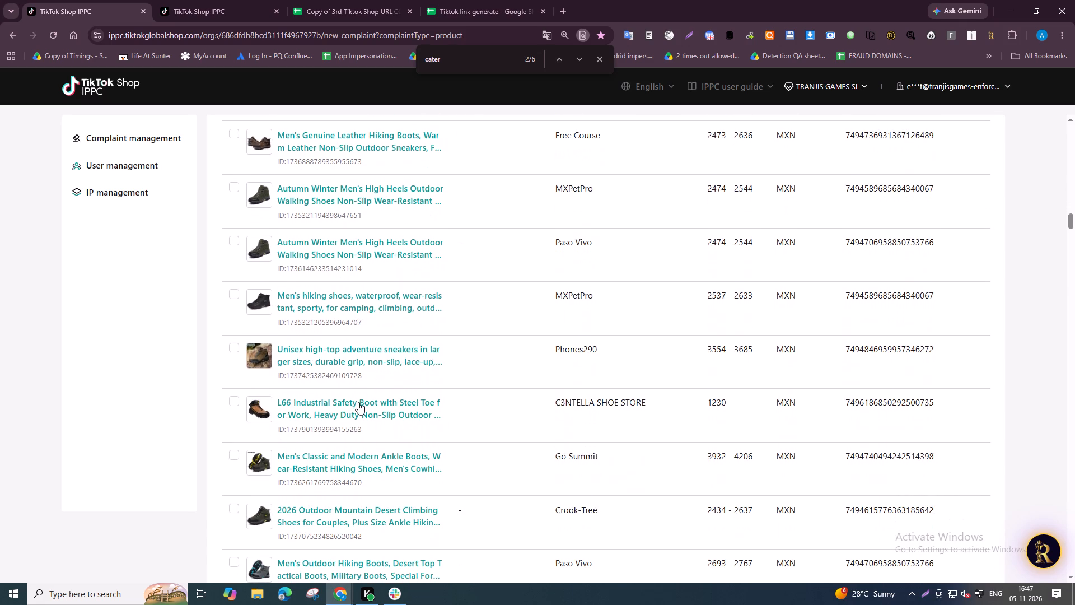
pyautogui.click(260, 416)
pyautogui.click(172, 409)
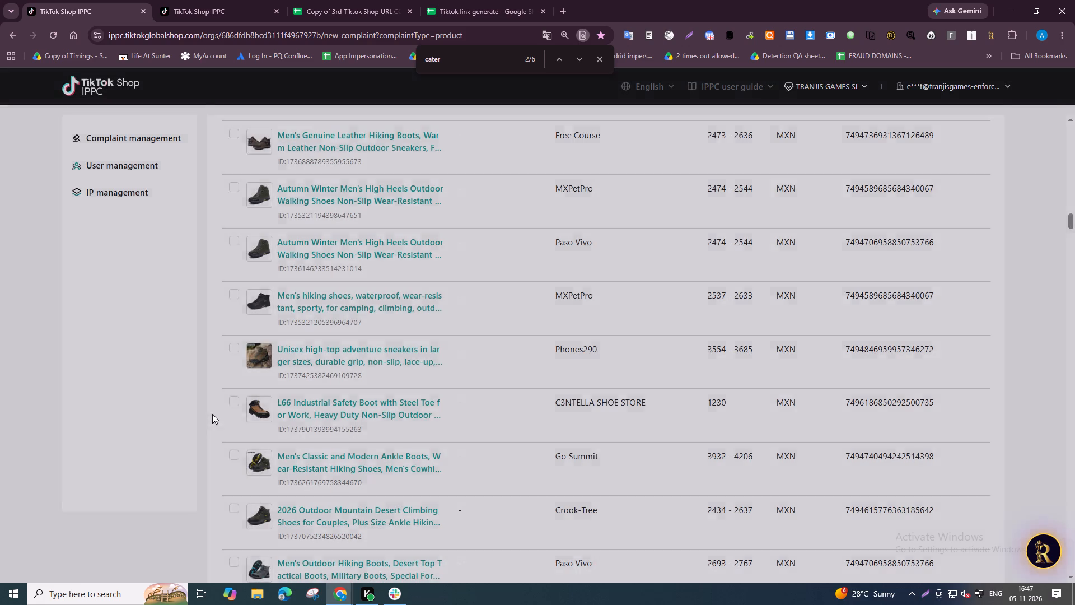
pyautogui.scroll(11, 500, 421)
pyautogui.click(582, 58)
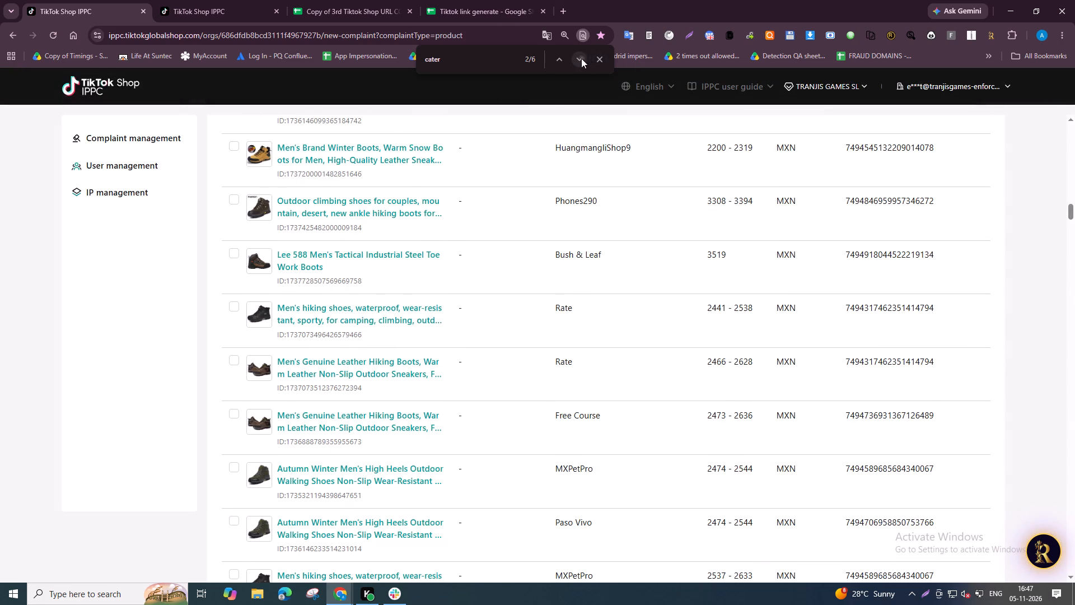
pyautogui.click(573, 61)
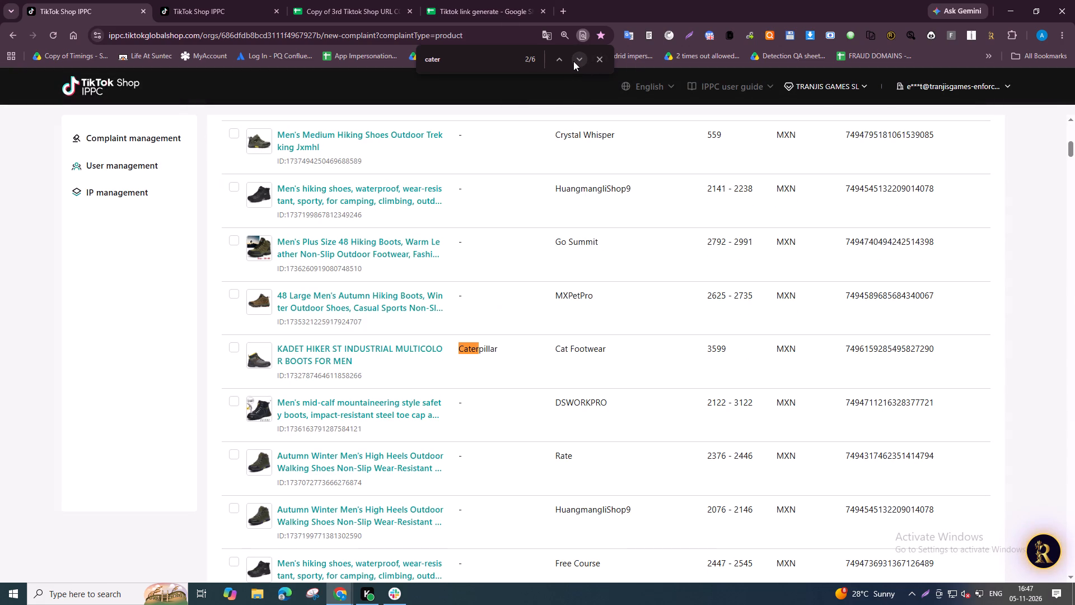
pyautogui.click(573, 61)
pyautogui.doubleClick(329, 378)
pyautogui.hotkey('ctrl', 'c')
pyautogui.hotkey('alt', 'Tab')
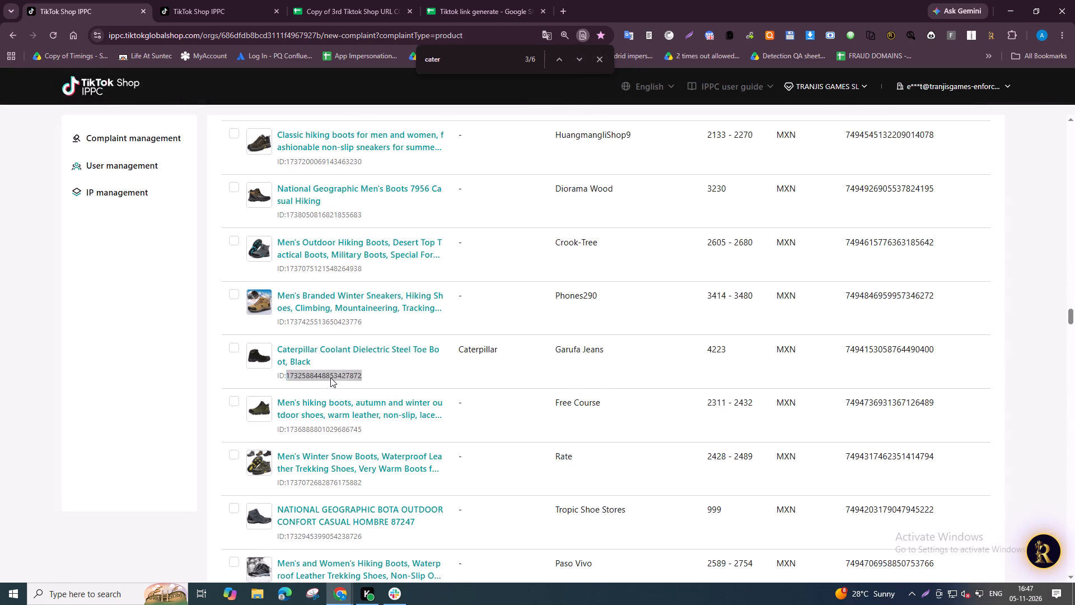
pyautogui.click(219, 305)
pyautogui.hotkey('ctrl', 'v')
pyautogui.hotkey('alt', 'Tab')
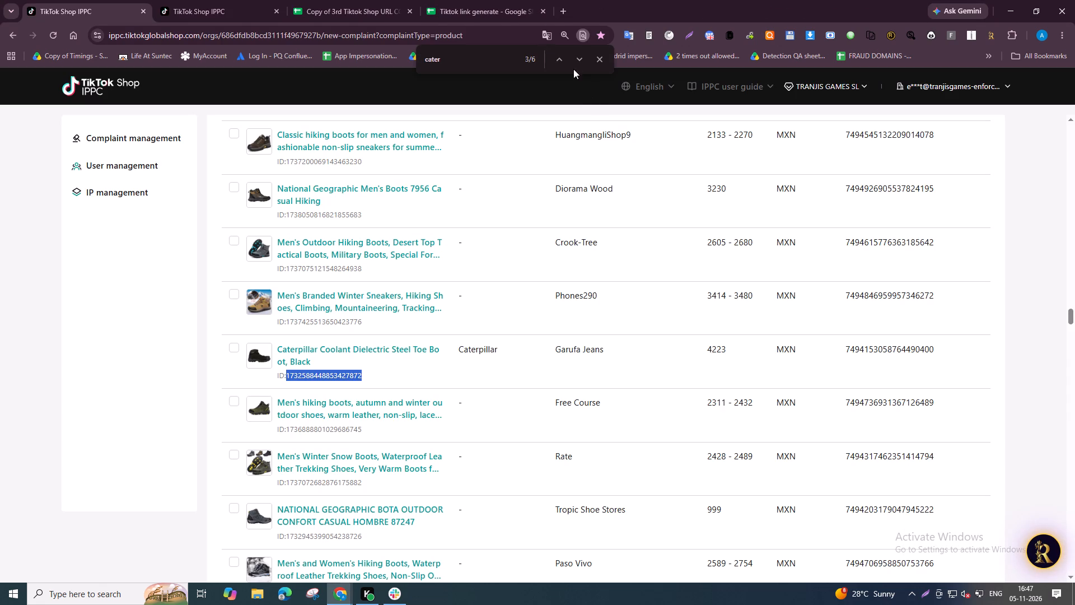
pyautogui.click(577, 59)
pyautogui.click(574, 62)
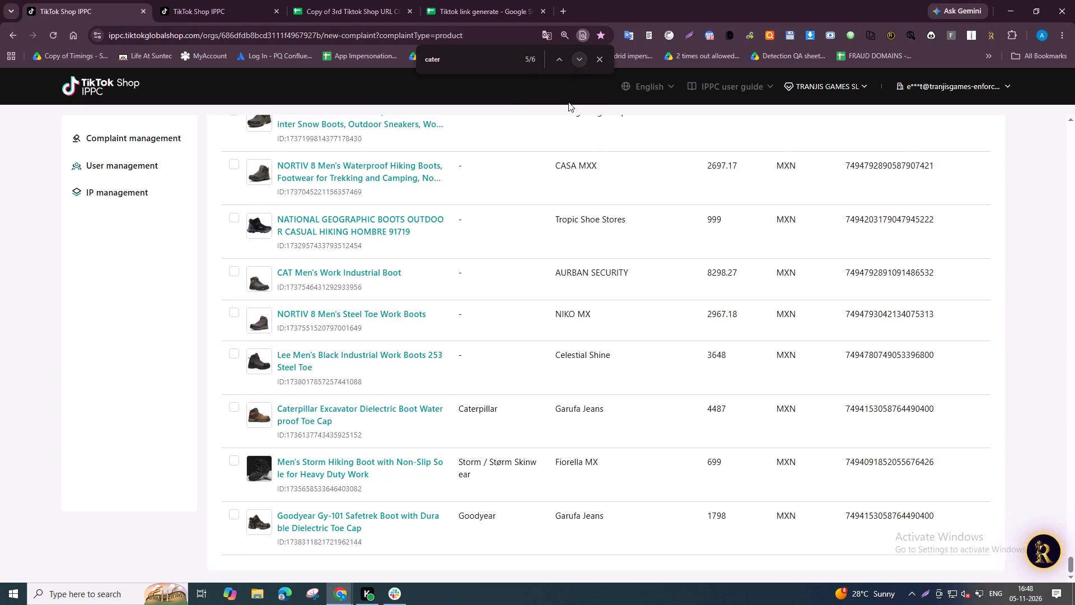
pyautogui.doubleClick(328, 439)
pyautogui.hotkey('ctrl', 'c')
pyautogui.hotkey('alt', 'Tab')
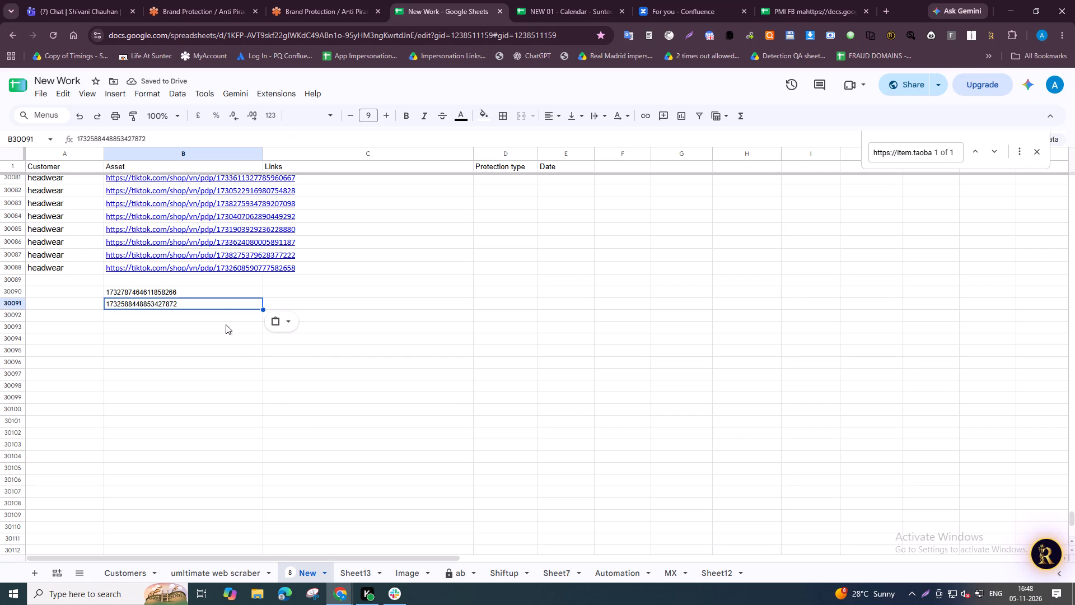
pyautogui.click(222, 312)
pyautogui.hotkey('ctrl', 'v')
# Recheck the "cater" matches in the Mexico boot results on TikTok Shop IPPC, previewing pictures of matching and neighbouring boots.
pyautogui.hotkey('alt', 'Tab')
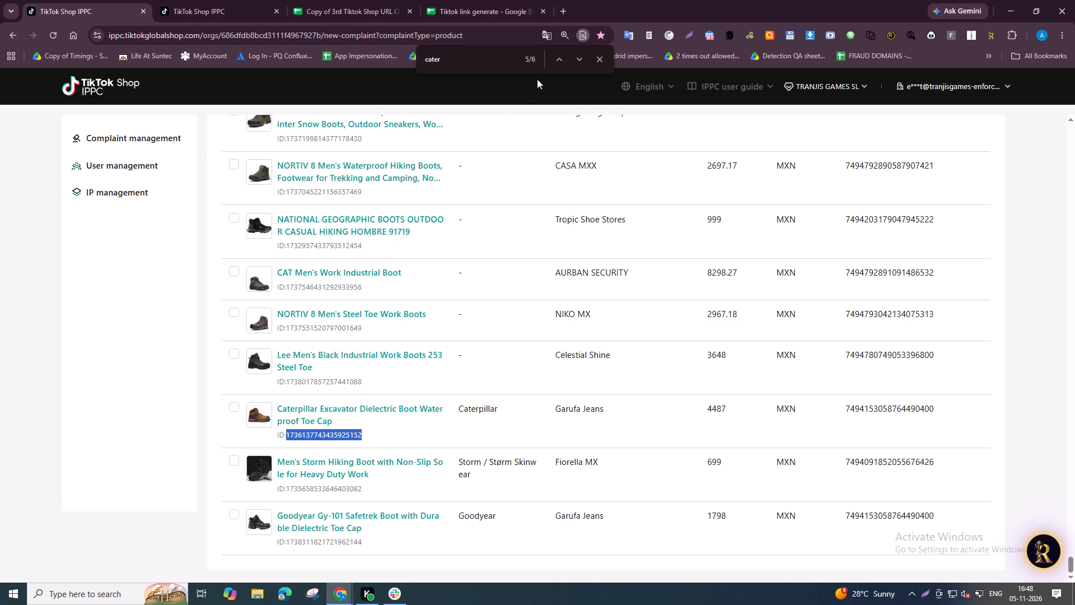
pyautogui.click(570, 62)
pyautogui.click(570, 62)
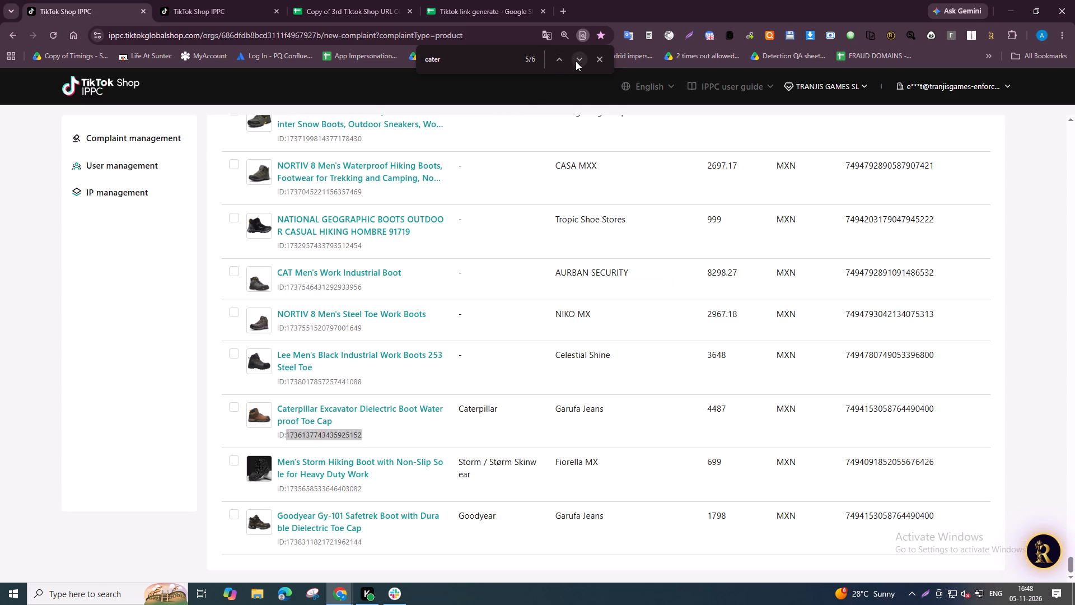
pyautogui.click(576, 61)
pyautogui.click(577, 61)
pyautogui.scroll(-5, 481, 324)
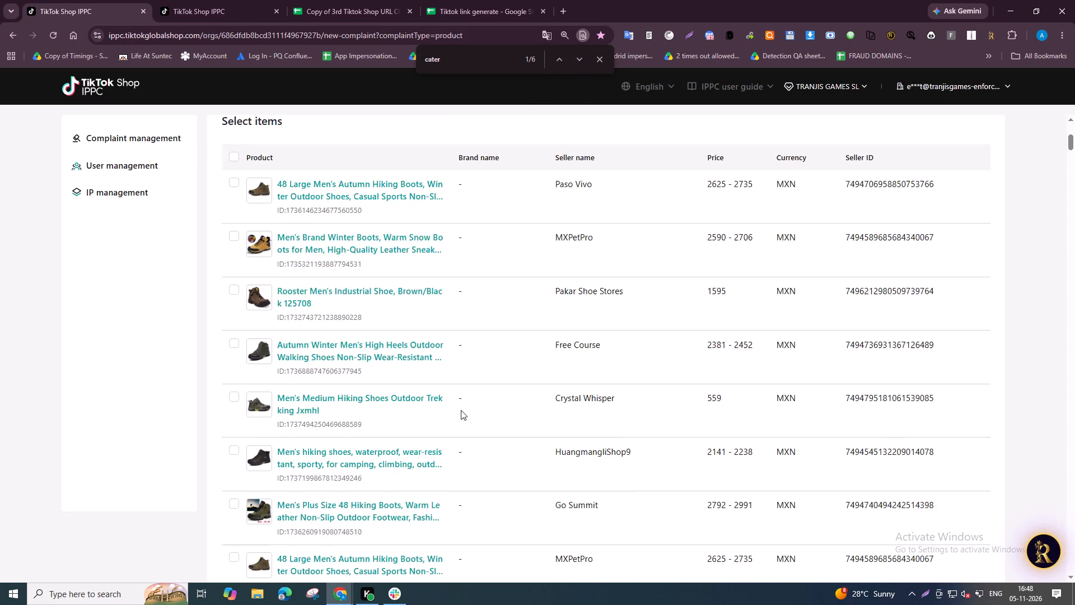
pyautogui.scroll(-5, 448, 418)
pyautogui.click(265, 293)
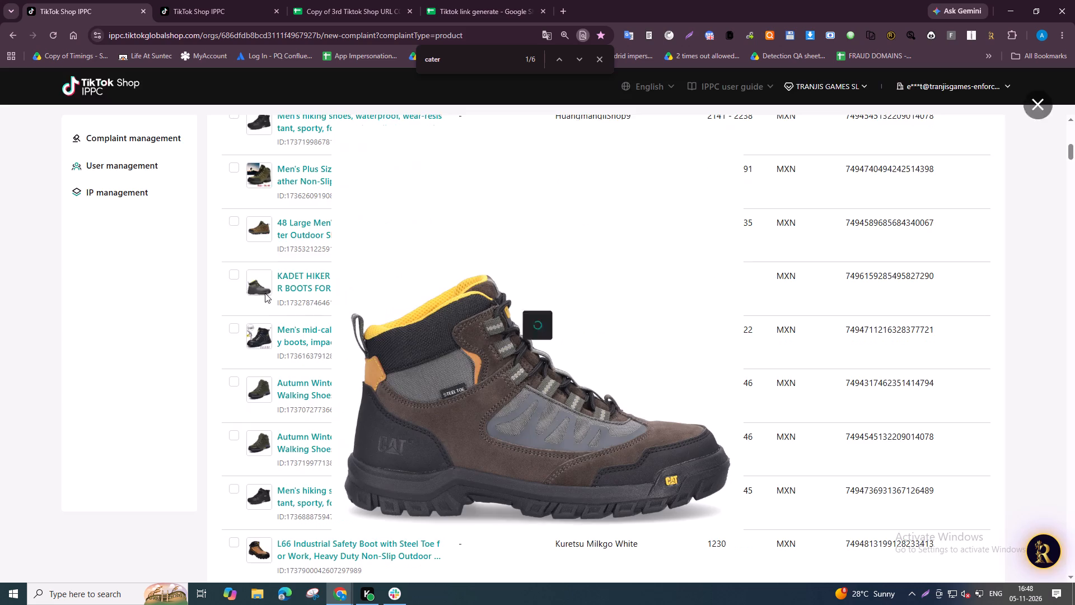
pyautogui.click(264, 303)
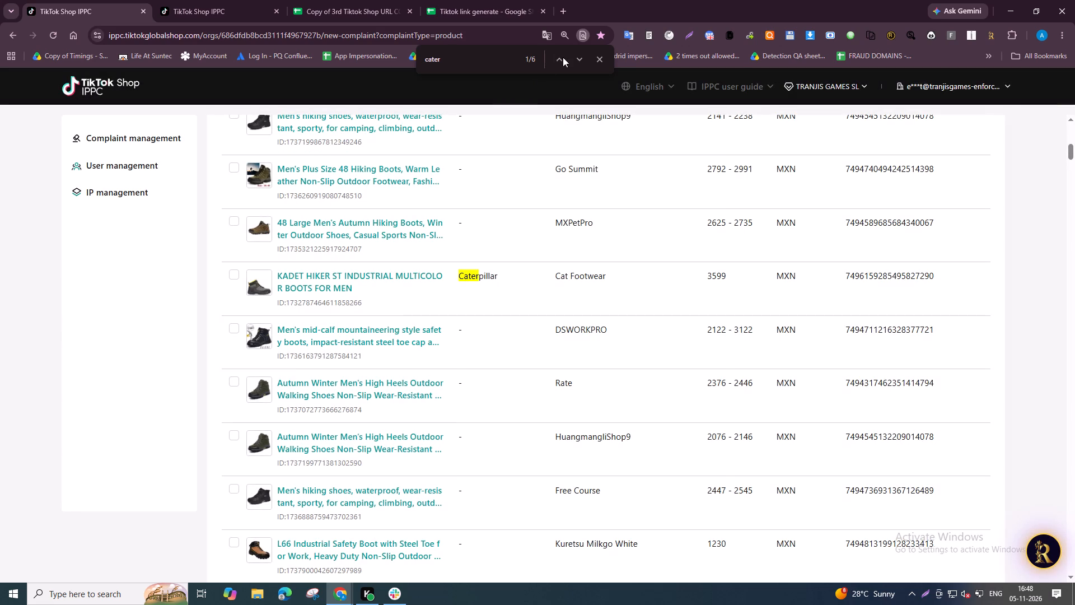
pyautogui.click(576, 59)
pyautogui.click(587, 53)
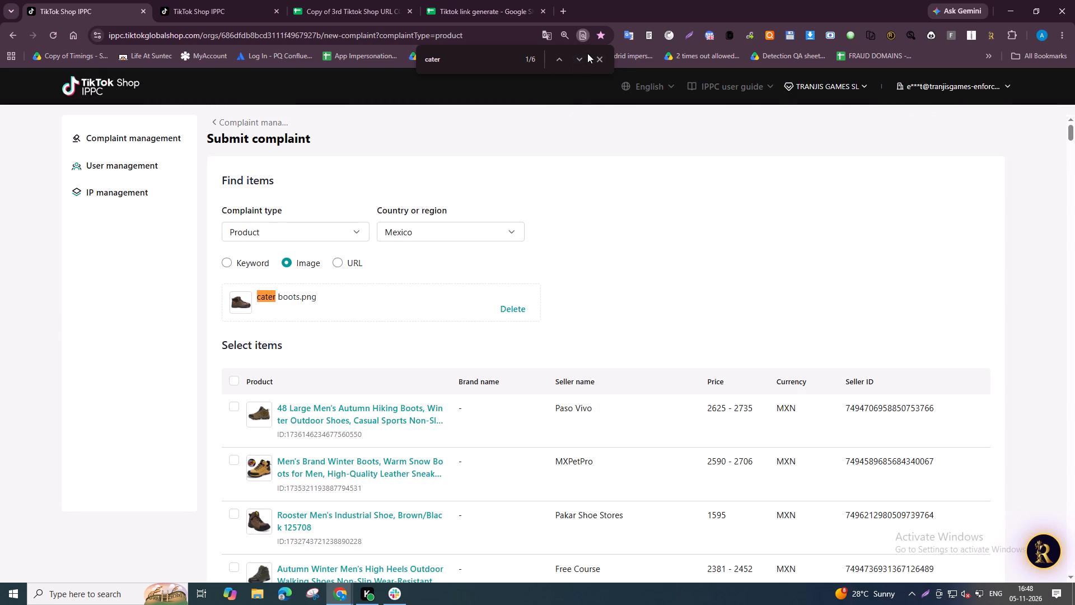
pyautogui.click(587, 54)
pyautogui.doubleClick(585, 61)
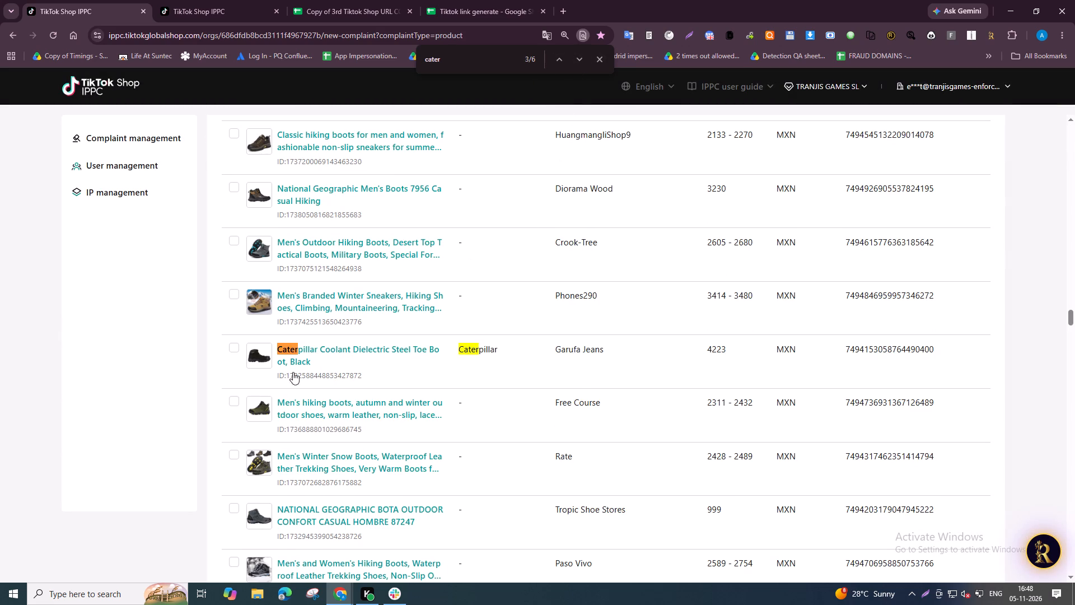
pyautogui.click(260, 366)
pyautogui.click(163, 452)
pyautogui.click(257, 422)
pyautogui.click(262, 415)
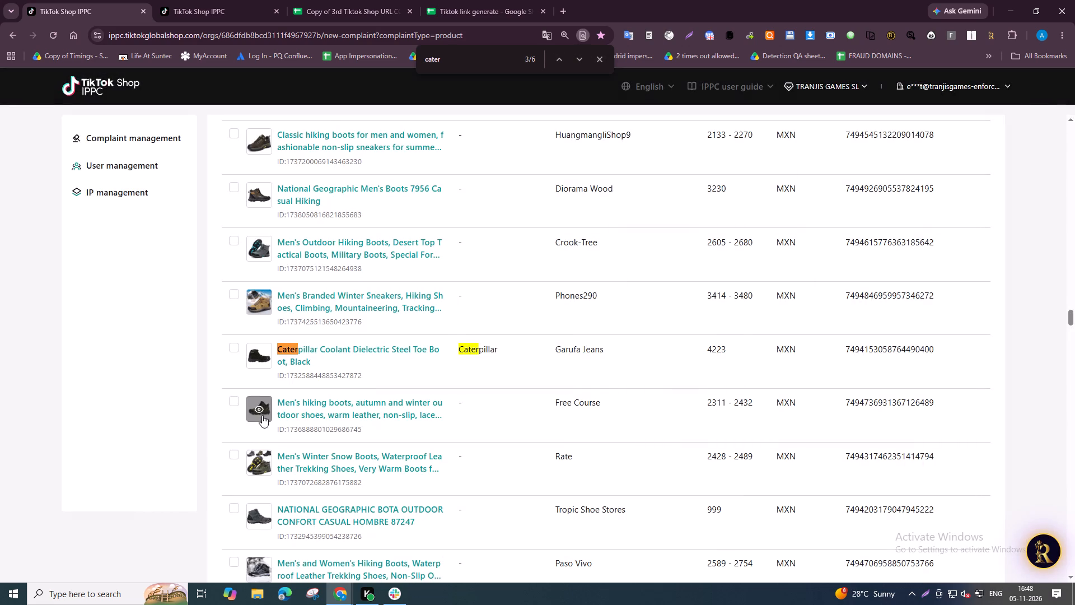
pyautogui.click(193, 423)
pyautogui.click(261, 524)
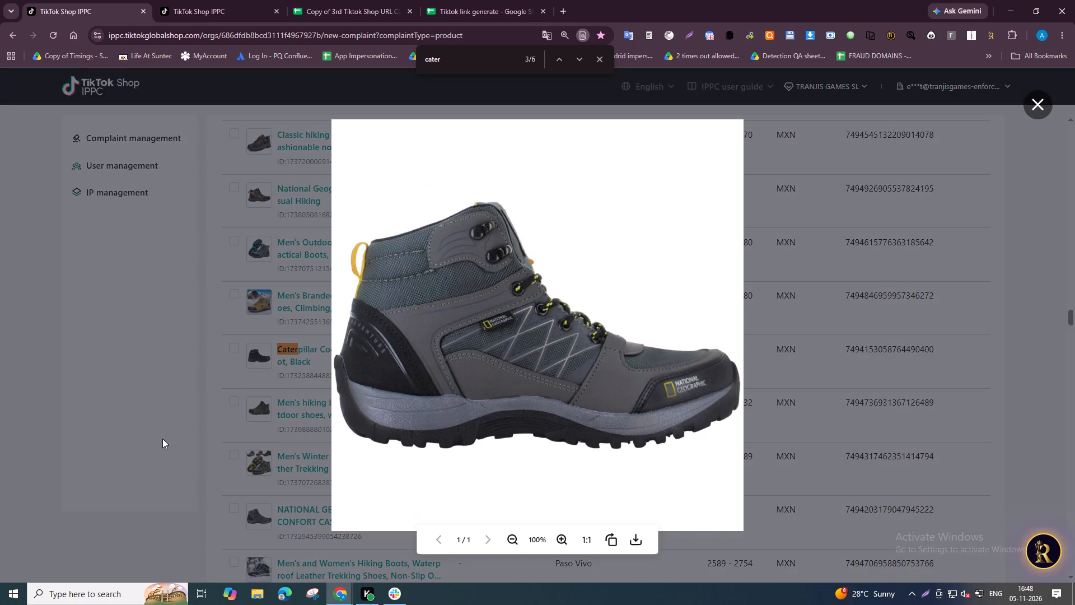
pyautogui.click(162, 439)
pyautogui.scroll(-15, 265, 420)
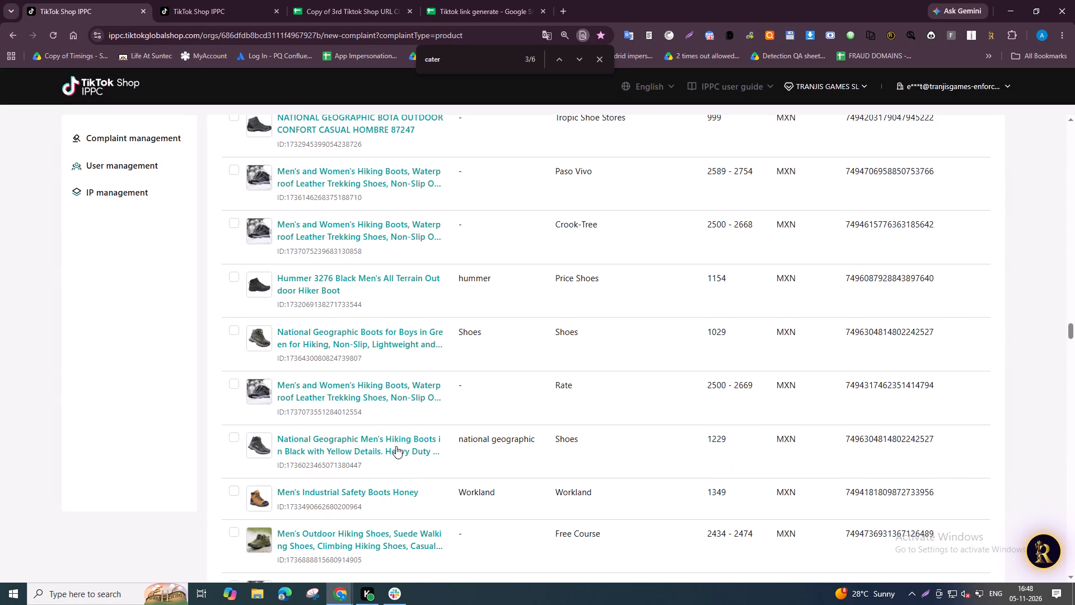
pyautogui.scroll(6, 582, 408)
pyautogui.moveTo(1071, 318); pyautogui.dragTo(1074, 155)
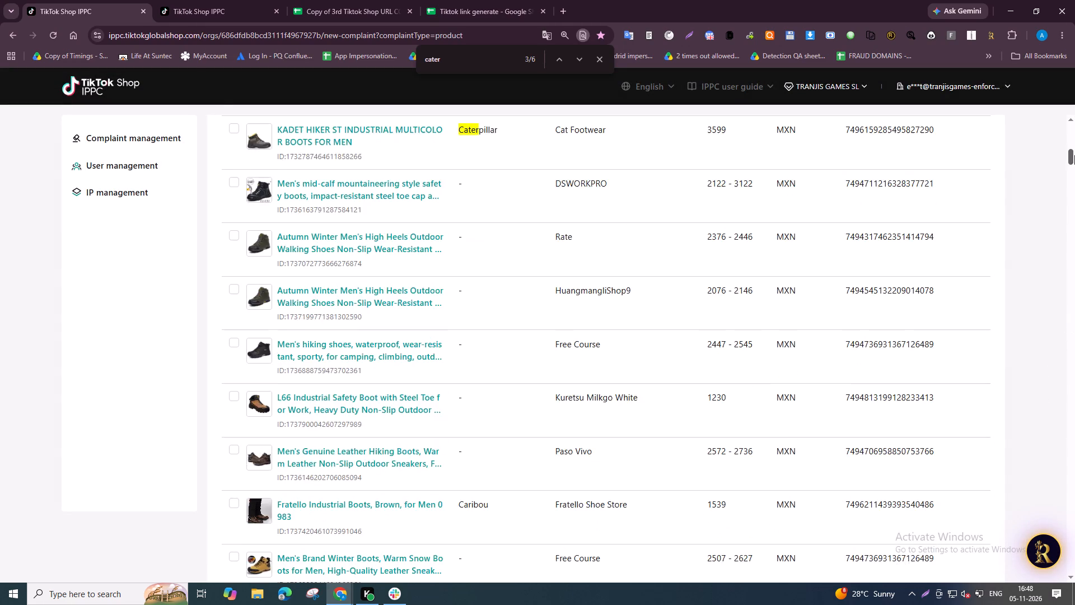
pyautogui.moveTo(1074, 155); pyautogui.dragTo(1074, 108)
# Copy the three product IDs from B30090:B30092 into the Generator sheet from F4075 as values, with Mexico as country of search in D4075.
pyautogui.hotkey('alt', 'Tab')
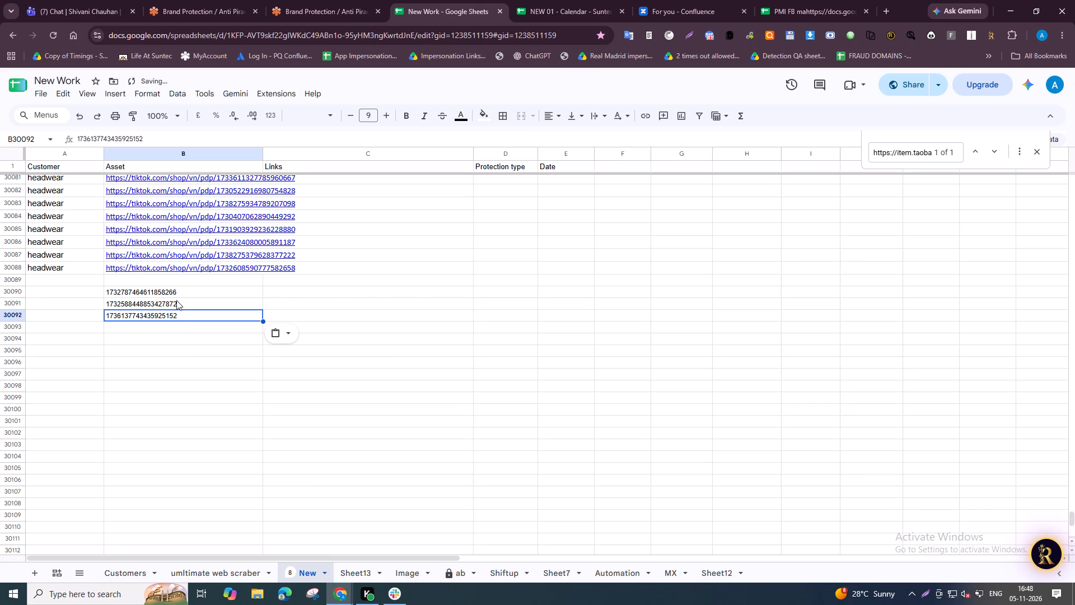
pyautogui.hotkey('shift', 'Up')
pyautogui.hotkey('shift', 'Up')
pyautogui.hotkey('ctrl', 'c')
pyautogui.hotkey('alt', 'Tab')
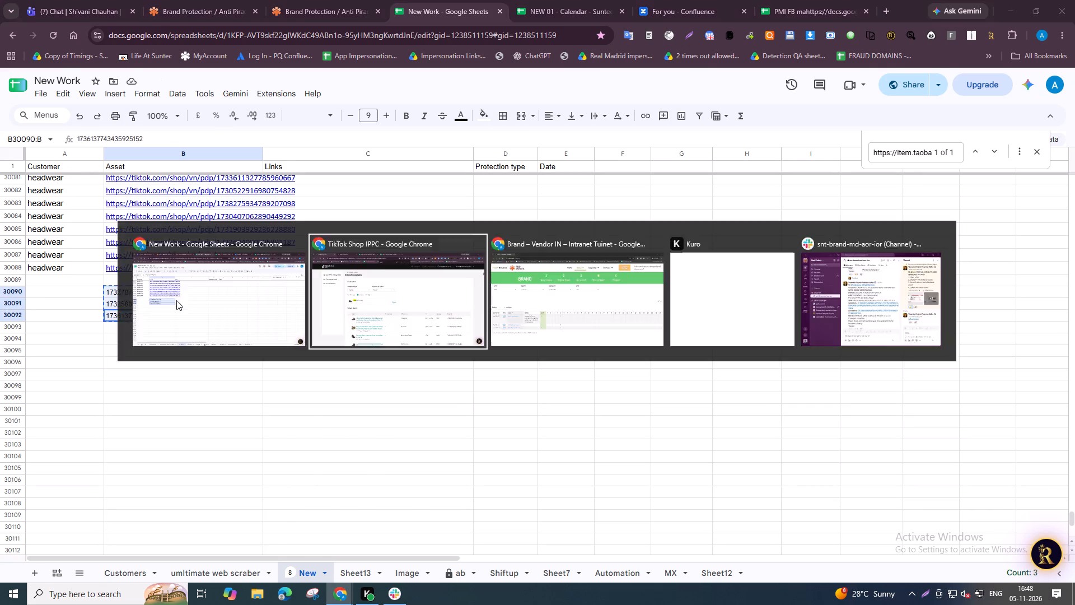
pyautogui.click(364, 0)
pyautogui.scroll(-2, 432, 497)
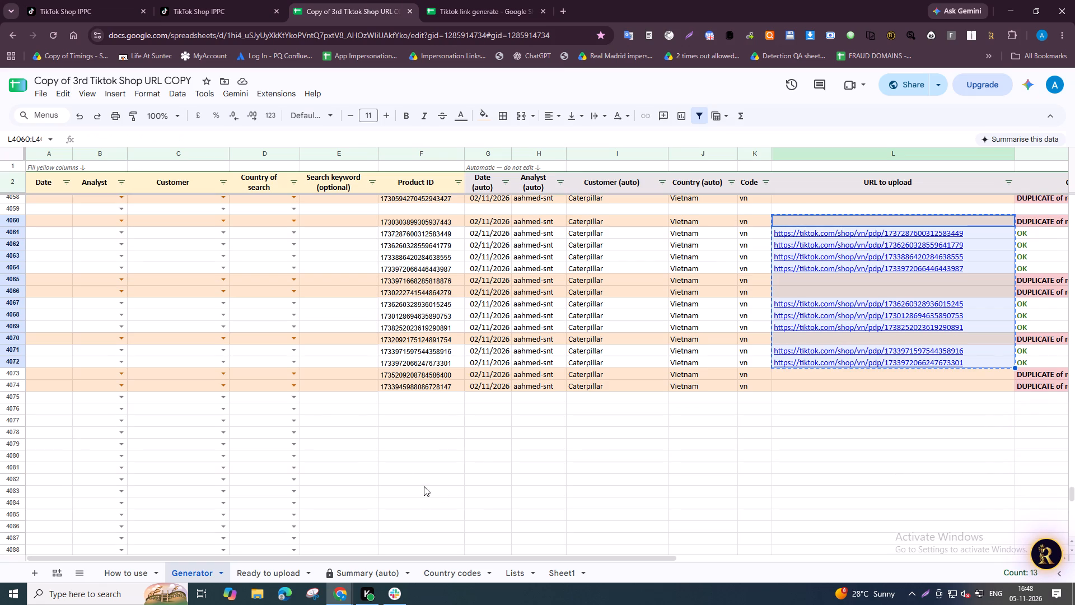
pyautogui.click(295, 402)
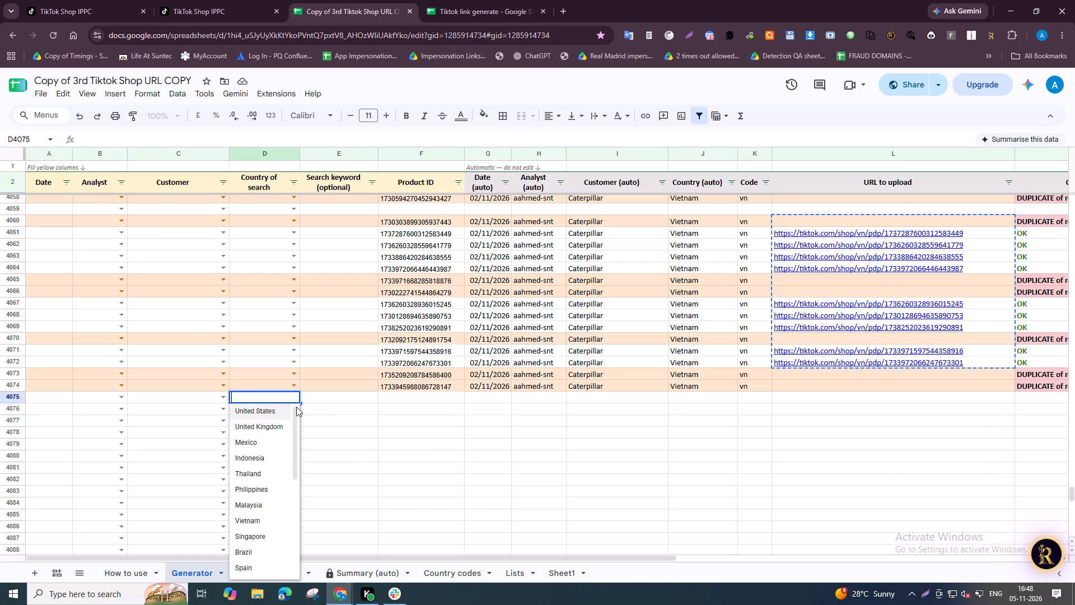
pyautogui.press('m')
pyautogui.click(274, 417)
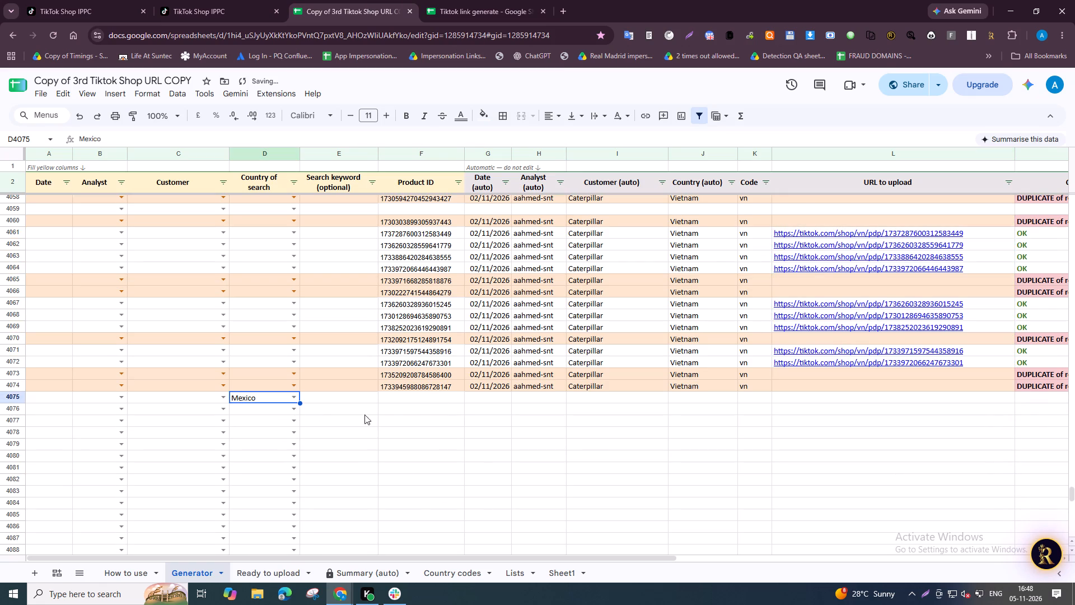
pyautogui.click(409, 401)
pyautogui.hotkey('ctrl', 'shift', 'v')
pyautogui.scroll(4, 681, 454)
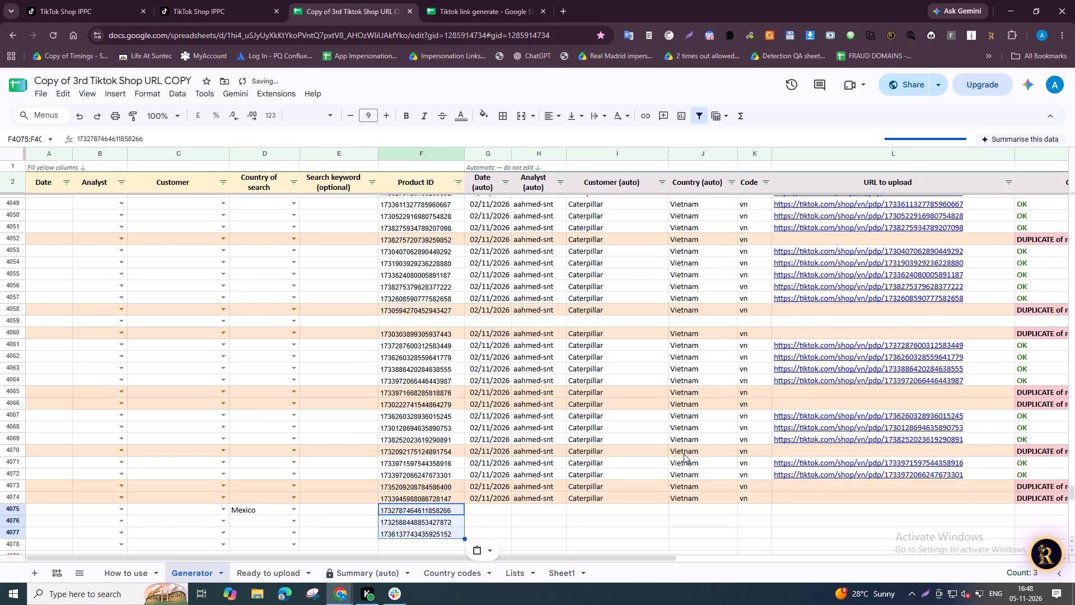
pyautogui.scroll(2, 684, 454)
pyautogui.scroll(-6, 684, 445)
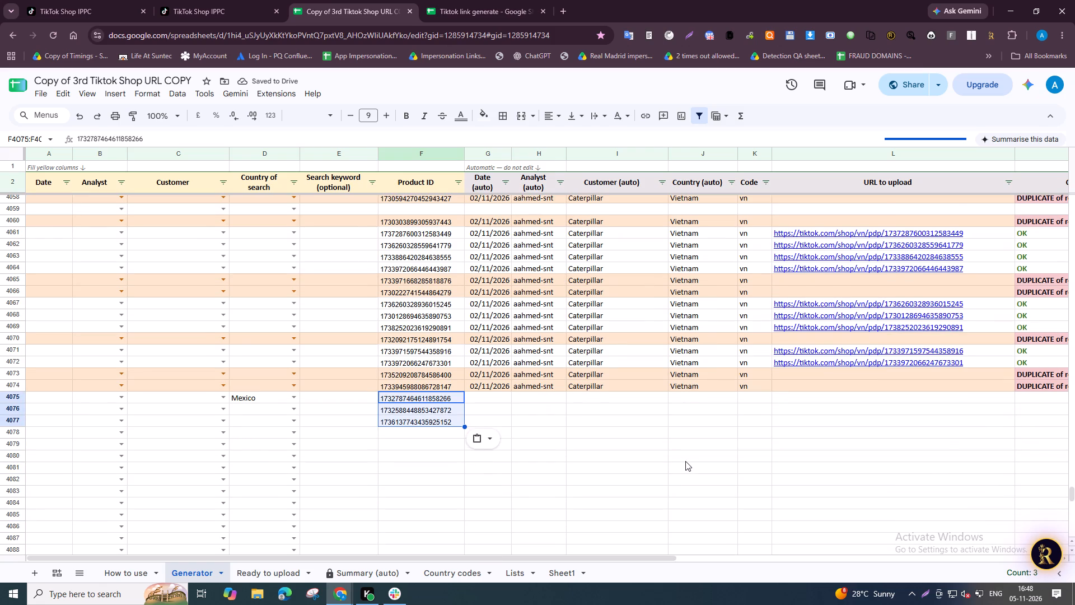
# Search the second TikTok Shop IPPC page for the three Mexico URLs from L4075:L4077, with the region changed to Mexico.
pyautogui.click(778, 397)
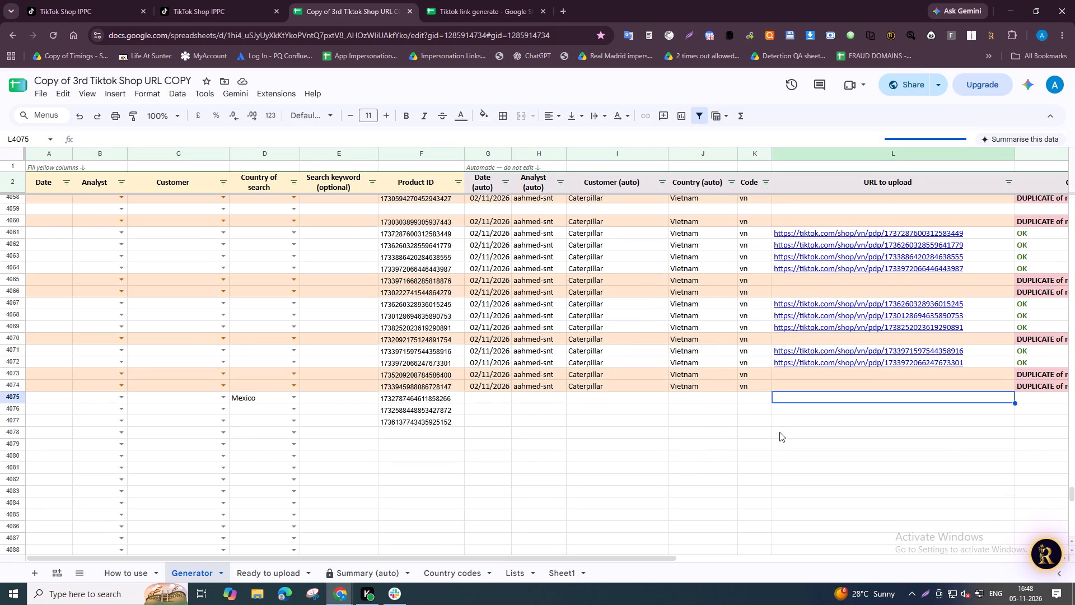
pyautogui.keyDown('shift'); pyautogui.click(792, 422); pyautogui.keyUp('shift')
pyautogui.hotkey('ctrl', 'c')
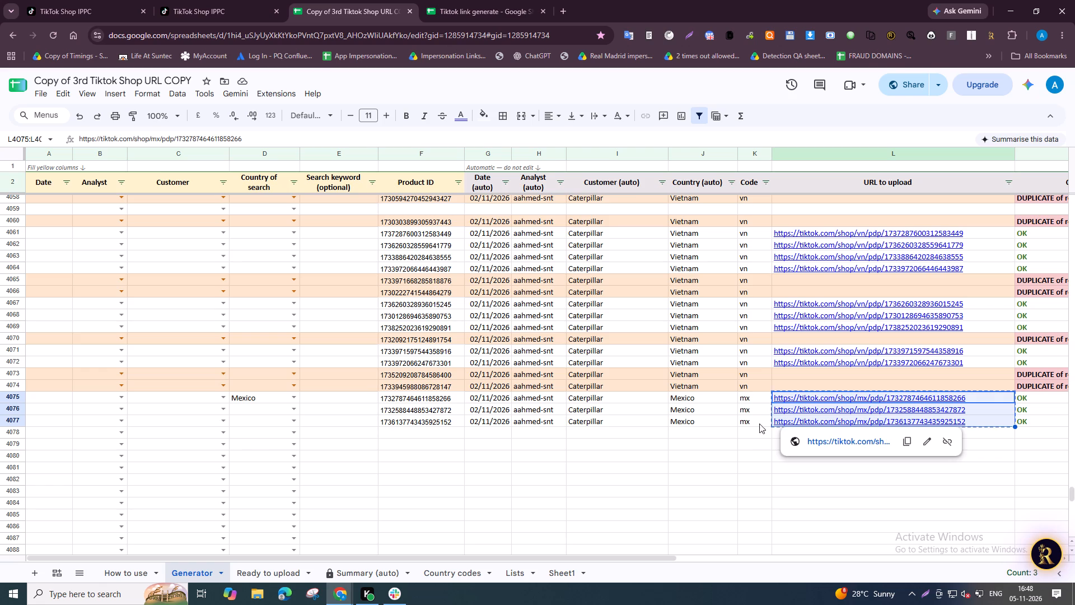
pyautogui.click(251, 0)
pyautogui.click(474, 169)
pyautogui.press('m')
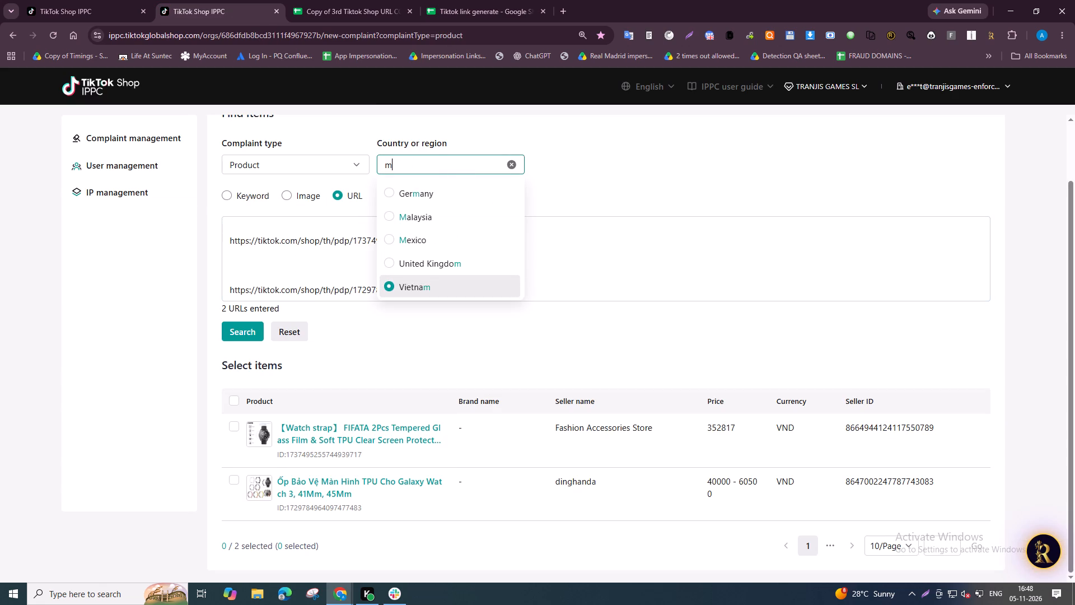
pyautogui.click(446, 236)
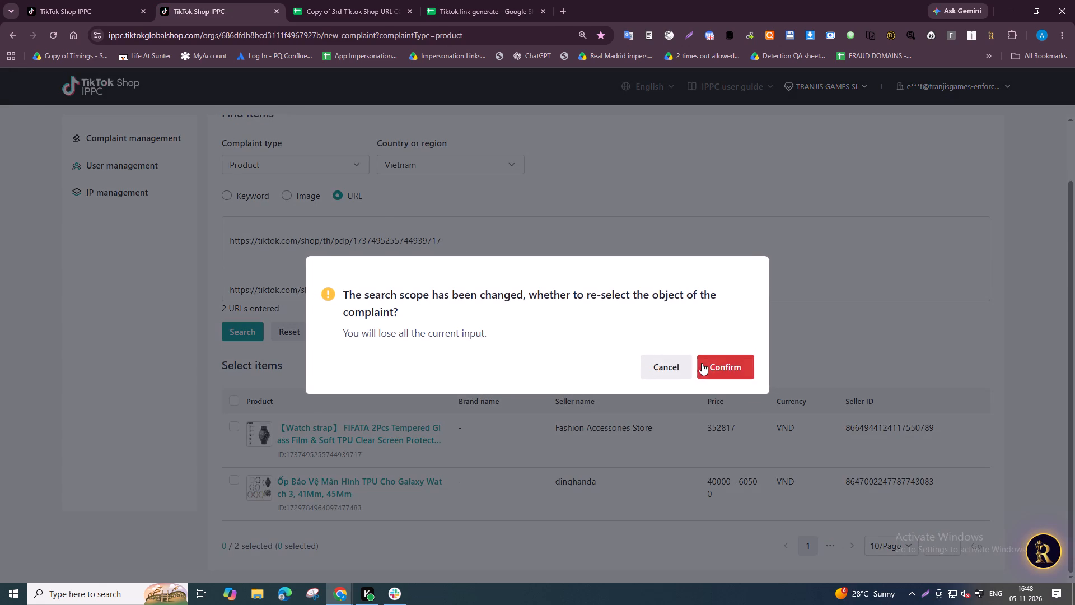
pyautogui.click(702, 362)
pyautogui.click(522, 318)
pyautogui.hotkey('ctrl', 'a')
pyautogui.press('Delete')
pyautogui.hotkey('ctrl', 'v')
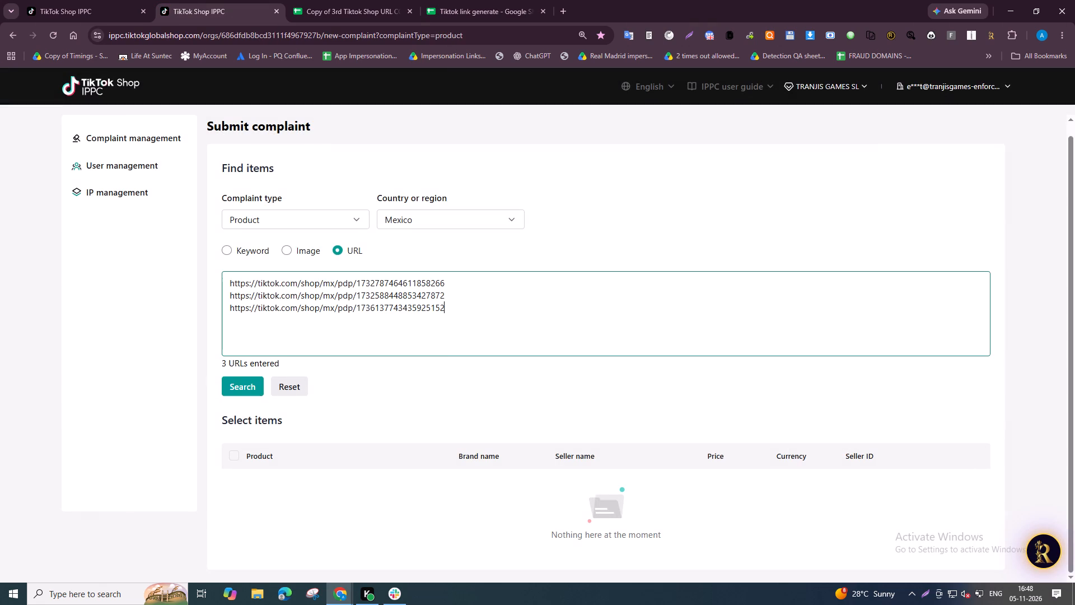
pyautogui.click(245, 384)
# Examine the three Caterpillar boots returned by the URL search by previewing their product pictures.
pyautogui.scroll(-5, 637, 398)
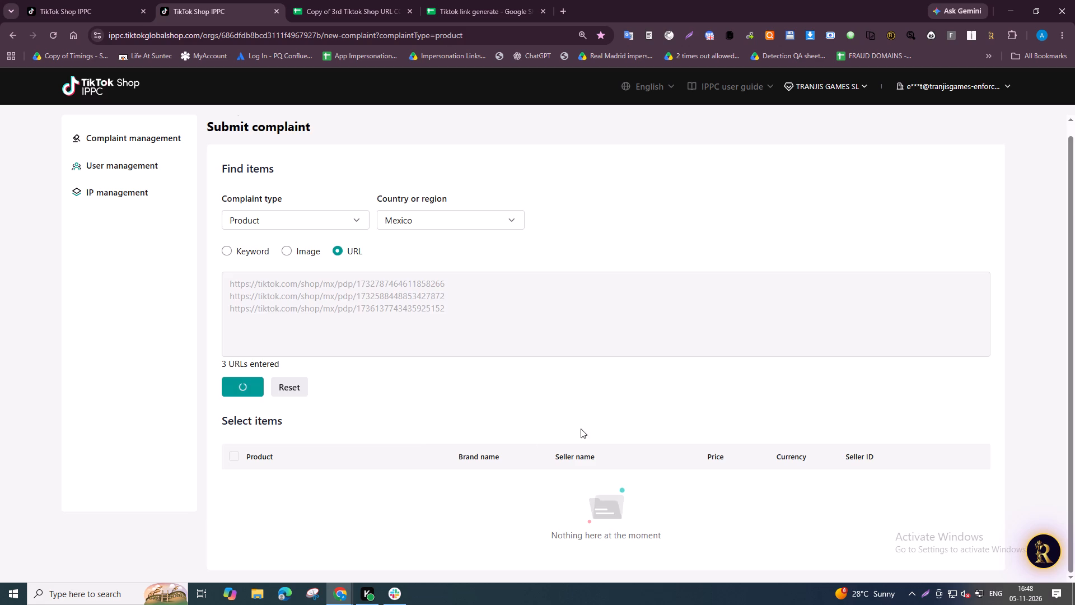
pyautogui.scroll(-4, 542, 431)
pyautogui.scroll(-3, 420, 453)
pyautogui.click(263, 389)
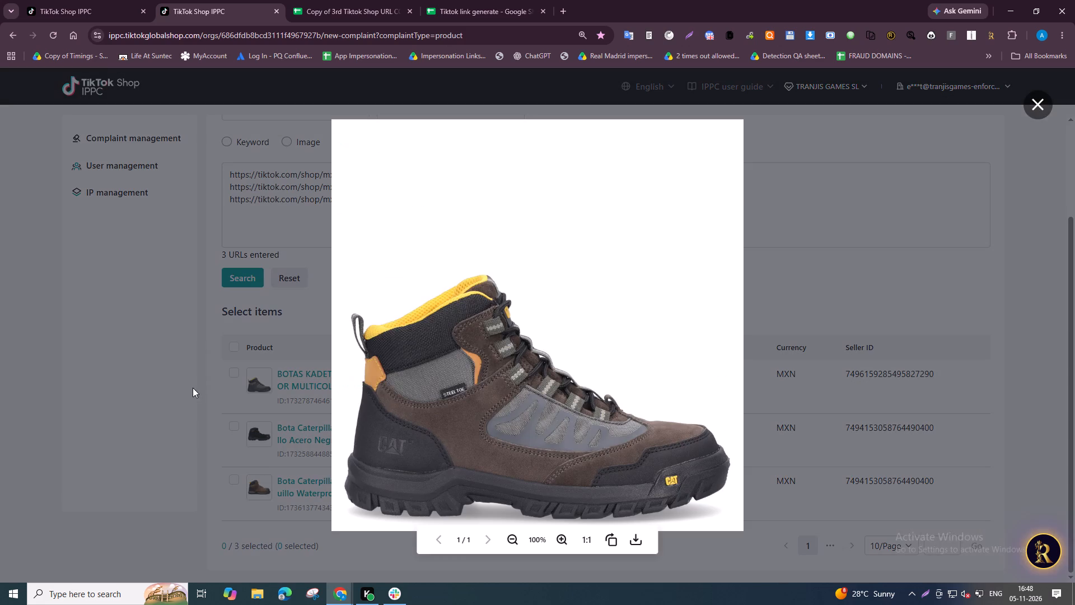
pyautogui.click(193, 388)
pyautogui.click(245, 434)
pyautogui.click(250, 435)
pyautogui.click(222, 438)
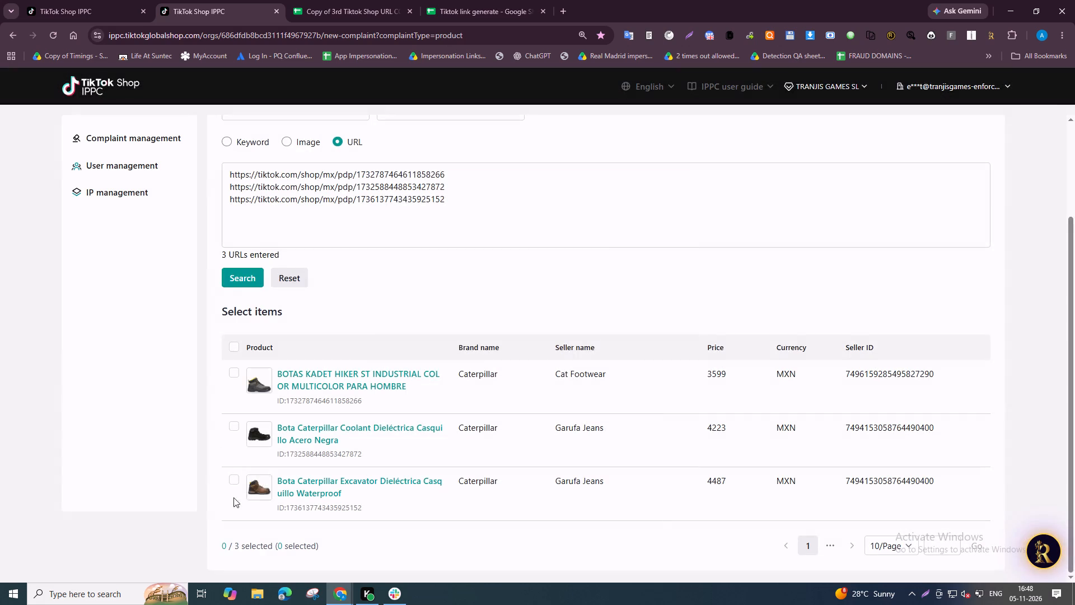
pyautogui.click(260, 492)
pyautogui.click(259, 506)
# Translate the Mexico search results page to English.
pyautogui.rightClick(95, 381)
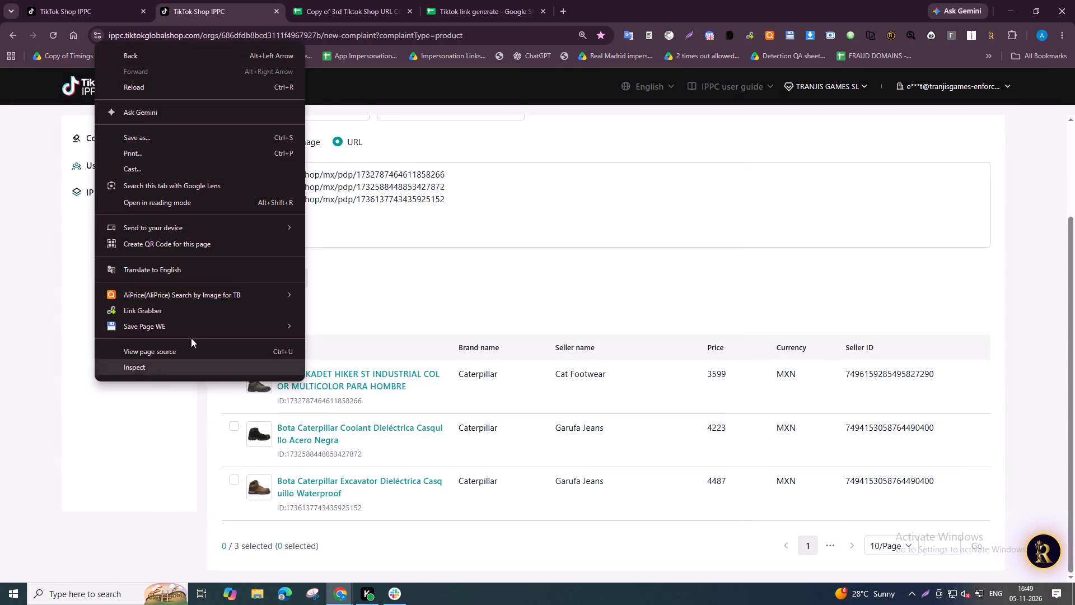
pyautogui.click(164, 265)
# Copy the three Mexico URLs from the search box over the product IDs in B30090:B30092 of the New Work sheet.
pyautogui.click(555, 186)
pyautogui.hotkey('ctrl', 'a')
pyautogui.click(525, 206)
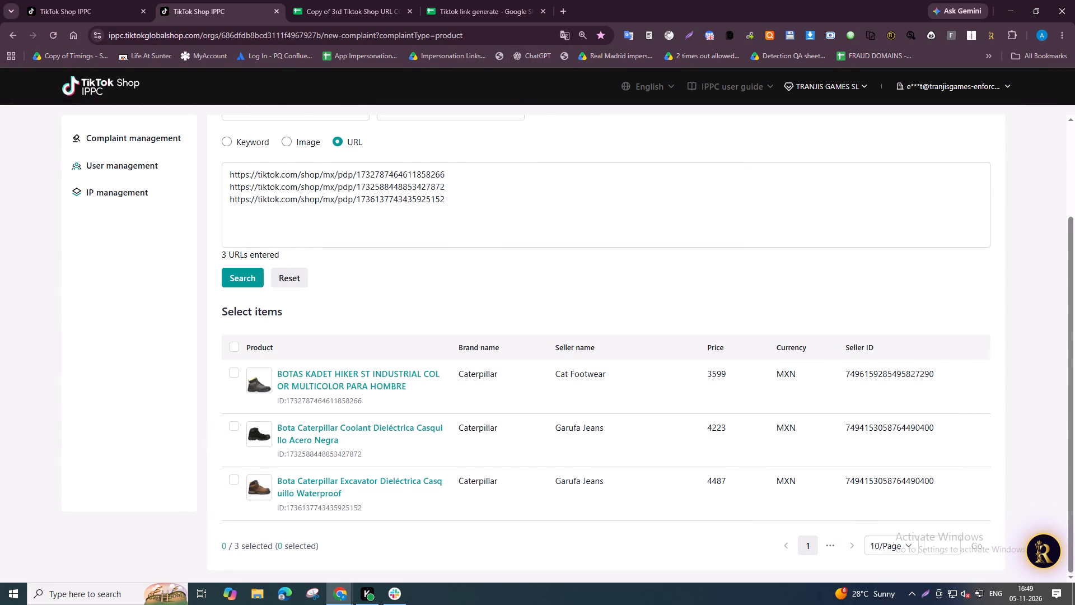
pyautogui.hotkey('ctrl', 'a')
pyautogui.hotkey('ctrl', 'c')
pyautogui.hotkey('ctrl', 'c')
pyautogui.hotkey('alt', 'Tab')
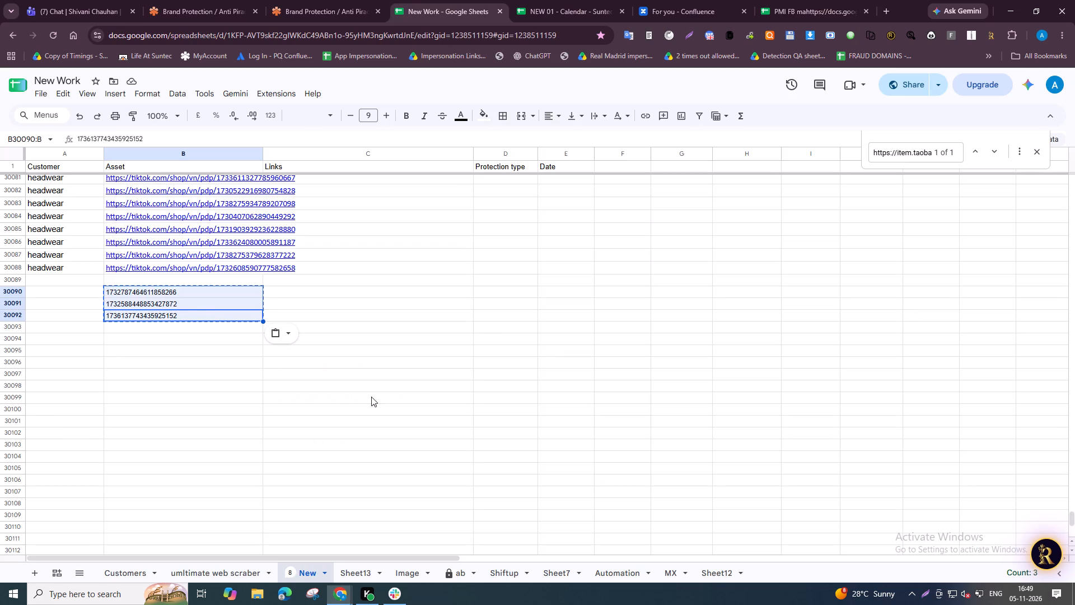
pyautogui.hotkey('ctrl', 'v')
# Enter Footwear in A30090 and fill it down to A30092 beside the Mexico URLs.
pyautogui.click(80, 292)
pyautogui.write('Footwear')
pyautogui.press('Right')
pyautogui.hotkey('ctrl', 'Down')
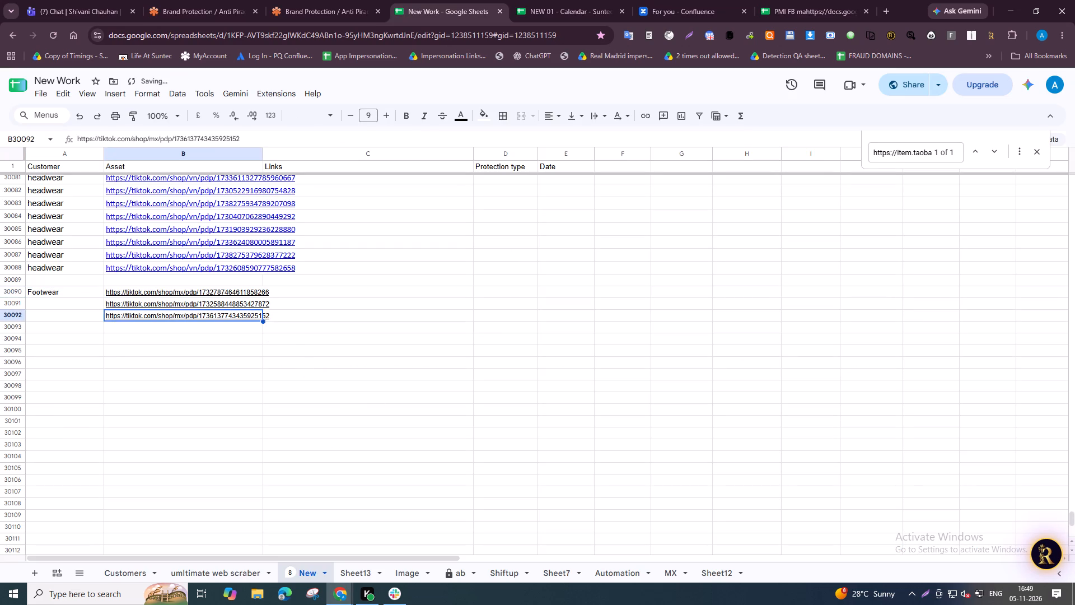
pyautogui.press('Left')
pyautogui.hotkey('ctrl', 'shift', 'Up')
pyautogui.hotkey('ctrl', 'd')
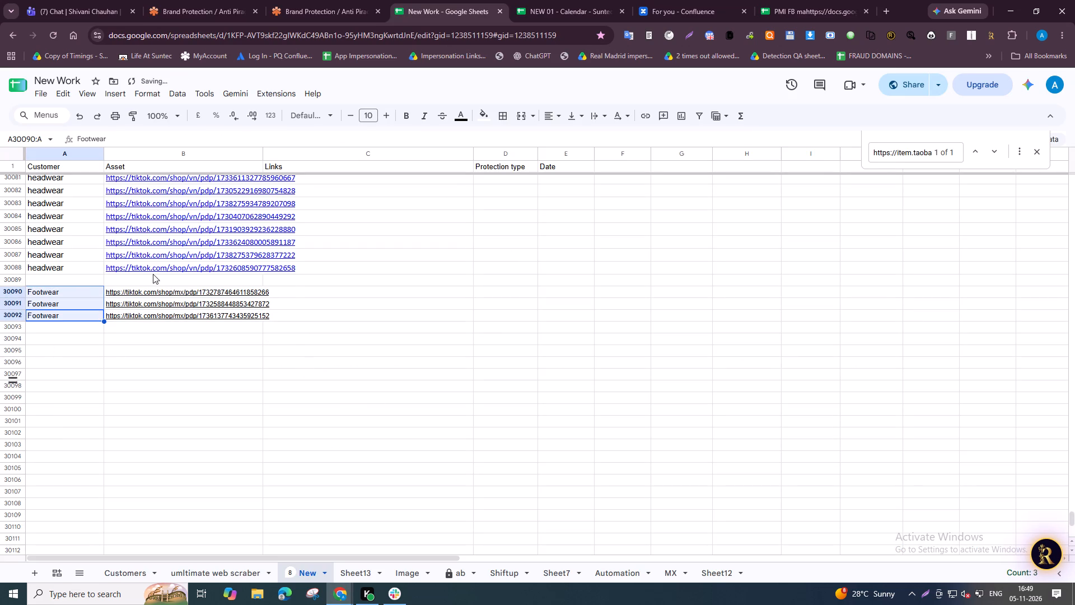
# Apply the headwear URLs' formatting to the three Mexico URLs with Paint format, and return to TikTok Shop IPPC.
pyautogui.click(152, 274)
pyautogui.click(137, 116)
pyautogui.keyDown('shift'); pyautogui.click(163, 375); pyautogui.keyUp('shift')
pyautogui.click(199, 345)
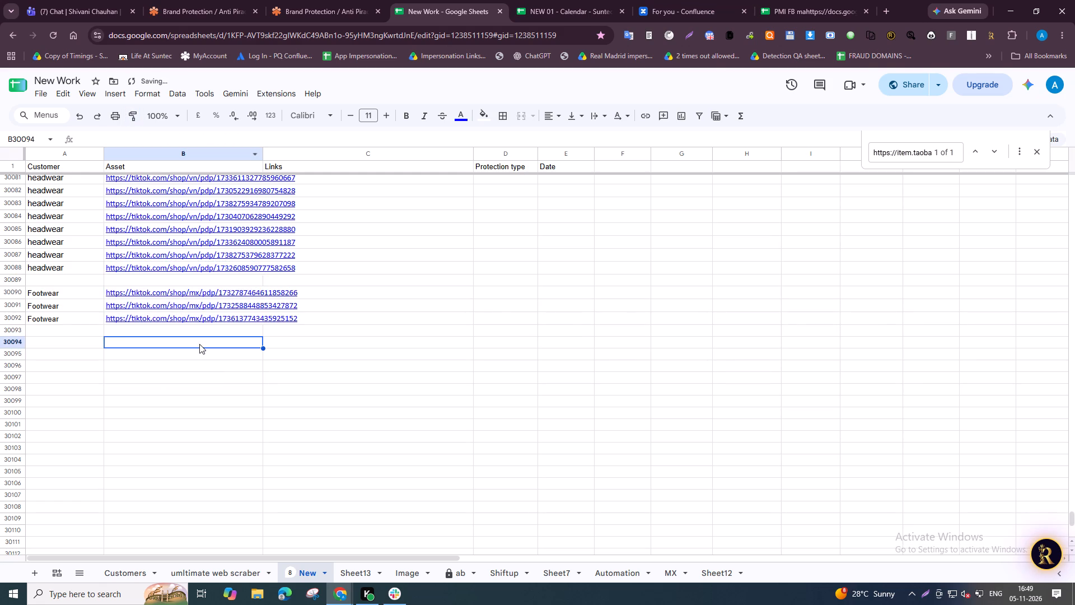
pyautogui.hotkey('alt', 'Tab')
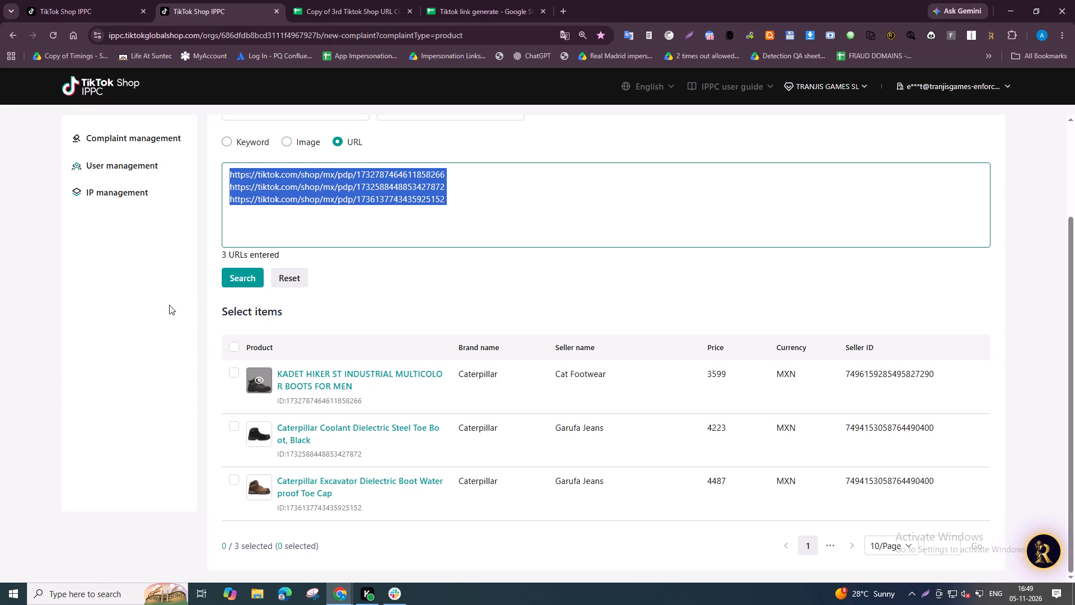
# In the TikTok Shop IPPC image search, delete the uploaded boots photo and set the country or region to Indonesia.
pyautogui.click(141, 319)
pyautogui.scroll(1, 137, 322)
pyautogui.click(406, 0)
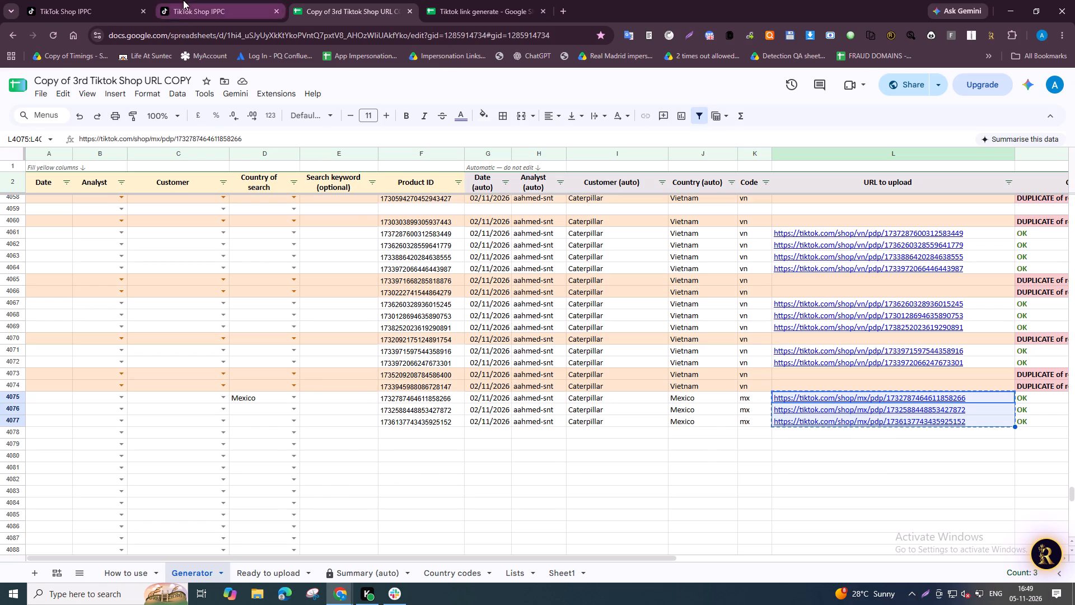
pyautogui.click(183, 0)
pyautogui.click(151, 0)
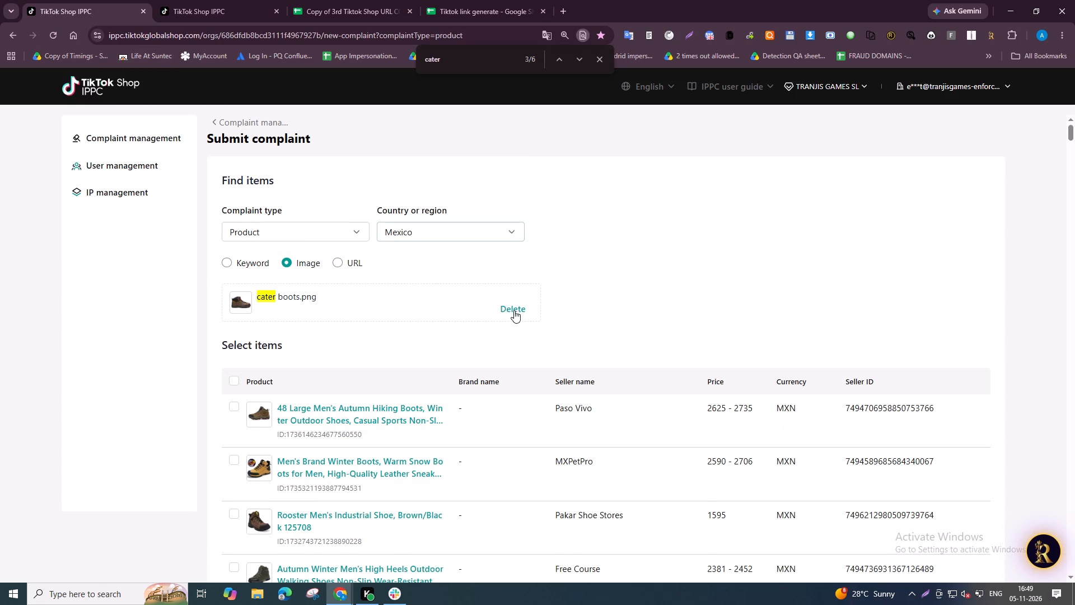
pyautogui.click(514, 310)
pyautogui.click(461, 227)
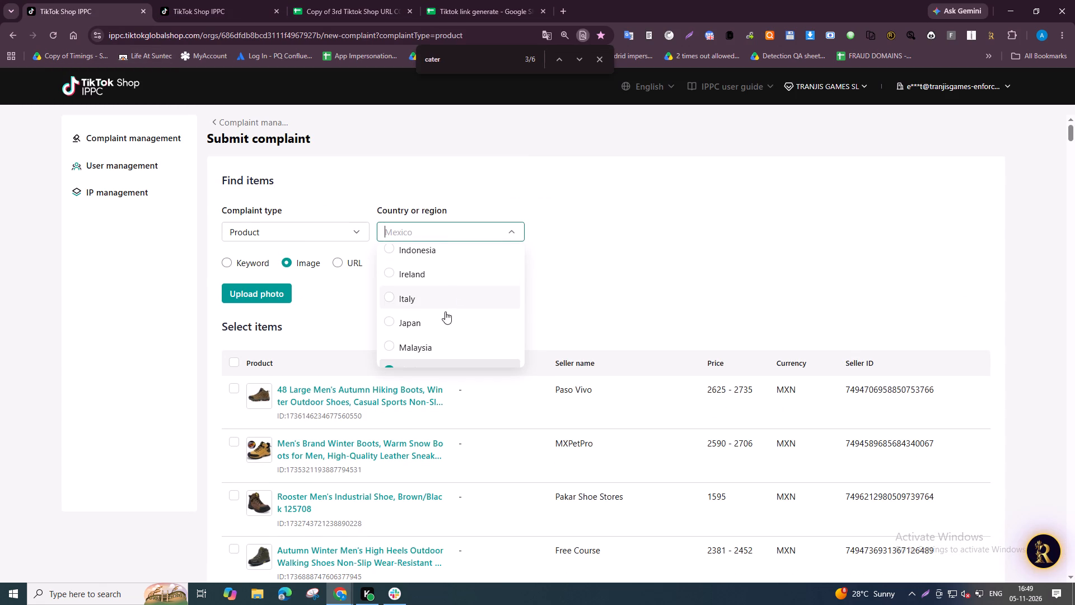
pyautogui.click(433, 254)
pyautogui.click(734, 362)
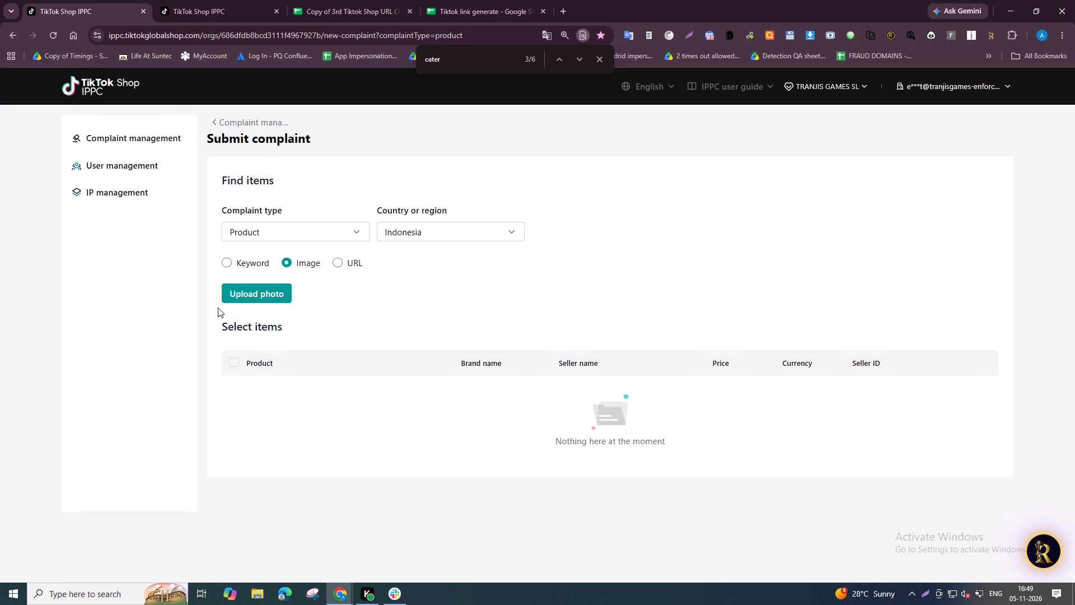
# Upload the cater boots picture to run the Indonesia product search by image.
pyautogui.click(237, 294)
pyautogui.click(223, 171)
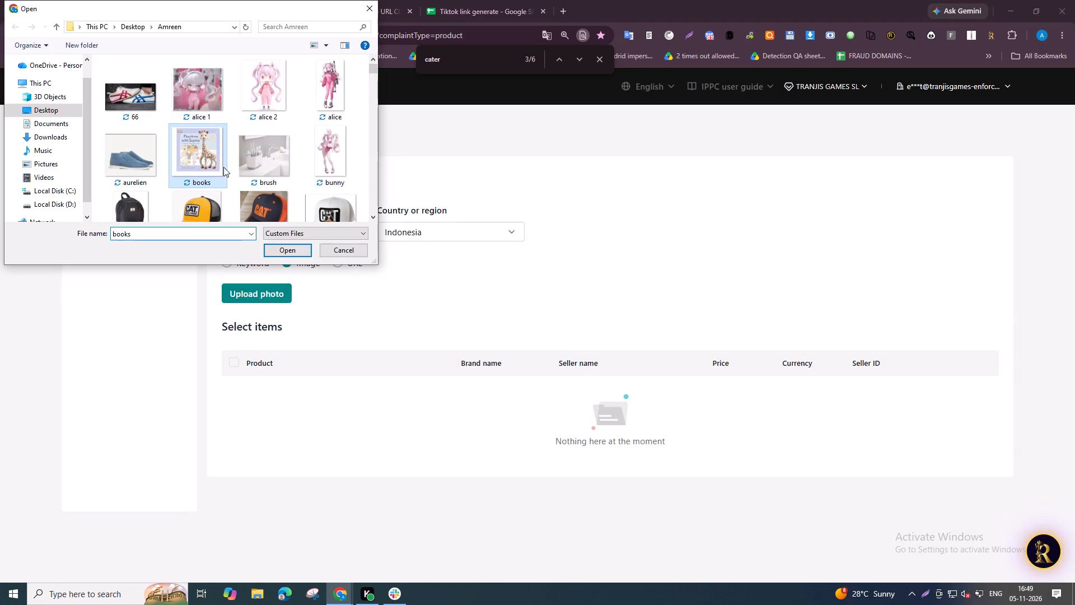
pyautogui.scroll(-14, 225, 167)
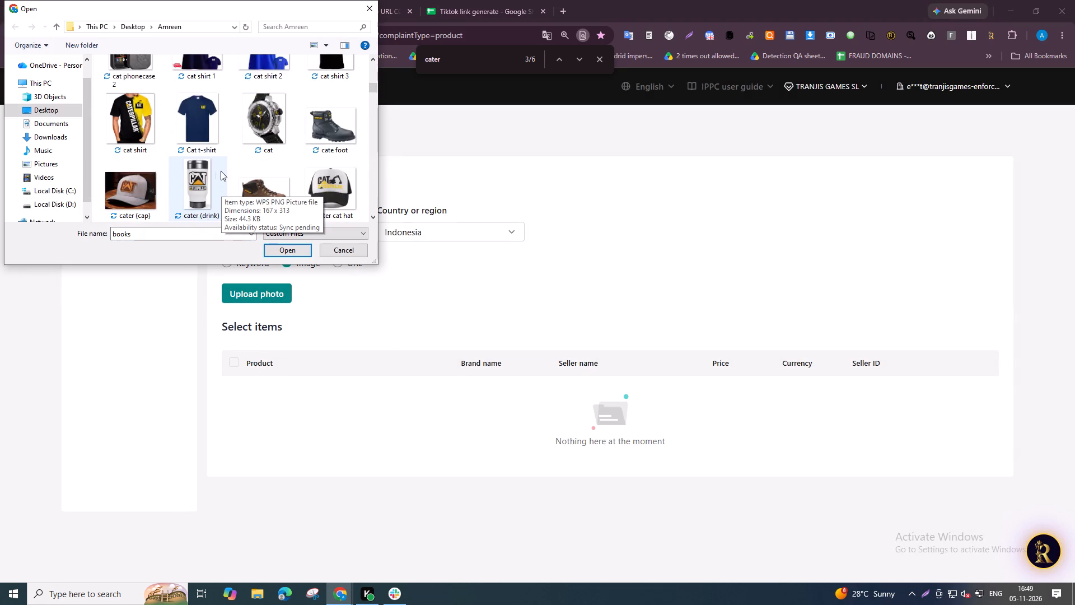
pyautogui.scroll(2, 221, 170)
pyautogui.click(260, 157)
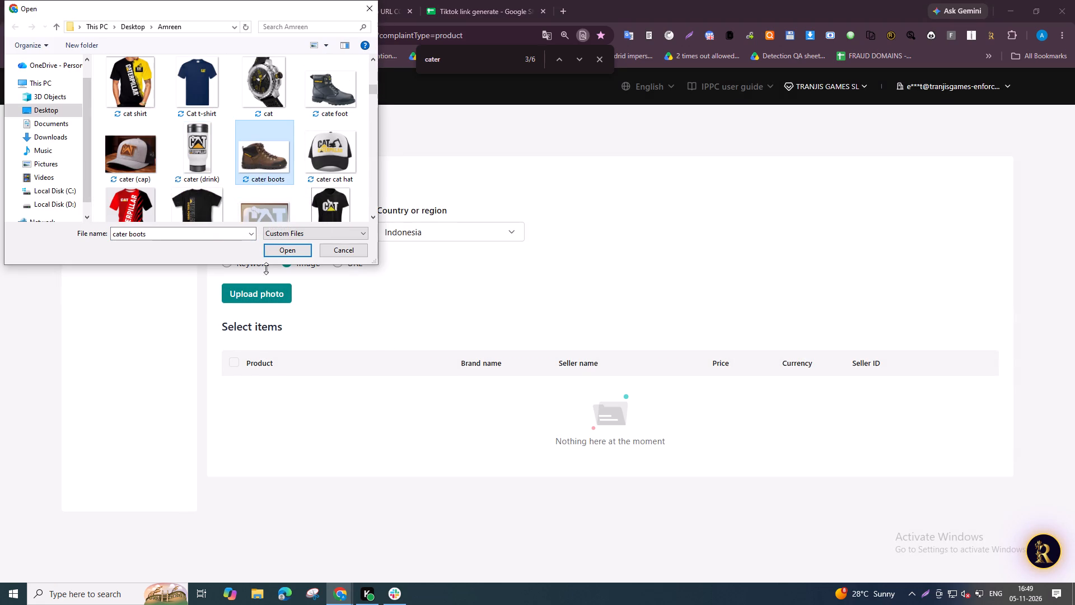
pyautogui.click(275, 255)
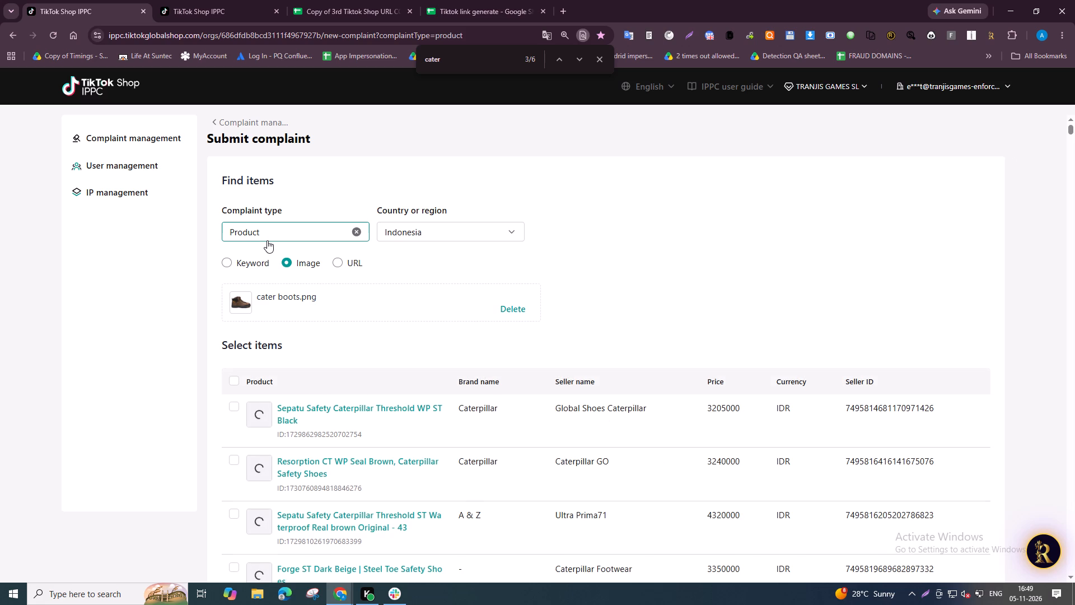
# Search the Indonesia results page for "cater" and examine how far down the list the Caterpillar listings extend.
pyautogui.scroll(-4, 388, 268)
pyautogui.scroll(-5, 283, 261)
pyautogui.scroll(-5, 255, 321)
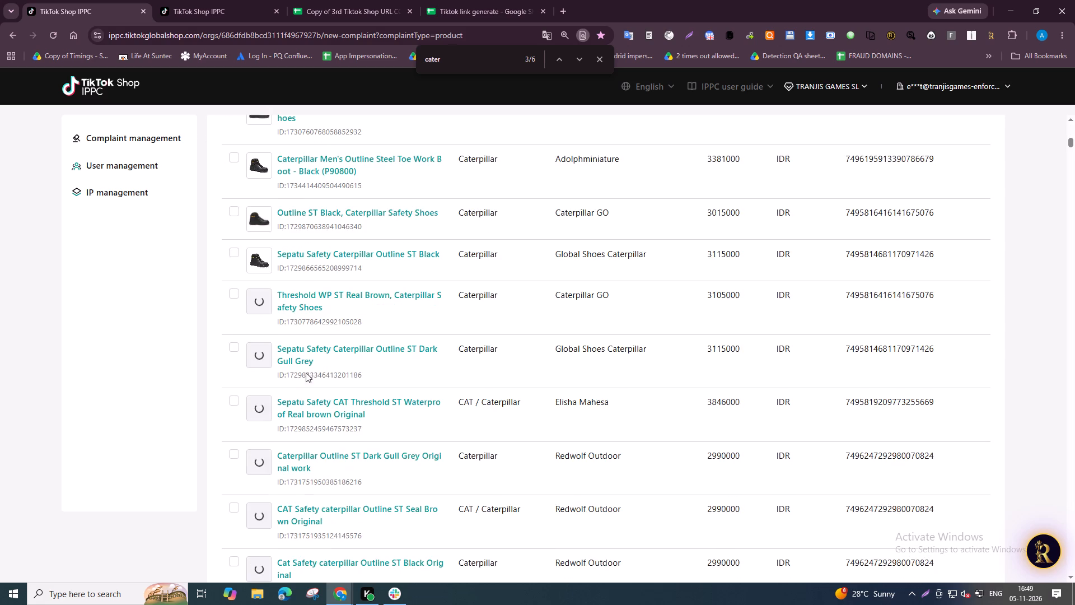
pyautogui.scroll(-5, 326, 385)
pyautogui.hotkey('ctrl', 'f')
pyautogui.write('cater')
pyautogui.scroll(-5, 203, 383)
pyautogui.scroll(-5, 399, 510)
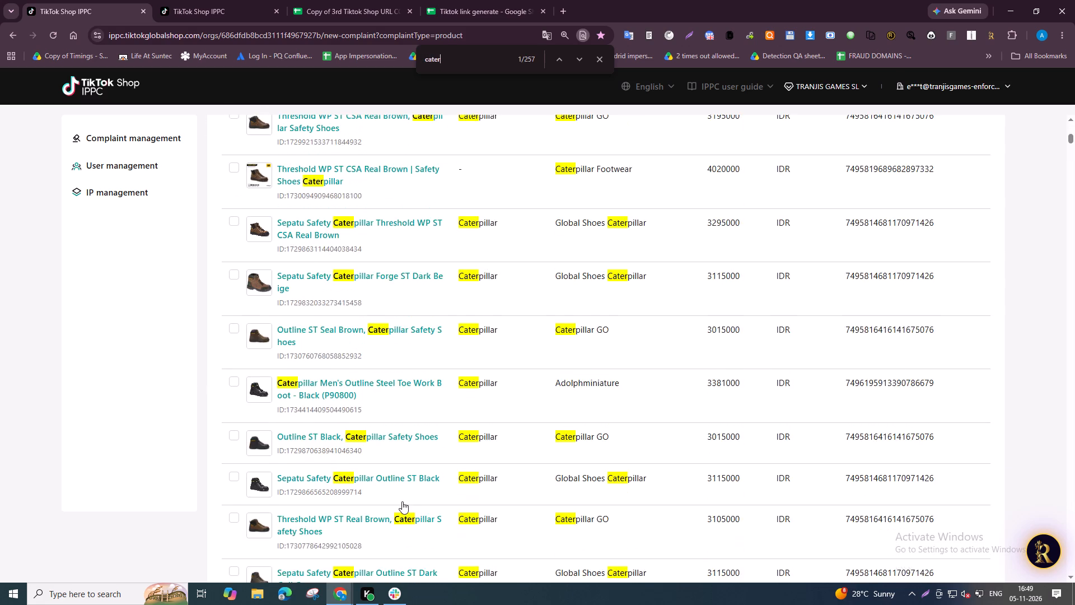
pyautogui.scroll(-20, 402, 500)
pyautogui.scroll(-10, 402, 500)
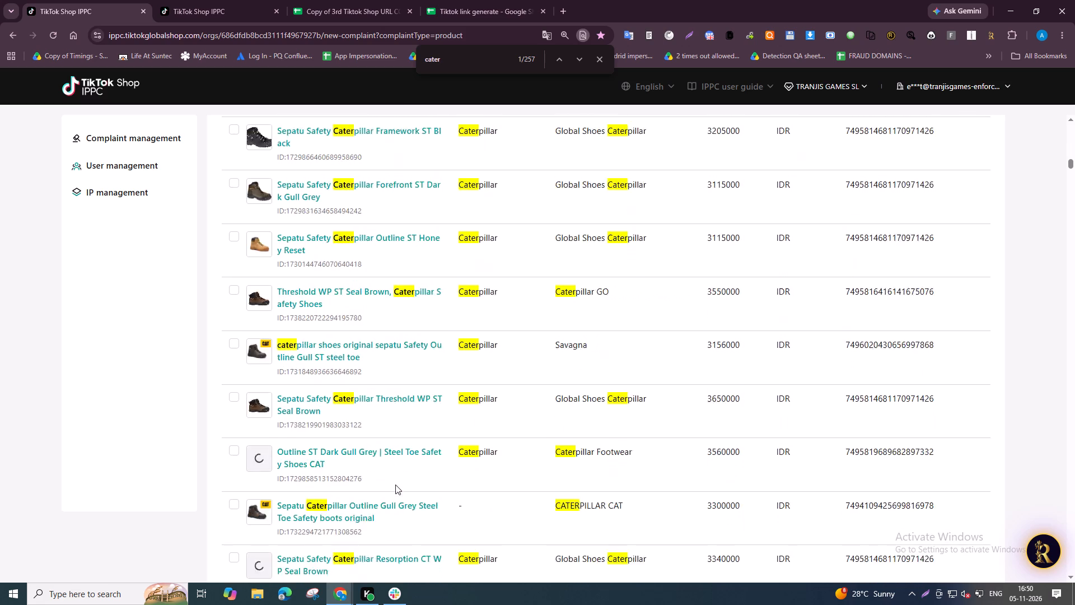
pyautogui.scroll(-20, 395, 485)
pyautogui.scroll(-1, 395, 485)
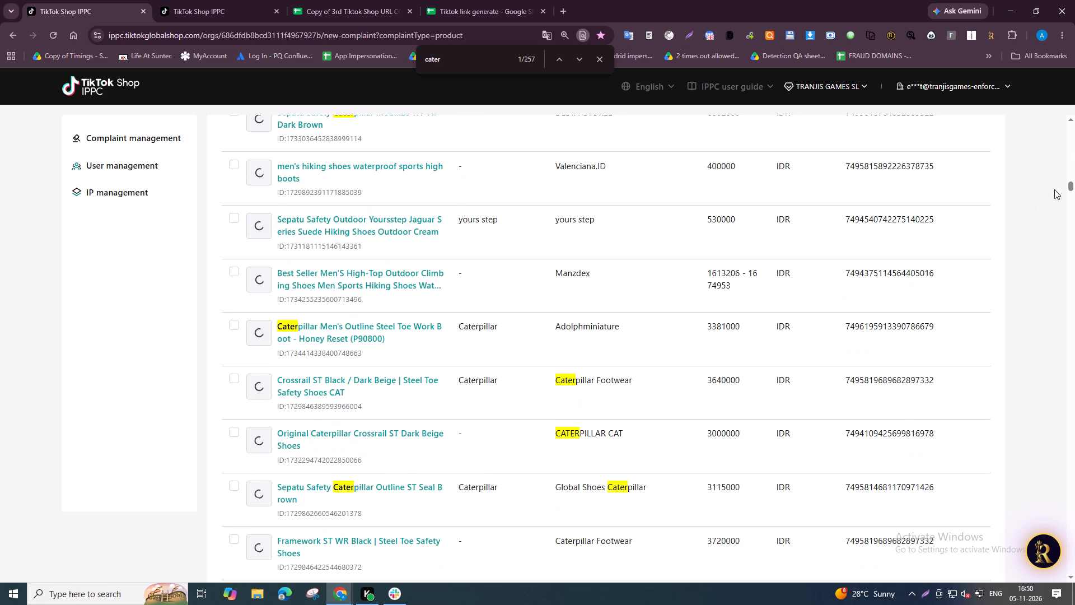
pyautogui.moveTo(1072, 182); pyautogui.dragTo(1074, 541)
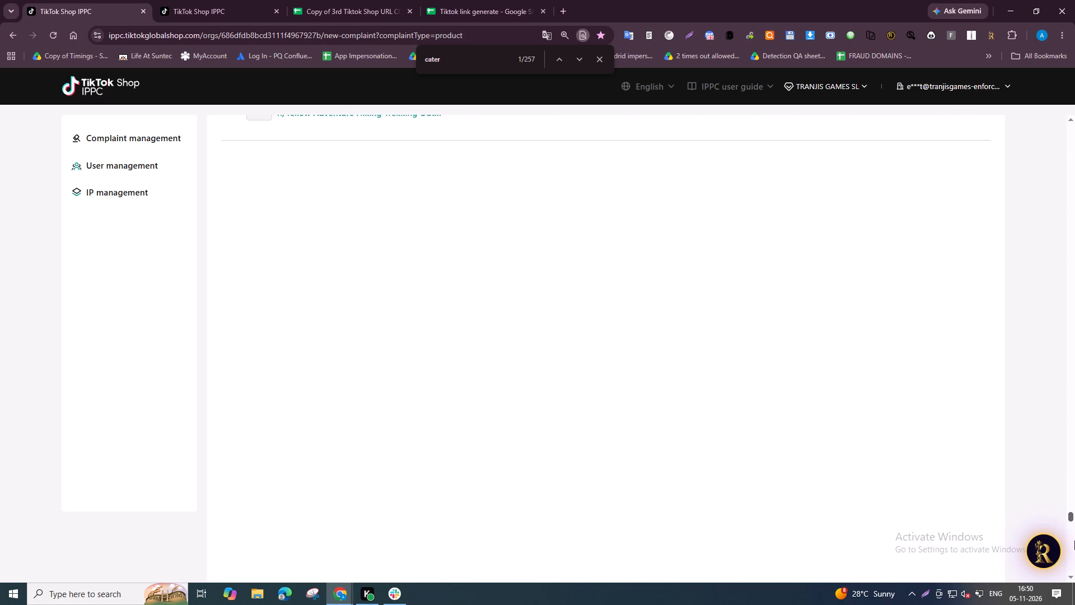
pyautogui.moveTo(1074, 541); pyautogui.dragTo(1074, 547)
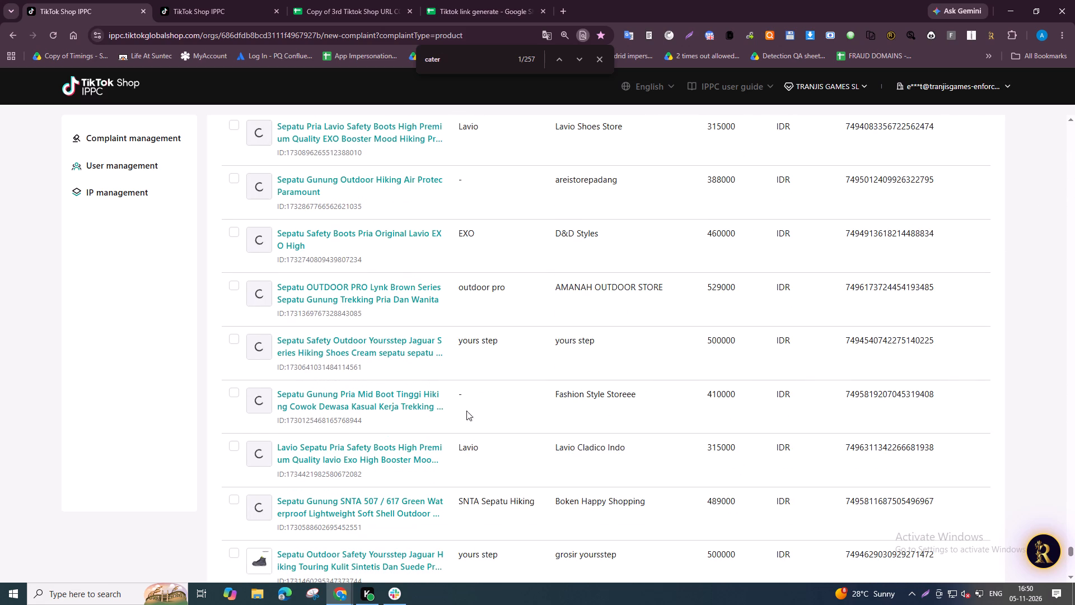
# Preview the boot photos of listings near the end of the Indonesia results, checking for Caterpillar branding, and return towards the list's start.
pyautogui.click(264, 249)
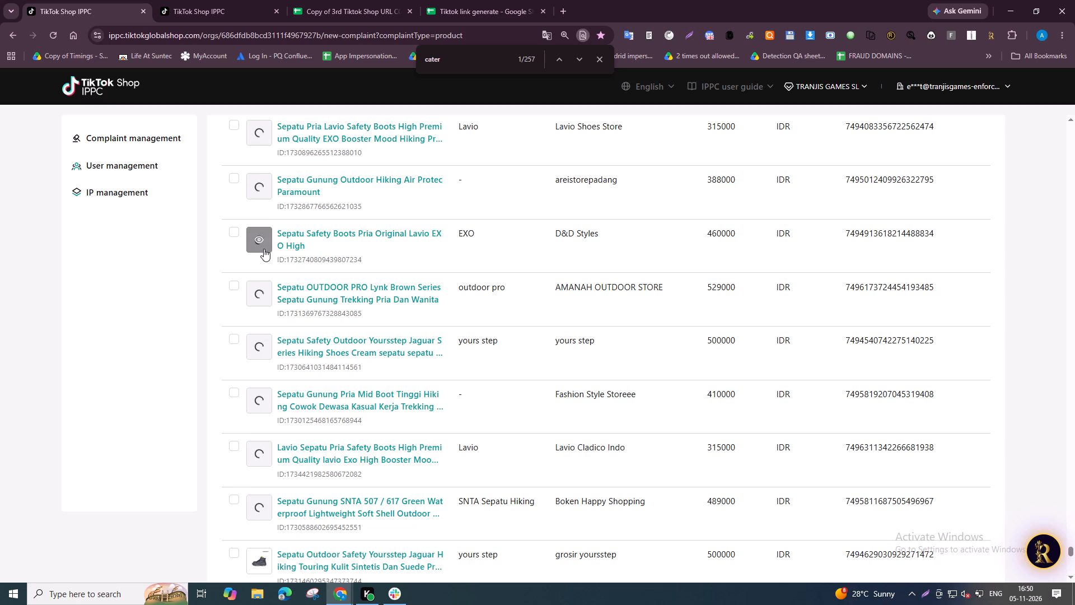
pyautogui.click(255, 564)
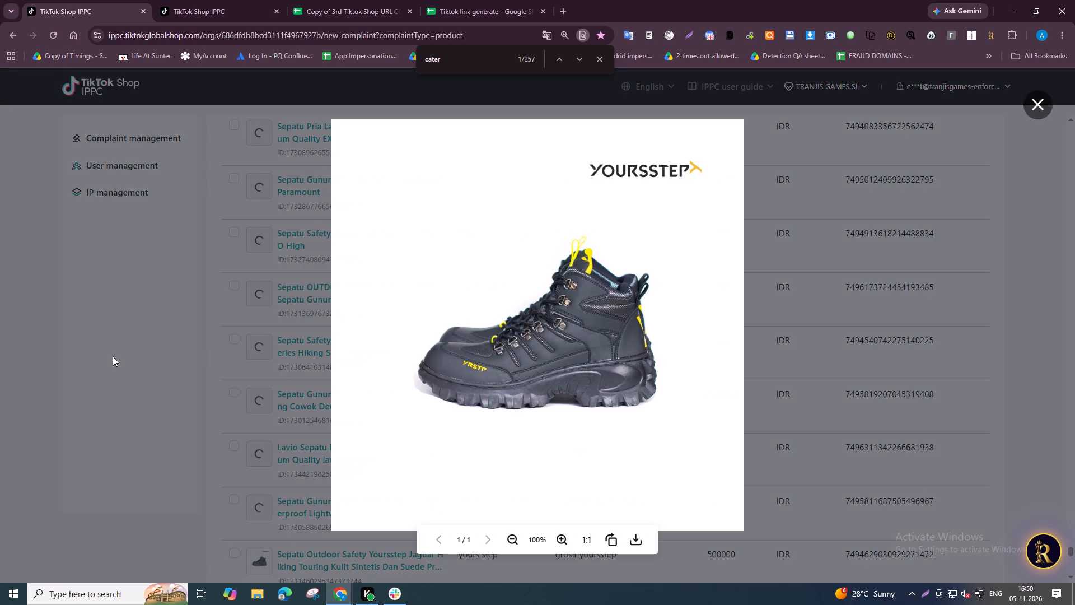
pyautogui.click(113, 356)
pyautogui.click(254, 191)
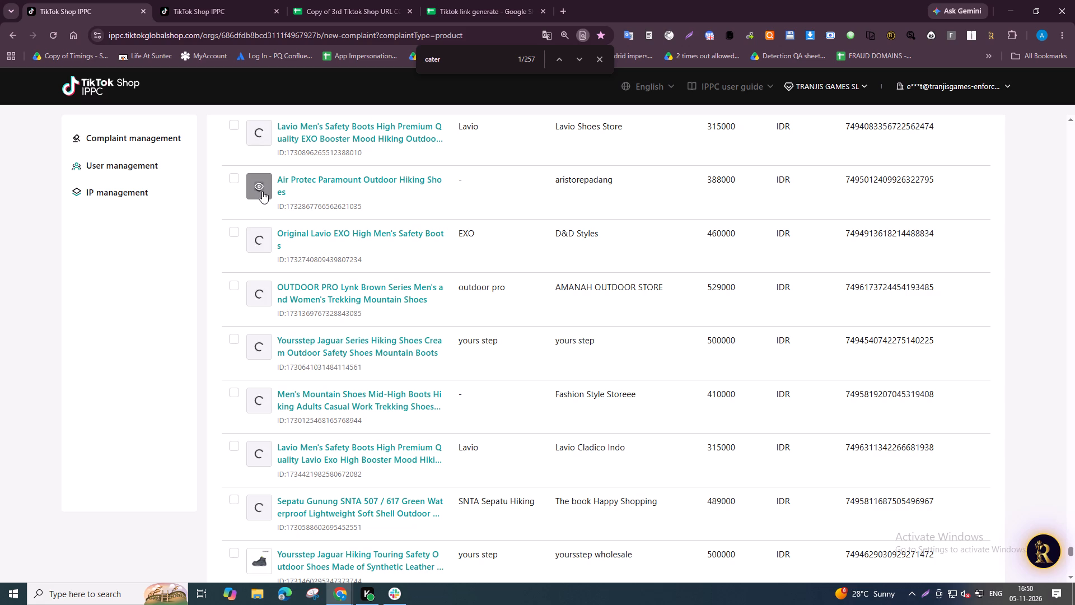
pyautogui.click(262, 191)
pyautogui.scroll(3, 339, 313)
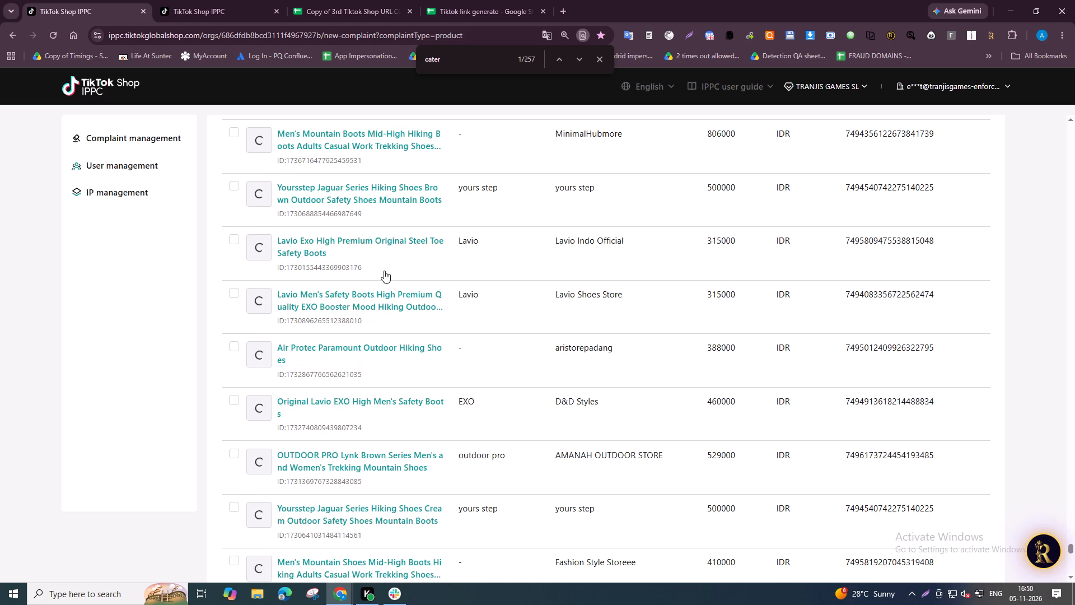
pyautogui.scroll(4, 442, 235)
pyautogui.click(595, 62)
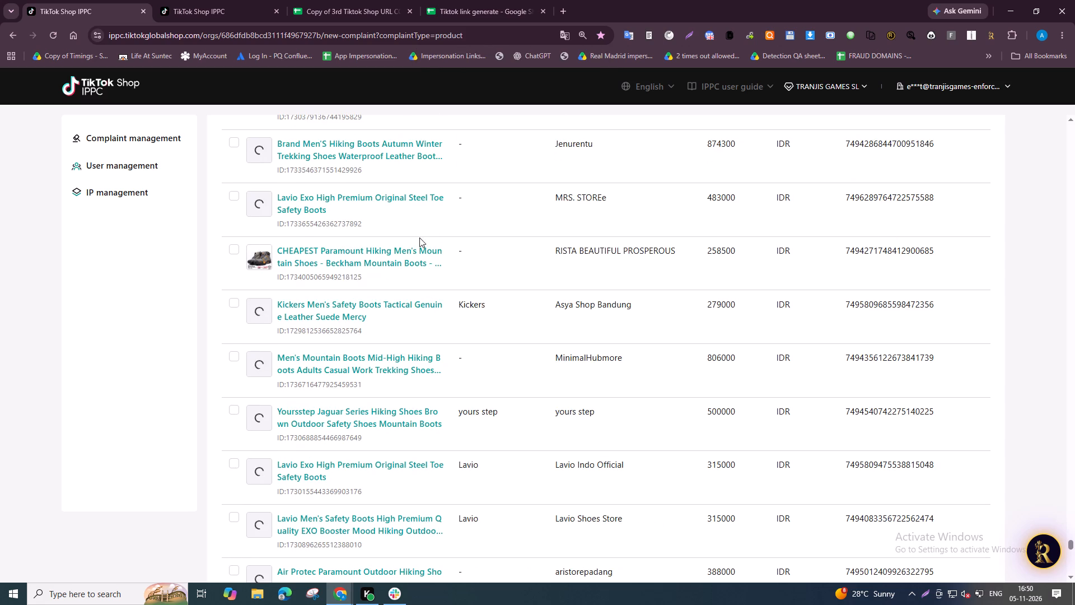
pyautogui.click(254, 253)
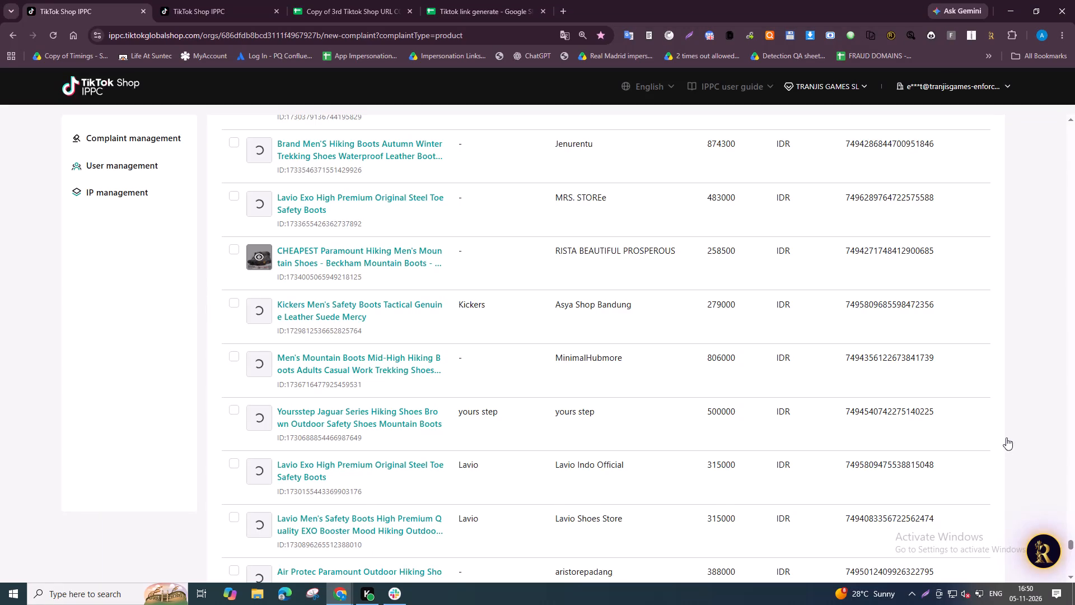
pyautogui.click(1025, 454)
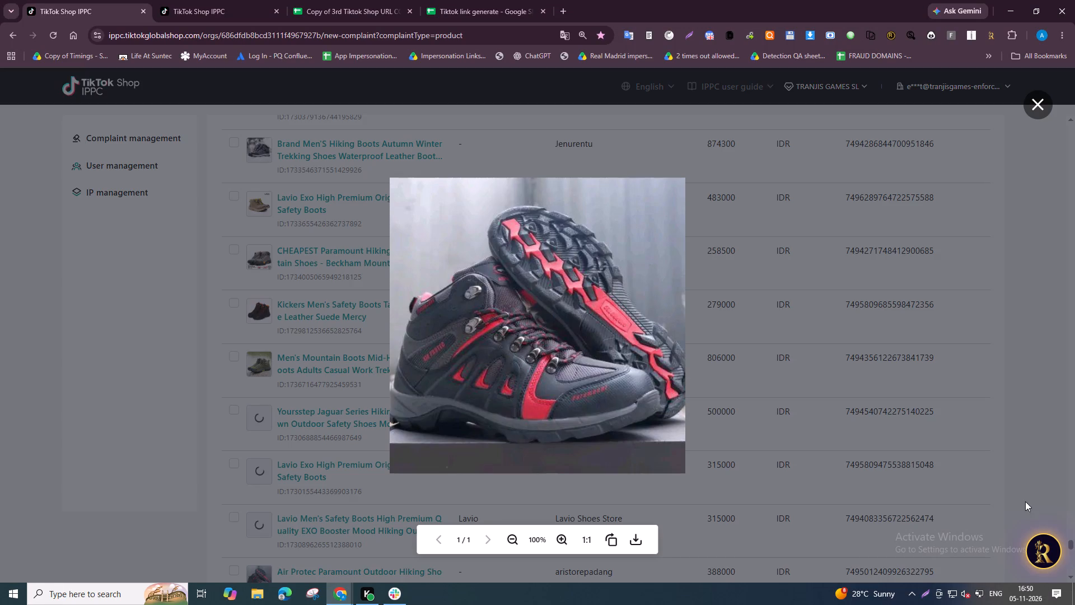
pyautogui.moveTo(987, 453); pyautogui.dragTo(987, 448)
pyautogui.click(1034, 106)
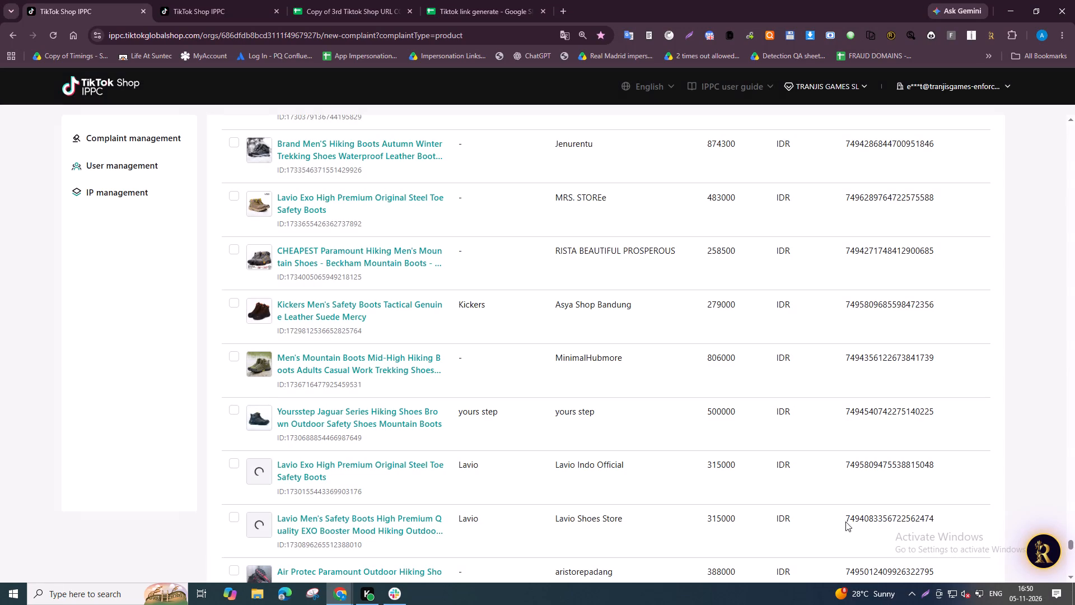
pyautogui.moveTo(1071, 543); pyautogui.dragTo(1074, 221)
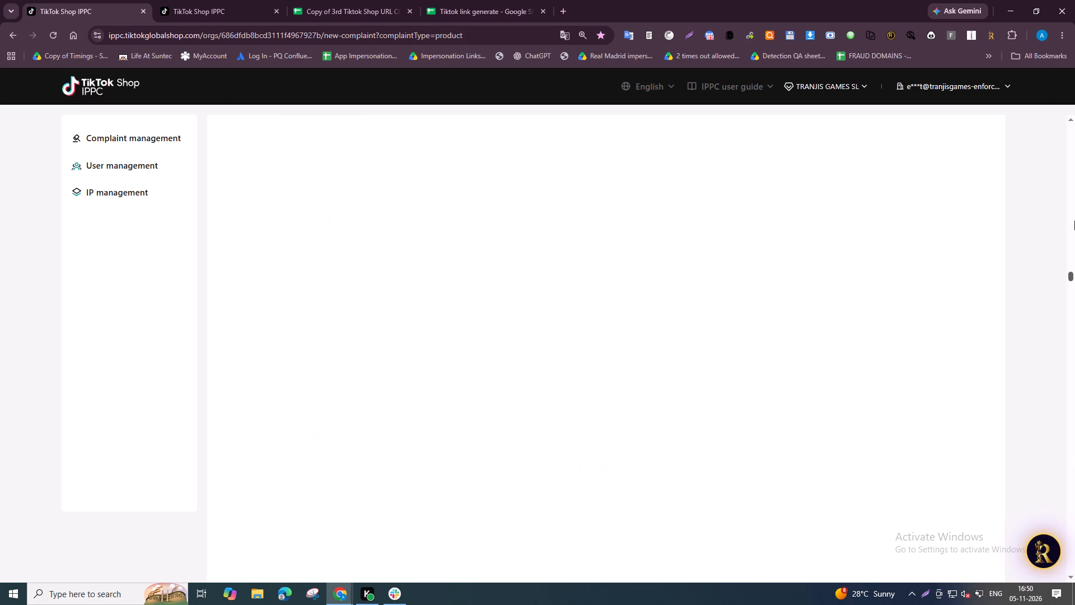
pyautogui.moveTo(1074, 221); pyautogui.dragTo(1074, 111)
pyautogui.click(1027, 105)
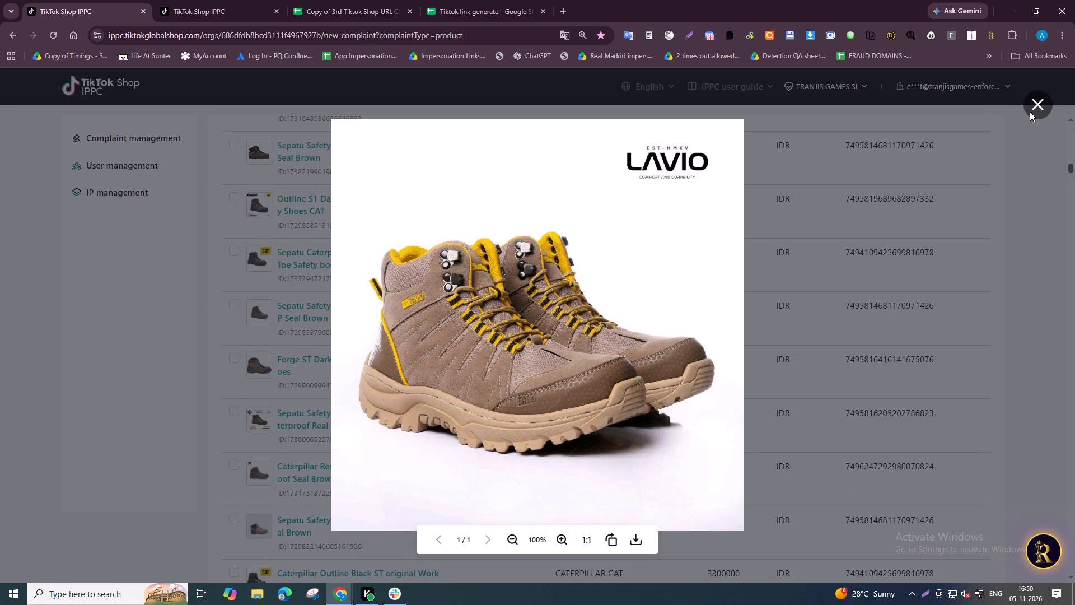
pyautogui.click(1039, 104)
# Search the results page for "cater" again and preview the photo of the Forge ST Dark Beige safety shoes listing.
pyautogui.scroll(-3, 744, 288)
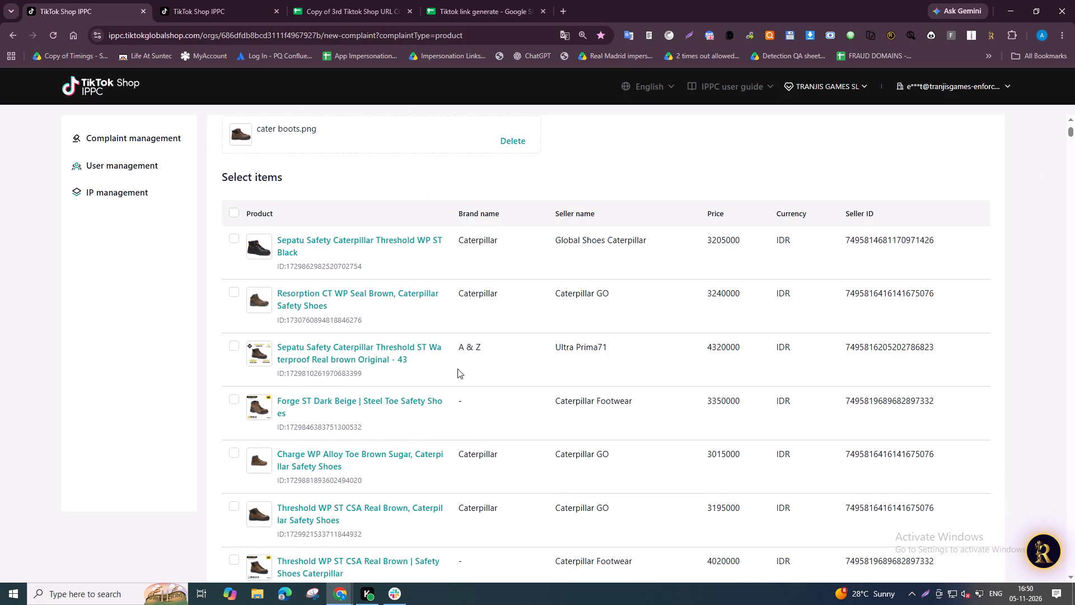
pyautogui.hotkey('ctrl', 'f')
pyautogui.write('cater')
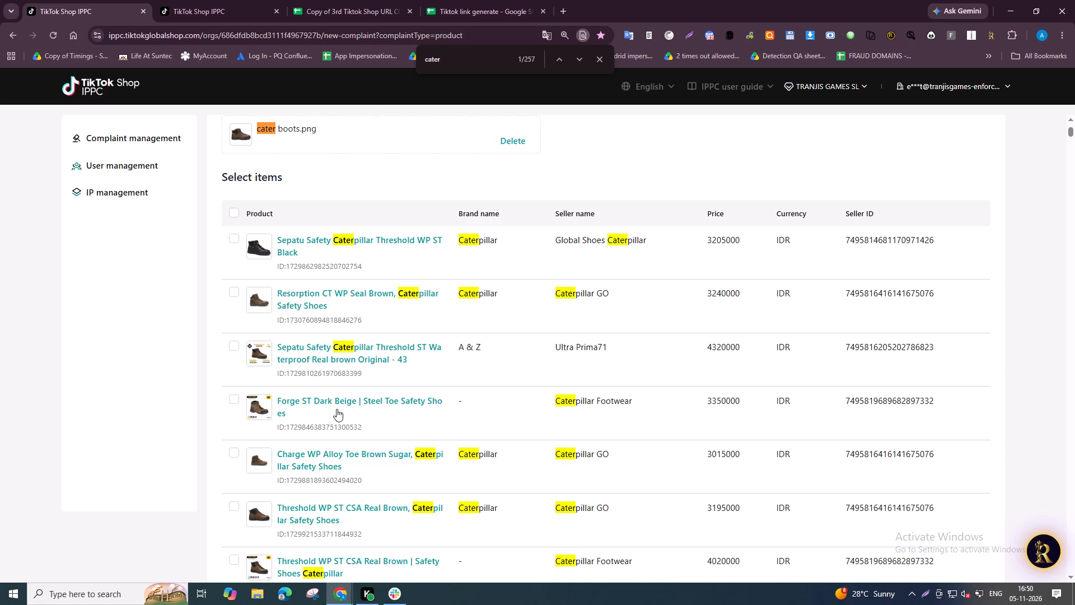
pyautogui.click(270, 417)
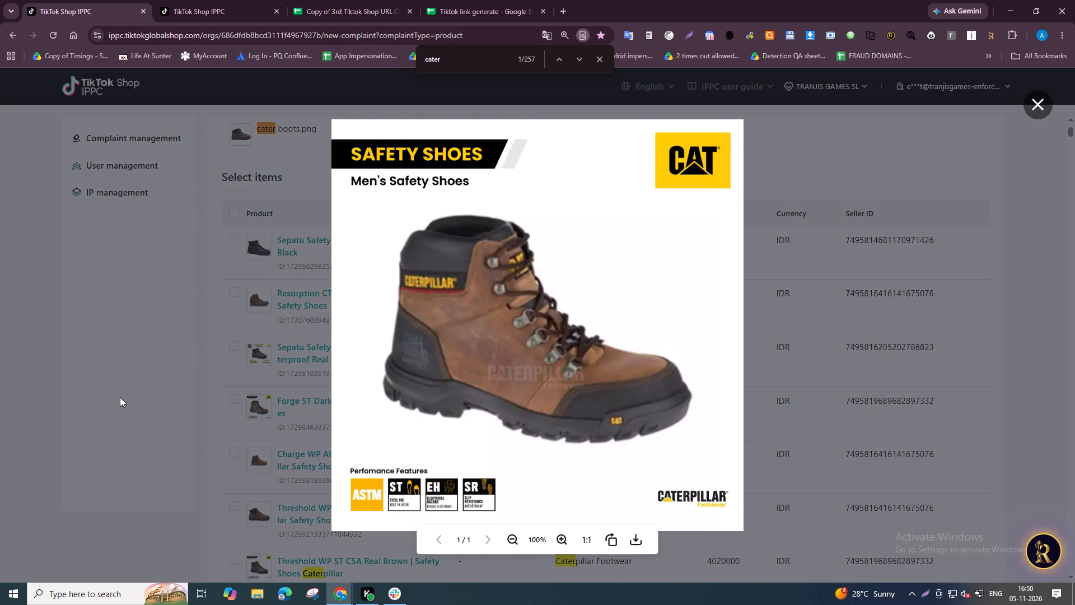
pyautogui.click(120, 397)
# Copy the Indonesia results from Sepatu Safety Caterpillar Threshold WP ST Black through Caterpillar Threshold Rebound Hiker into the Tiktok link generate sheet at A15422.
pyautogui.moveTo(236, 249); pyautogui.dragTo(564, 377)
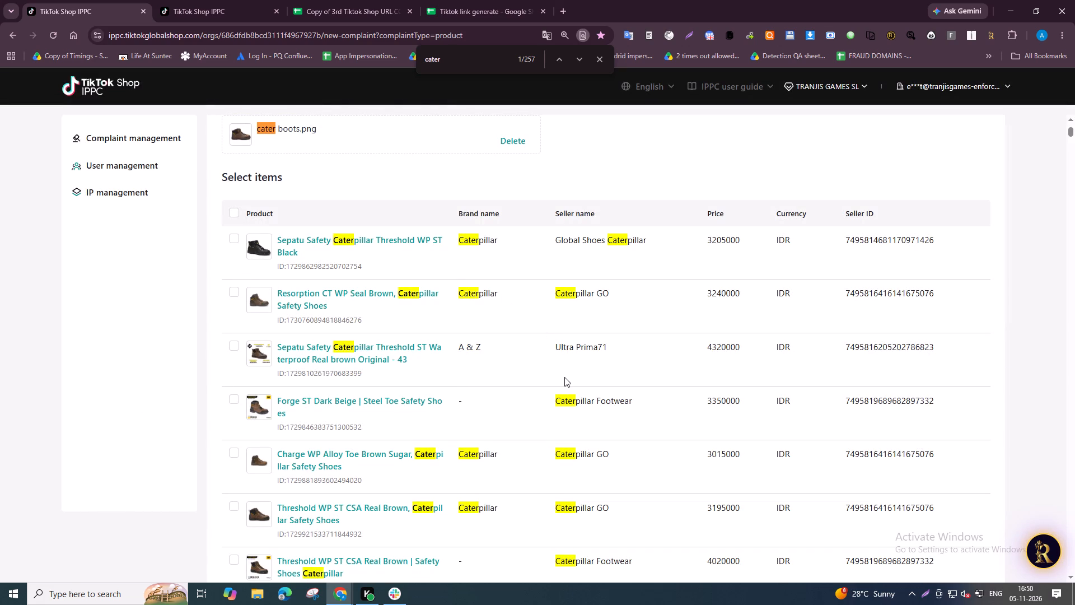
pyautogui.moveTo(564, 377); pyautogui.dragTo(701, 485)
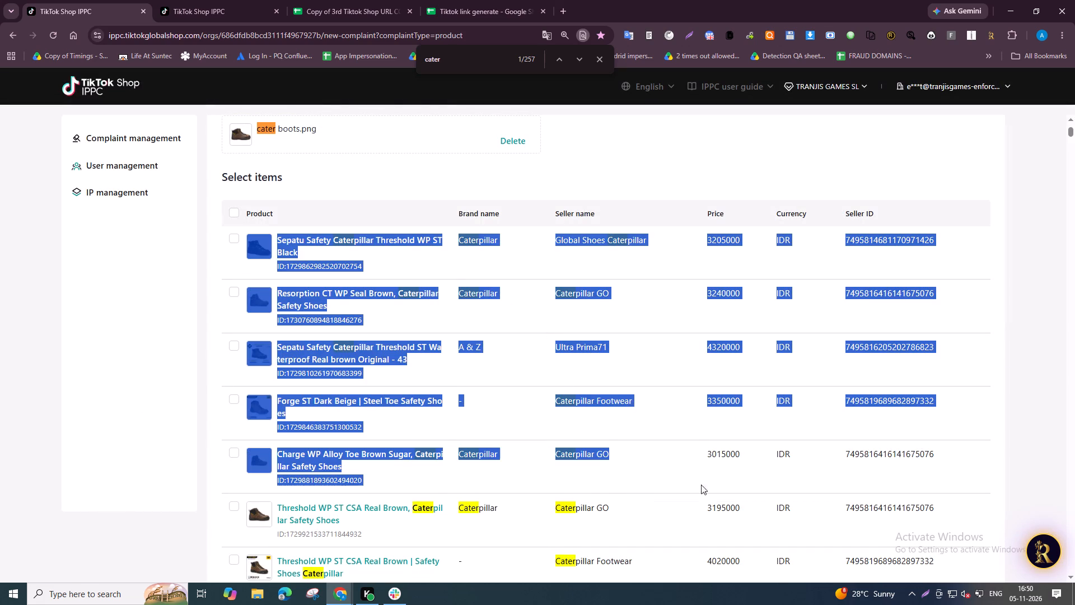
pyautogui.moveTo(701, 485); pyautogui.dragTo(716, 604)
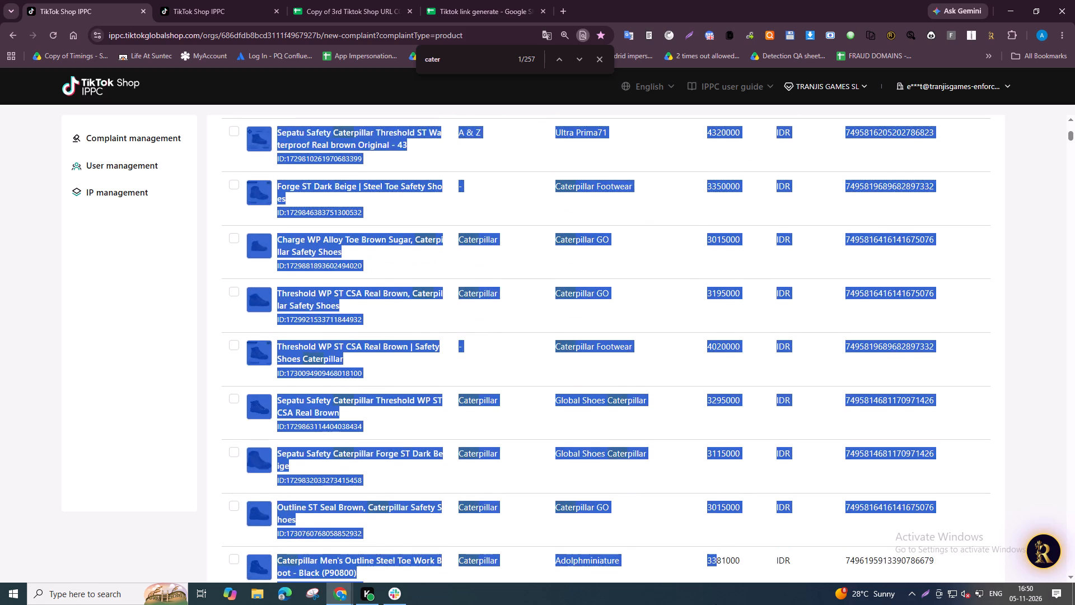
pyautogui.moveTo(716, 604); pyautogui.dragTo(718, 604)
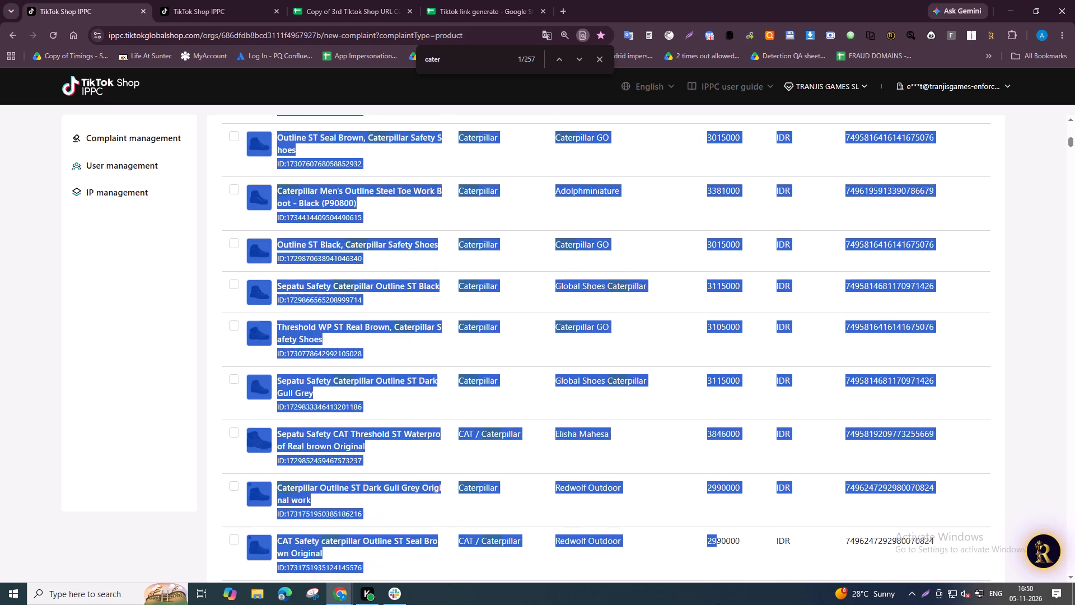
pyautogui.moveTo(718, 604); pyautogui.dragTo(724, 601)
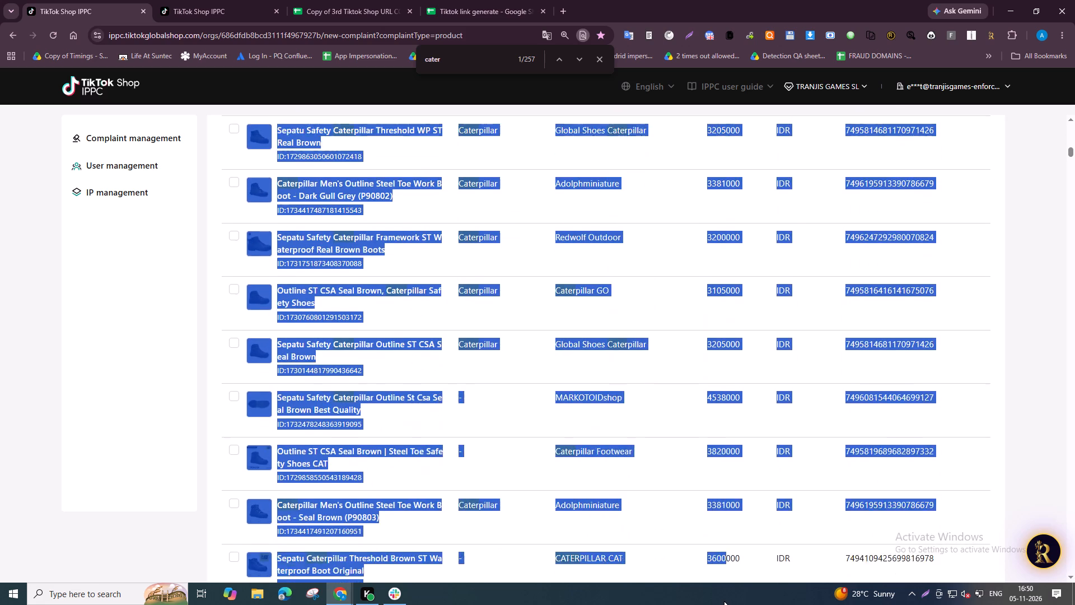
pyautogui.moveTo(724, 601); pyautogui.dragTo(802, 590)
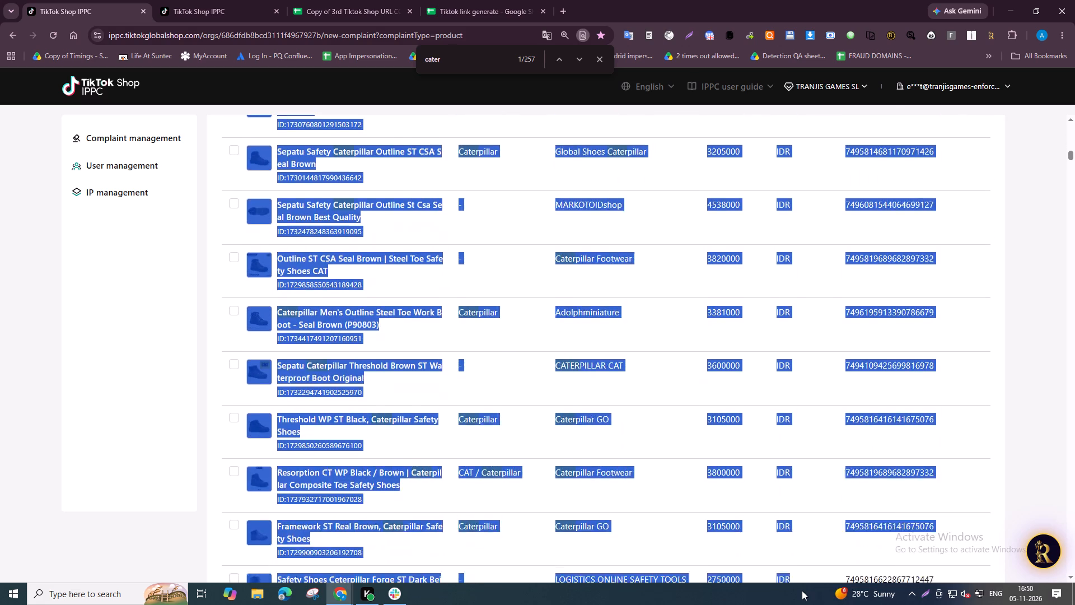
pyautogui.moveTo(802, 590); pyautogui.dragTo(802, 589)
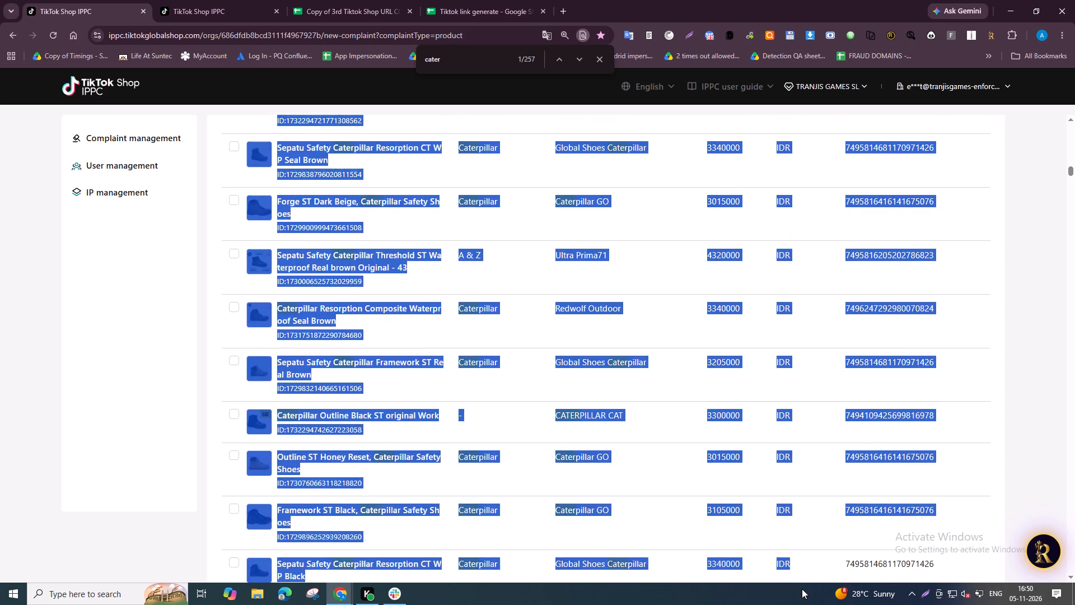
pyautogui.moveTo(802, 589); pyautogui.dragTo(942, 381)
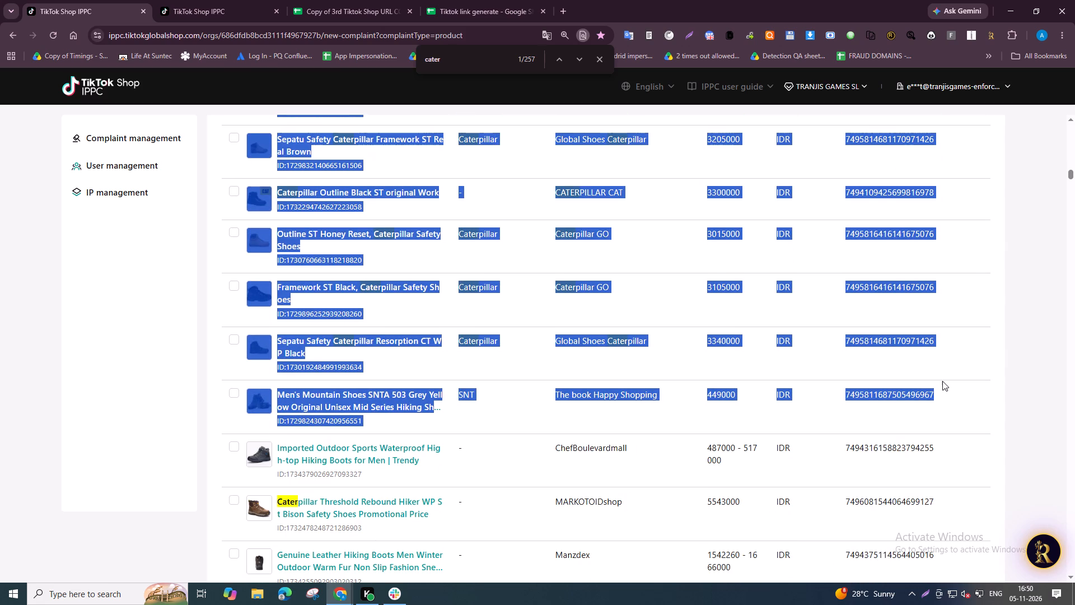
pyautogui.moveTo(942, 381); pyautogui.dragTo(944, 444)
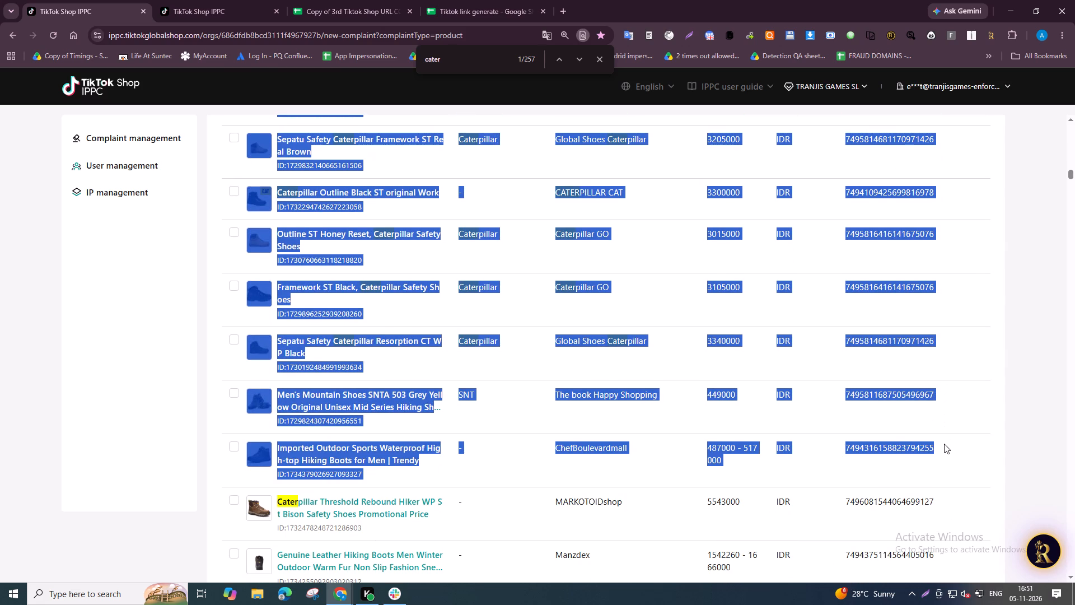
pyautogui.moveTo(944, 444); pyautogui.dragTo(957, 499)
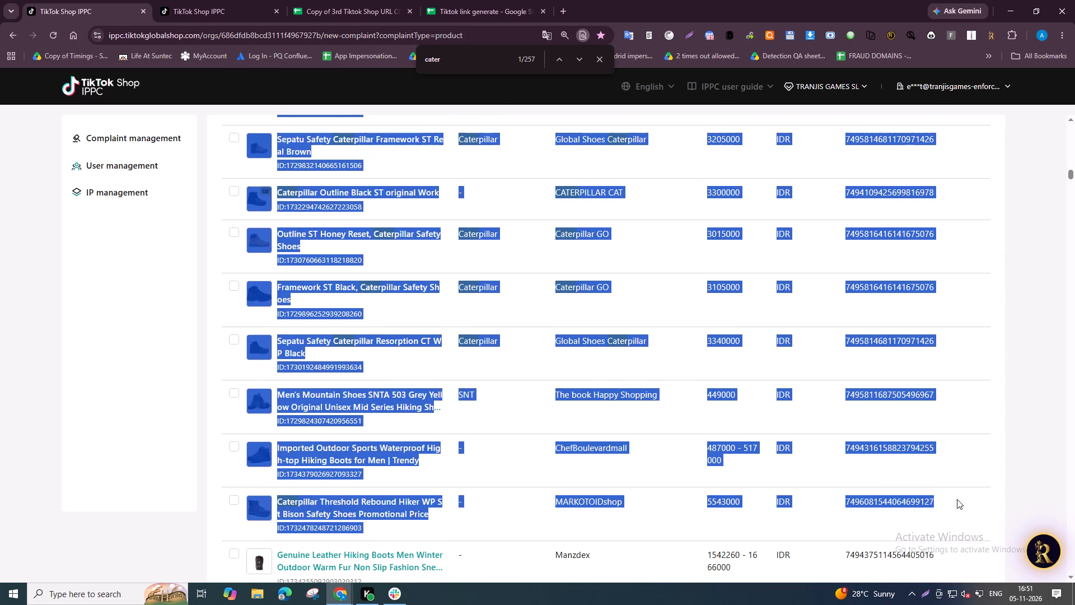
pyautogui.hotkey('ctrl', 'c')
pyautogui.hotkey('ctrl', 'c')
pyautogui.hotkey('ctrl', 'c')
pyautogui.click(351, 0)
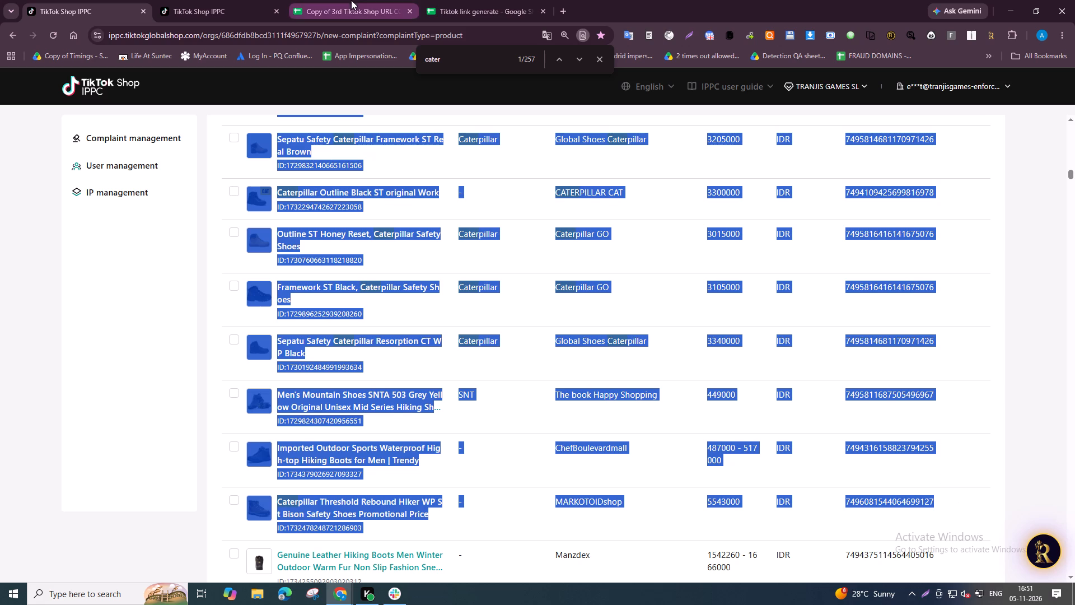
pyautogui.click(487, 0)
pyautogui.click(73, 397)
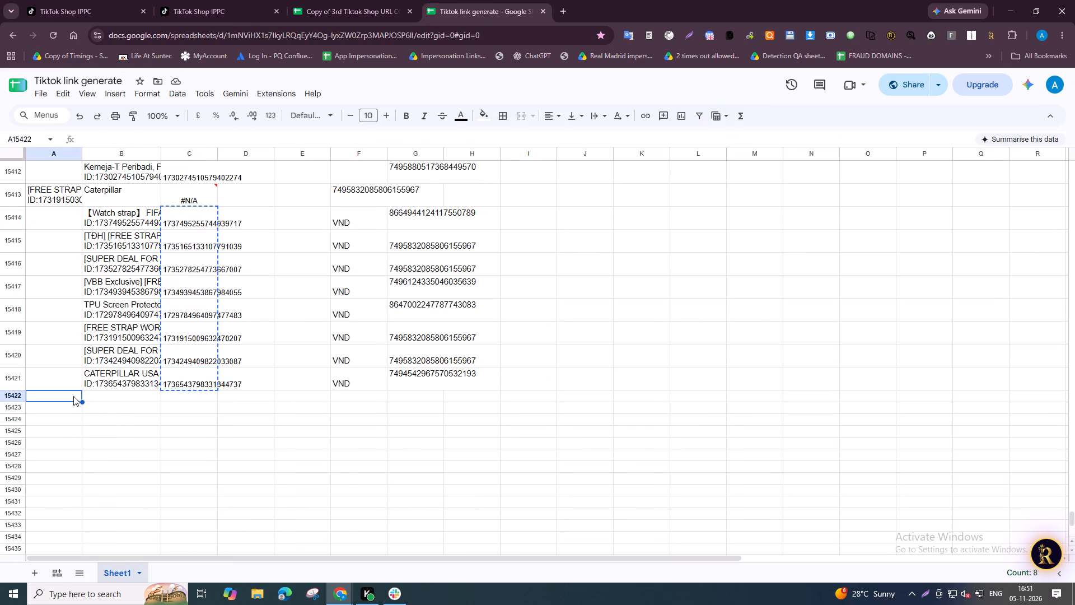
pyautogui.hotkey('ctrl', 'v')
# Clear the pasted brand, seller, price and currency data in columns C to F from row 15422 down.
pyautogui.click(209, 401)
pyautogui.hotkey('ctrl', 'shift', 'Down')
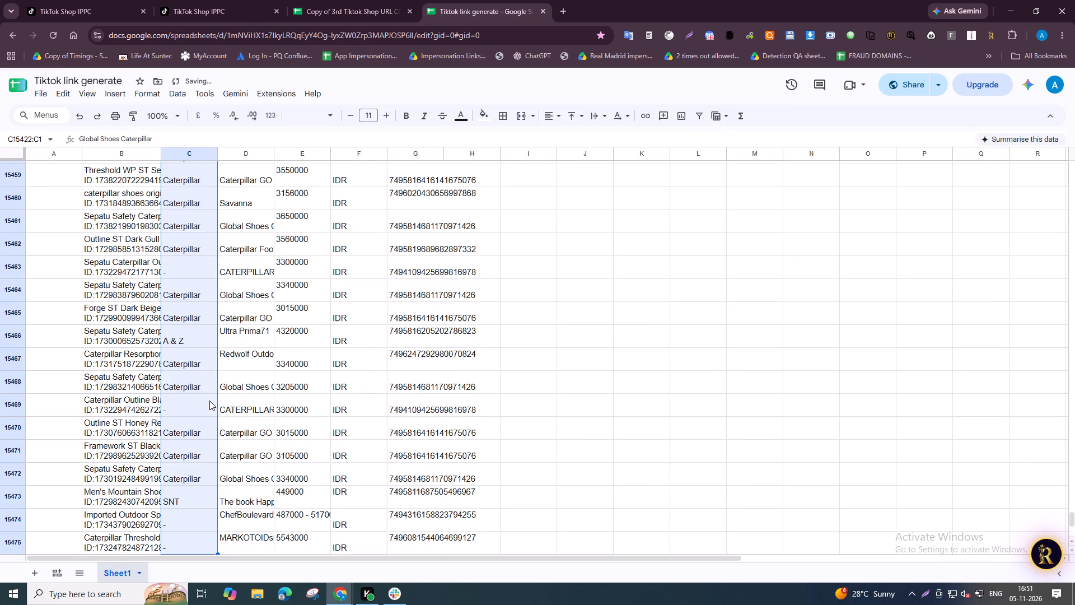
pyautogui.hotkey('shift', 'Right')
pyautogui.hotkey('shift', 'Right')
pyautogui.hotkey('shift', 'Right')
pyautogui.press('Delete')
# Fill the product ID extraction formula in column C down from row 15421 through the newly pasted Indonesian rows.
pyautogui.press('Left')
pyautogui.hotkey('ctrl', 'Down')
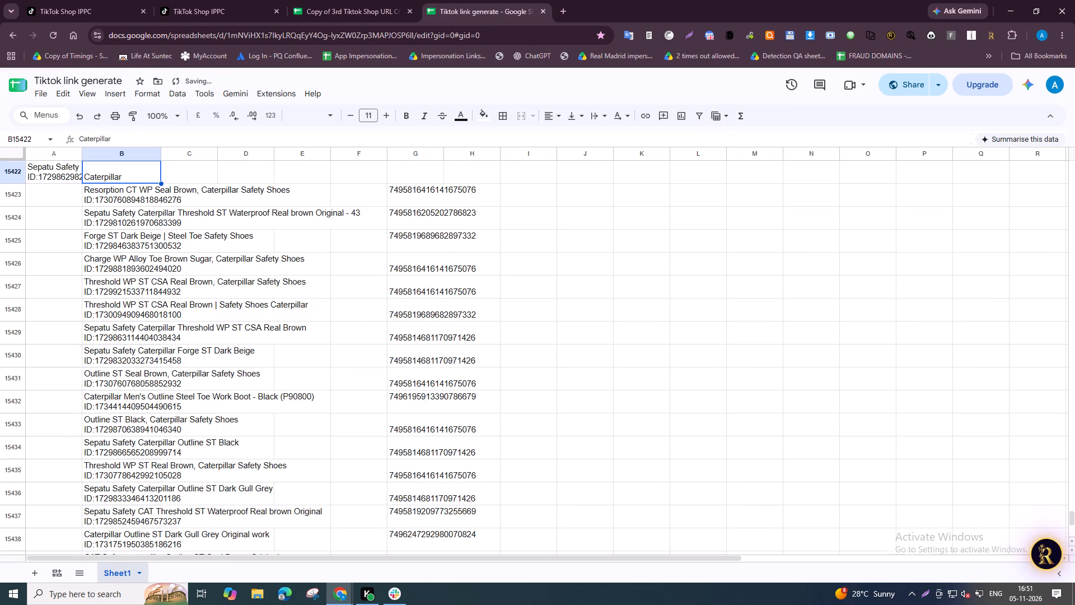
pyautogui.press('Right')
pyautogui.hotkey('ctrl', 'shift', 'Up')
pyautogui.hotkey('ctrl', 'd')
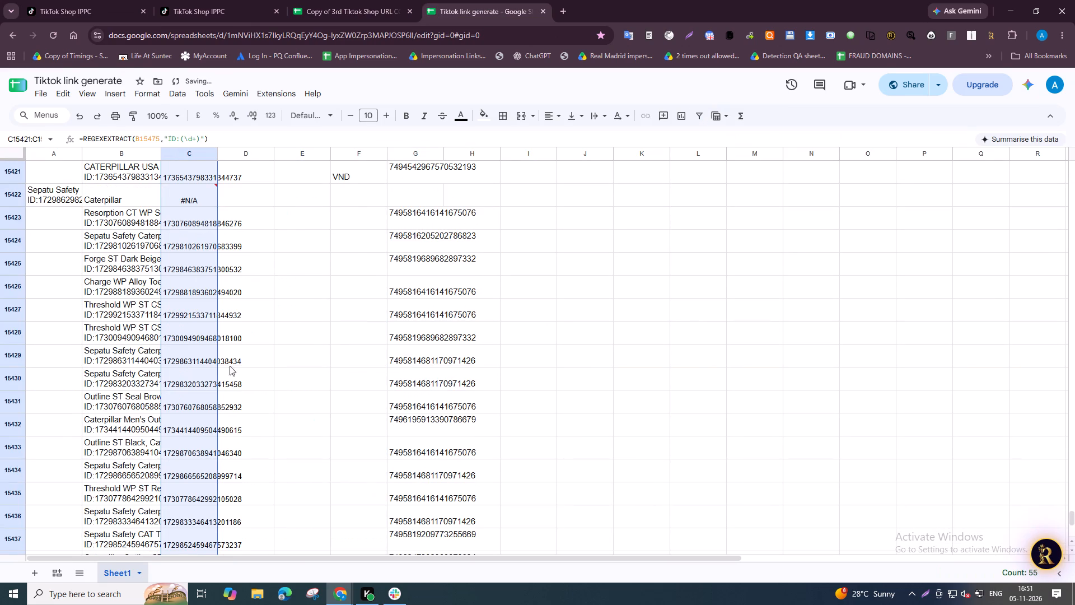
# Log the extracted IDs from C15423 down as values in the Generator sheet's Product ID column from row 4078, with country of search Indonesia.
pyautogui.keyDown('shift'); pyautogui.click(205, 215); pyautogui.keyUp('shift')
pyautogui.hotkey('ctrl', 'c')
pyautogui.hotkey('ctrl', 'c')
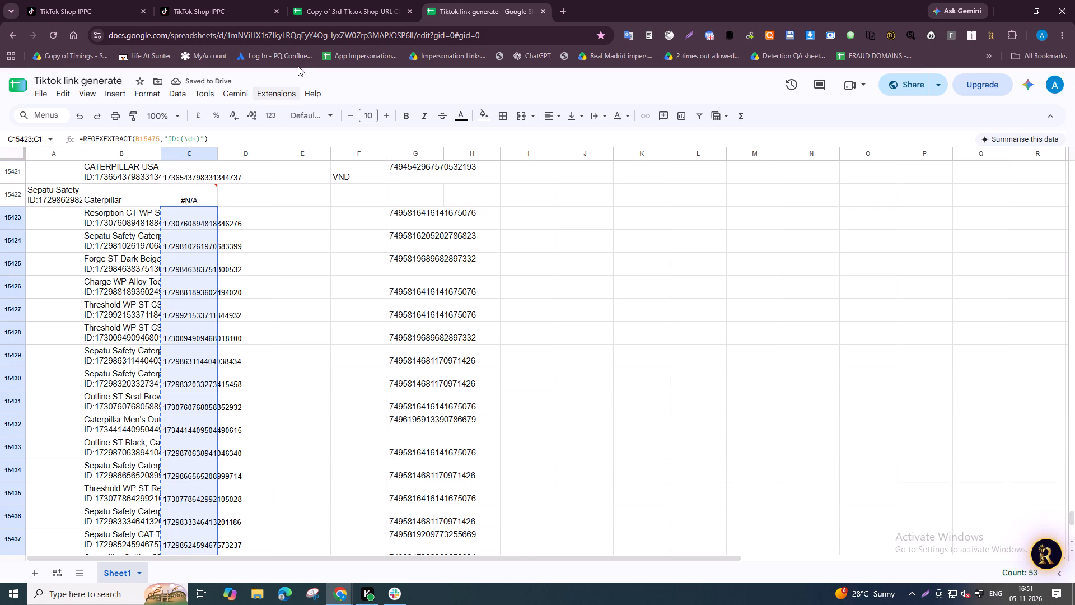
pyautogui.click(325, 0)
pyautogui.click(222, 0)
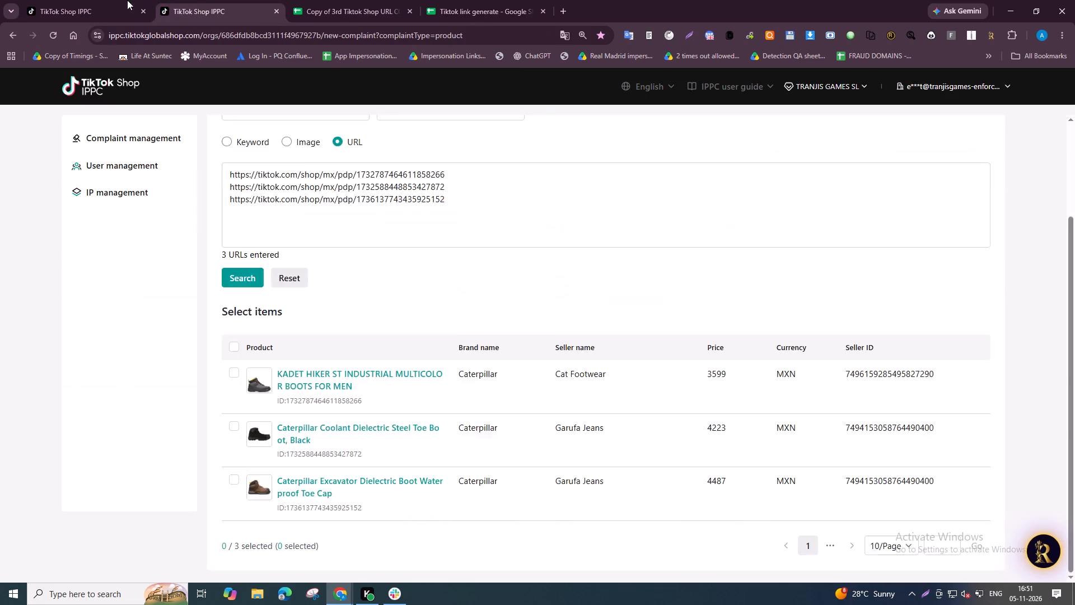
pyautogui.click(125, 0)
pyautogui.click(316, 0)
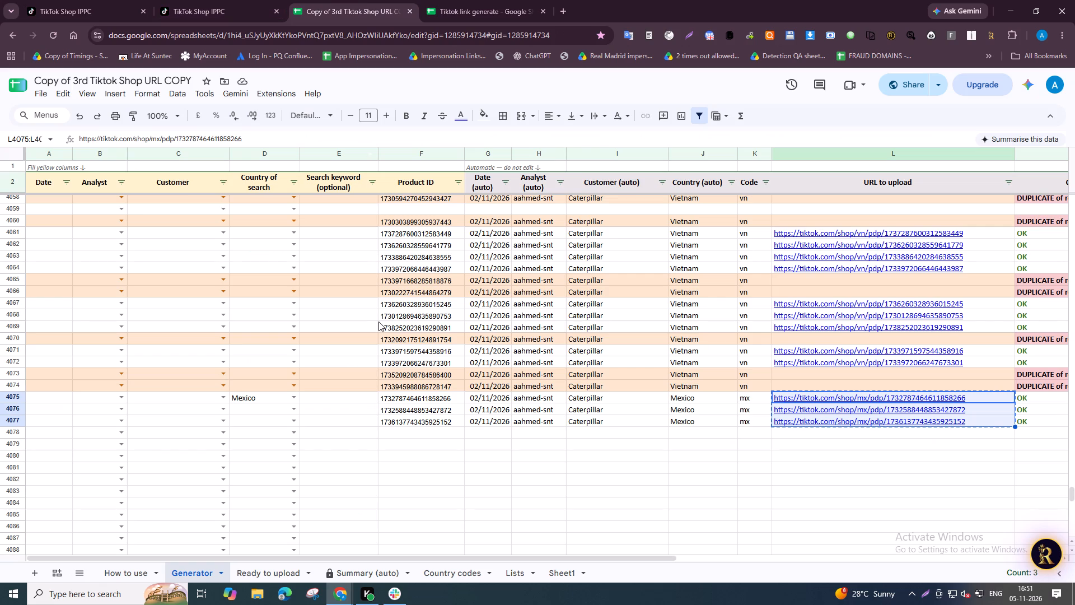
pyautogui.click(296, 432)
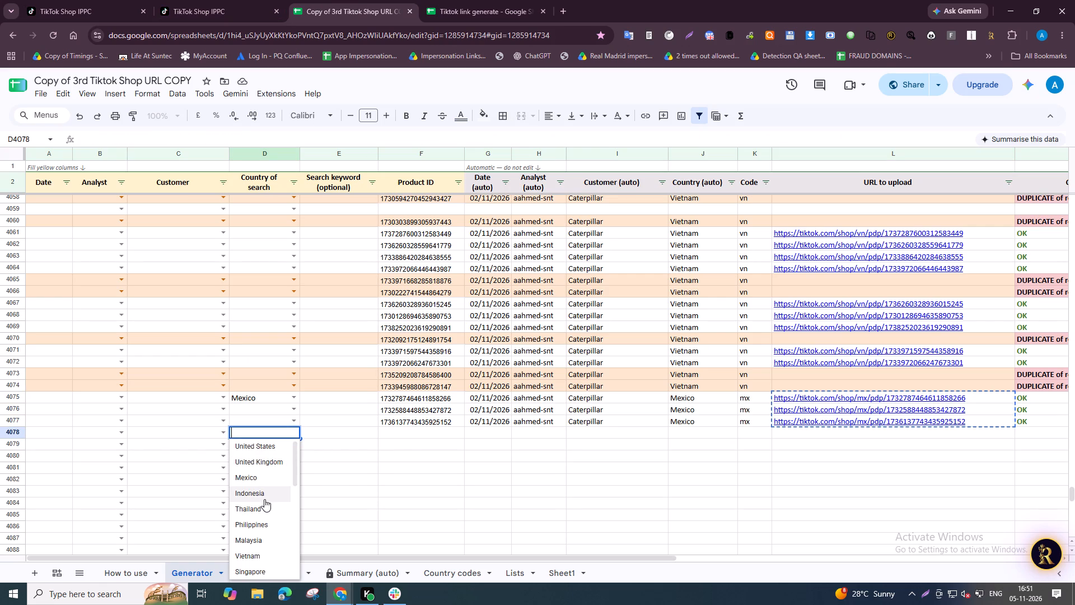
pyautogui.click(264, 499)
pyautogui.click(408, 424)
pyautogui.click(404, 434)
pyautogui.hotkey('ctrl', 'shift', 'v')
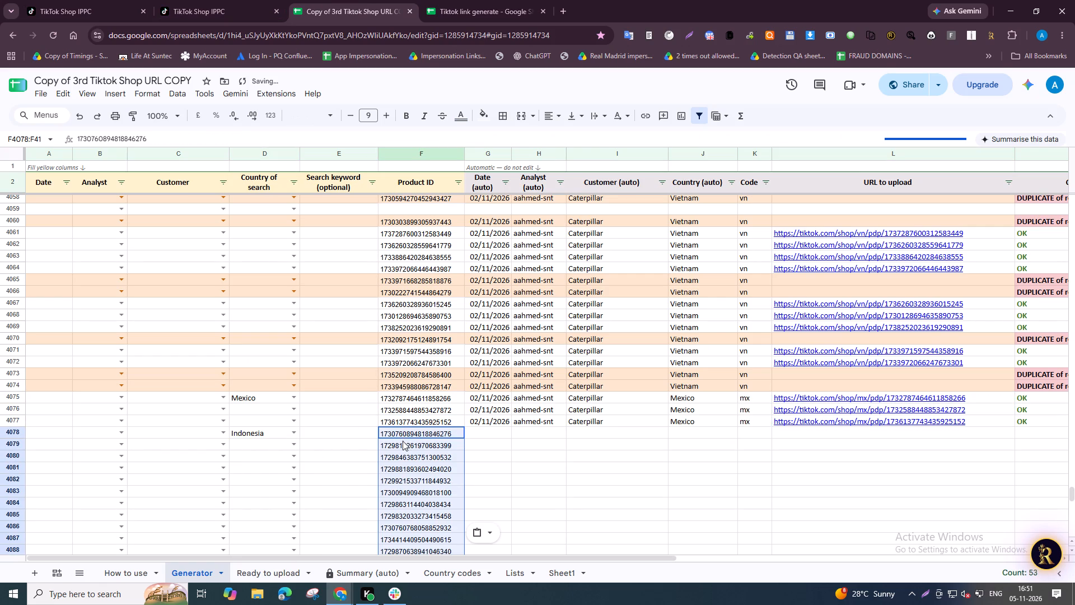
pyautogui.click(436, 437)
pyautogui.hotkey('ctrl', 'c')
pyautogui.click(89, 0)
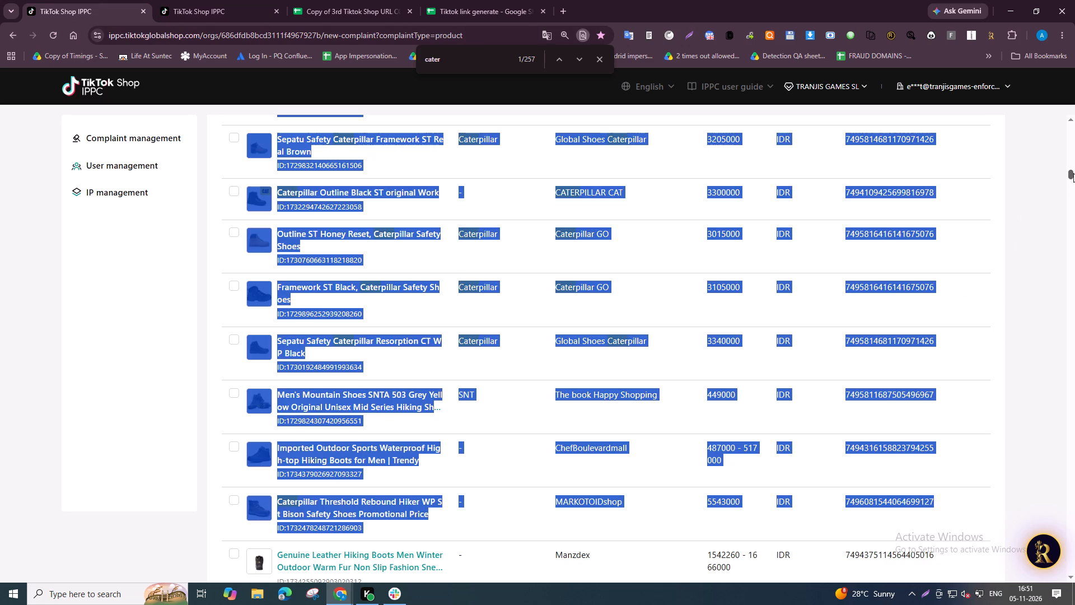
pyautogui.moveTo(1073, 173); pyautogui.dragTo(1073, 132)
pyautogui.doubleClick(338, 229)
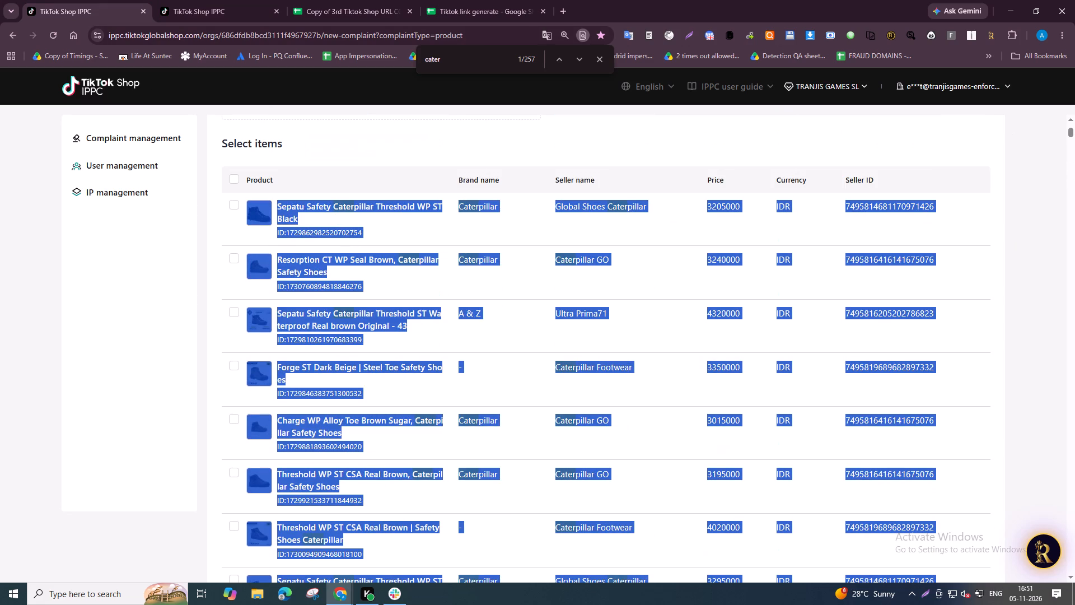
pyautogui.hotkey('ctrl', 'c')
pyautogui.hotkey('ctrl', 'c')
pyautogui.click(365, 0)
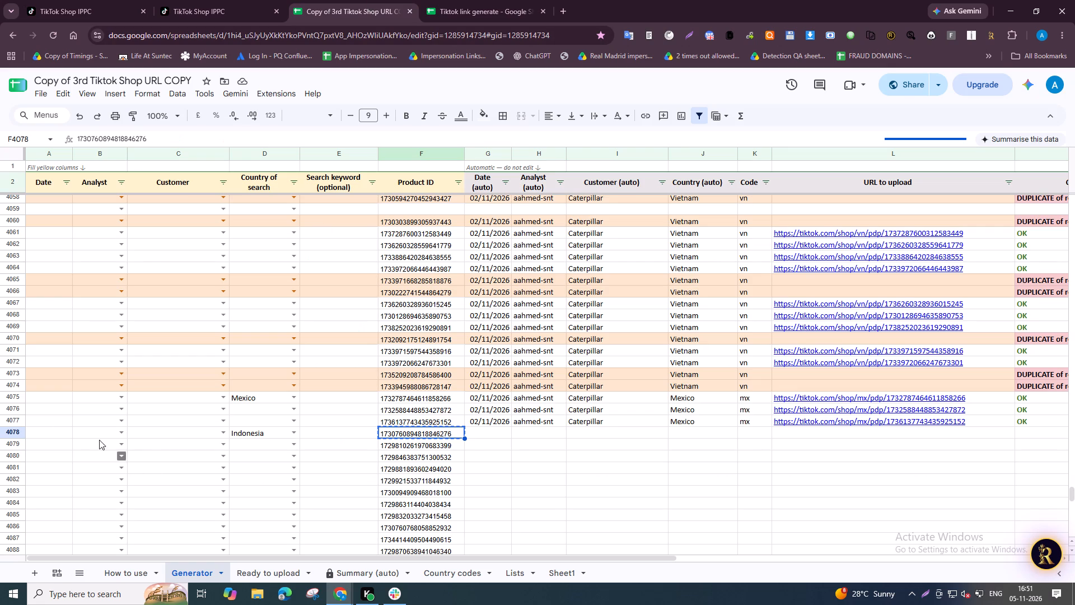
pyautogui.click(12, 446)
pyautogui.rightClick(12, 446)
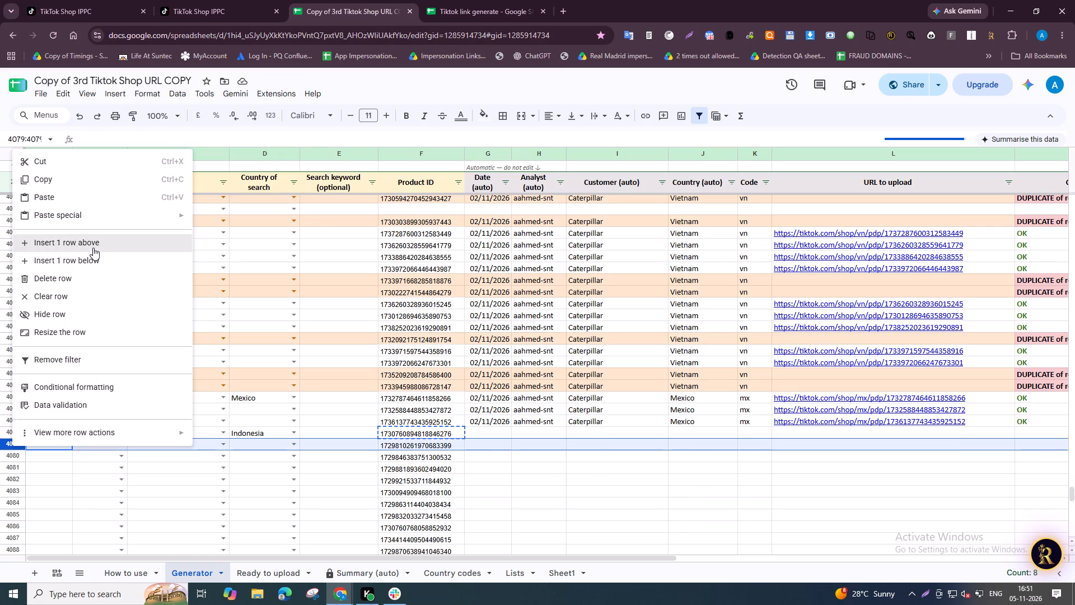
pyautogui.click(93, 248)
pyautogui.click(414, 444)
pyautogui.hotkey('ctrl', 'shift', 'v')
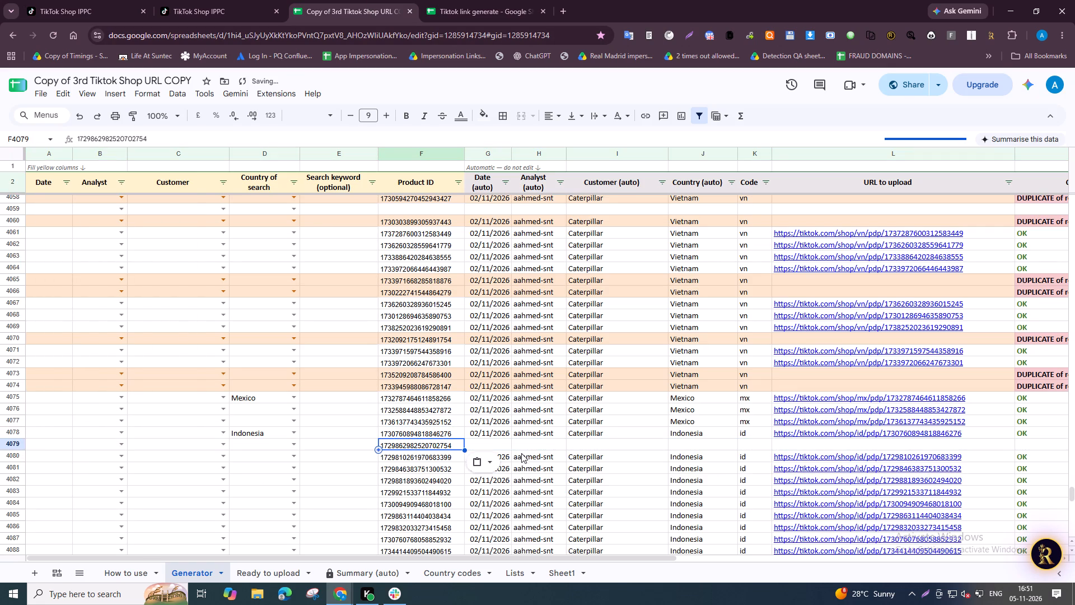
# Copy the continuous block of Indonesian upload URLs in rows 4078 to 4094 of the Generator sheet.
pyautogui.click(522, 446)
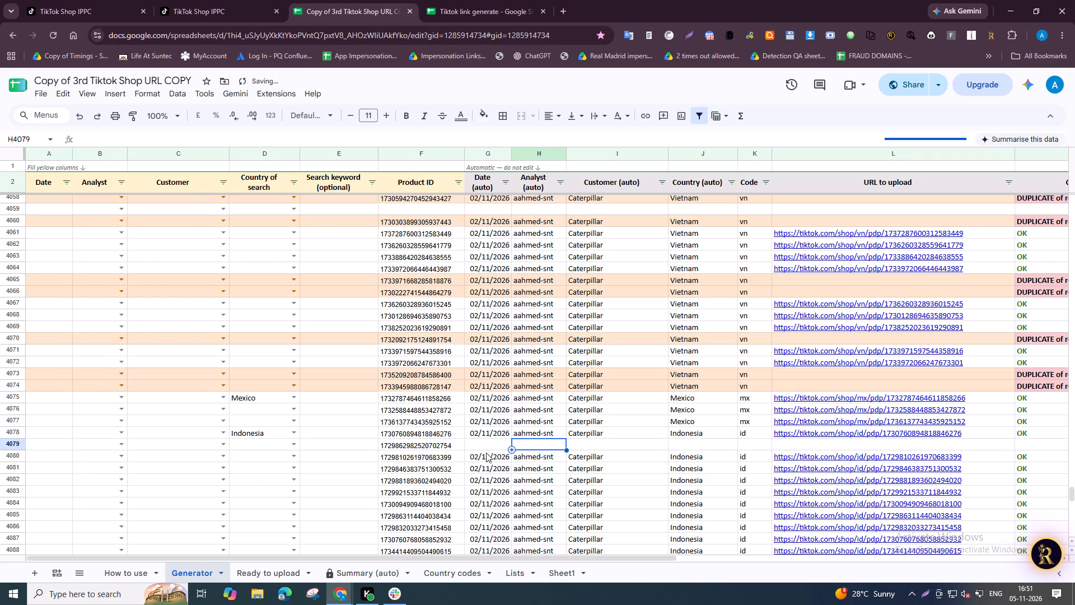
pyautogui.click(787, 436)
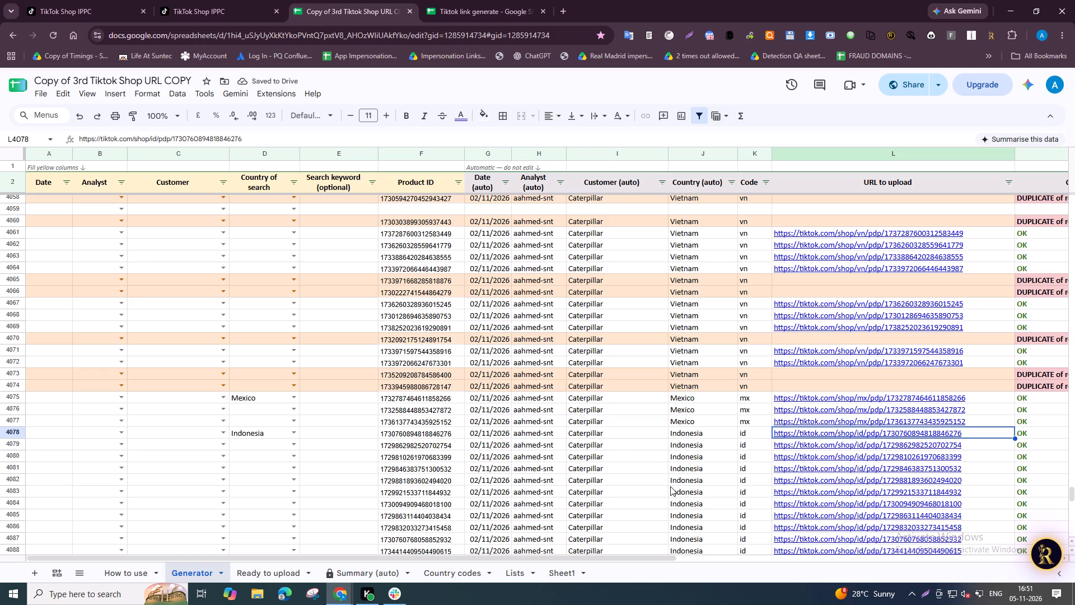
pyautogui.scroll(-3, 942, 604)
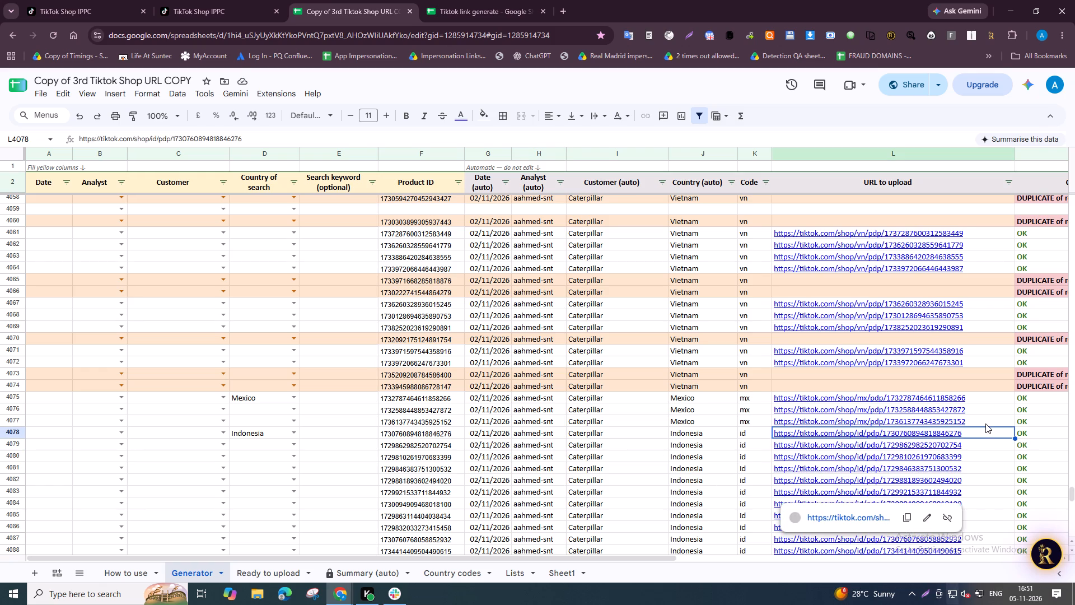
pyautogui.scroll(-4, 985, 424)
pyautogui.scroll(-8, 917, 508)
pyautogui.scroll(5, 898, 445)
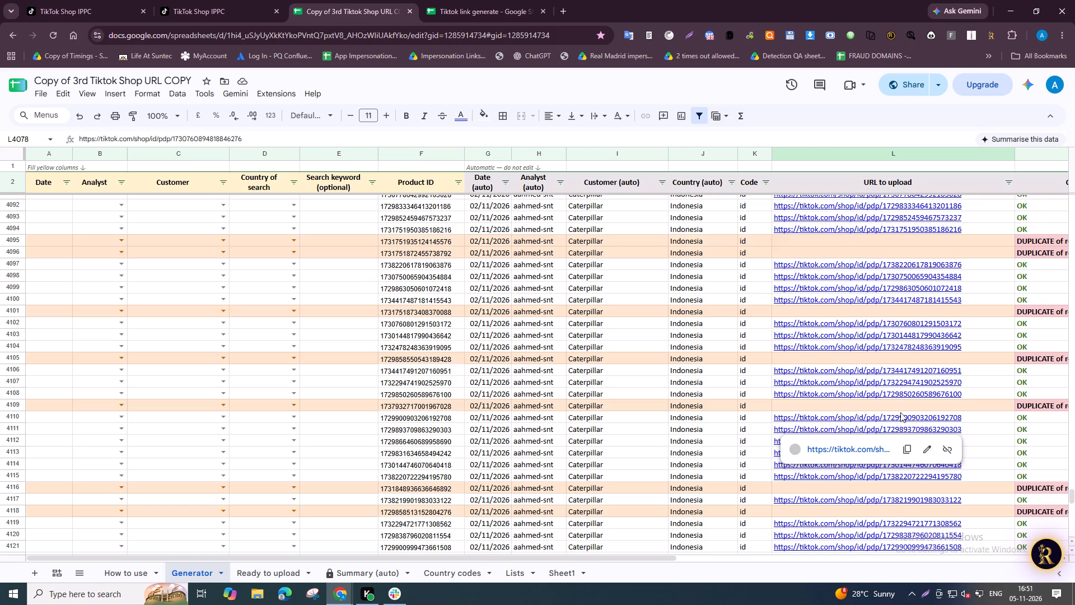
pyautogui.scroll(3, 900, 407)
pyautogui.keyDown('shift'); pyautogui.click(900, 398); pyautogui.keyUp('shift')
pyautogui.scroll(2, 900, 398)
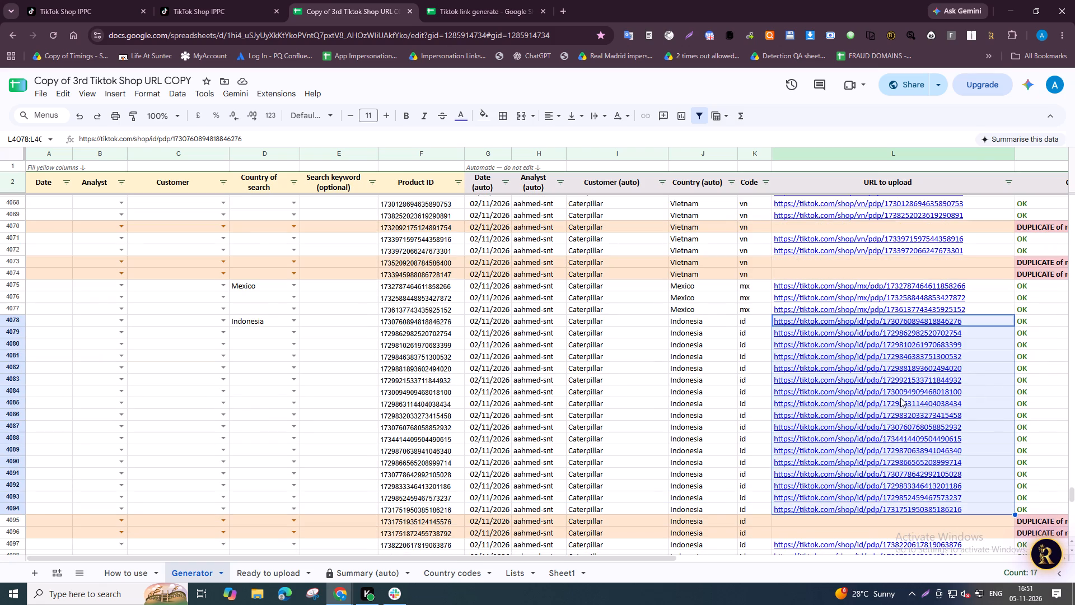
pyautogui.hotkey('ctrl', 'c')
# Clear the Mexican URLs from the IPPC URL search form and set its country or region to Indonesia.
pyautogui.click(234, 0)
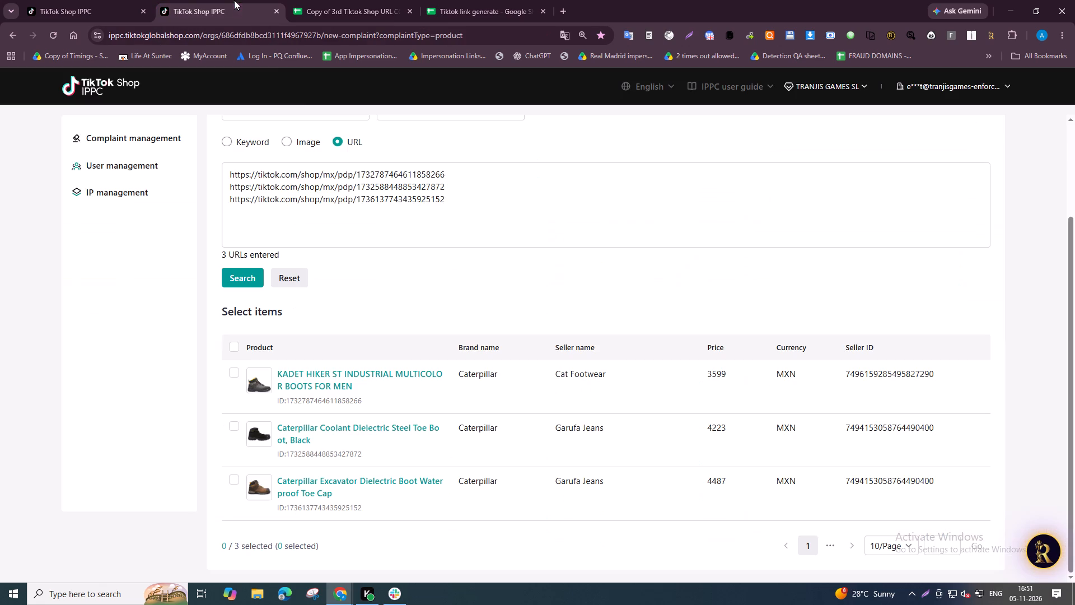
pyautogui.click(398, 210)
pyautogui.press('a')
pyautogui.hotkey('ctrl', 'a')
pyautogui.hotkey('ctrl', 'Delete')
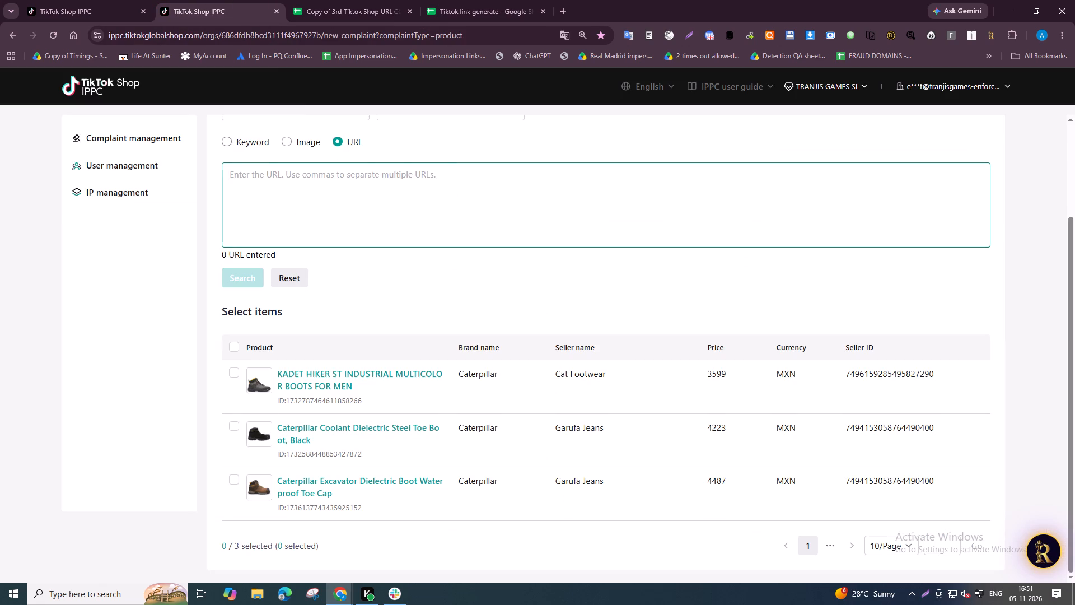
pyautogui.scroll(3, 425, 224)
pyautogui.click(438, 234)
pyautogui.write('in')
pyautogui.press('d')
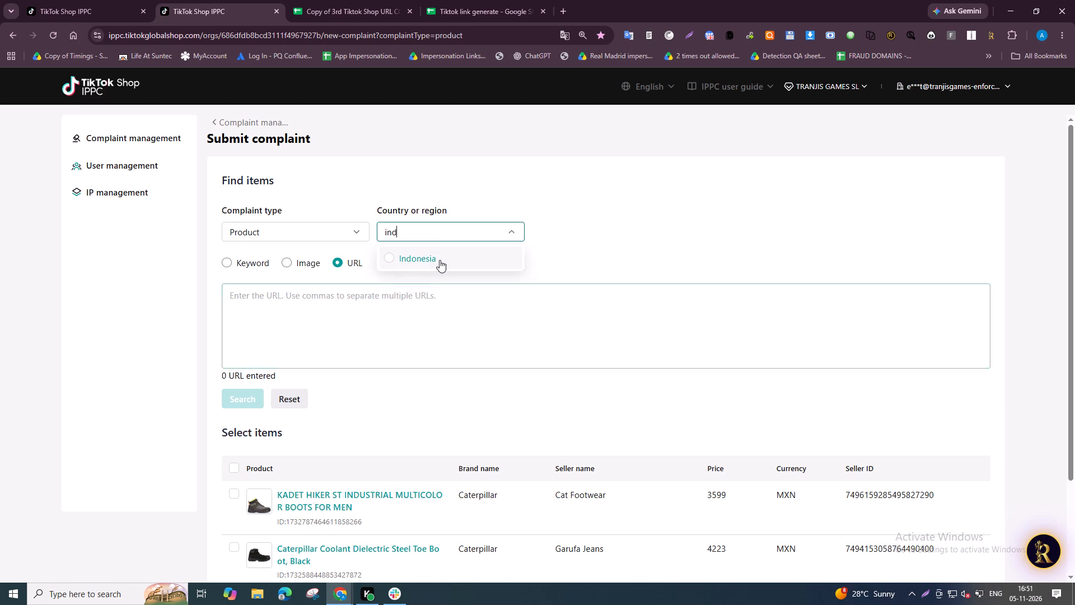
pyautogui.click(439, 258)
pyautogui.click(721, 364)
# Paste the 17 copied Indonesian product URLs into the IPPC form and run the URL search.
pyautogui.click(488, 324)
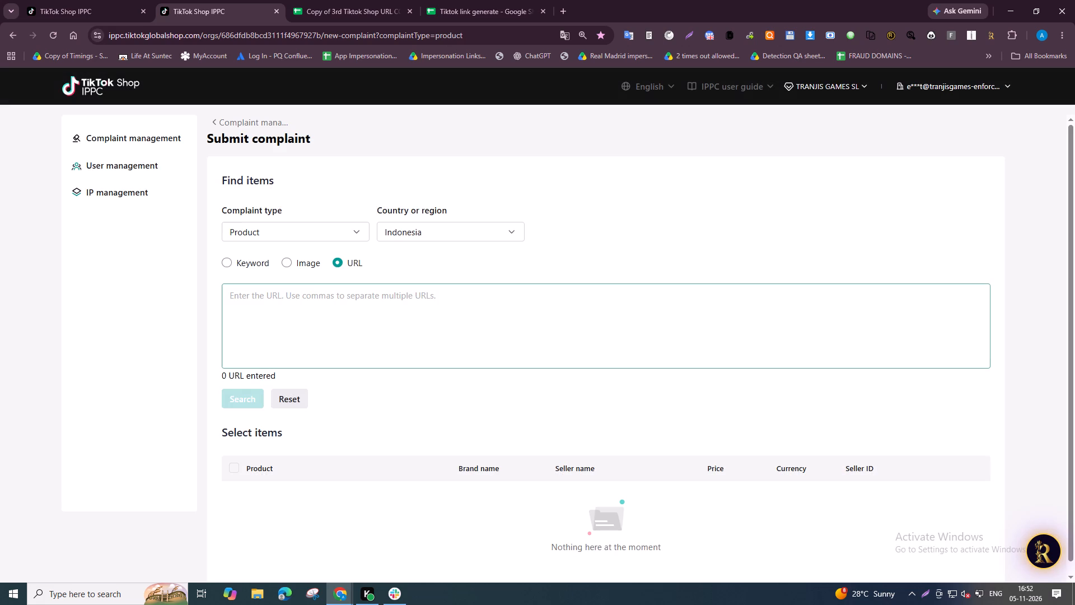
pyautogui.hotkey('ctrl', 'v')
pyautogui.click(382, 311)
pyautogui.hotkey('ctrl', 'v')
pyautogui.click(240, 401)
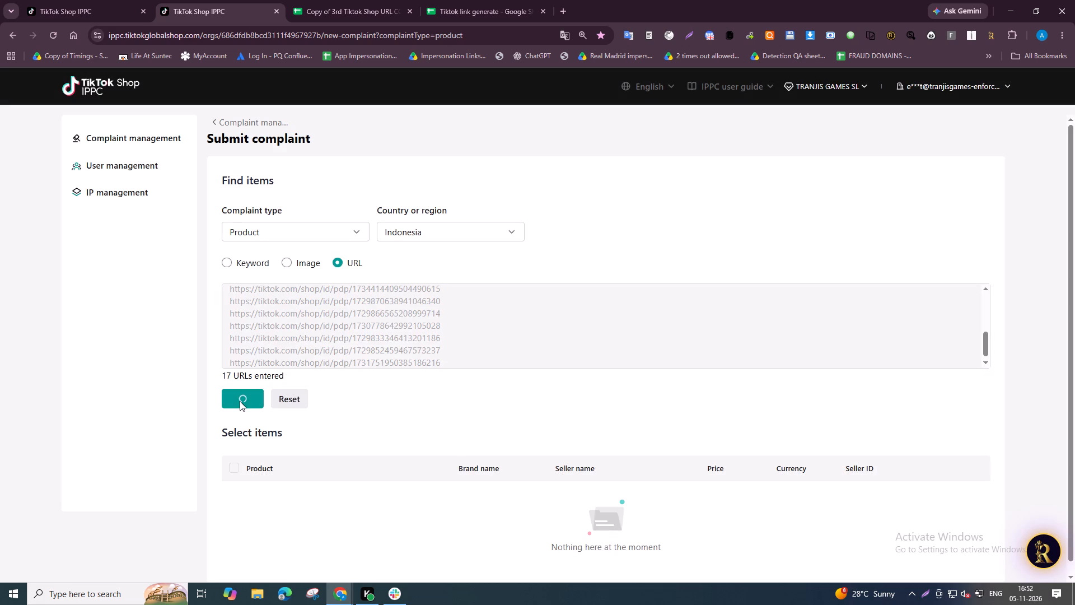
# Examine the enlarged product images of the first six Indonesian listings, from Forge ST Dark Beige to Threshold WP ST Real Brown.
pyautogui.scroll(-4, 296, 406)
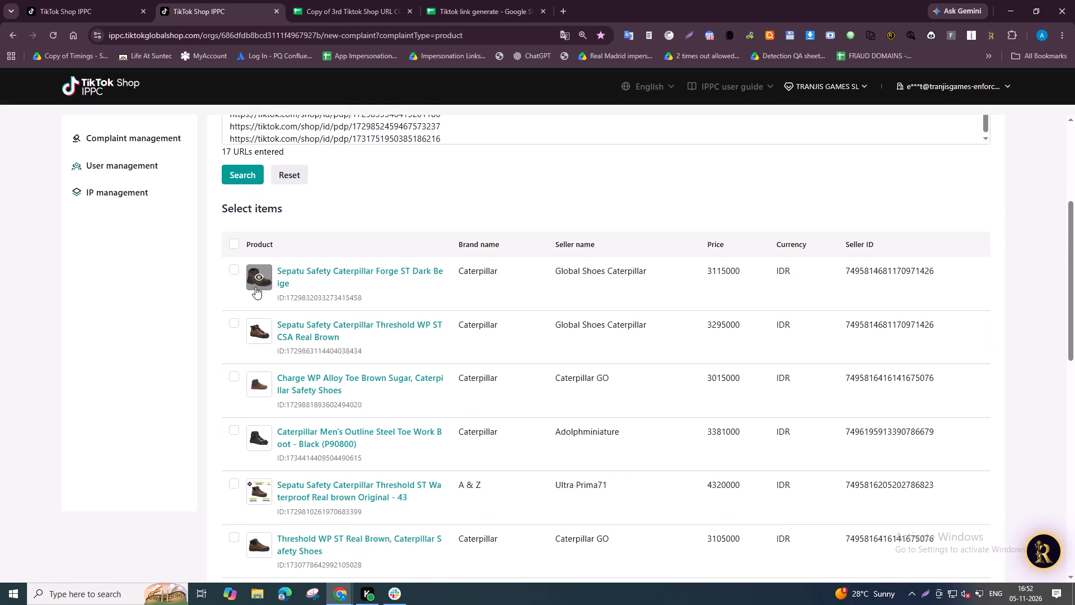
pyautogui.click(255, 287)
pyautogui.click(193, 314)
pyautogui.click(269, 337)
pyautogui.click(171, 346)
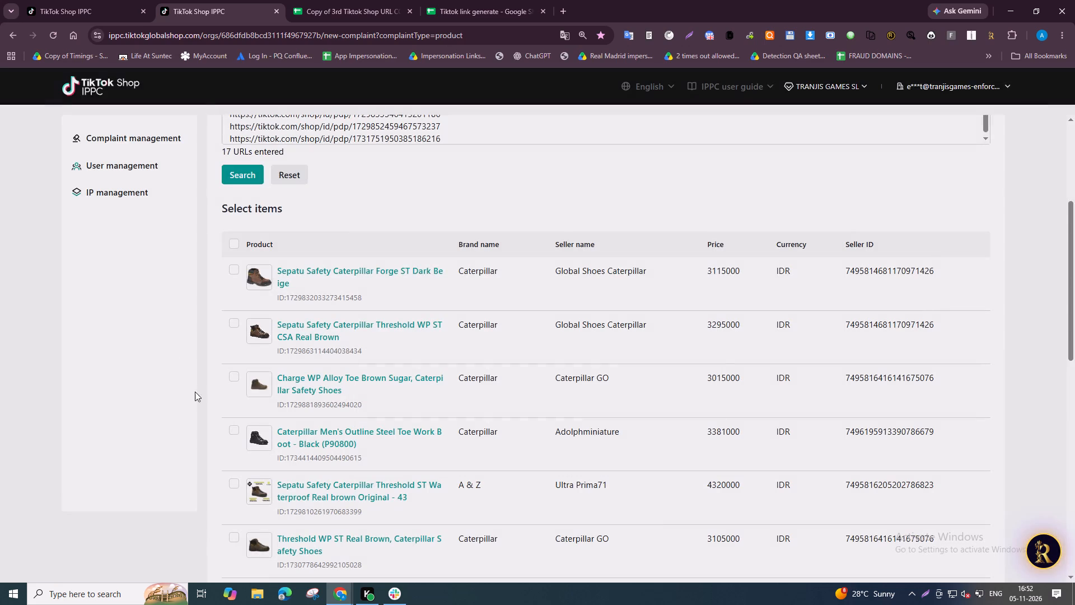
pyautogui.click(259, 388)
pyautogui.click(191, 384)
pyautogui.click(260, 444)
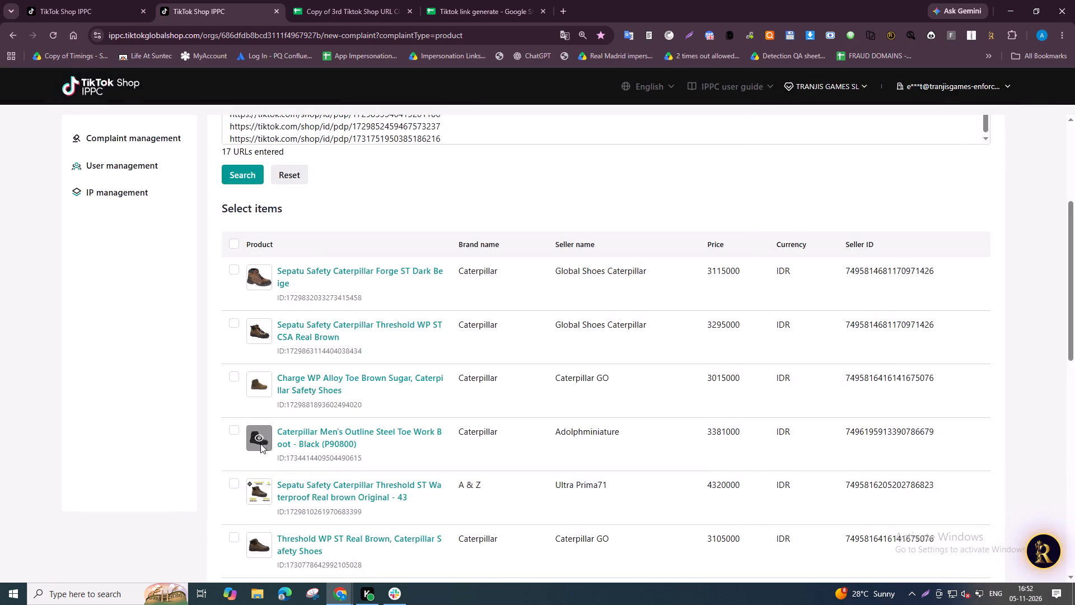
pyautogui.click(204, 440)
pyautogui.click(255, 504)
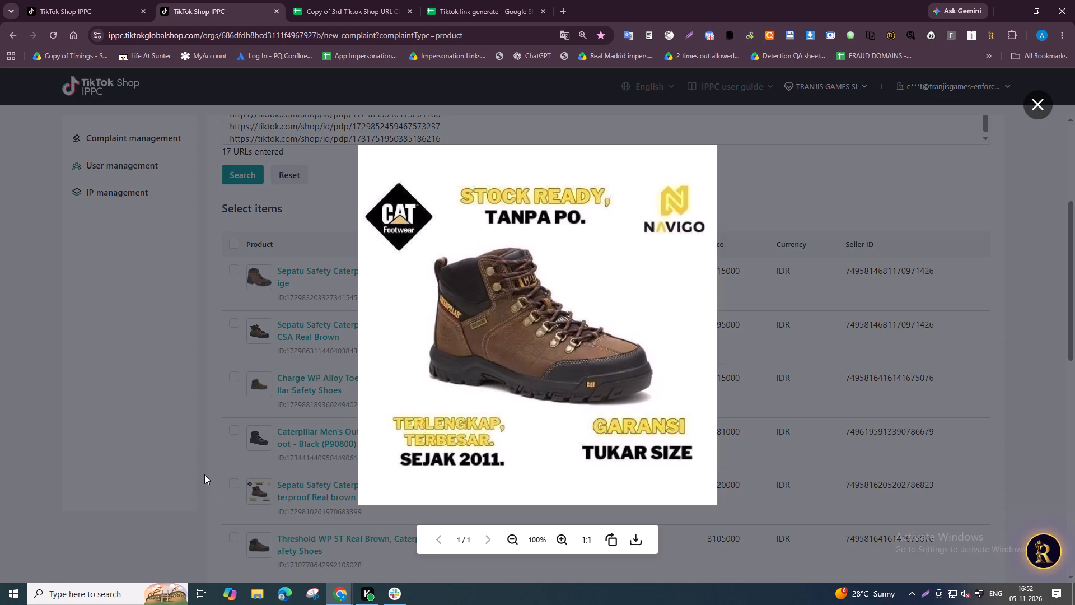
pyautogui.click(202, 476)
pyautogui.click(258, 553)
pyautogui.click(213, 487)
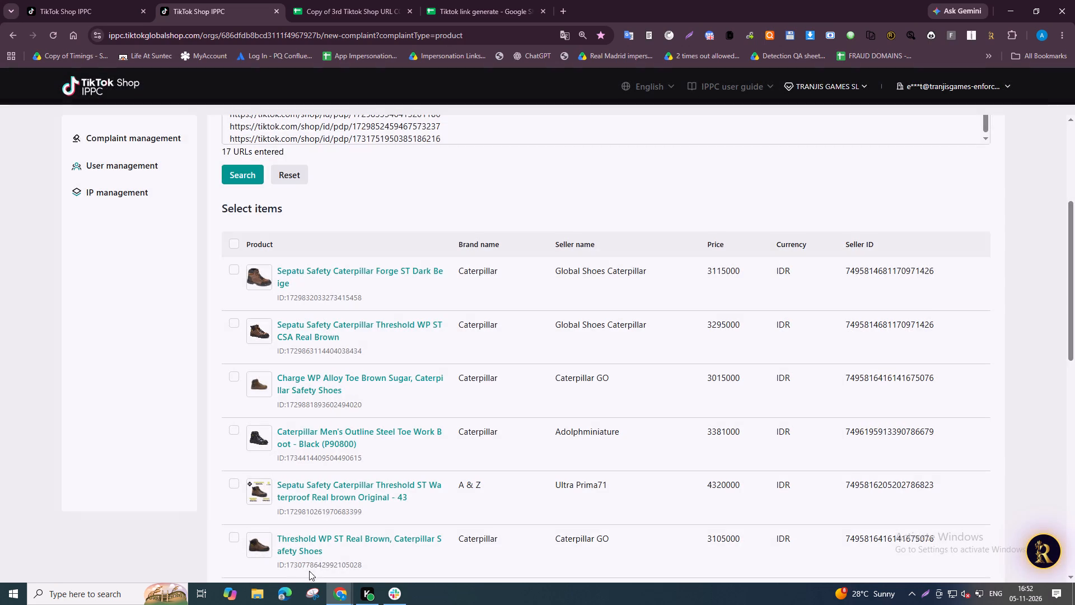
pyautogui.doubleClick(315, 566)
# Examine the images of the next six listings, from Caterpillar Footwear's Forge ST Dark Beige to Redwolf Outdoor's Outline ST Dark Gull Grey.
pyautogui.scroll(-6, 428, 466)
pyautogui.click(261, 267)
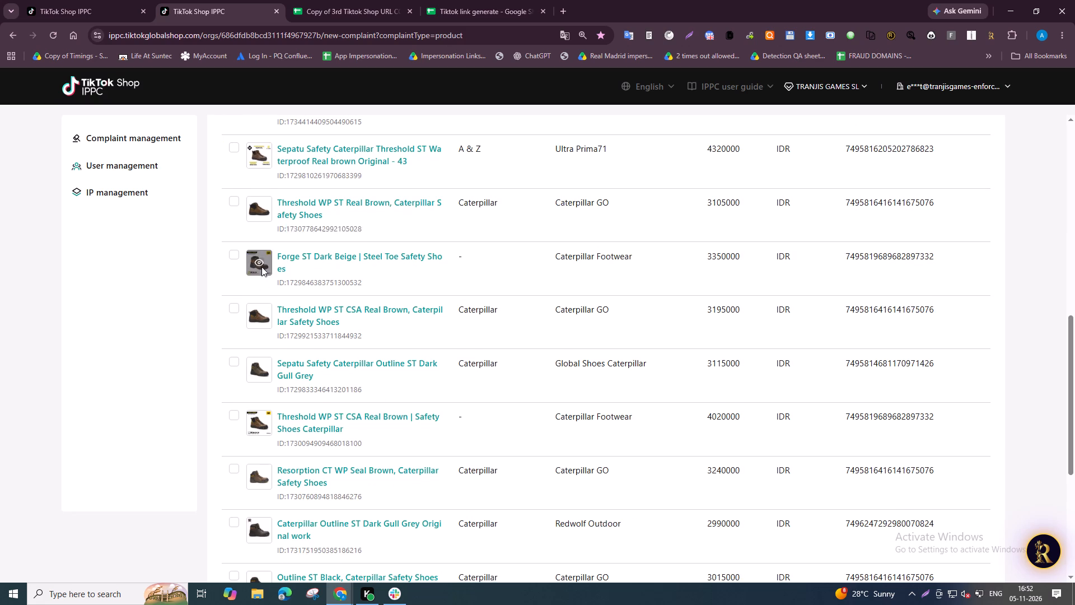
pyautogui.click(200, 292)
pyautogui.click(254, 319)
pyautogui.click(208, 324)
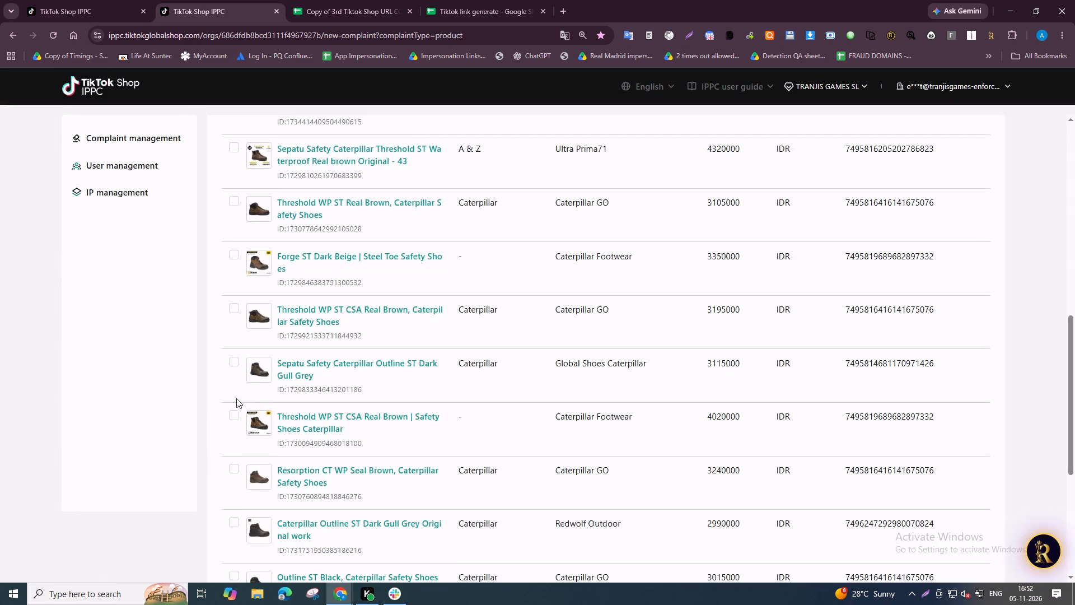
pyautogui.click(262, 382)
pyautogui.click(230, 392)
pyautogui.click(256, 435)
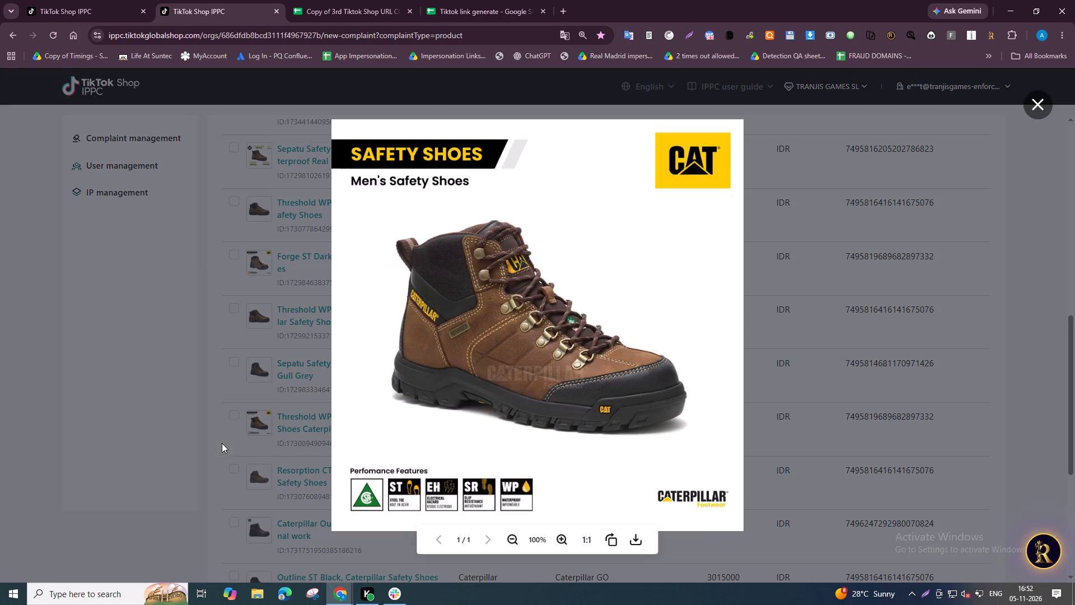
pyautogui.click(200, 414)
pyautogui.click(268, 478)
pyautogui.click(205, 469)
pyautogui.click(267, 540)
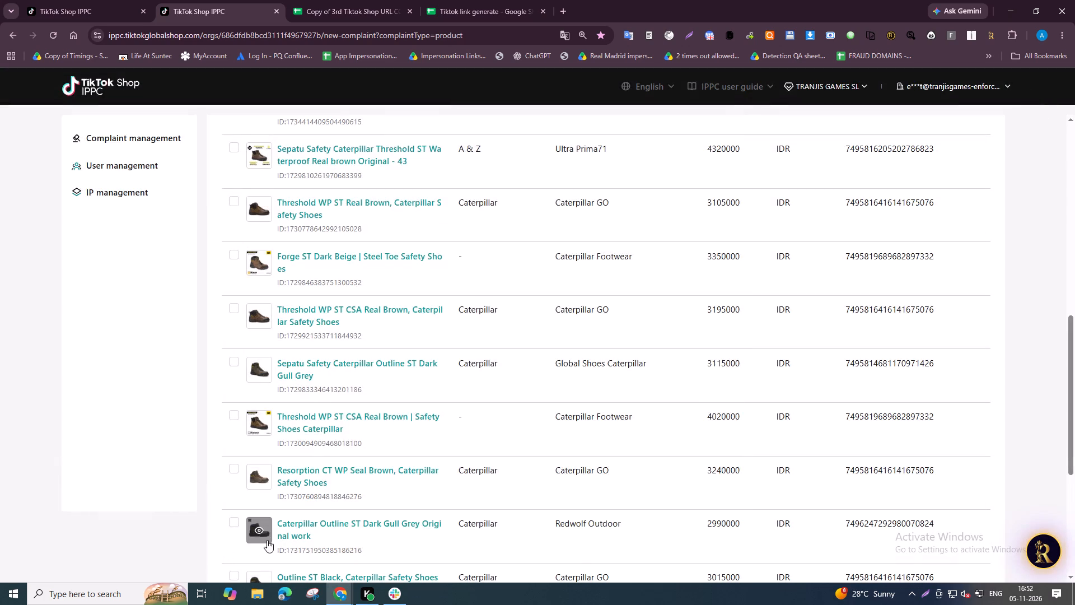
pyautogui.click(203, 475)
pyautogui.doubleClick(317, 555)
# Examine the images of the last five listings, from Outline ST Black to Sepatu Safety CAT Threshold ST Waterproof.
pyautogui.scroll(-5, 405, 477)
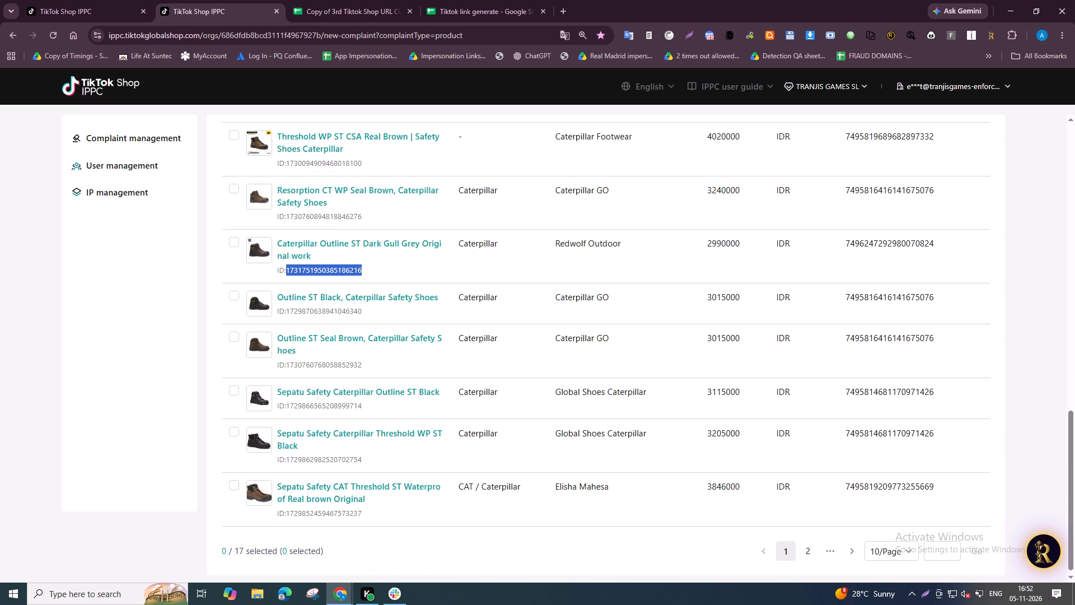
pyautogui.click(261, 313)
pyautogui.click(212, 326)
pyautogui.click(250, 352)
pyautogui.click(214, 367)
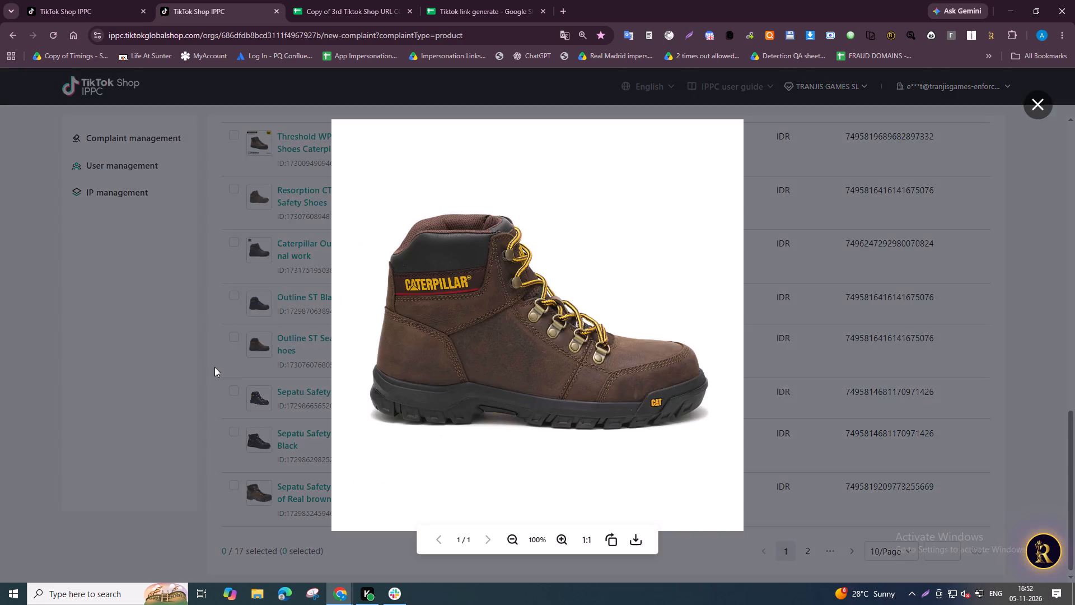
pyautogui.click(258, 397)
pyautogui.click(217, 410)
pyautogui.click(263, 448)
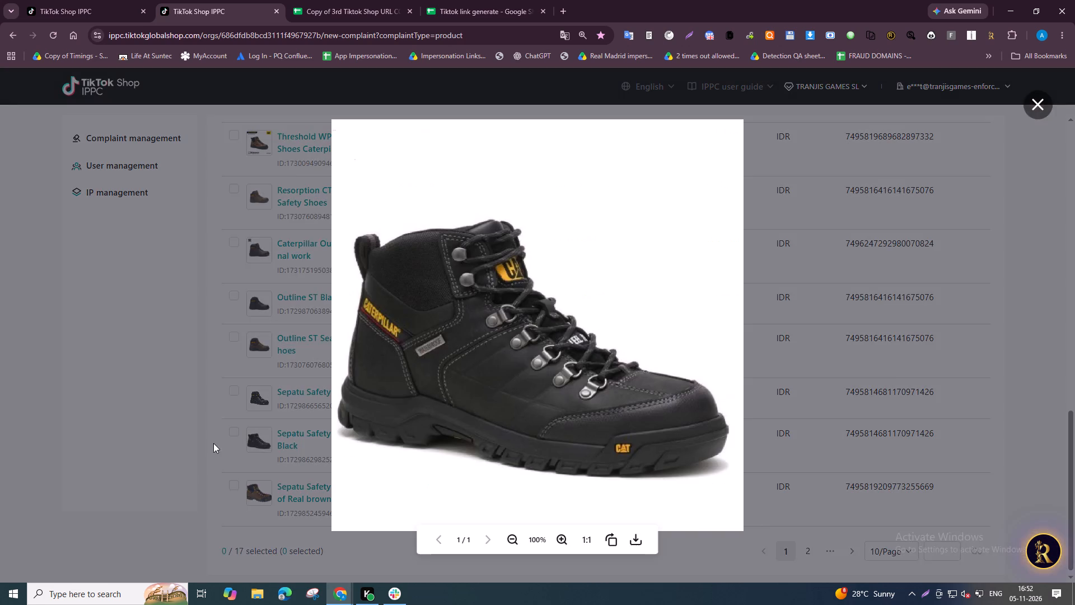
pyautogui.click(213, 444)
pyautogui.click(268, 435)
pyautogui.click(218, 449)
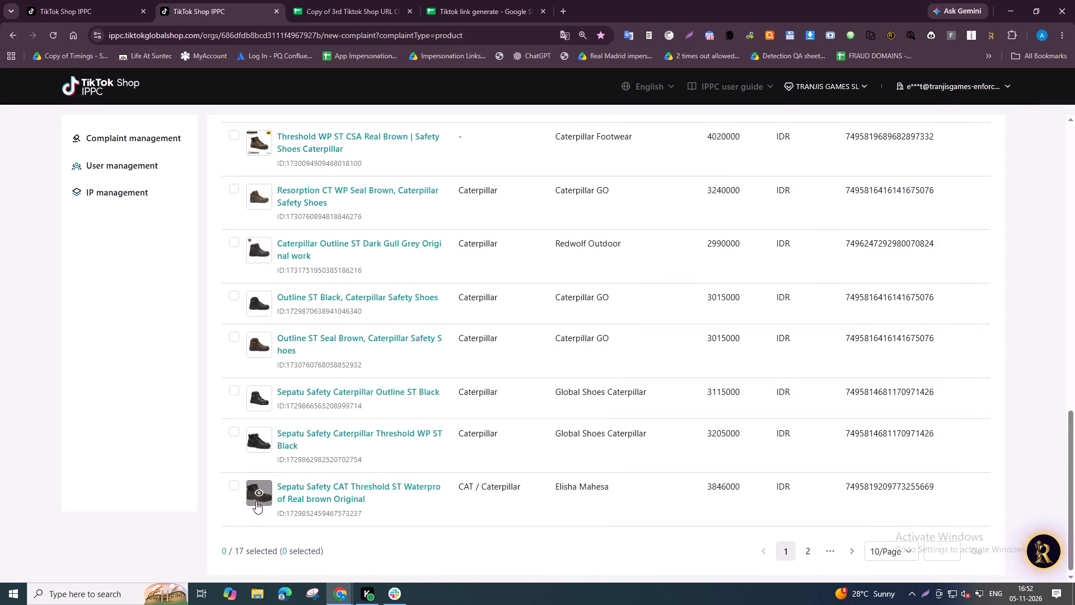
pyautogui.click(256, 501)
pyautogui.click(203, 441)
# Search the results page for "used", translate the page to English, and search it for "pre".
pyautogui.hotkey('ctrl', 'f')
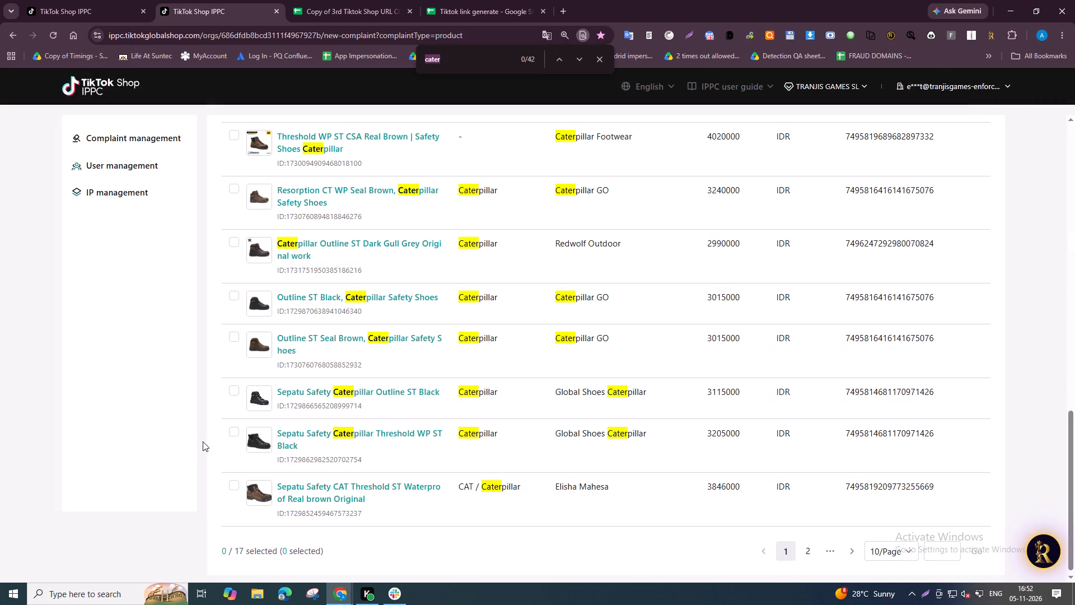
pyautogui.write('used')
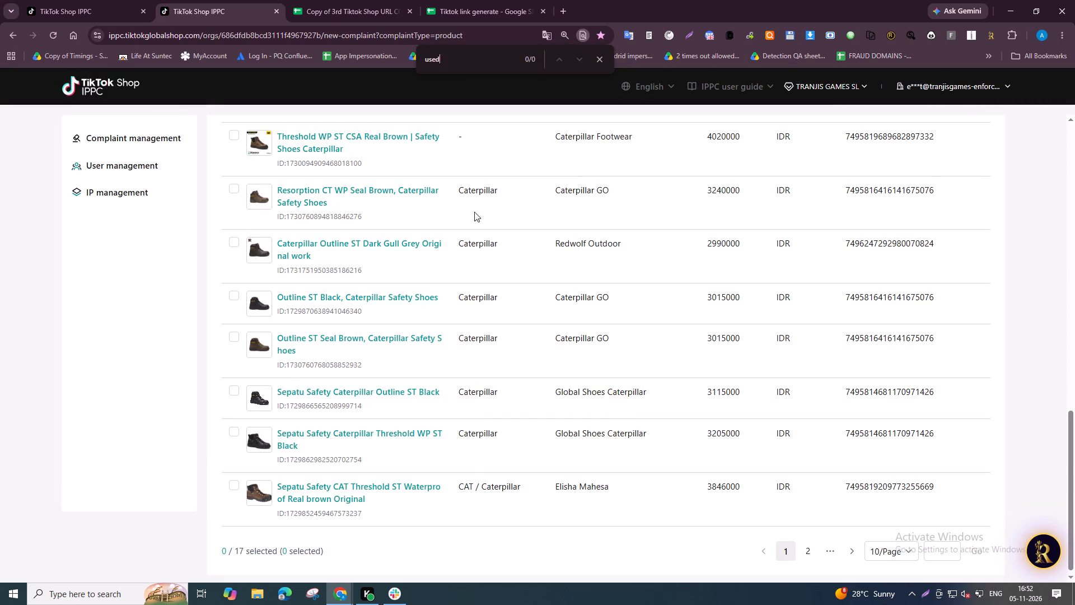
pyautogui.rightClick(490, 166)
pyautogui.click(524, 393)
pyautogui.hotkey('ctrl', 'f')
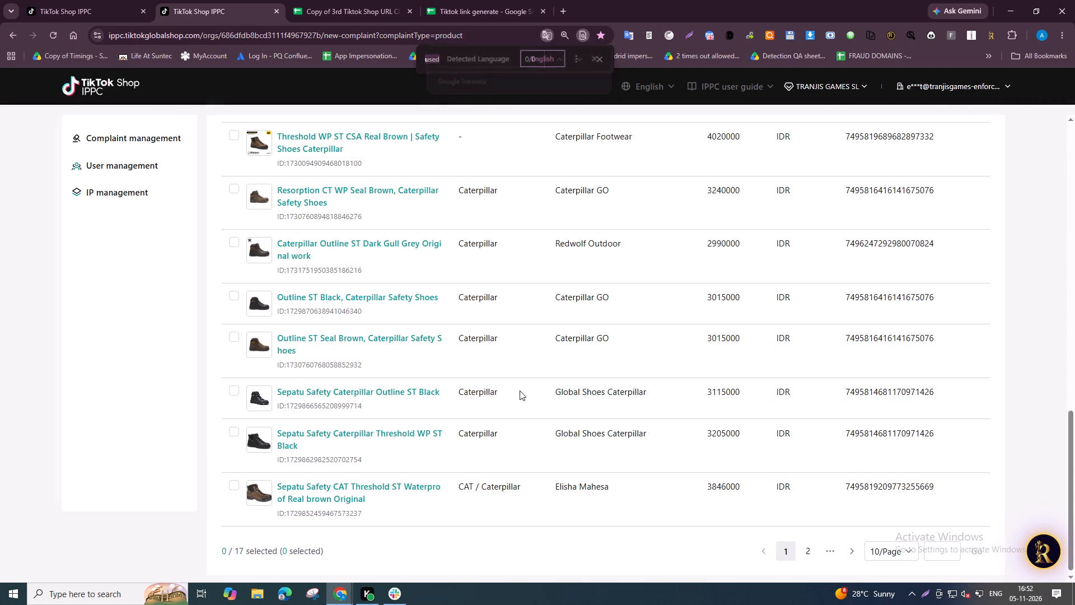
pyautogui.write('pre')
# Copy all 17 Indonesian URLs from the IPPC form into the Asset column of the New Work sheet, starting at B30094.
pyautogui.scroll(2, 507, 391)
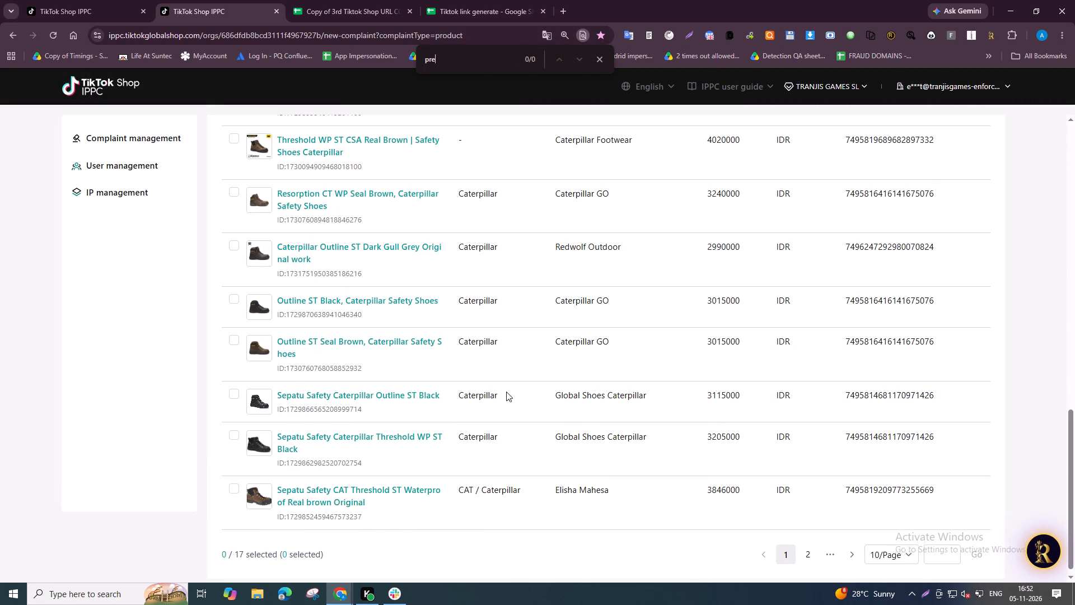
pyautogui.scroll(17, 506, 392)
pyautogui.click(503, 335)
pyautogui.hotkey('ctrl', 'a')
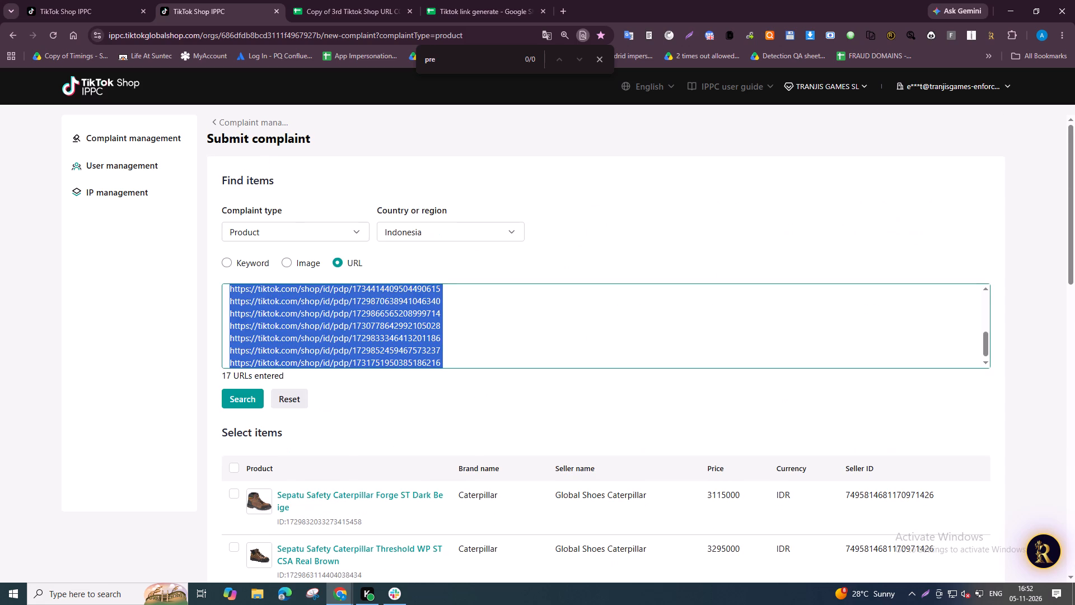
pyautogui.hotkey('ctrl', 'c')
pyautogui.hotkey('ctrl', 'c')
pyautogui.hotkey('ctrl', 'c')
pyautogui.hotkey('alt', 'Tab')
pyautogui.hotkey('ctrl', 'v')
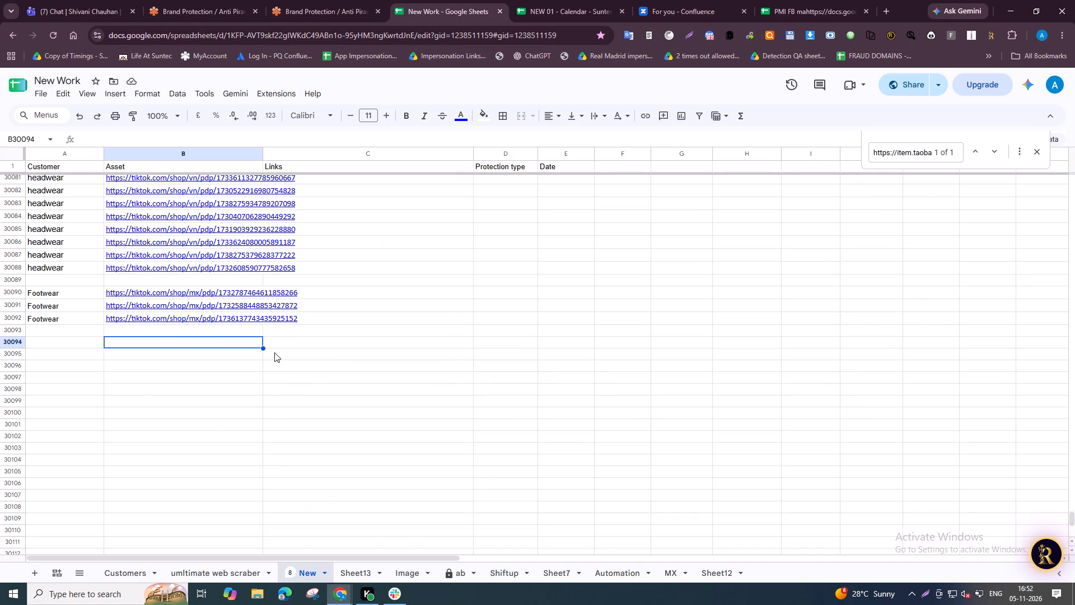
# Enter Footwear as the customer in A30094 and fill it down to row 30110 beside the pasted URLs.
pyautogui.click(84, 342)
pyautogui.write('Footwear')
pyautogui.press('Right')
pyautogui.hotkey('ctrl', 'Down')
pyautogui.press('Left')
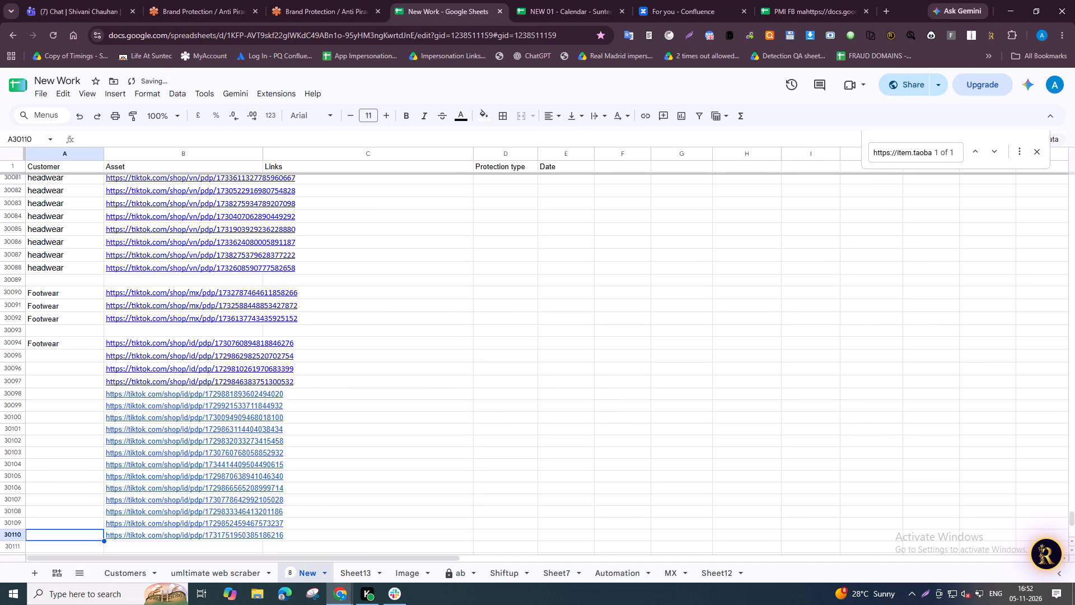
pyautogui.hotkey('ctrl', 'shift', 'Up')
pyautogui.hotkey('ctrl', 'd')
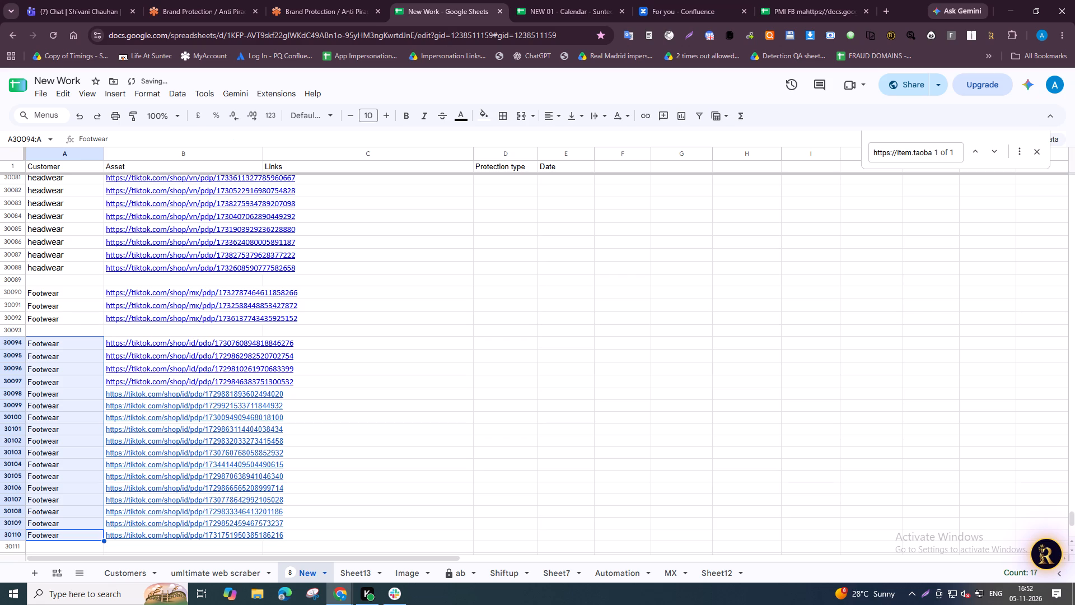
# Copy the next Indonesian upload URLs, L4097 to L4108, from the Generator sheet of the TikTok Shop URL copy.
pyautogui.hotkey('alt', 'Tab')
pyautogui.click(465, 0)
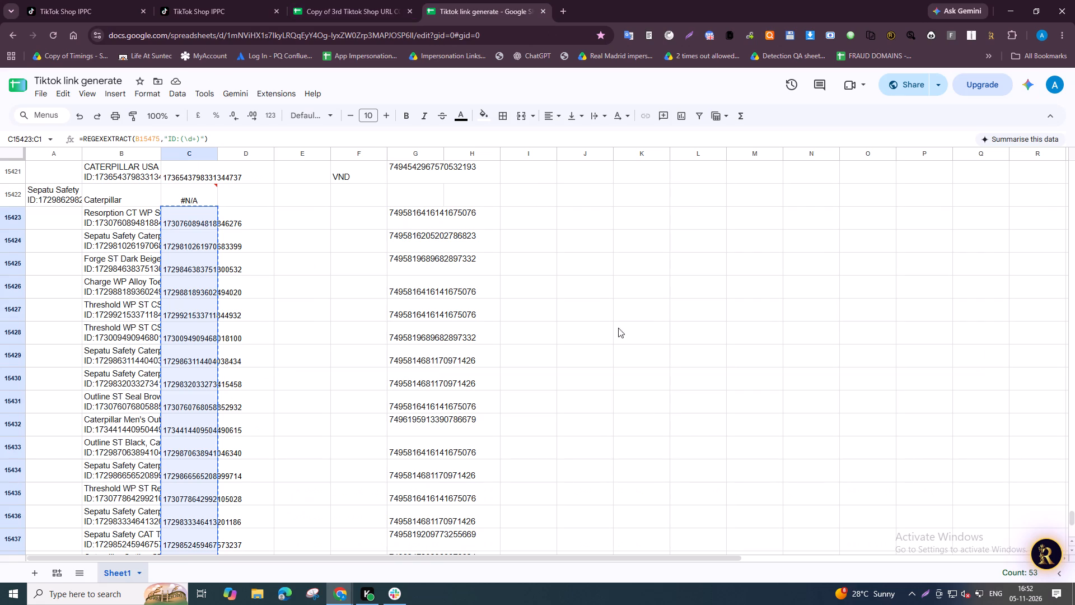
pyautogui.click(359, 0)
pyautogui.scroll(-4, 797, 367)
pyautogui.click(797, 316)
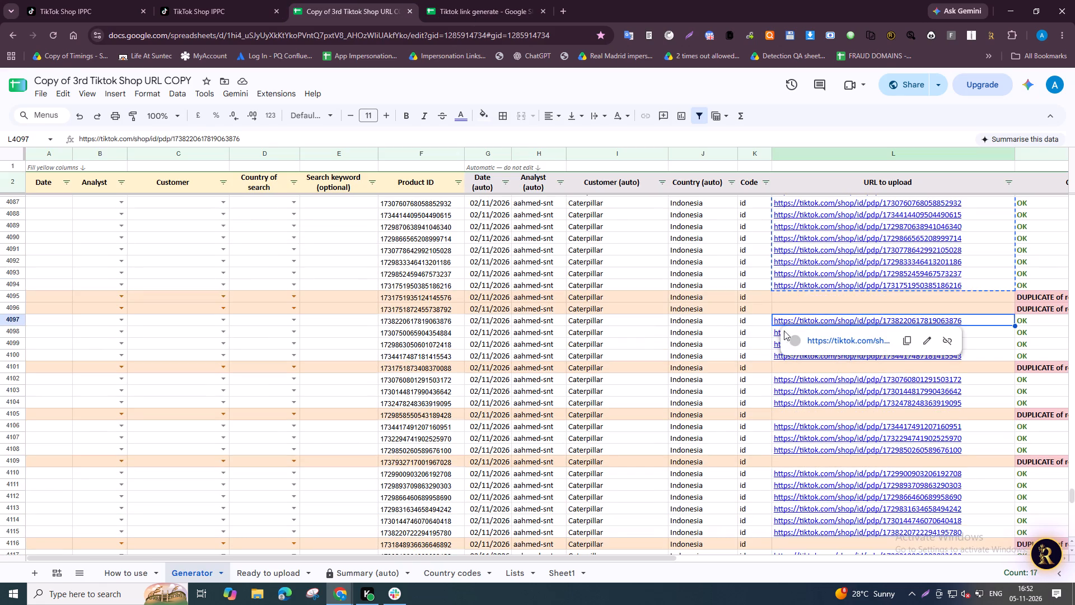
pyautogui.scroll(-1, 782, 408)
pyautogui.keyDown('shift'); pyautogui.click(805, 394); pyautogui.keyUp('shift')
pyautogui.hotkey('ctrl', 'c')
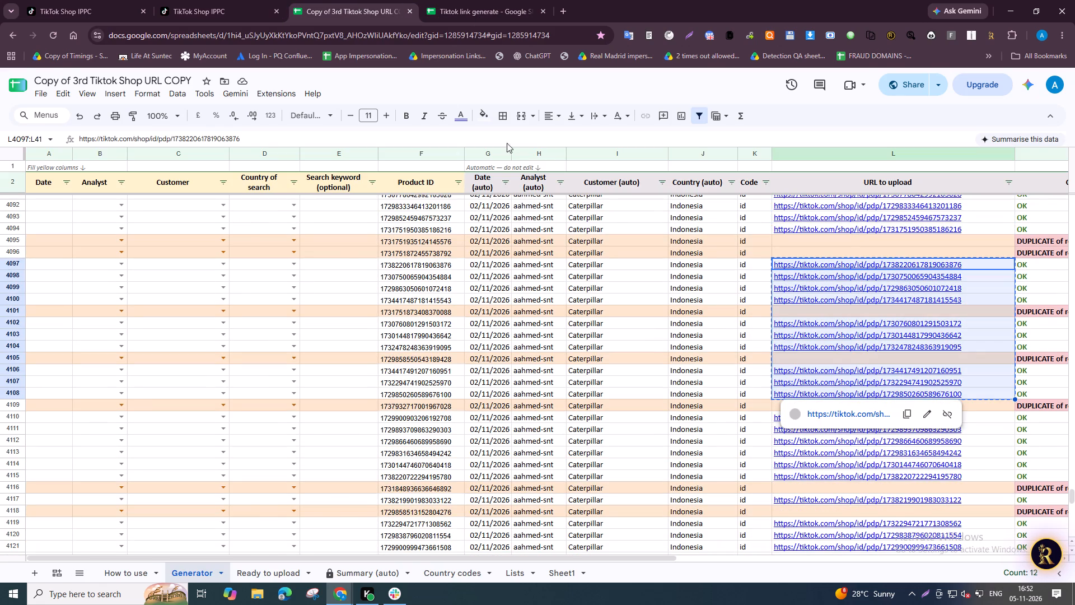
# Replace the URLs in the IPPC form with the copied Generator block and run the search for Indonesia.
pyautogui.click(217, 0)
pyautogui.press('Delete')
pyautogui.hotkey('ctrl', 'v')
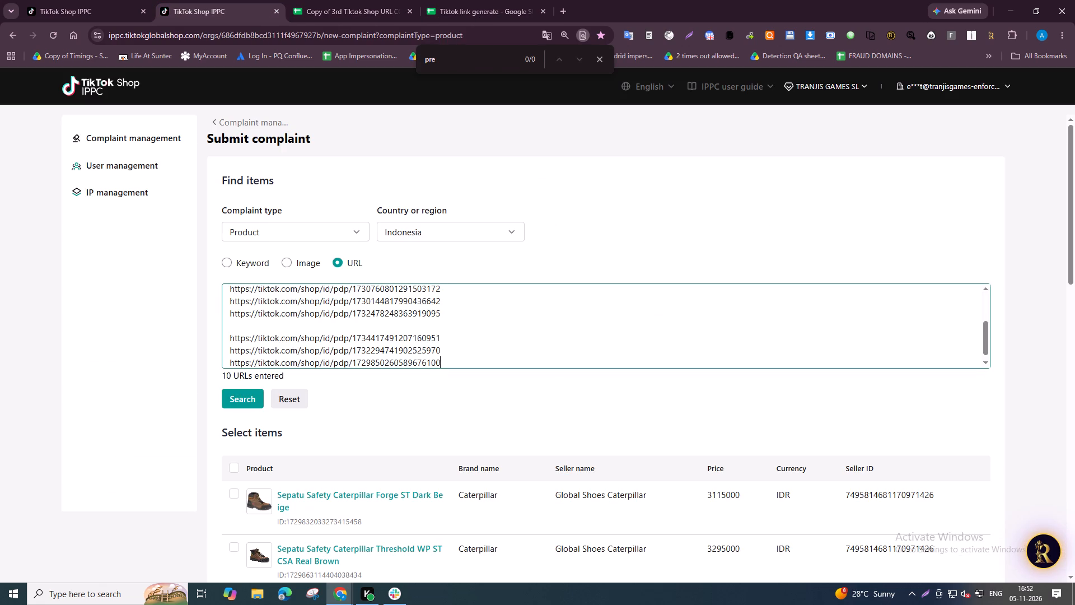
pyautogui.click(247, 397)
# Examine the images of the first six new results, from Men's Outline Seal Brown (P90803) to Threshold Brown ST Waterproof Boot.
pyautogui.scroll(-4, 74, 437)
pyautogui.scroll(-3, 123, 417)
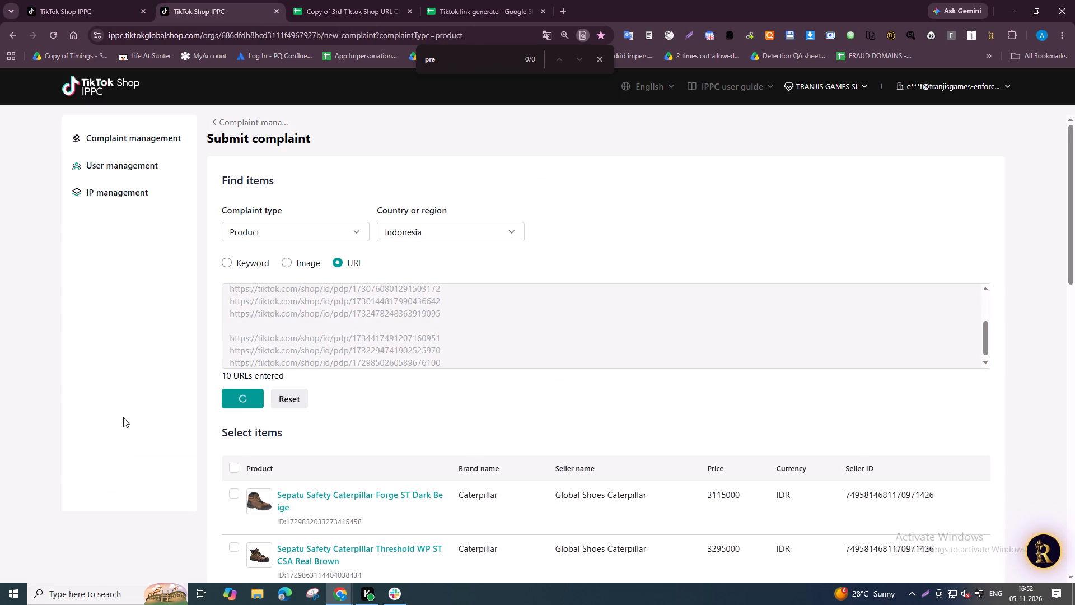
pyautogui.scroll(-10, 132, 403)
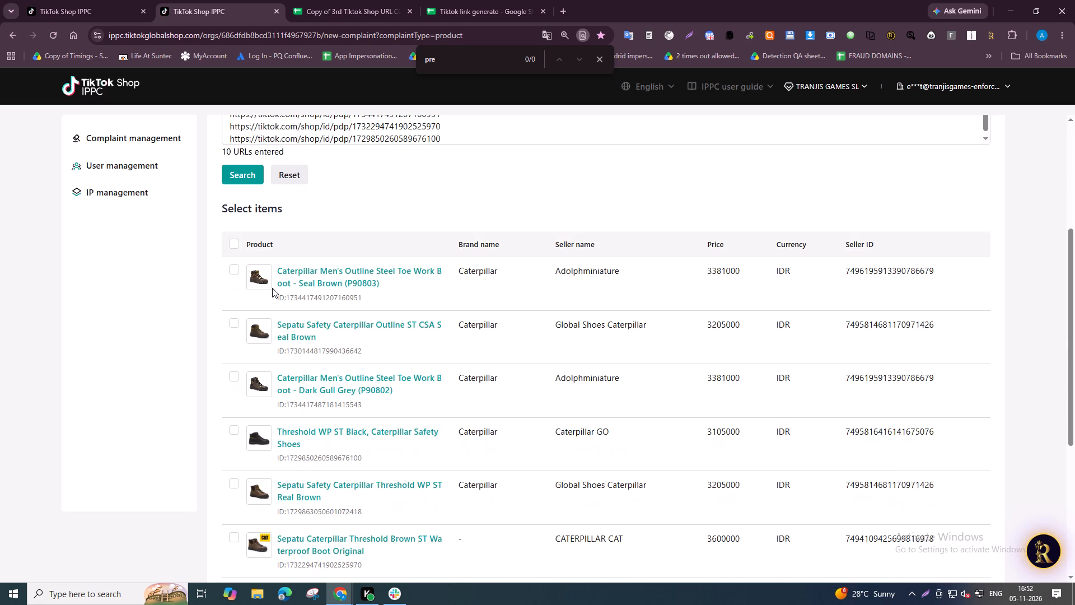
pyautogui.click(272, 288)
pyautogui.click(246, 285)
pyautogui.click(206, 297)
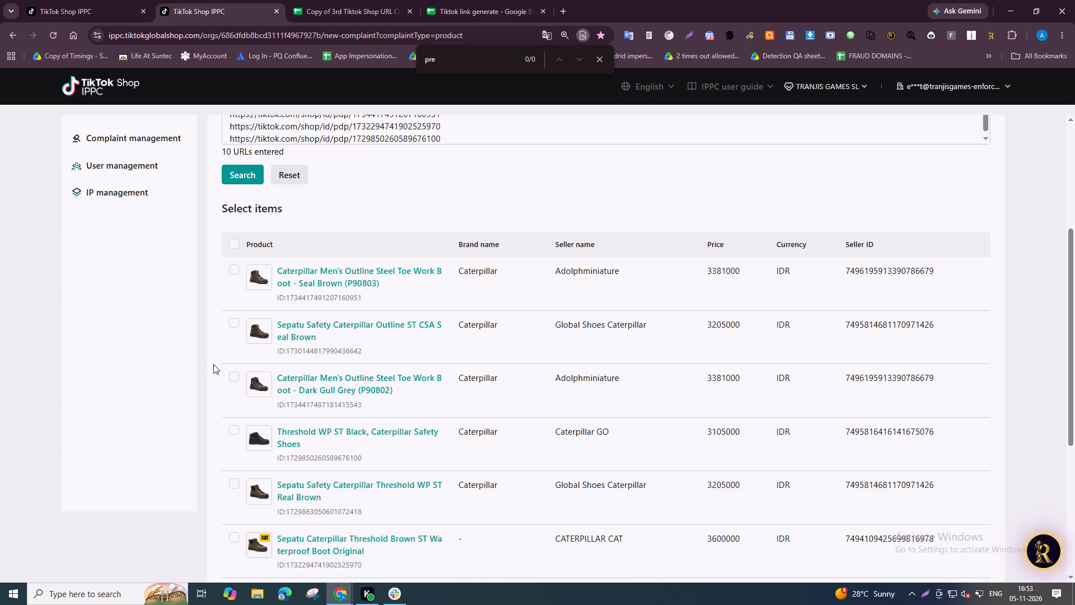
pyautogui.click(249, 337)
pyautogui.click(191, 350)
pyautogui.click(253, 387)
pyautogui.click(211, 395)
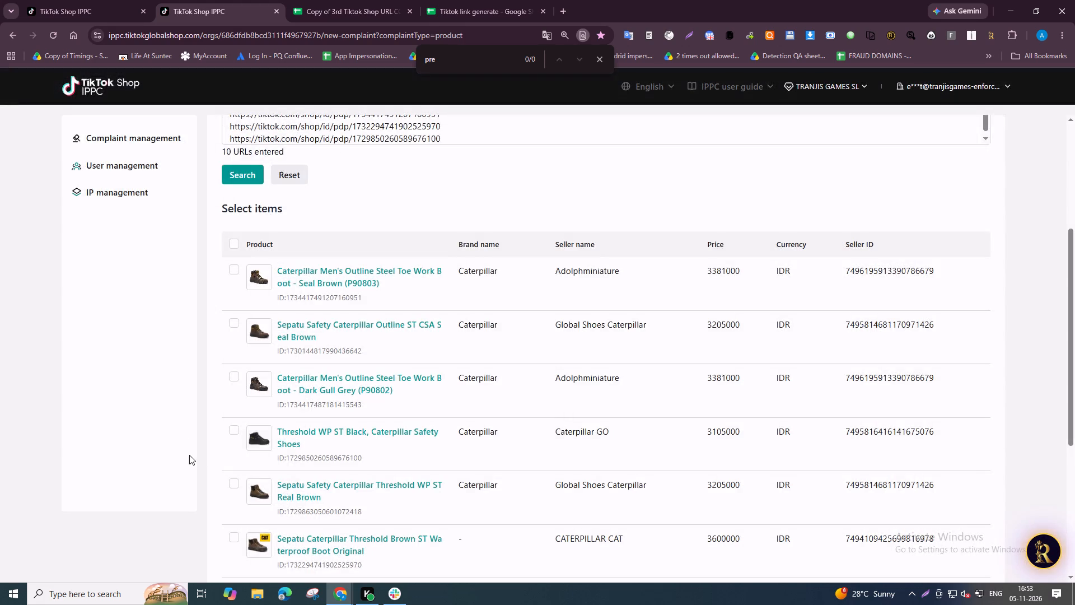
pyautogui.click(259, 445)
pyautogui.click(227, 444)
pyautogui.click(253, 497)
pyautogui.click(230, 474)
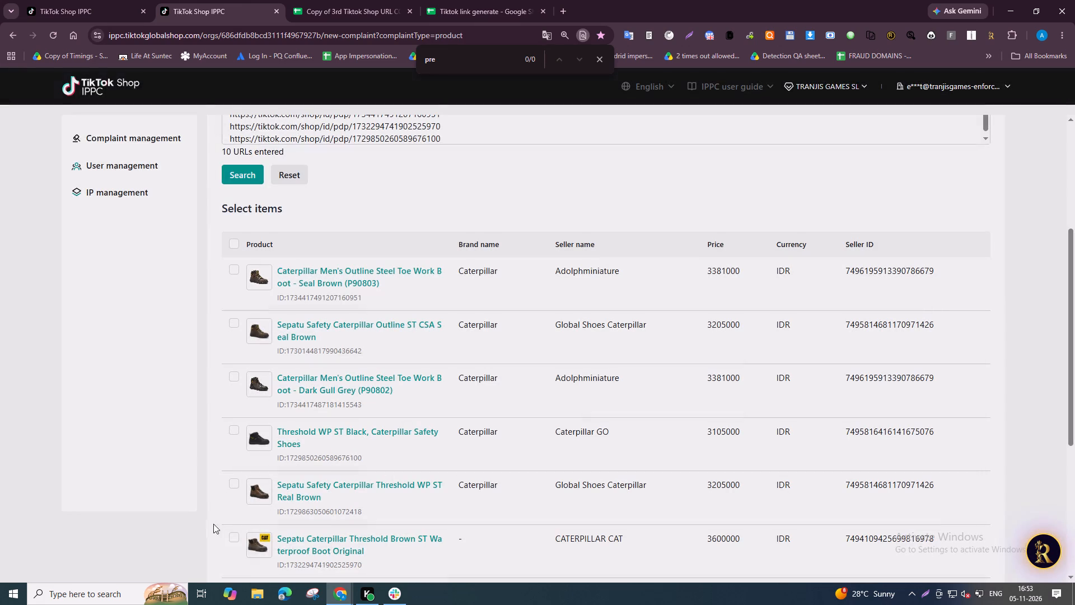
pyautogui.click(245, 543)
pyautogui.click(221, 485)
pyautogui.click(264, 560)
pyautogui.click(261, 552)
pyautogui.click(200, 483)
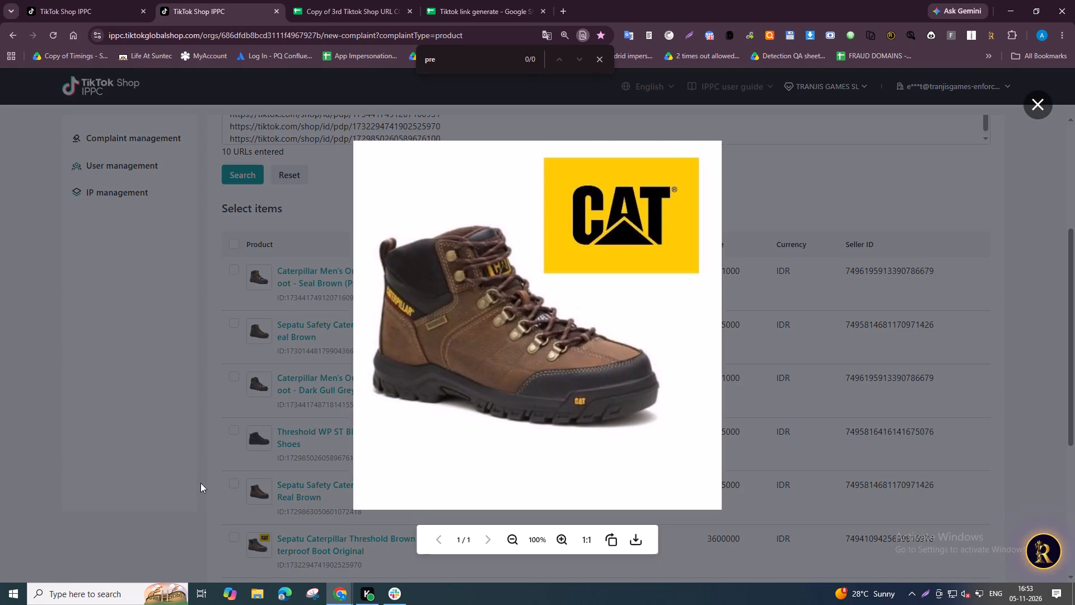
# Examine the images of the last four results, from MARKOTOIDshop's Outline St Csa Seal Brown to Forefront ST Dark Gull Grey.
pyautogui.doubleClick(314, 566)
pyautogui.scroll(-6, 345, 432)
pyautogui.click(267, 338)
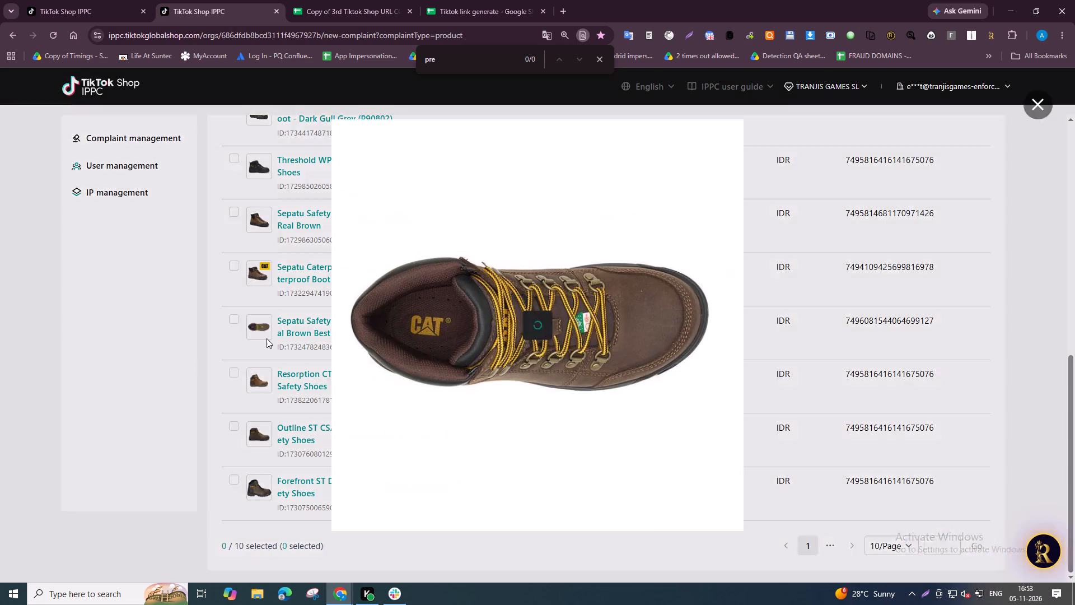
pyautogui.click(255, 345)
pyautogui.click(258, 393)
pyautogui.click(255, 399)
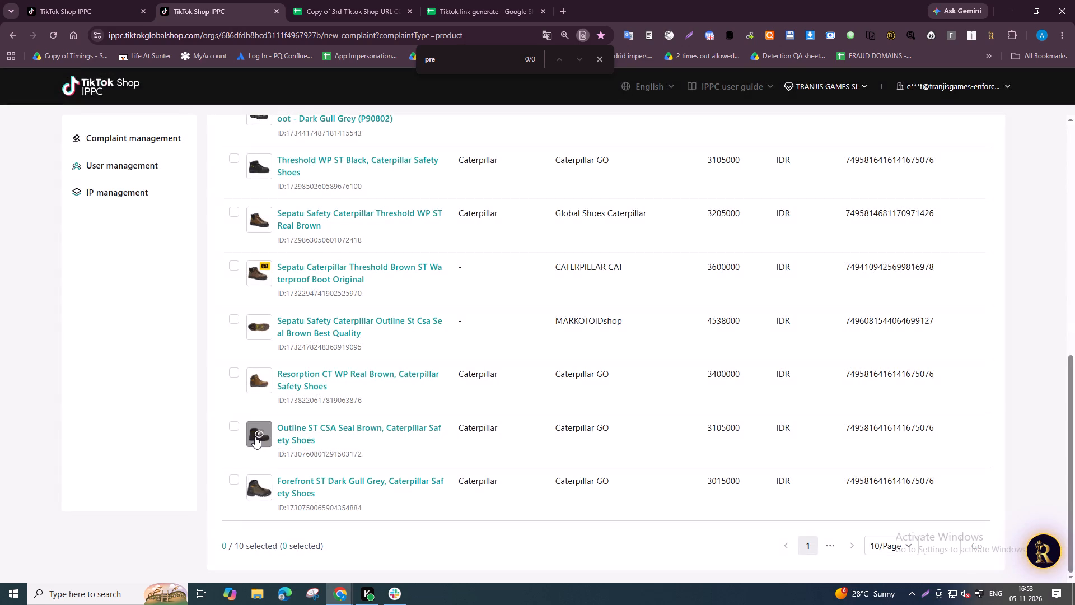
pyautogui.click(255, 436)
pyautogui.click(251, 459)
pyautogui.click(258, 500)
pyautogui.click(176, 423)
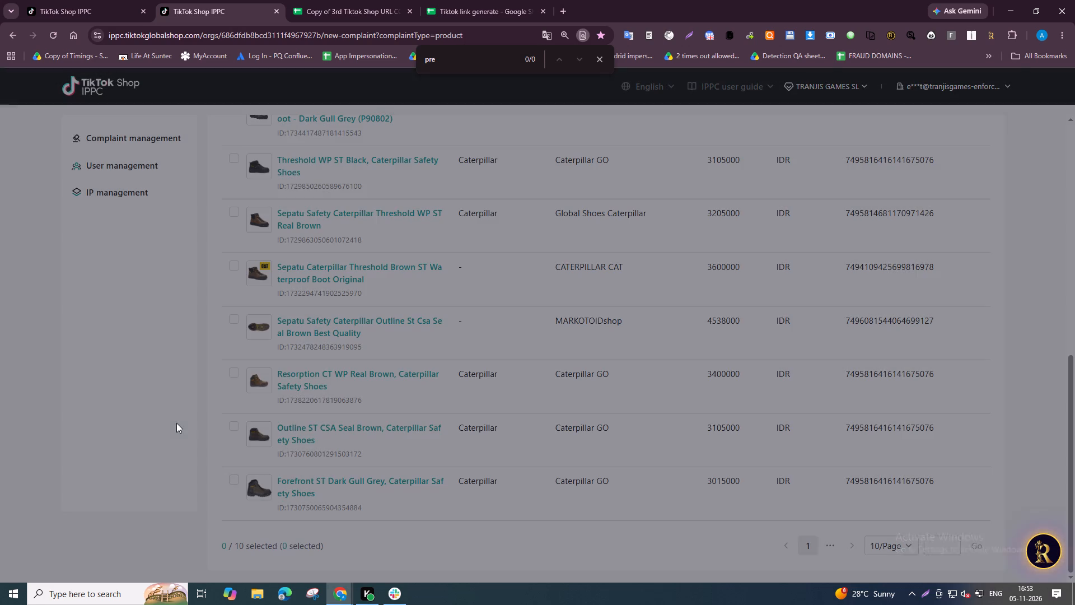
# Log the searched URLs from the IPPC form in New Work's Asset column from B30111 and randomise the pasted range.
pyautogui.scroll(15, 436, 387)
pyautogui.click(487, 336)
pyautogui.hotkey('ctrl', 'a')
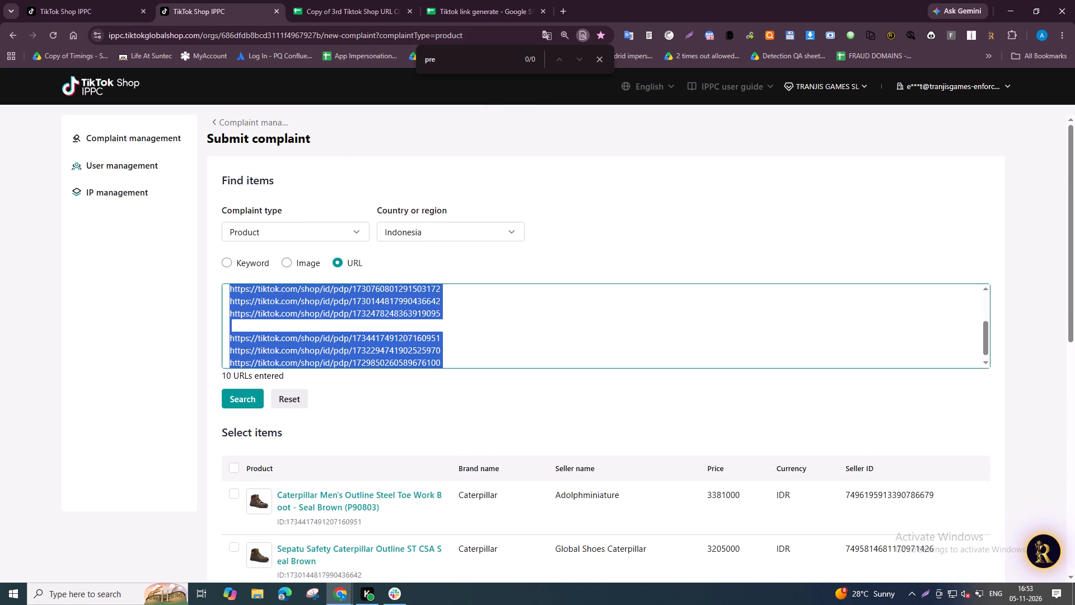
pyautogui.hotkey('ctrl', 'c')
pyautogui.hotkey('ctrl', 'c')
pyautogui.hotkey('alt', 'Tab')
pyautogui.scroll(-5, 361, 472)
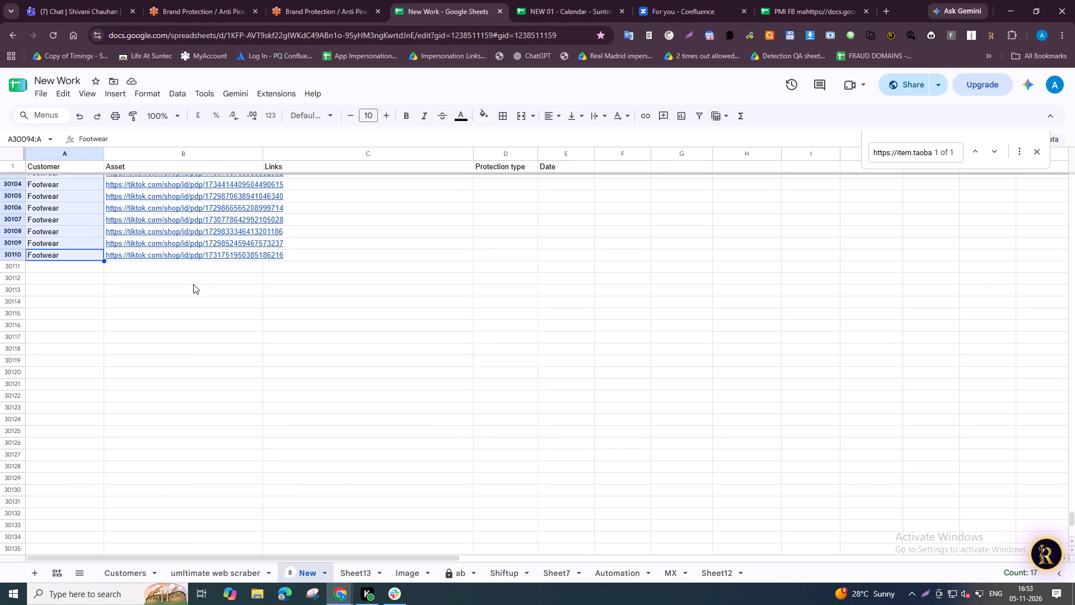
pyautogui.click(194, 267)
pyautogui.hotkey('ctrl', 'shift', 'v')
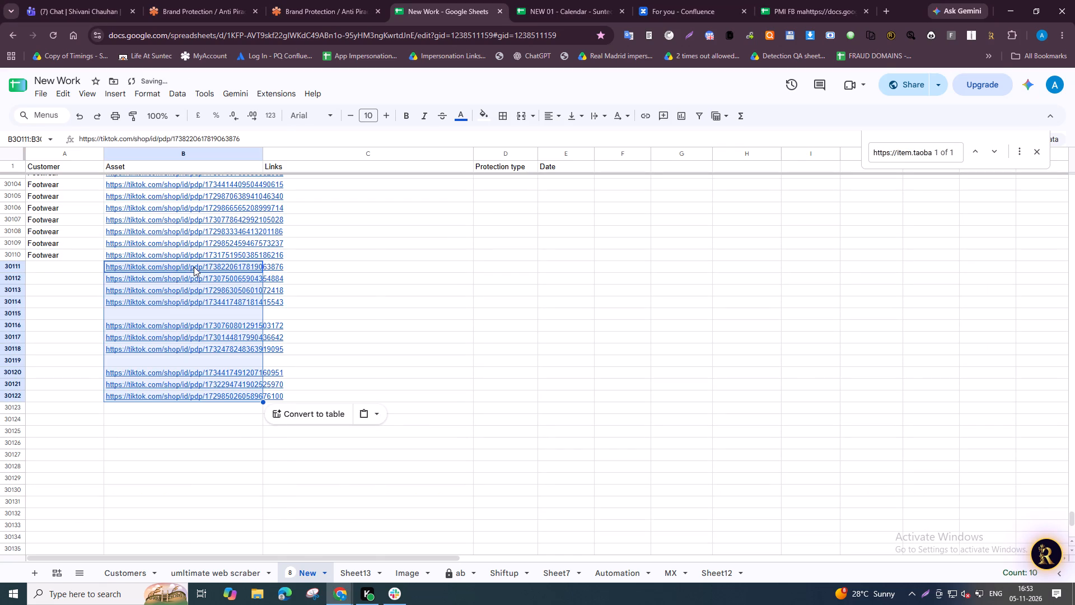
pyautogui.rightClick(194, 267)
pyautogui.click(257, 566)
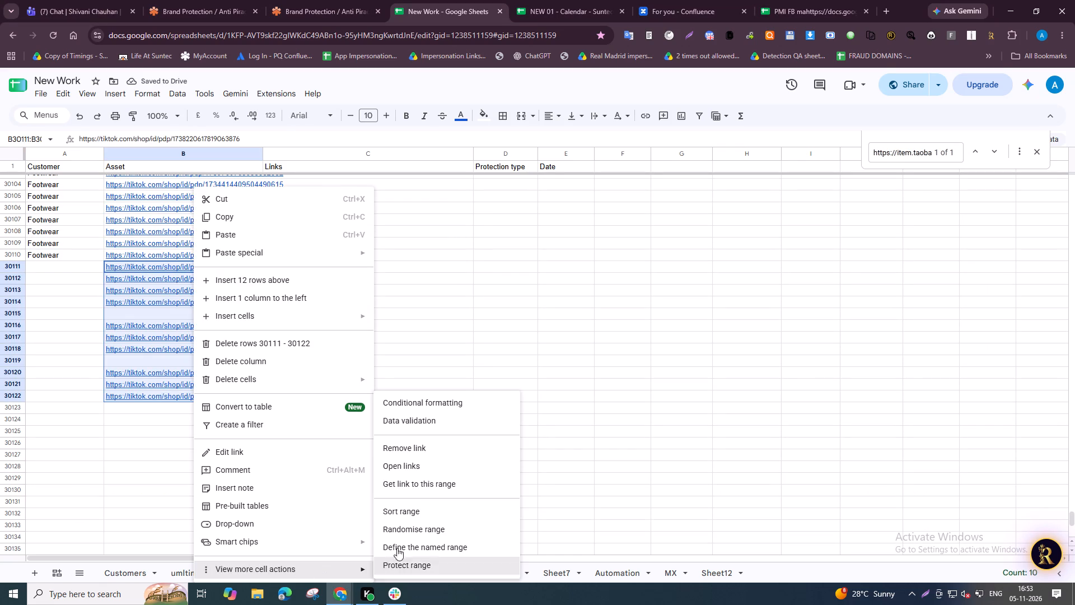
pyautogui.click(424, 535)
# Fill the Customer column with Footwear for the newly logged URLs, A30111 to A30120, in New Work.
pyautogui.click(157, 360)
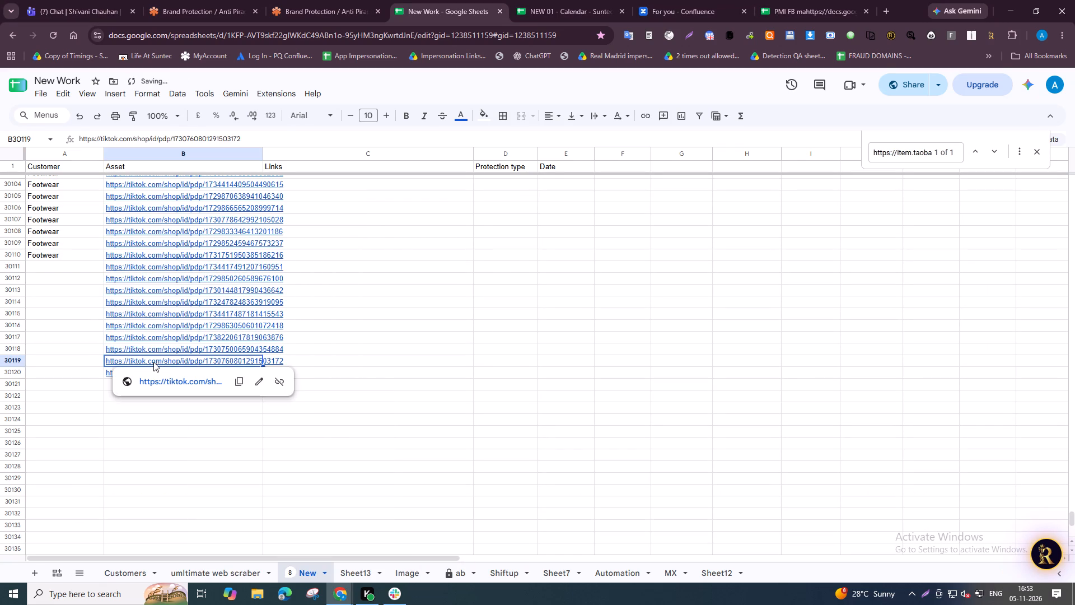
pyautogui.press('Down')
pyautogui.press('Left')
pyautogui.hotkey('ctrl', 'shift', 'Up')
pyautogui.hotkey('ctrl', 'd')
# Copy the next Indonesian upload URLs, L4110 to L4117, from the Generator sheet of the TikTok Shop URL copy.
pyautogui.hotkey('alt', 'Tab')
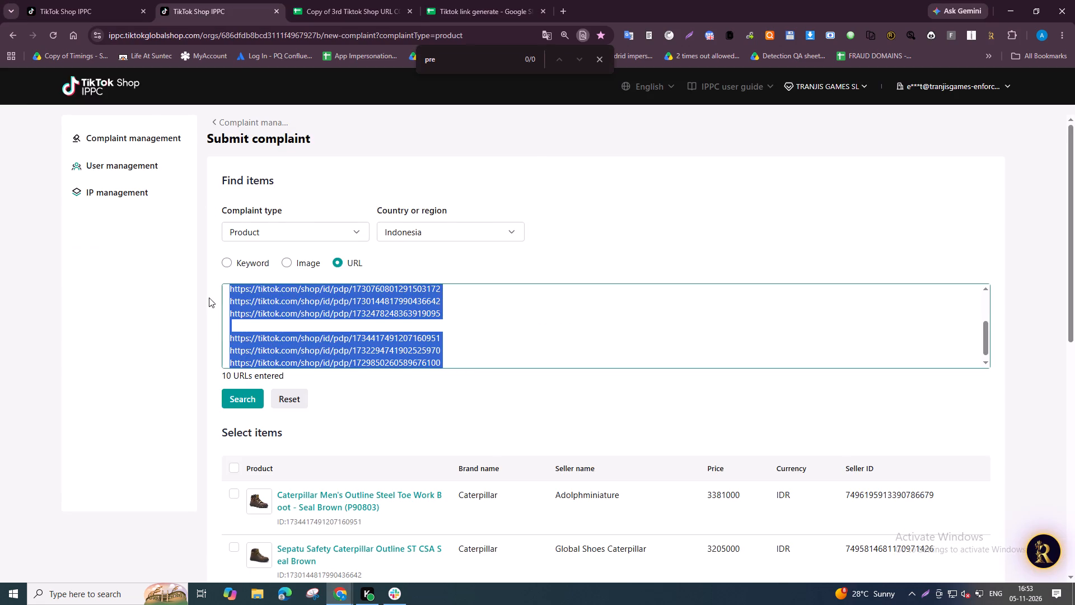
pyautogui.click(419, 0)
pyautogui.scroll(-3, 642, 266)
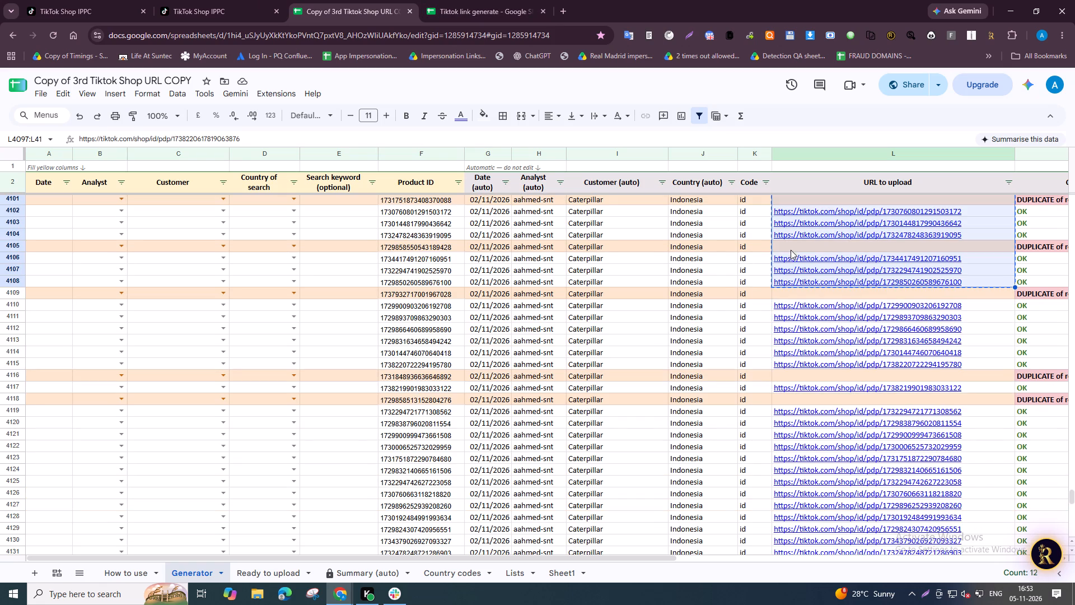
pyautogui.click(790, 248)
pyautogui.keyDown('shift'); pyautogui.click(797, 337); pyautogui.keyUp('shift')
pyautogui.hotkey('ctrl', 'c')
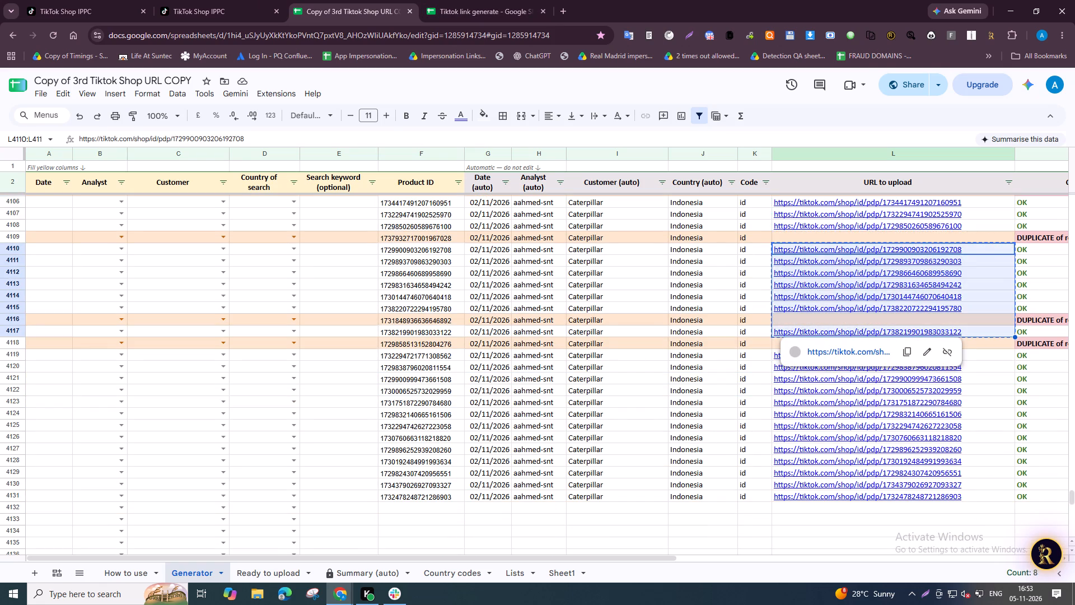
# Replace the URLs in the IPPC form with the copied L4110 to L4117 block and run the search for Indonesia.
pyautogui.click(218, 0)
pyautogui.press('Delete')
pyautogui.hotkey('ctrl', 'v')
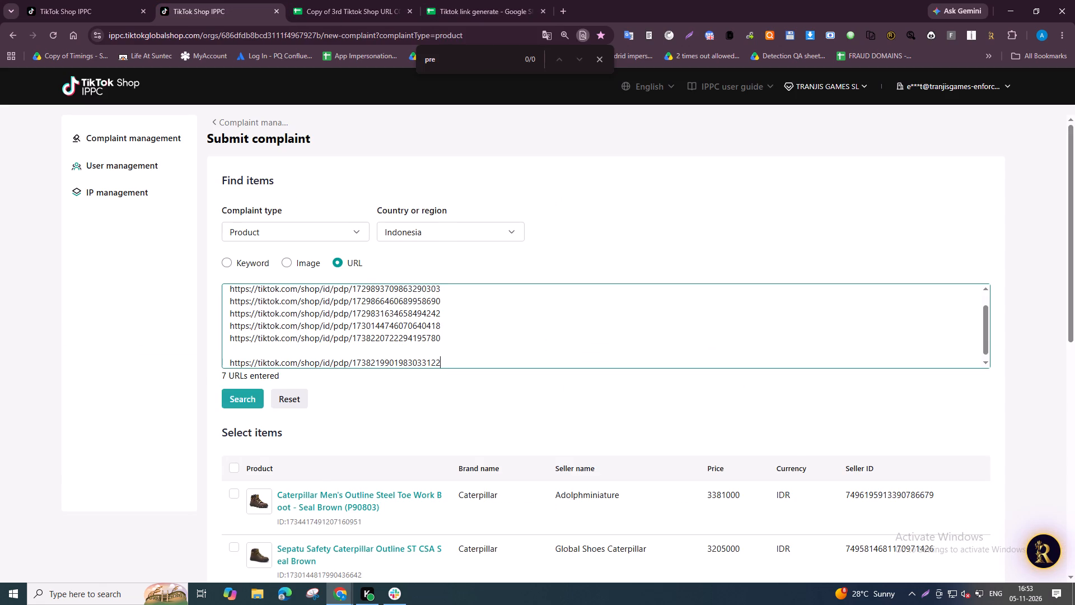
pyautogui.click(235, 399)
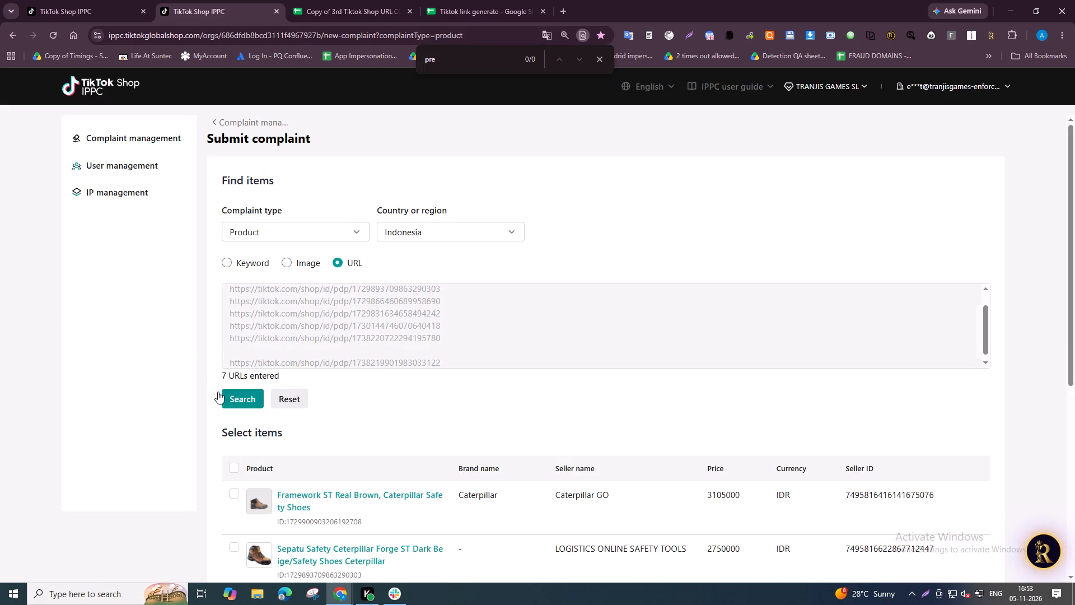
# Examine the images of the first six new results, from Framework ST Real Brown to Threshold WP ST Seal Brown.
pyautogui.scroll(-6, 157, 389)
pyautogui.scroll(-4, 253, 450)
pyautogui.click(260, 288)
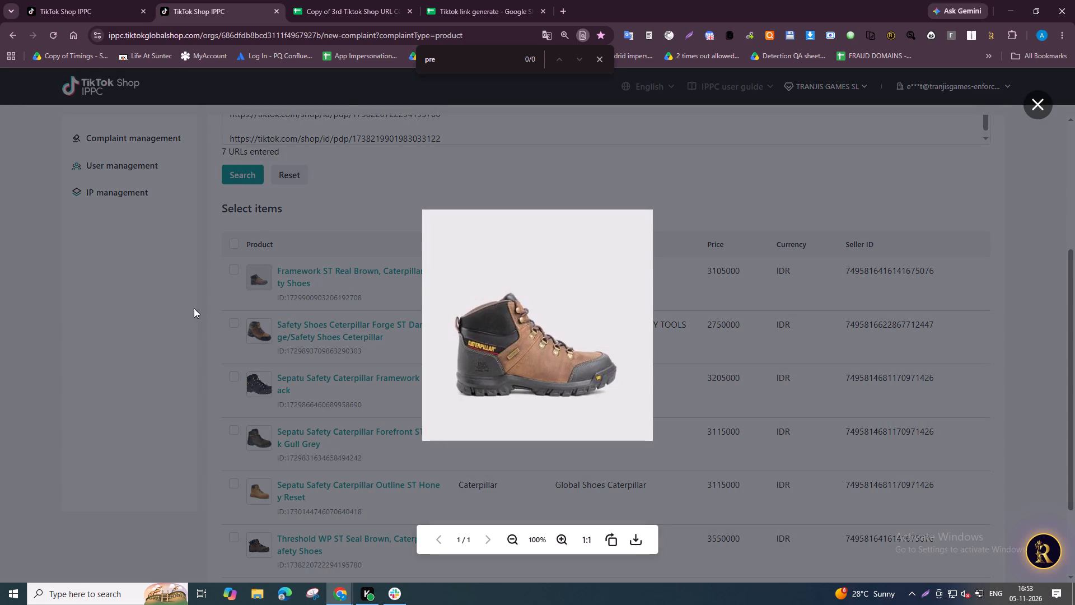
pyautogui.click(194, 308)
pyautogui.click(260, 336)
pyautogui.click(209, 346)
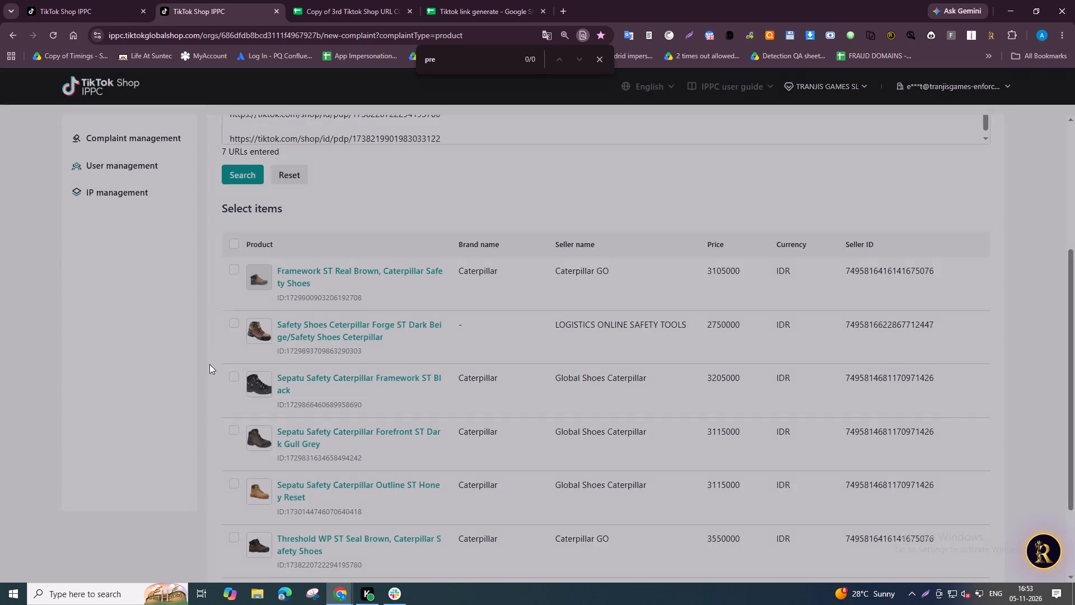
pyautogui.click(256, 389)
pyautogui.click(202, 395)
pyautogui.click(263, 446)
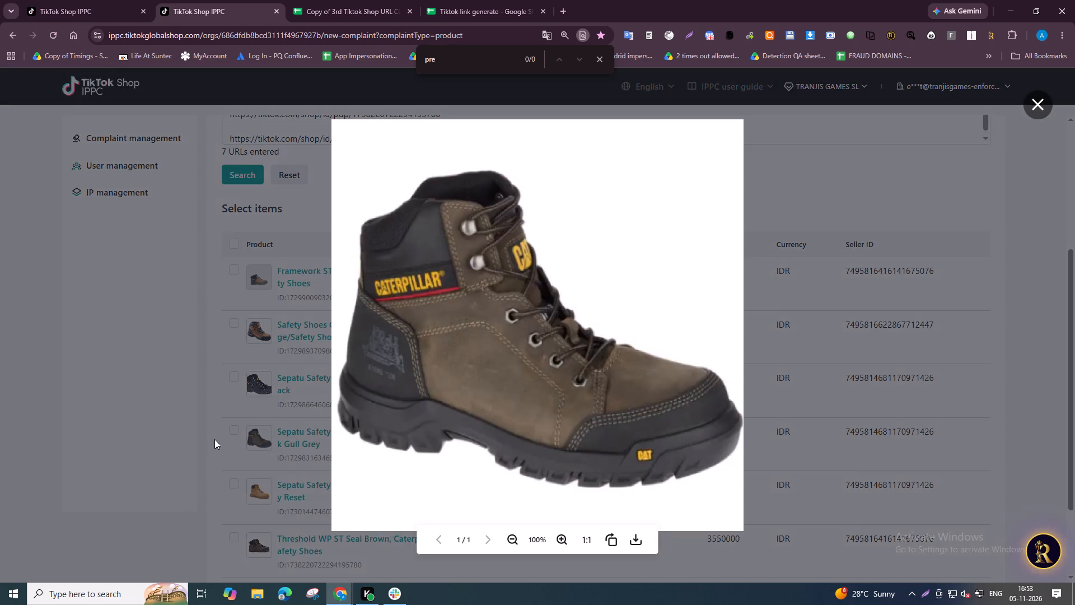
pyautogui.click(214, 439)
pyautogui.click(257, 502)
pyautogui.click(224, 491)
pyautogui.click(267, 557)
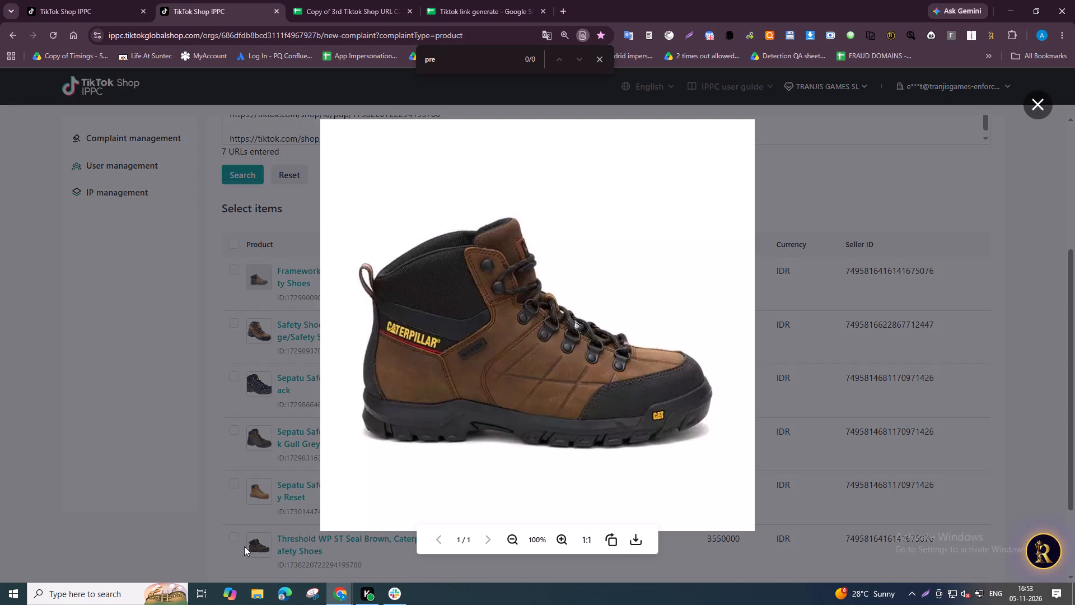
pyautogui.click(218, 508)
# Examine the images of the last four results, from Forefront ST Dark Gull Grey to Global Shoes Caterpillar's Threshold WP ST Seal Brown.
pyautogui.scroll(-5, 324, 560)
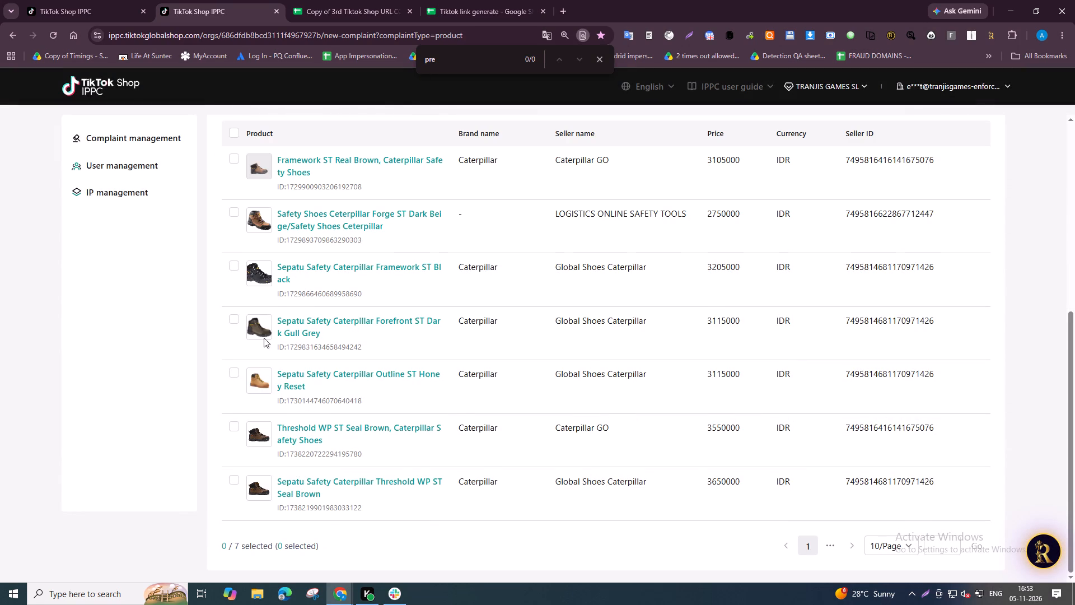
pyautogui.click(264, 336)
pyautogui.click(241, 348)
pyautogui.click(265, 388)
pyautogui.click(254, 404)
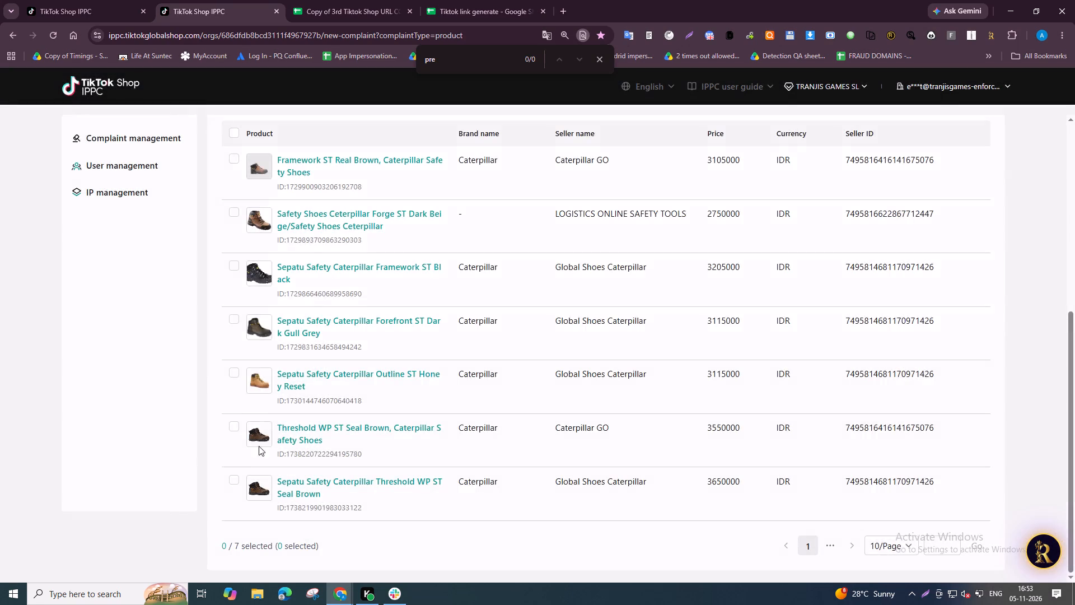
pyautogui.click(259, 446)
pyautogui.click(230, 448)
pyautogui.click(261, 495)
pyautogui.click(195, 420)
# Search the IPPC results page for the words "used" and "pre".
pyautogui.rightClick(147, 348)
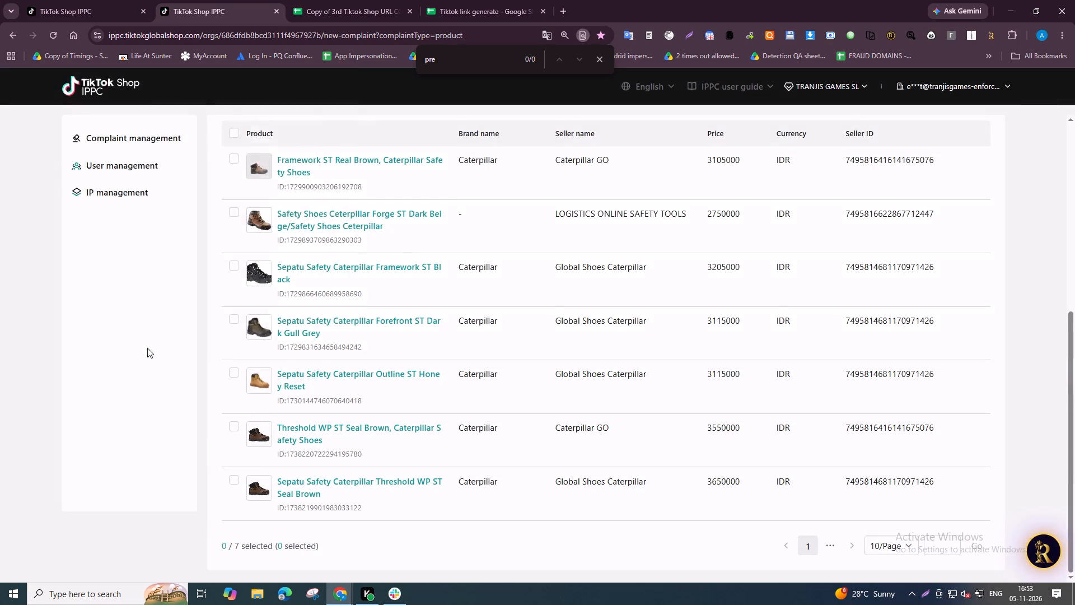
pyautogui.click(253, 234)
pyautogui.hotkey('ctrl', 'f')
pyautogui.write('use')
pyautogui.press('d')
pyautogui.press('BackSpace')
pyautogui.press('BackSpace')
pyautogui.press('BackSpace')
pyautogui.press('BackSpace')
pyautogui.press('BackSpace')
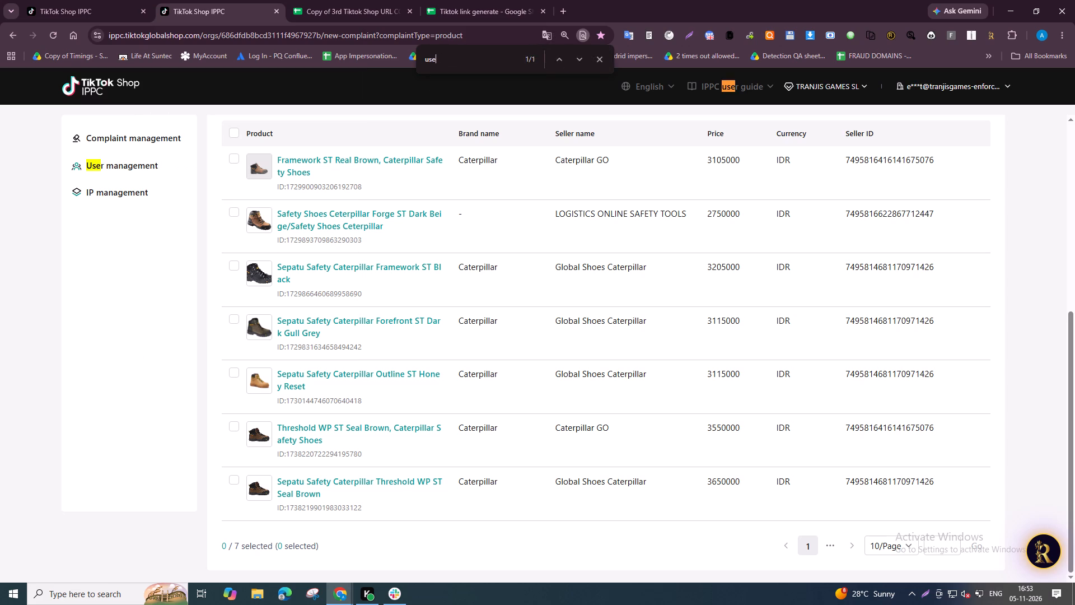
pyautogui.write('pre')
# Move the URLs from the IPPC form into New Work's Asset column from B30121 and randomise the pasted range.
pyautogui.scroll(6, 242, 236)
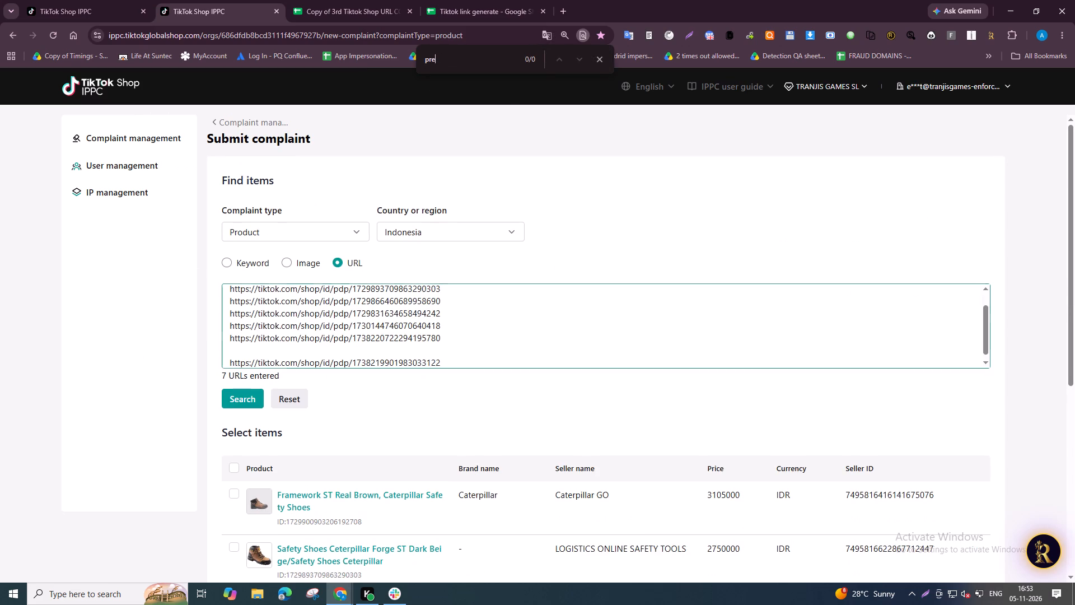
pyautogui.click(486, 312)
pyautogui.hotkey('ctrl', 'a')
pyautogui.hotkey('ctrl', 'x')
pyautogui.hotkey('alt', 'Tab')
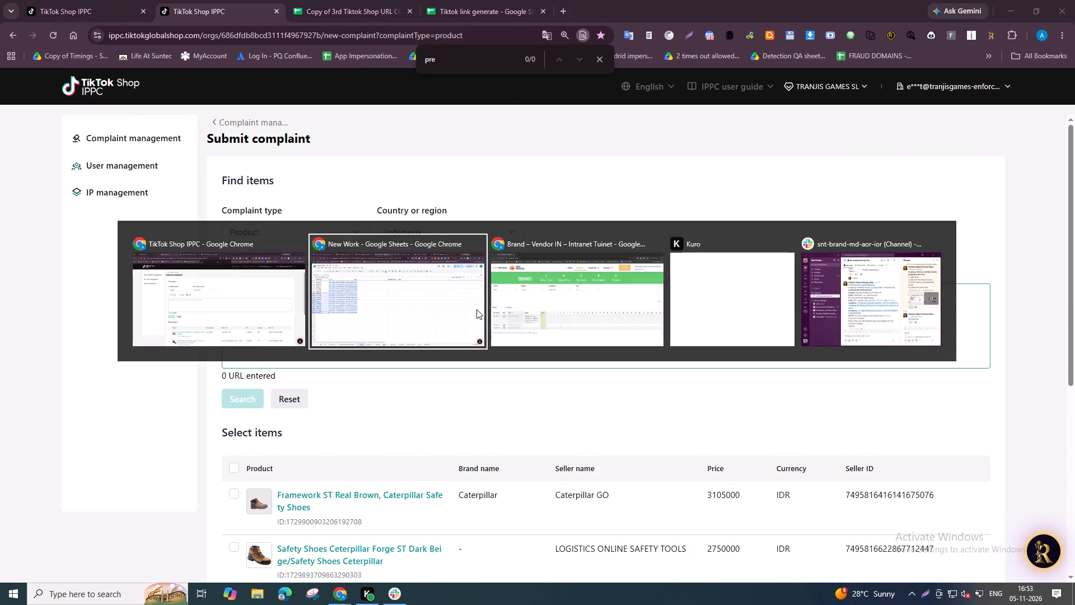
pyautogui.click(221, 384)
pyautogui.hotkey('ctrl', 'shift', 'v')
pyautogui.rightClick(221, 384)
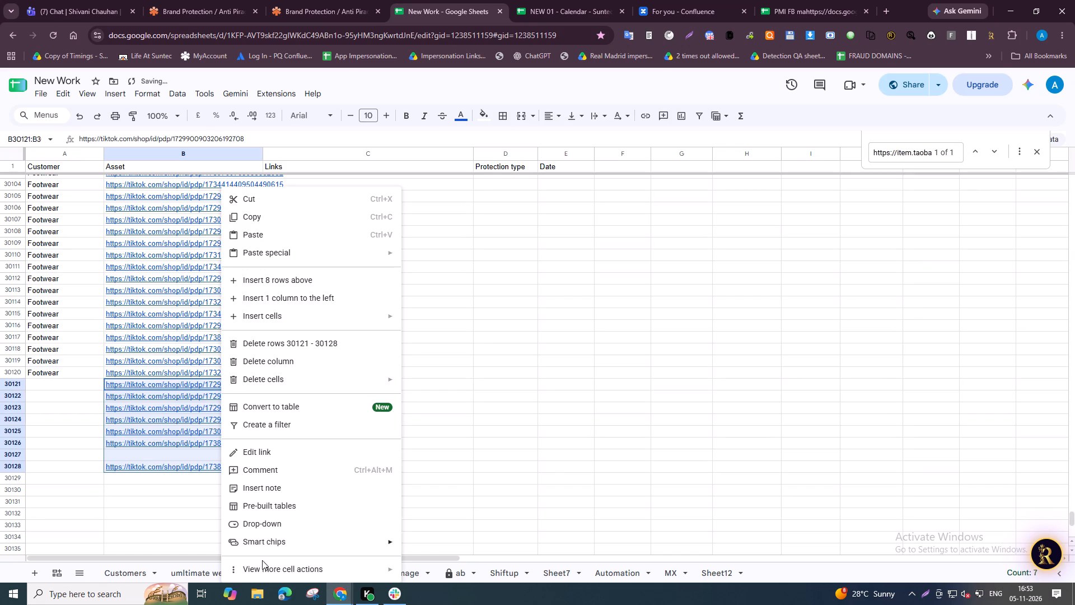
pyautogui.click(263, 564)
pyautogui.click(457, 524)
pyautogui.click(298, 491)
# Copy the last Indonesian upload URLs, L4119 to L4131, from the Generator sheet of the TikTok Shop URL copy.
pyautogui.hotkey('alt', 'Tab')
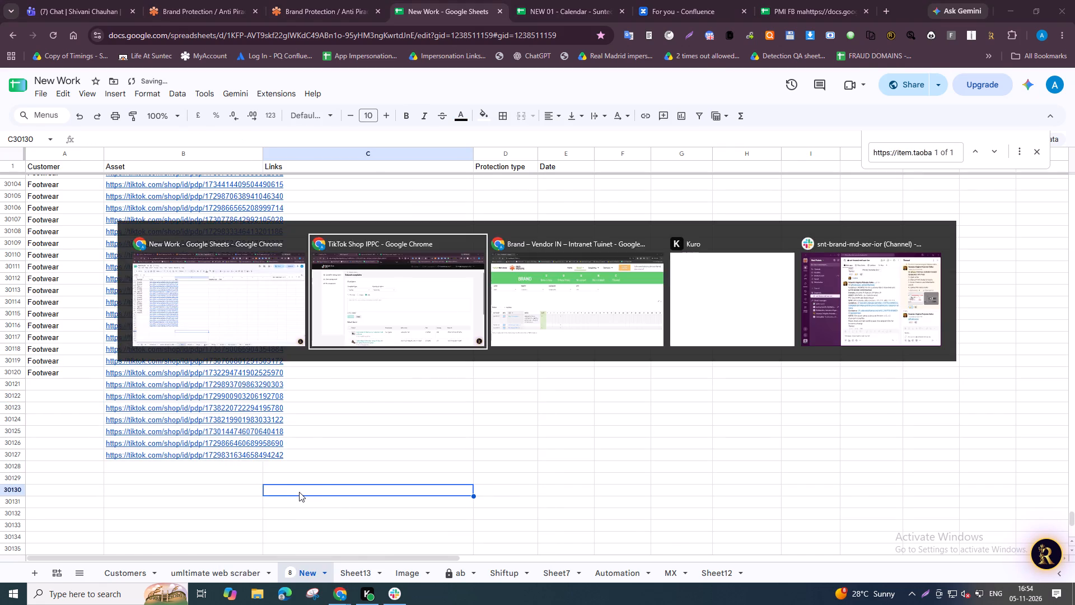
pyautogui.click(480, 0)
pyautogui.click(363, 0)
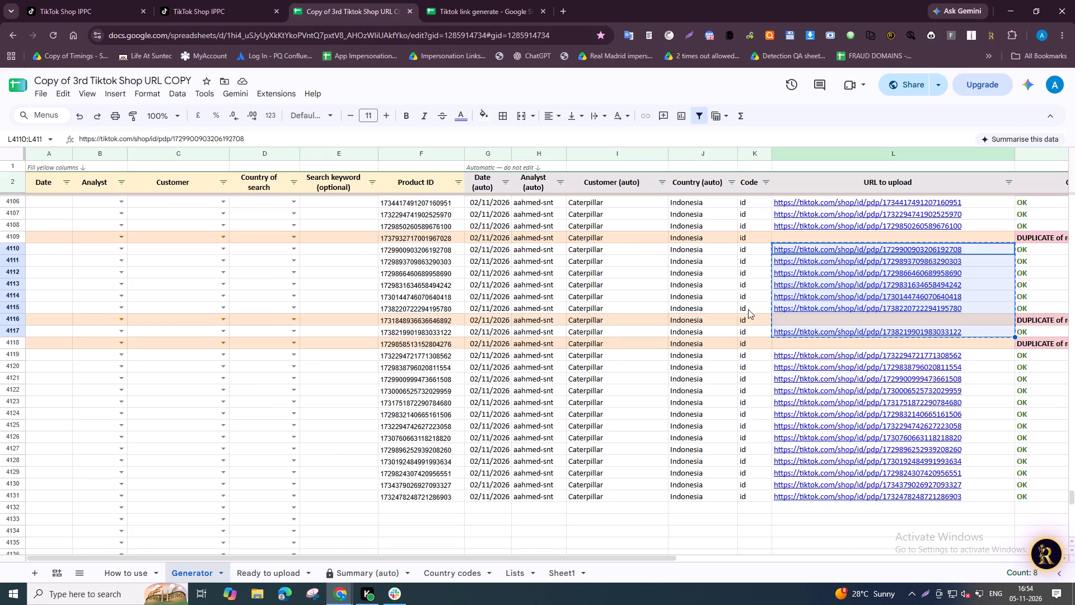
pyautogui.click(803, 356)
pyautogui.keyDown('shift'); pyautogui.click(793, 496); pyautogui.keyUp('shift')
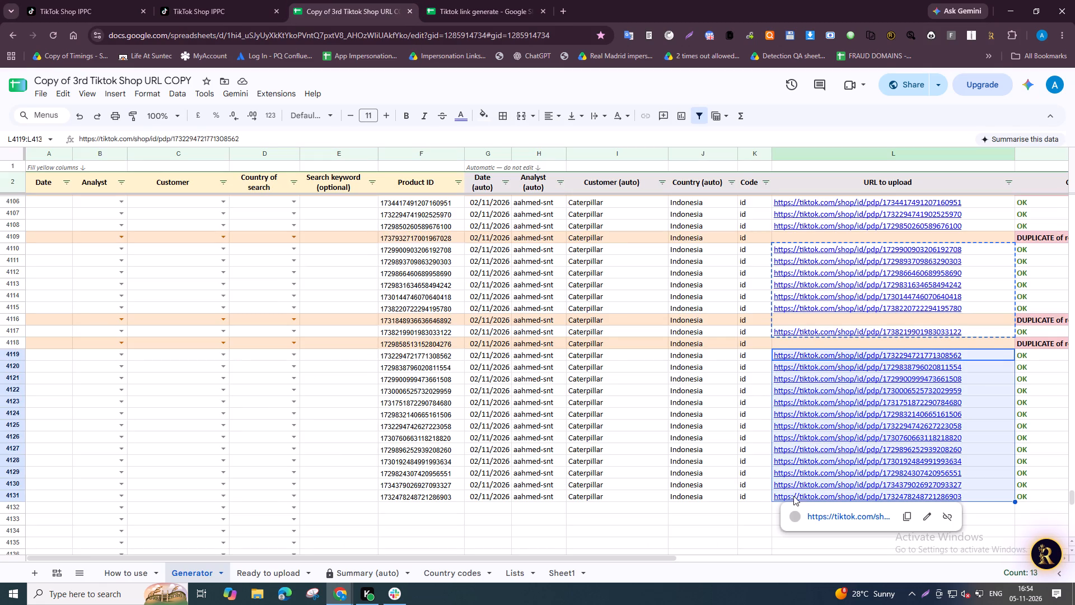
pyautogui.hotkey('ctrl', 'c')
# Enter the copied L4119 to L4131 URLs in the emptied IPPC form and run the search for Indonesia.
pyautogui.click(237, 0)
pyautogui.click(429, 318)
pyautogui.hotkey('ctrl', 'v')
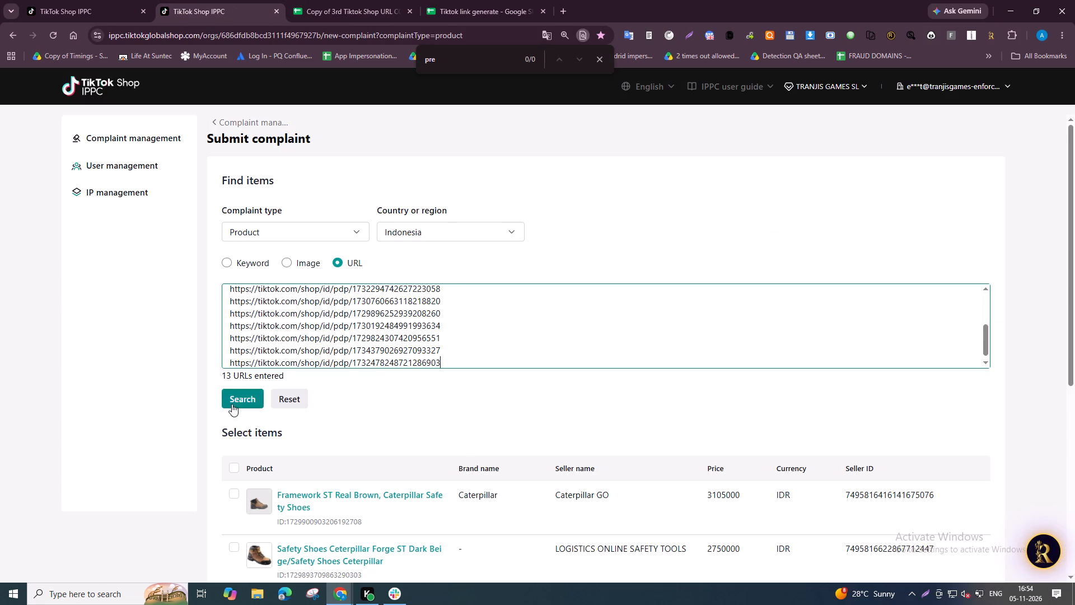
pyautogui.click(231, 403)
# Examine the images of the first five new results, from Outline Gull Grey Steel Toe to ChefBoulevardmall's Imported Outdoor Sports hiking boots.
pyautogui.scroll(-6, 231, 406)
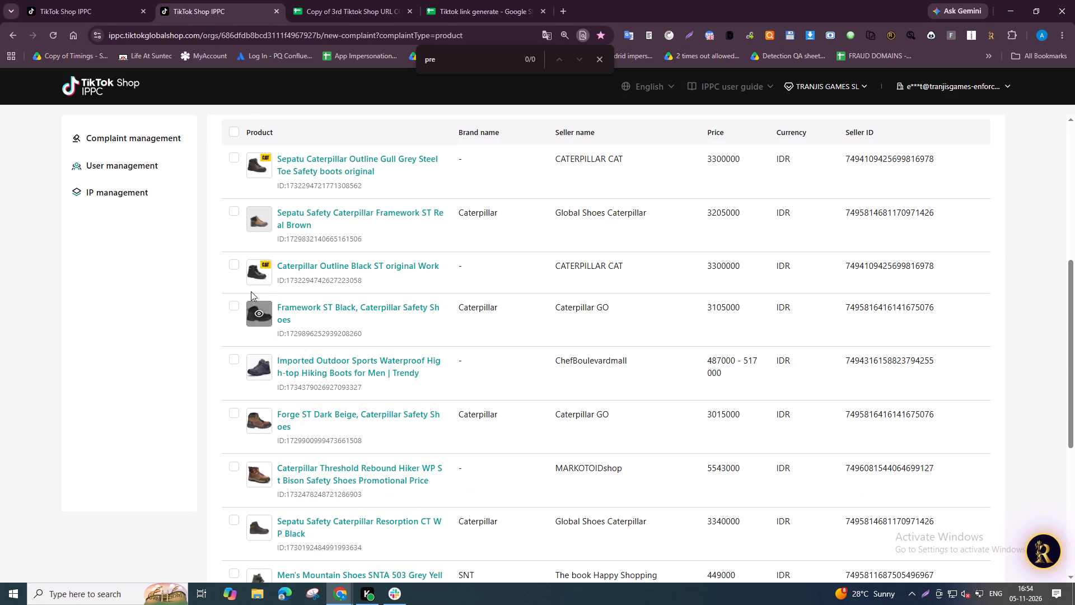
pyautogui.click(250, 162)
pyautogui.click(204, 238)
pyautogui.click(250, 231)
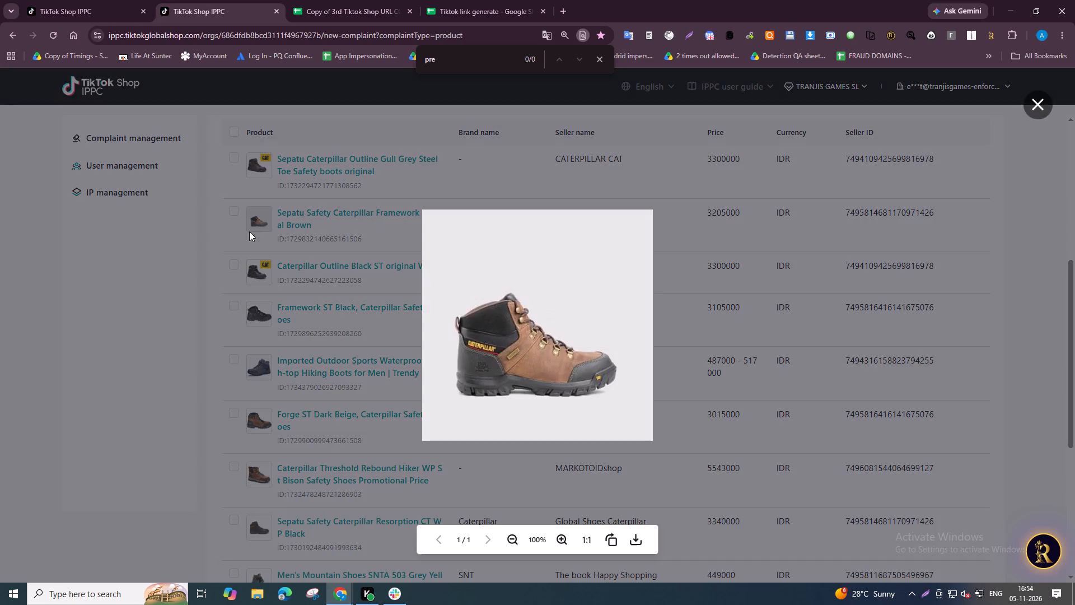
pyautogui.click(208, 241)
pyautogui.click(263, 267)
pyautogui.click(210, 288)
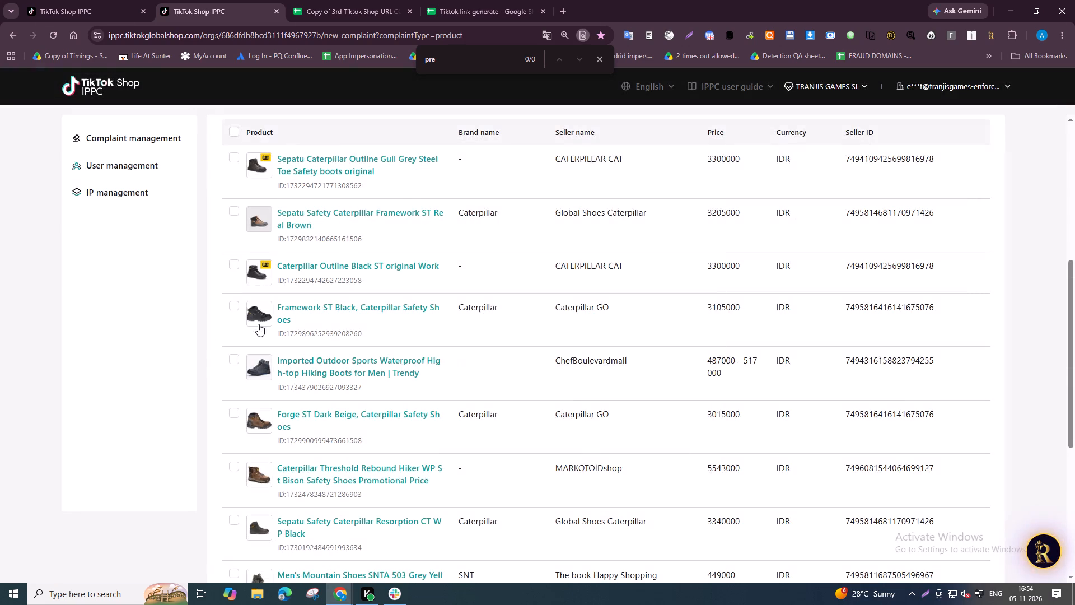
pyautogui.click(258, 324)
pyautogui.click(216, 328)
pyautogui.click(273, 373)
pyautogui.click(263, 373)
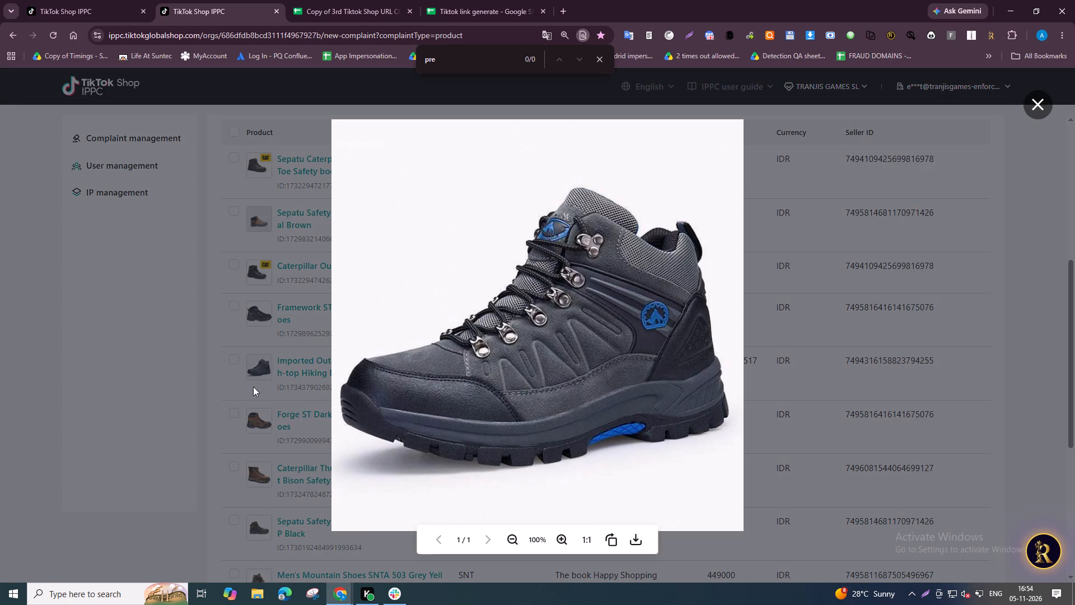
pyautogui.click(292, 385)
pyautogui.doubleClick(311, 389)
pyautogui.hotkey('ctrl', 'c')
pyautogui.hotkey('ctrl', 'f')
pyautogui.hotkey('ctrl', 'v')
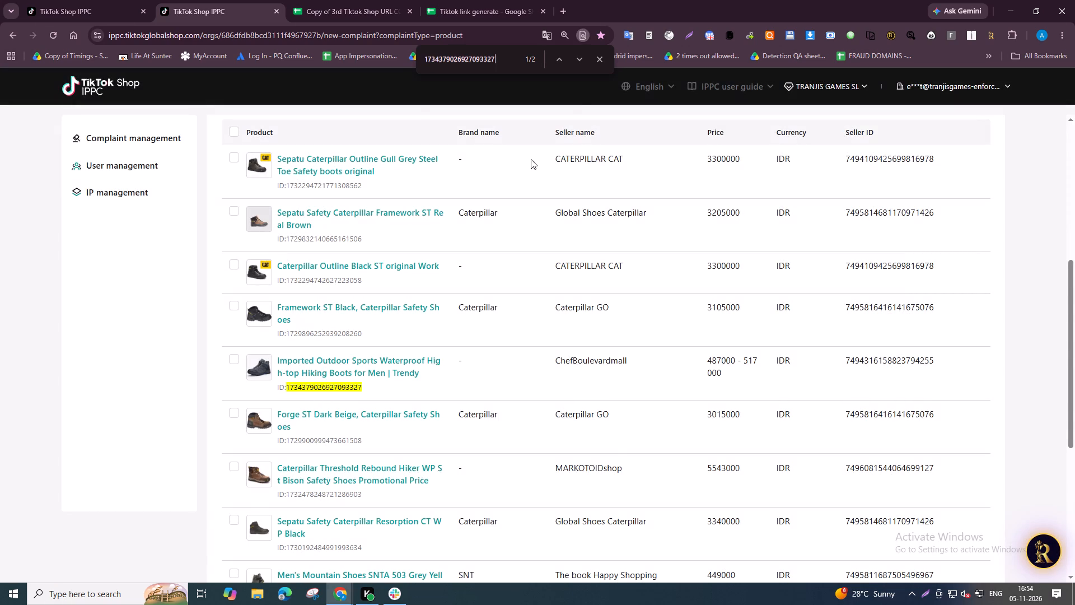
pyautogui.click(585, 58)
pyautogui.tripleClick(434, 355)
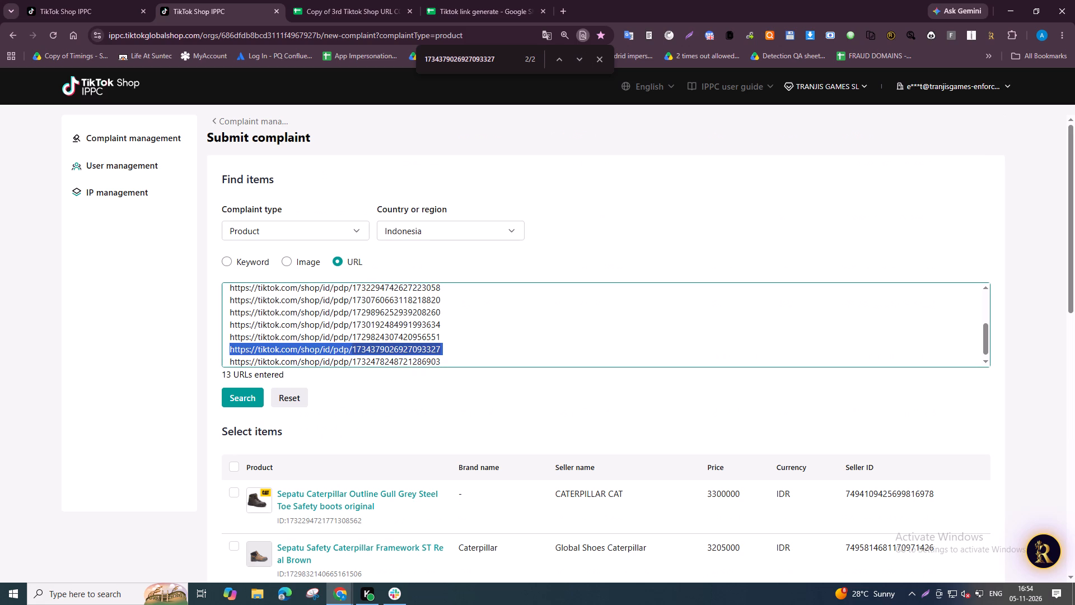
pyautogui.press('Delete')
# Examine the images of the next results, from Caterpillar GO's Forge ST Dark Beige to The book Happy Shopping's SNTA 503 hiking shoes.
pyautogui.scroll(-6, 277, 379)
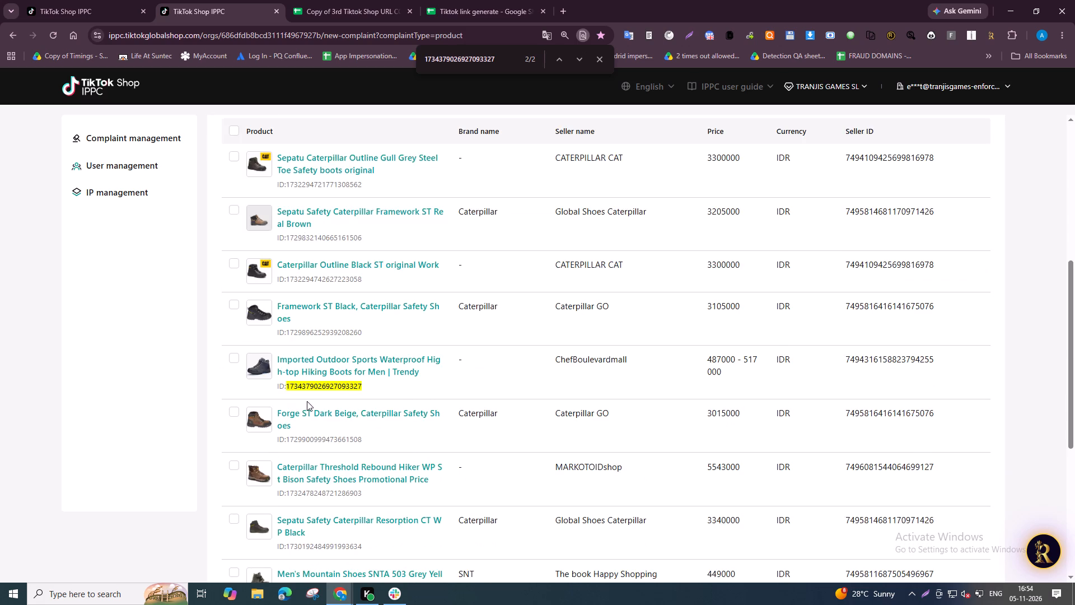
pyautogui.scroll(-4, 311, 399)
pyautogui.click(260, 201)
pyautogui.click(253, 222)
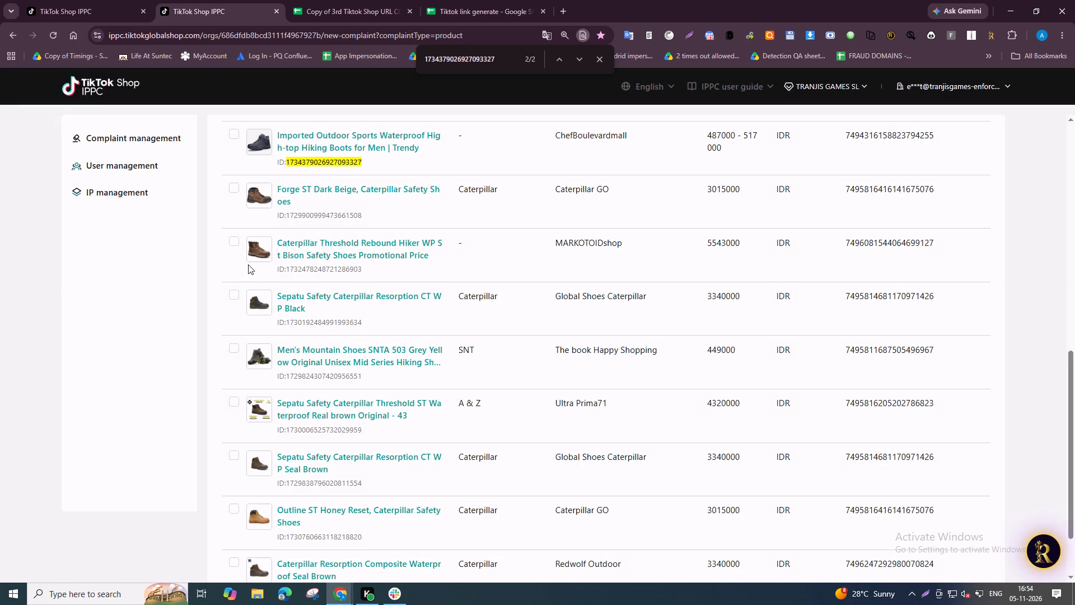
pyautogui.click(251, 262)
pyautogui.click(253, 258)
pyautogui.click(251, 269)
pyautogui.click(253, 311)
pyautogui.click(252, 310)
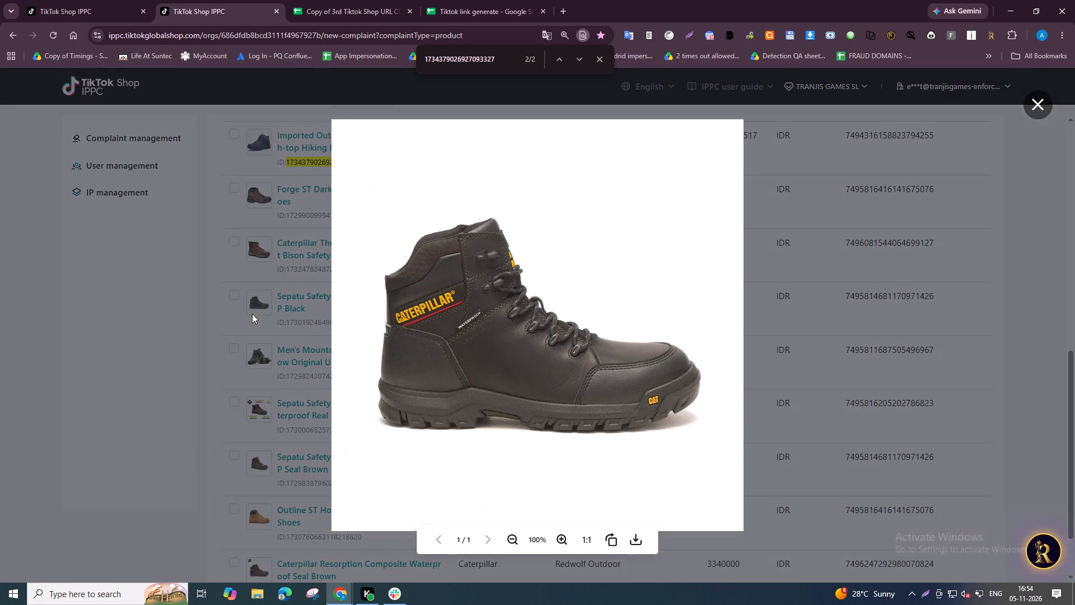
pyautogui.click(253, 362)
pyautogui.click(254, 368)
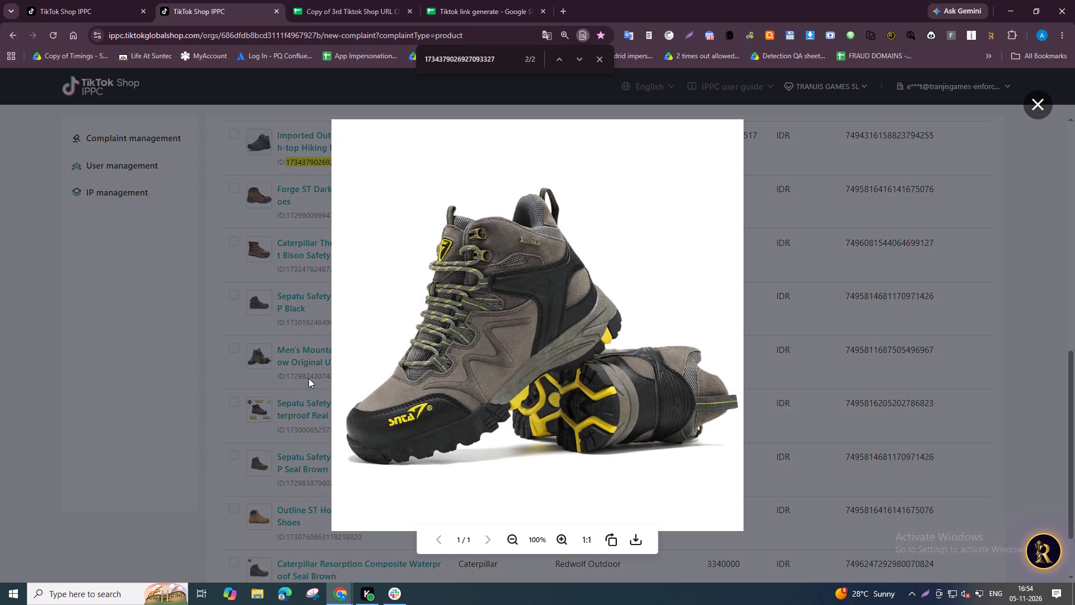
pyautogui.tripleClick(309, 378)
pyautogui.keyDown('ctrl'); pyautogui.click(309, 378); pyautogui.keyUp('ctrl')
pyautogui.hotkey('ctrl', 'c')
pyautogui.doubleClick(310, 376)
pyautogui.hotkey('ctrl', 'c')
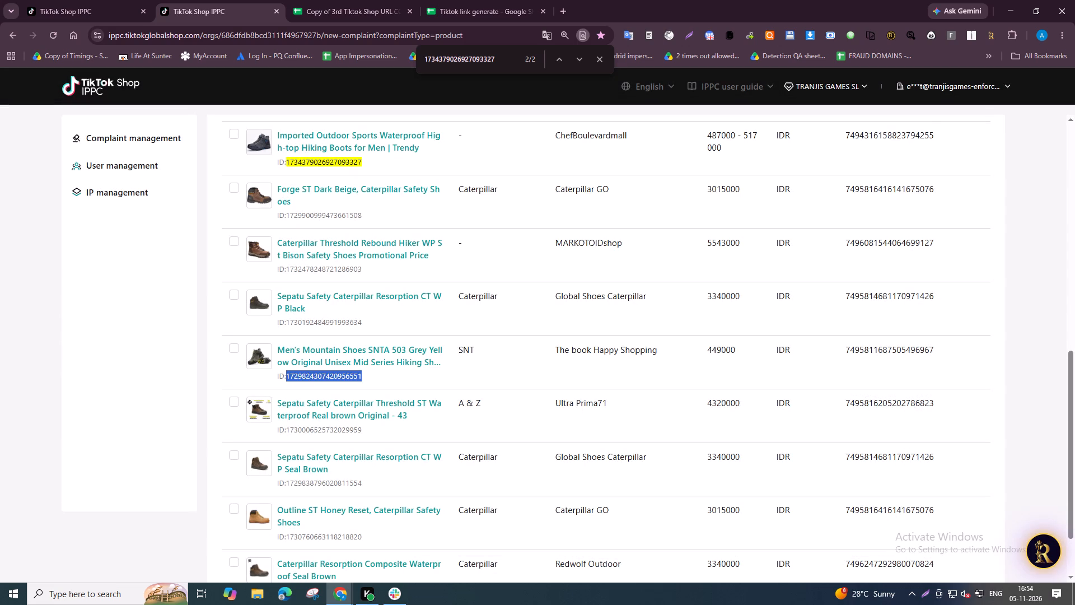
pyautogui.hotkey('ctrl', 'f')
pyautogui.hotkey('ctrl', 'v')
pyautogui.click(577, 65)
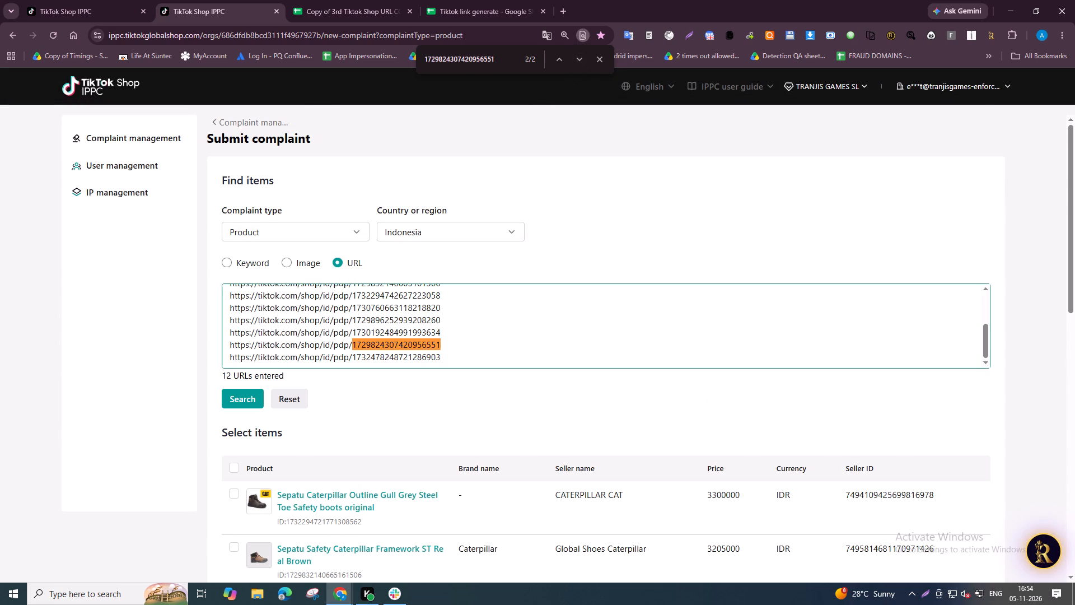
pyautogui.tripleClick(409, 345)
pyautogui.press('Delete')
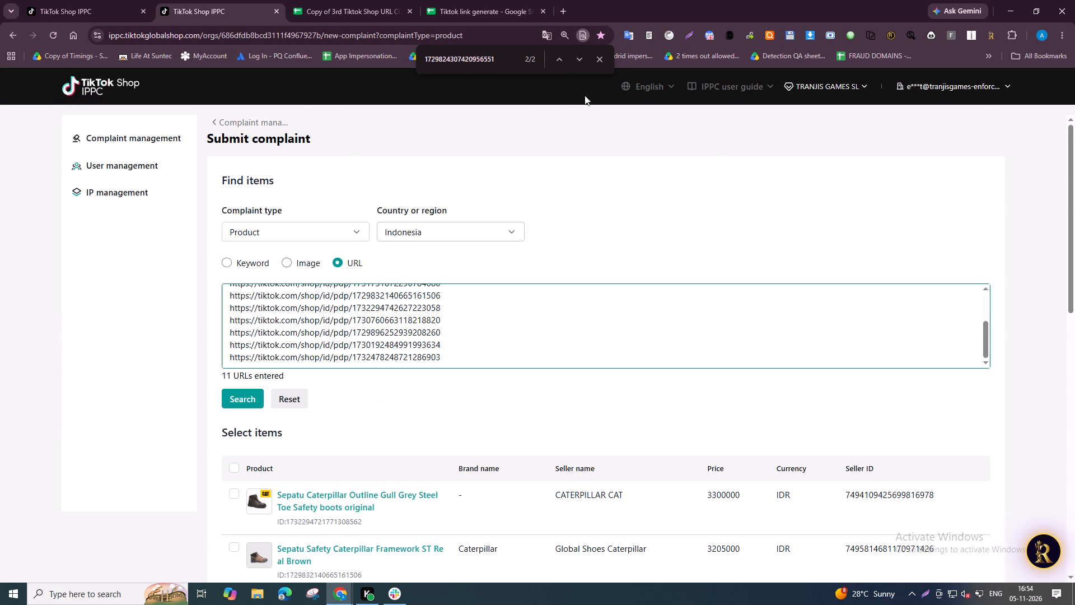
# Examine the images of the last four results on the page, from Ultra Prima71's Threshold ST Waterproof to Redwolf Outdoor's Resorption Composite.
pyautogui.click(581, 62)
pyautogui.scroll(-2, 526, 238)
pyautogui.click(267, 334)
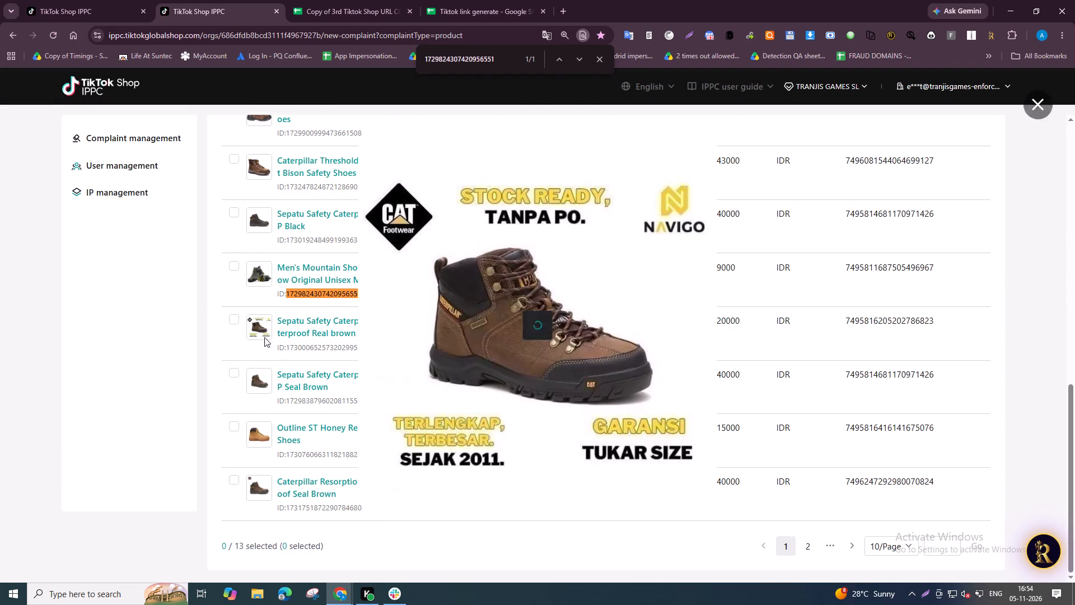
pyautogui.click(176, 349)
pyautogui.click(258, 384)
pyautogui.click(200, 379)
pyautogui.click(249, 435)
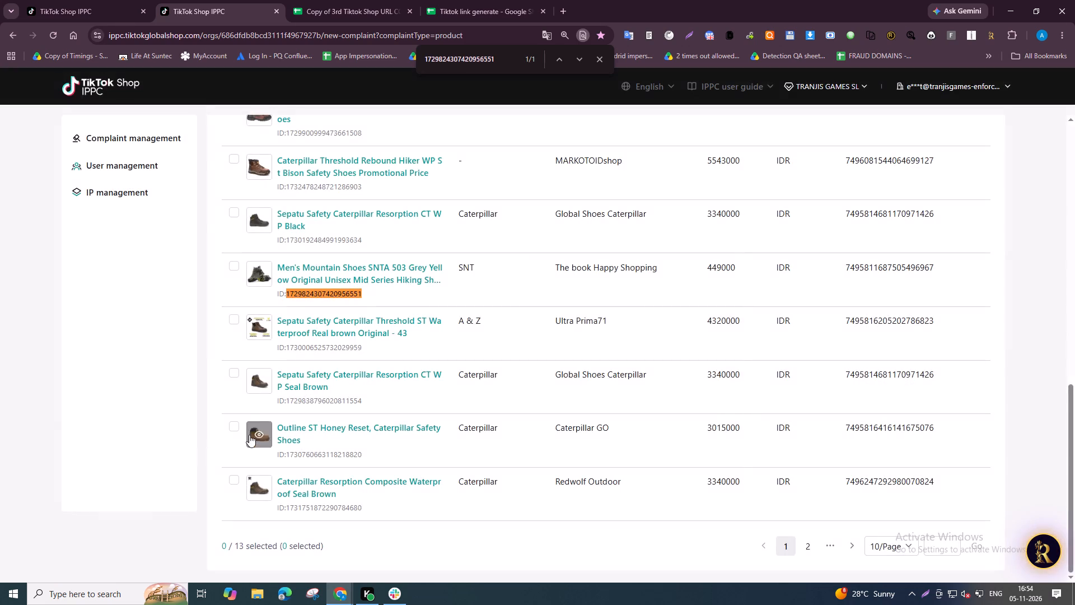
pyautogui.click(217, 426)
pyautogui.click(264, 495)
pyautogui.click(203, 438)
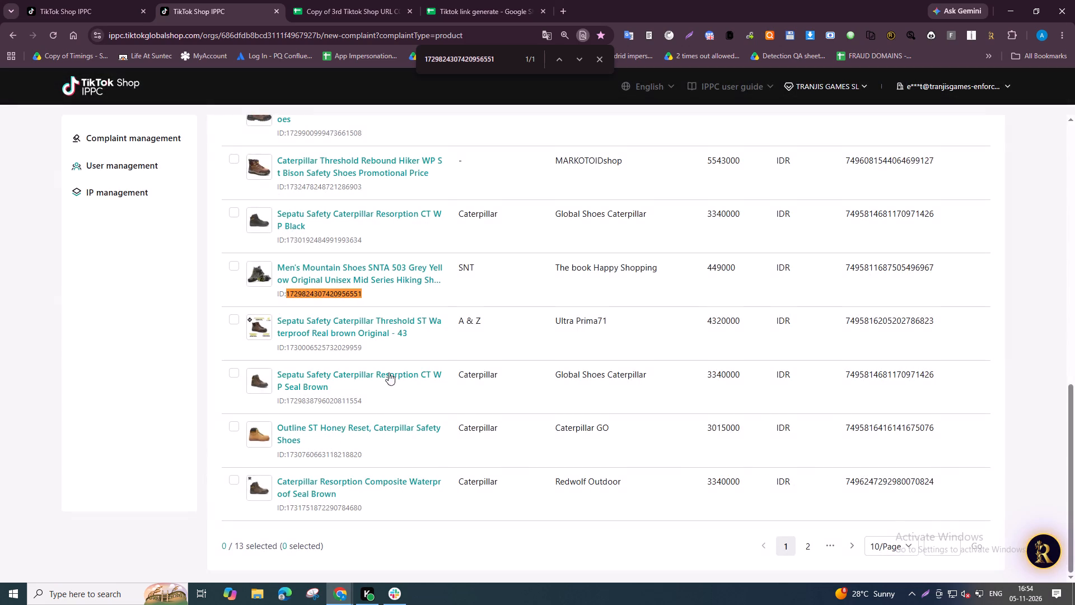
# Rerun the Indonesia product search with the reduced URL list.
pyautogui.scroll(11, 394, 370)
pyautogui.click(254, 374)
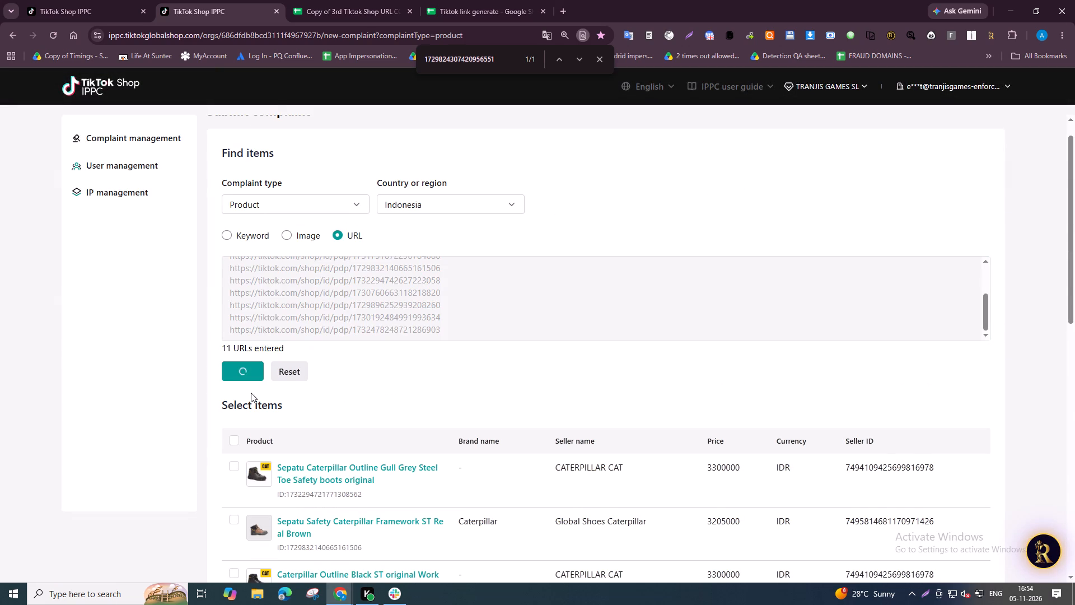
# Examine the images of the first seven refreshed results, from Resorption CT WP Seal Brown to MARKOTOIDshop's Threshold Rebound Hiker.
pyautogui.scroll(-6, 251, 393)
pyautogui.scroll(1, 269, 252)
pyautogui.click(259, 207)
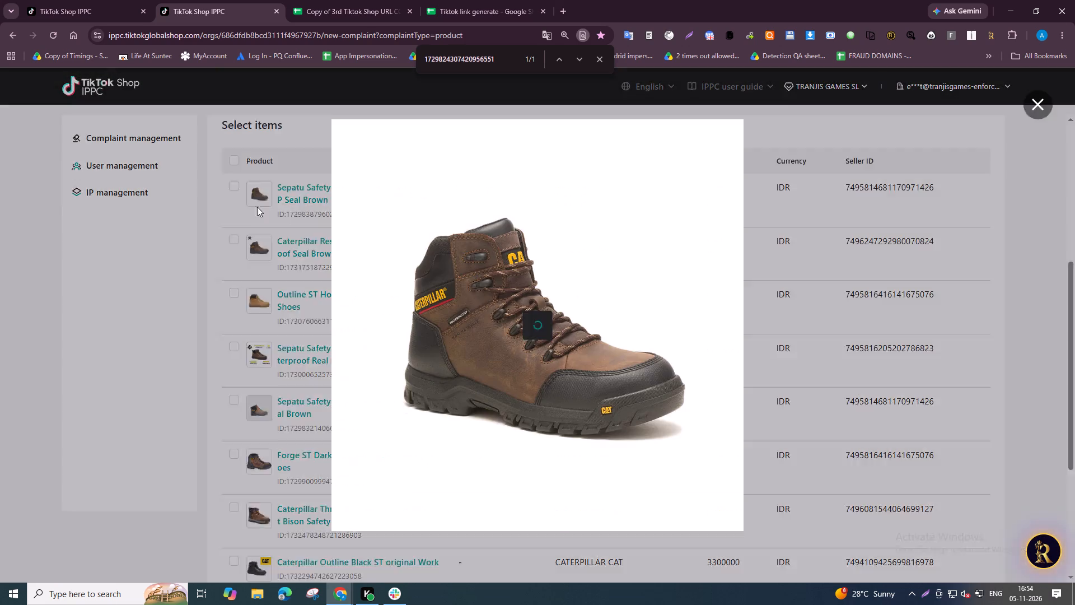
pyautogui.click(175, 241)
pyautogui.click(253, 244)
pyautogui.click(184, 268)
pyautogui.click(253, 313)
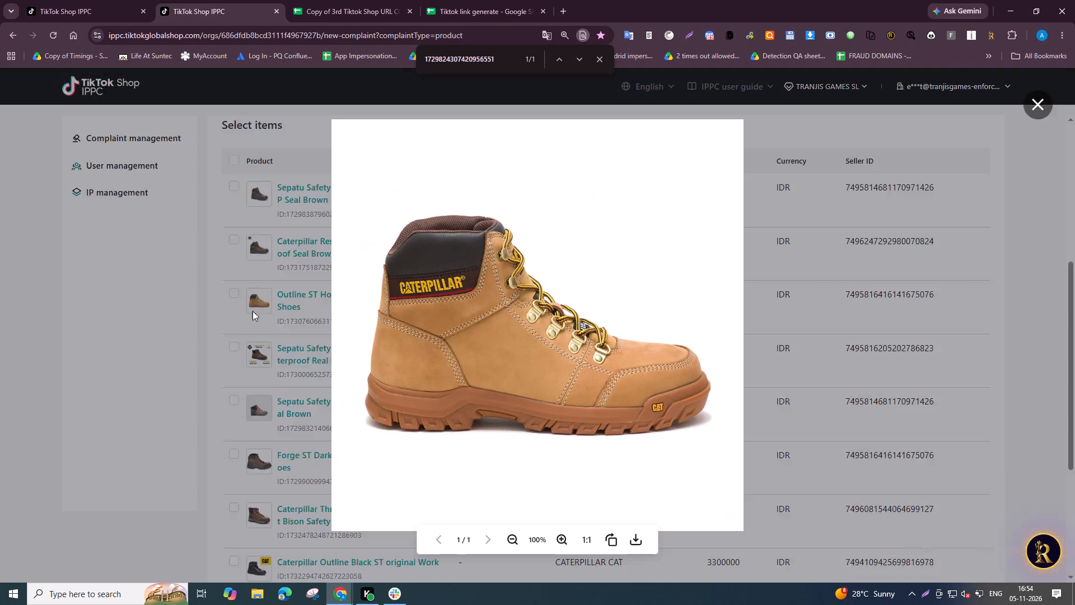
pyautogui.click(188, 317)
pyautogui.click(261, 360)
pyautogui.click(204, 357)
pyautogui.click(257, 420)
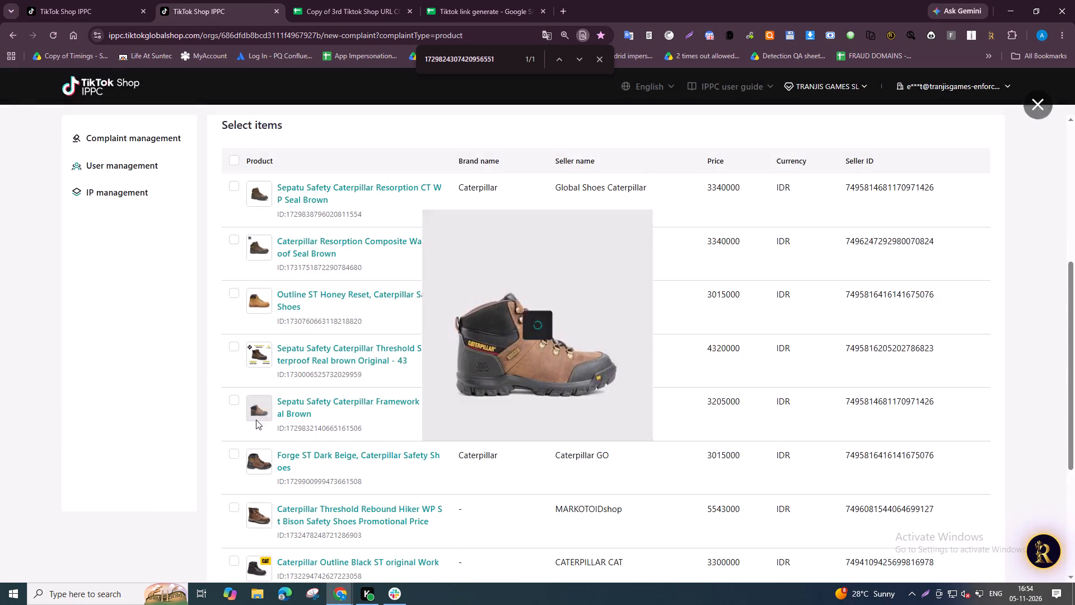
pyautogui.click(209, 411)
pyautogui.click(266, 469)
pyautogui.click(202, 437)
pyautogui.click(258, 522)
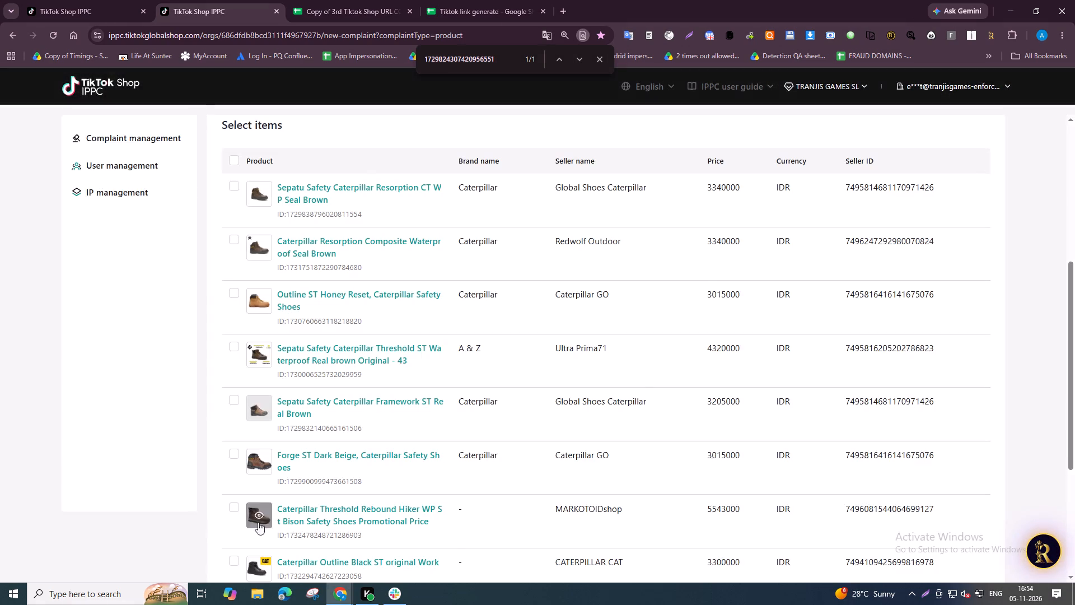
pyautogui.click(217, 455)
pyautogui.click(264, 519)
pyautogui.click(212, 464)
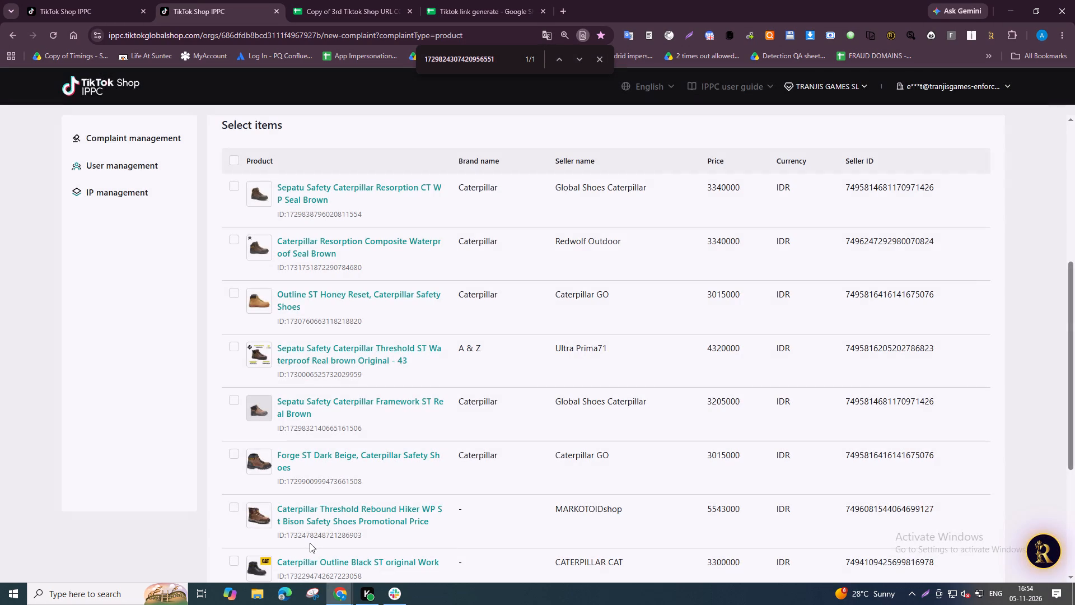
pyautogui.doubleClick(311, 532)
# Examine the images of the last four refreshed results, from Caterpillar Outline Black ST to Resorption CT WP Black.
pyautogui.scroll(-7, 483, 385)
pyautogui.click(260, 338)
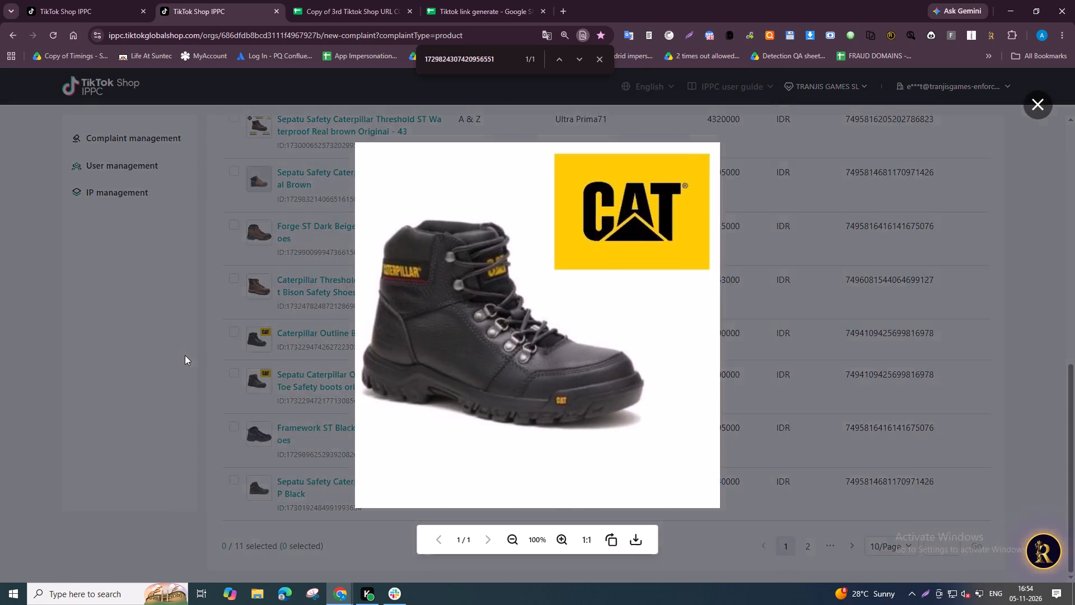
pyautogui.click(185, 355)
pyautogui.click(252, 391)
pyautogui.click(216, 394)
pyautogui.click(263, 443)
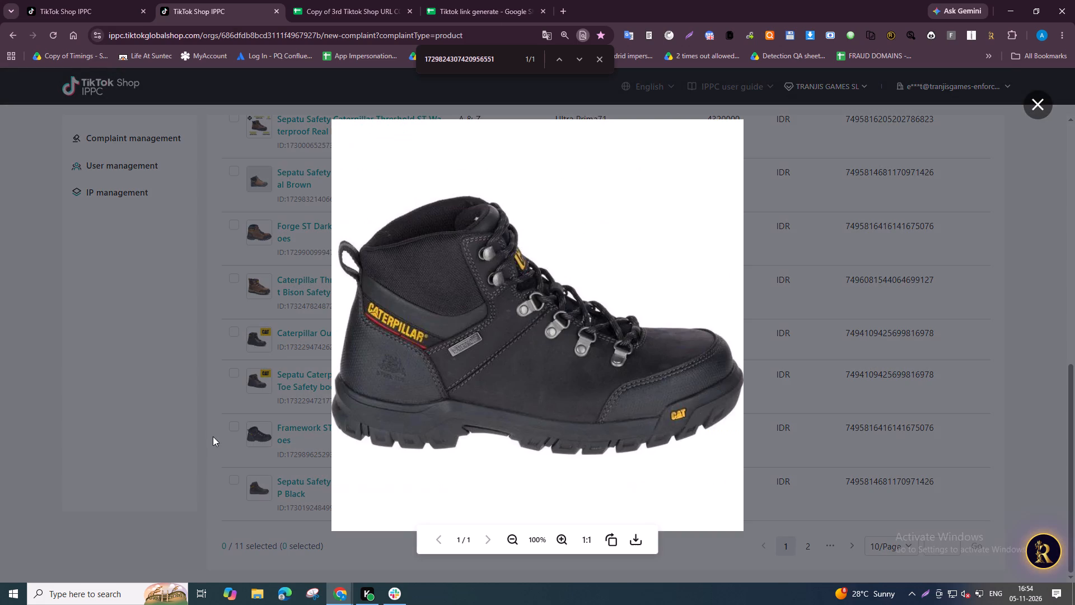
pyautogui.click(213, 436)
pyautogui.click(266, 496)
pyautogui.click(212, 439)
# Cut all the remaining URLs from the IPPC form and paste them as plain values into New Work's Asset column from B30128.
pyautogui.scroll(7, 618, 459)
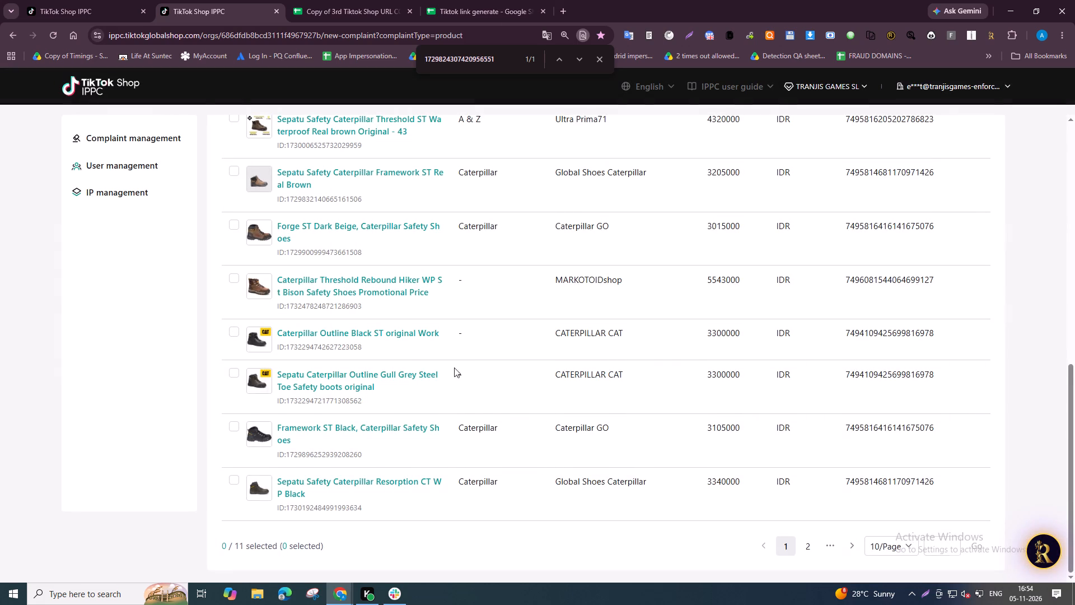
pyautogui.scroll(9, 454, 367)
pyautogui.click(471, 321)
pyautogui.hotkey('ctrl', 'a')
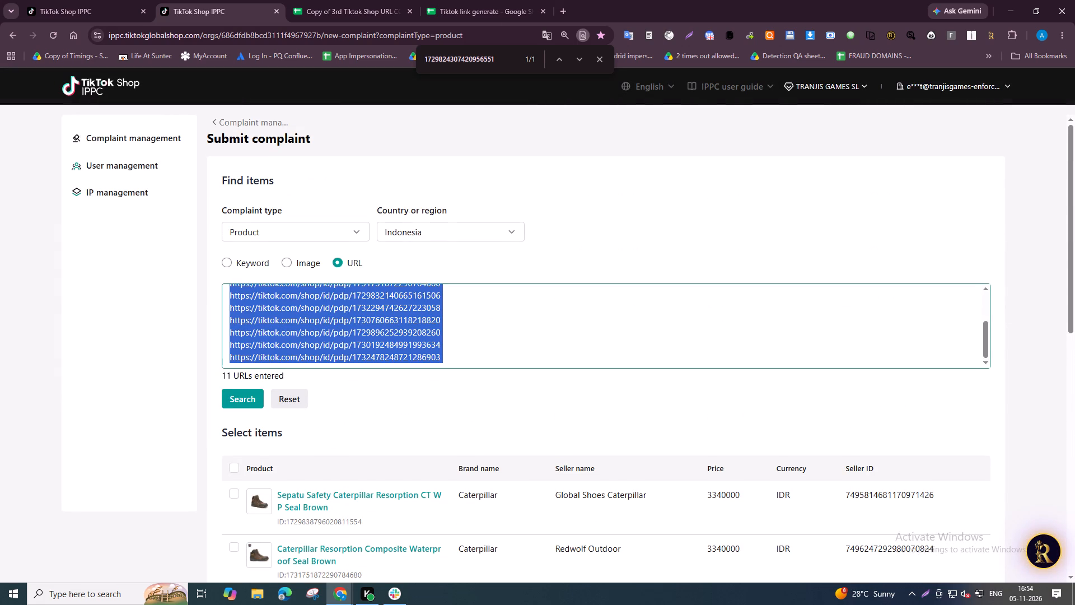
pyautogui.hotkey('ctrl', 'x')
pyautogui.hotkey('alt', 'Tab')
pyautogui.click(179, 468)
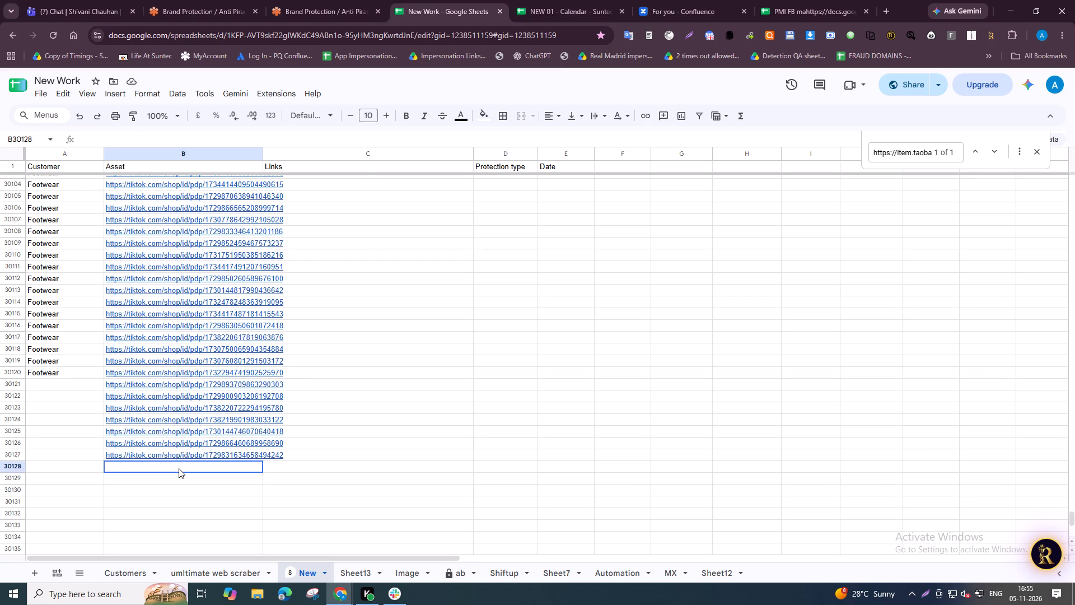
pyautogui.hotkey('ctrl', 'shift', 'v')
# Fill the Footwear customer label down through row 30138 for the unlabelled URLs.
pyautogui.hotkey('ctrl', 'Down')
pyautogui.press('Left')
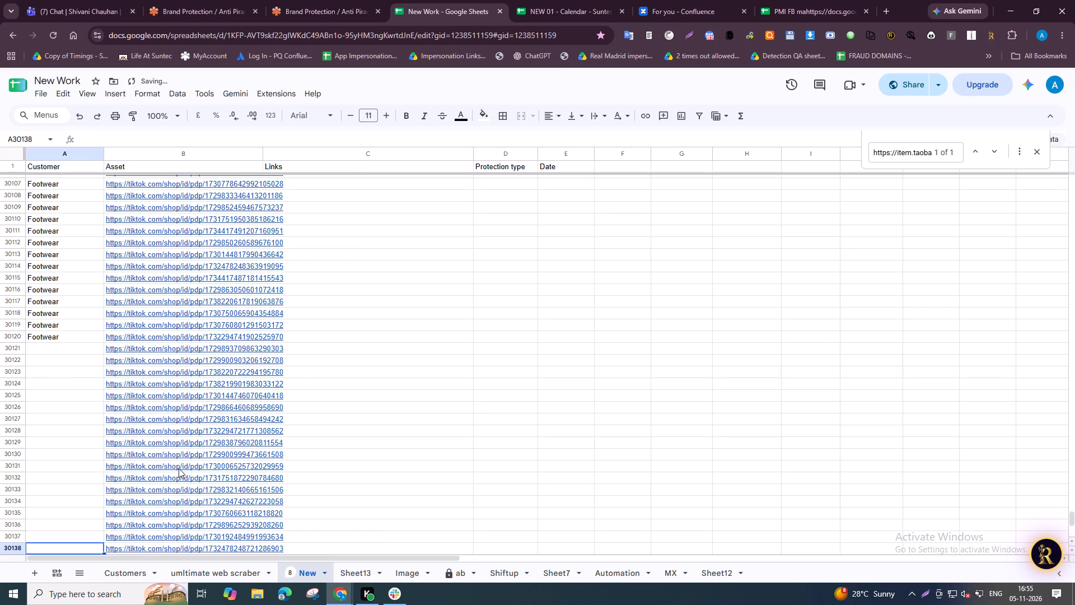
pyautogui.hotkey('ctrl', 'shift', 'Up')
pyautogui.hotkey('ctrl', 'd')
# Select the Asset column from B30138 up to B30069 and review the logged Footwear, headwear and shirt URLs.
pyautogui.press('Down')
pyautogui.press('Right')
pyautogui.press('Up')
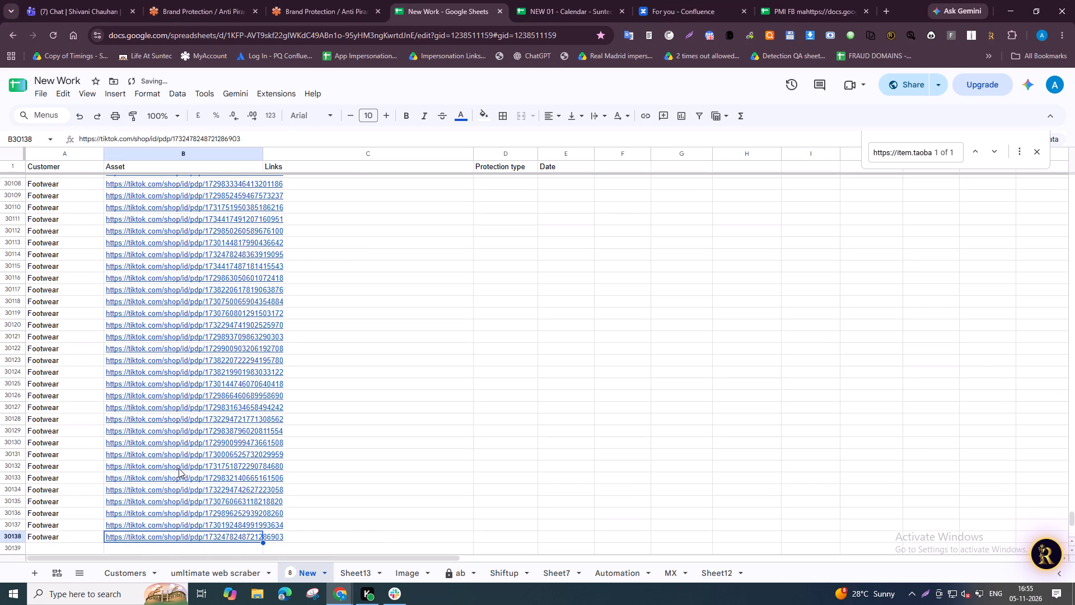
pyautogui.hotkey('ctrl', 'shift', 'Up')
pyautogui.hotkey('ctrl', 'shift', 'Up')
pyautogui.hotkey('ctrl', 'shift', 'Up')
pyautogui.hotkey('ctrl', 'shift', 'Up')
pyautogui.hotkey('ctrl', 'shift', 'Up')
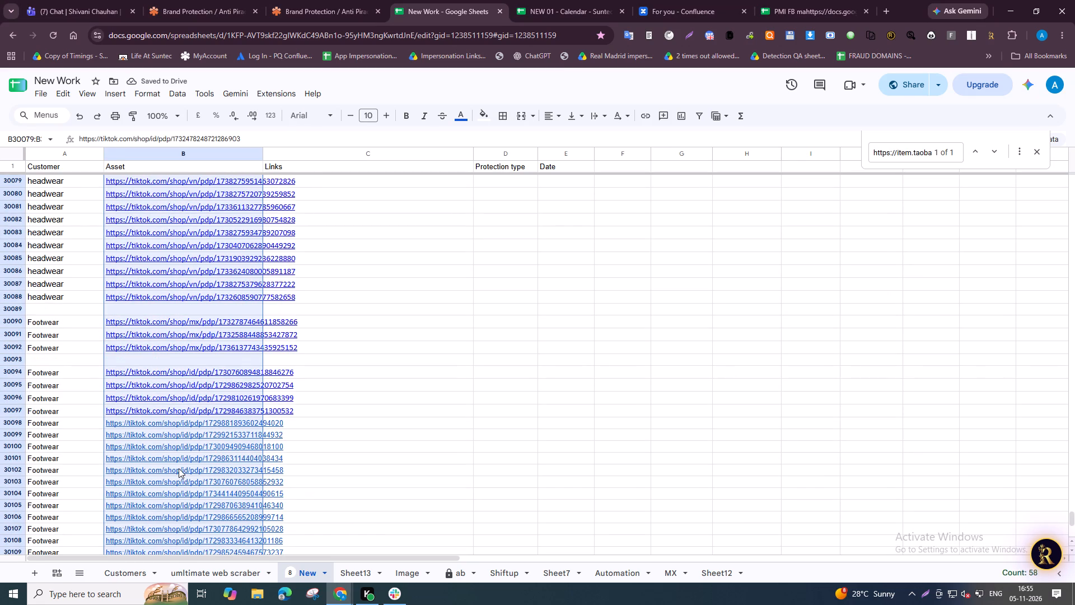
pyautogui.hotkey('ctrl', 'shift', 'Up')
pyautogui.hotkey('ctrl', 'shift', 'Up')
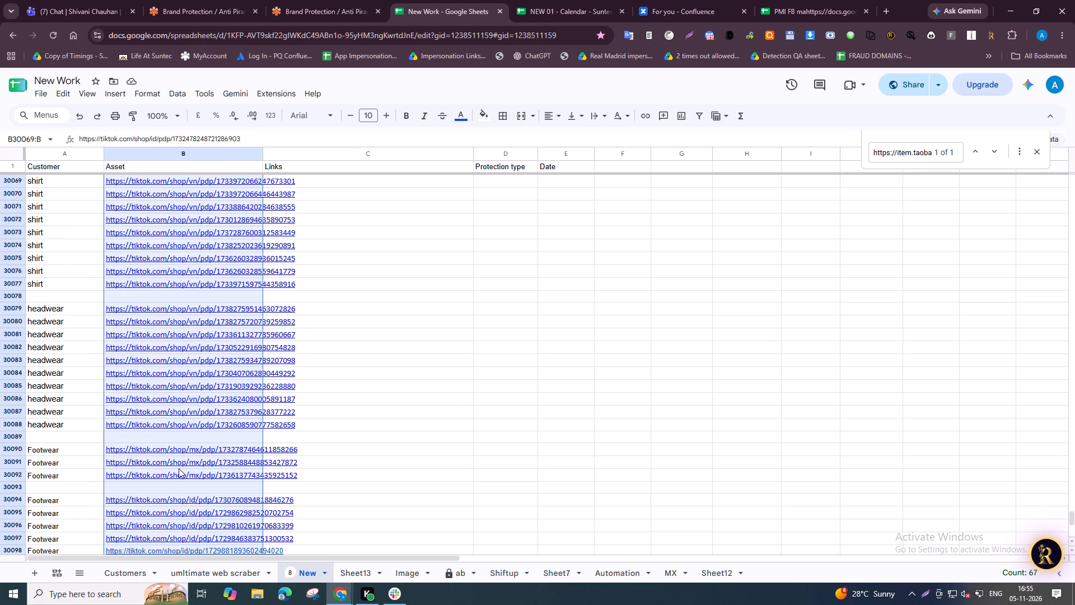
pyautogui.scroll(2, 171, 468)
pyautogui.scroll(-5, 184, 401)
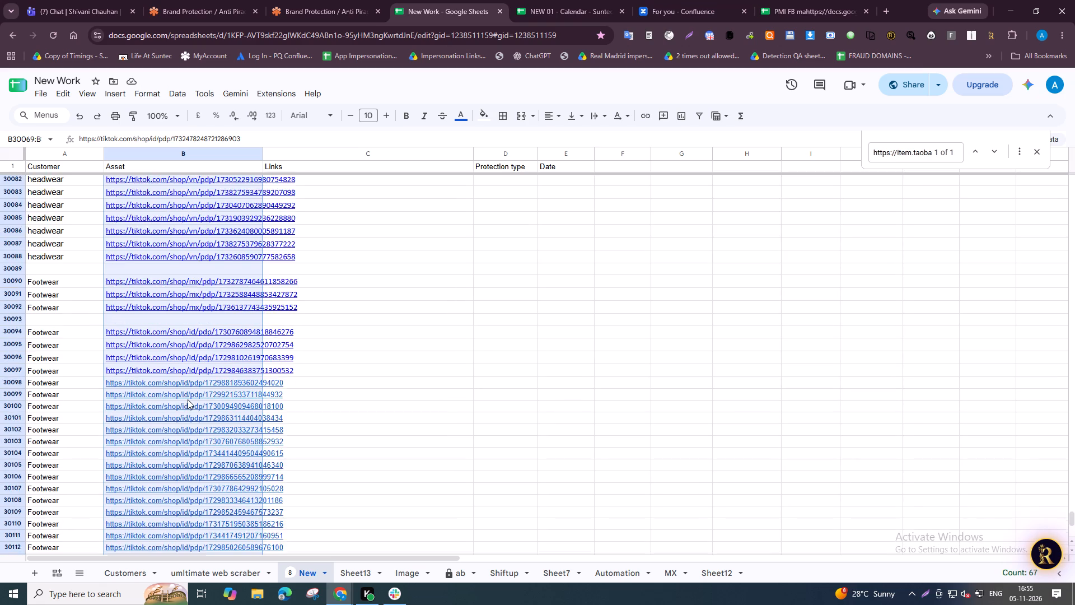
pyautogui.scroll(-9, 188, 399)
pyautogui.click(196, 401)
pyautogui.hotkey('alt', 'Tab')
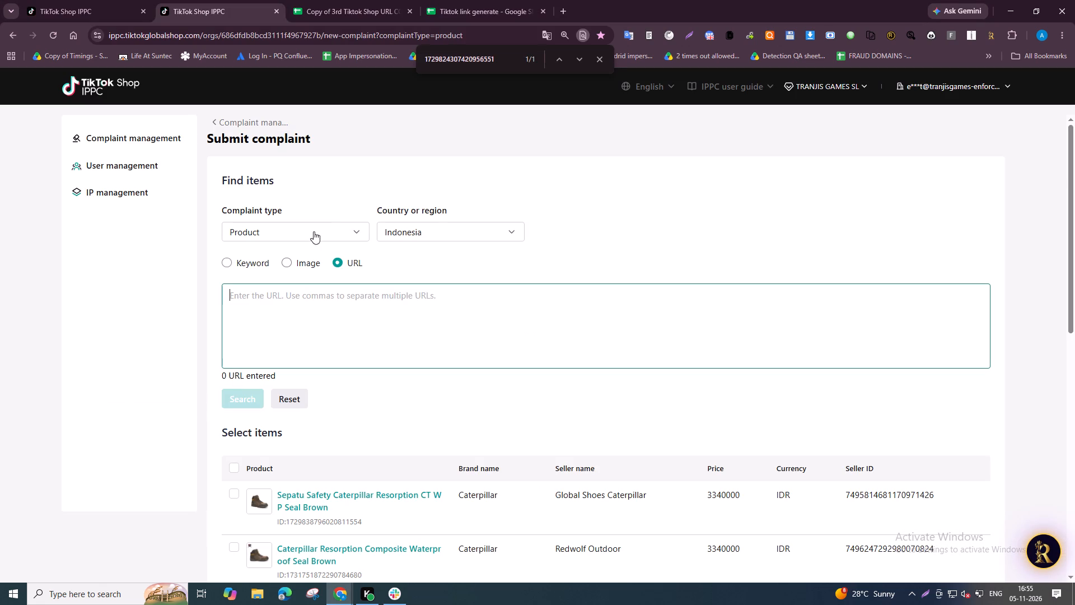
pyautogui.click(109, 0)
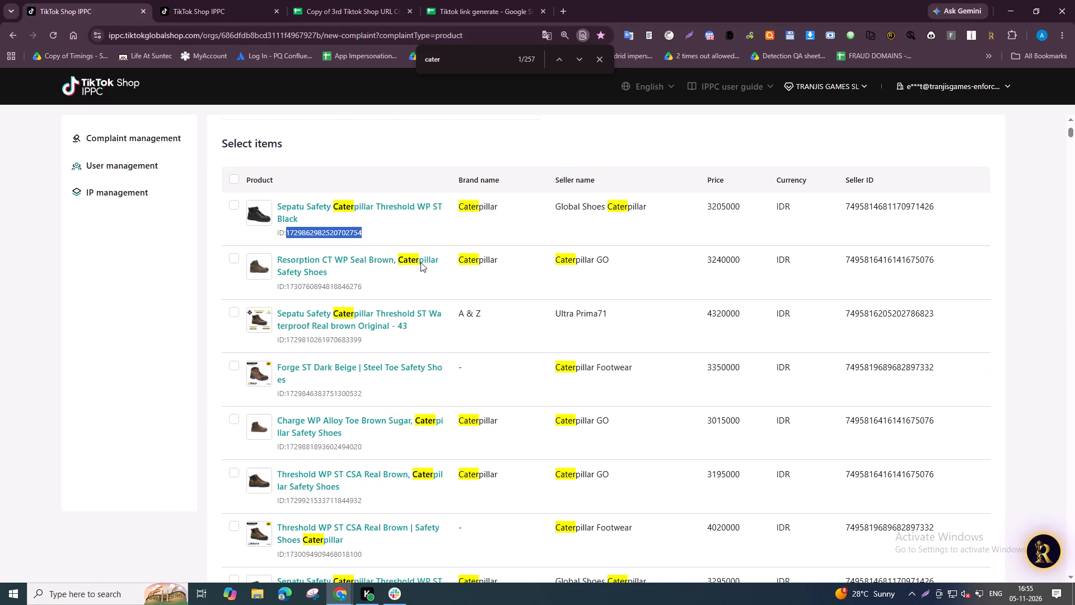
pyautogui.click(473, 0)
pyautogui.click(375, 0)
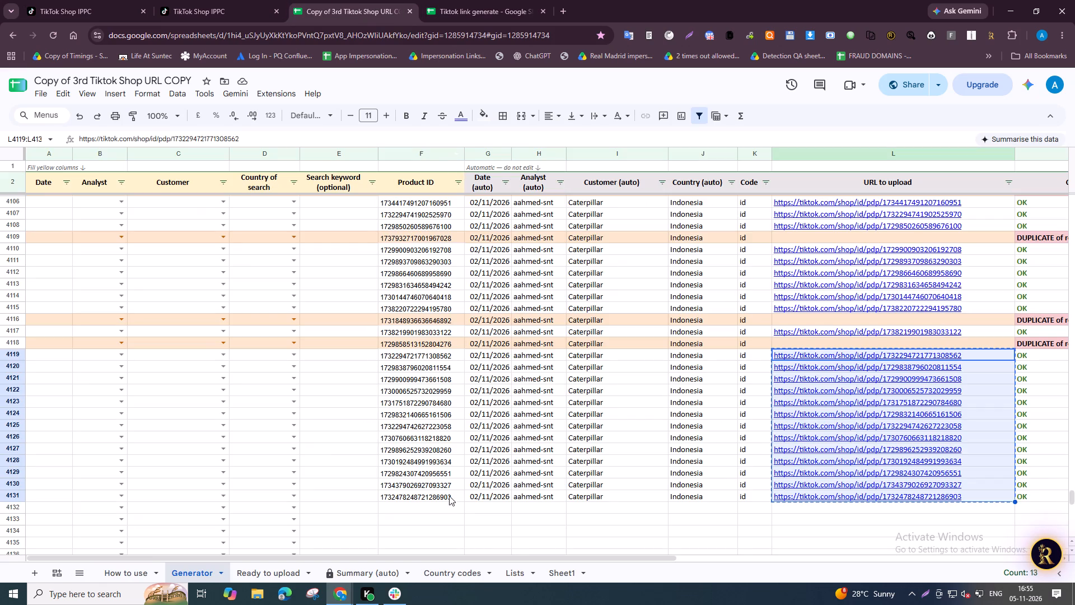
pyautogui.click(449, 500)
pyautogui.hotkey('ctrl', 'c')
pyautogui.click(96, 0)
pyautogui.hotkey('ctrl', 'f')
pyautogui.hotkey('ctrl', 'v')
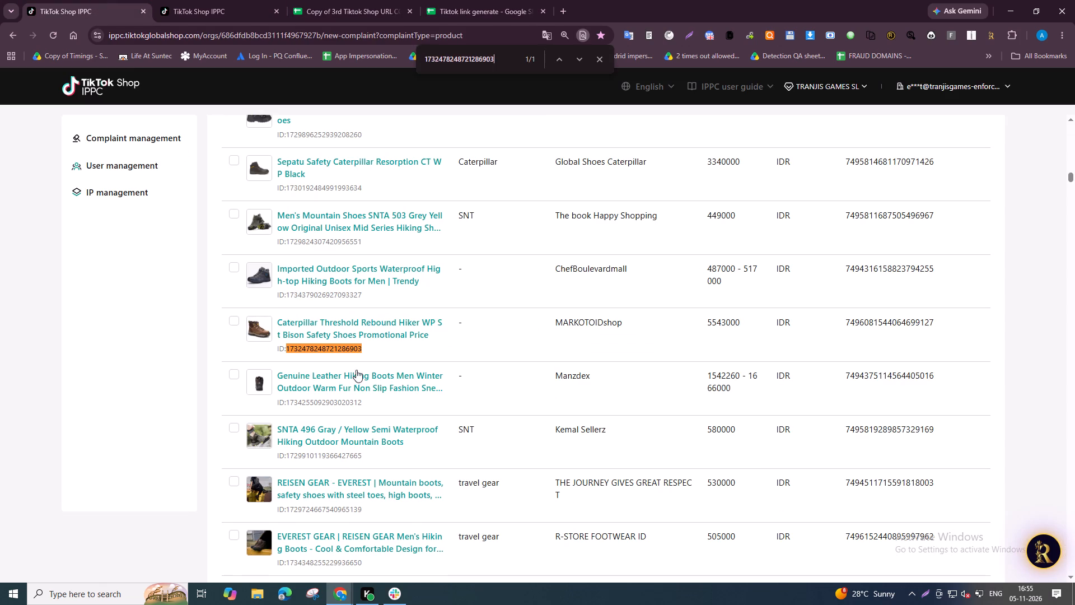
pyautogui.scroll(-9, 362, 367)
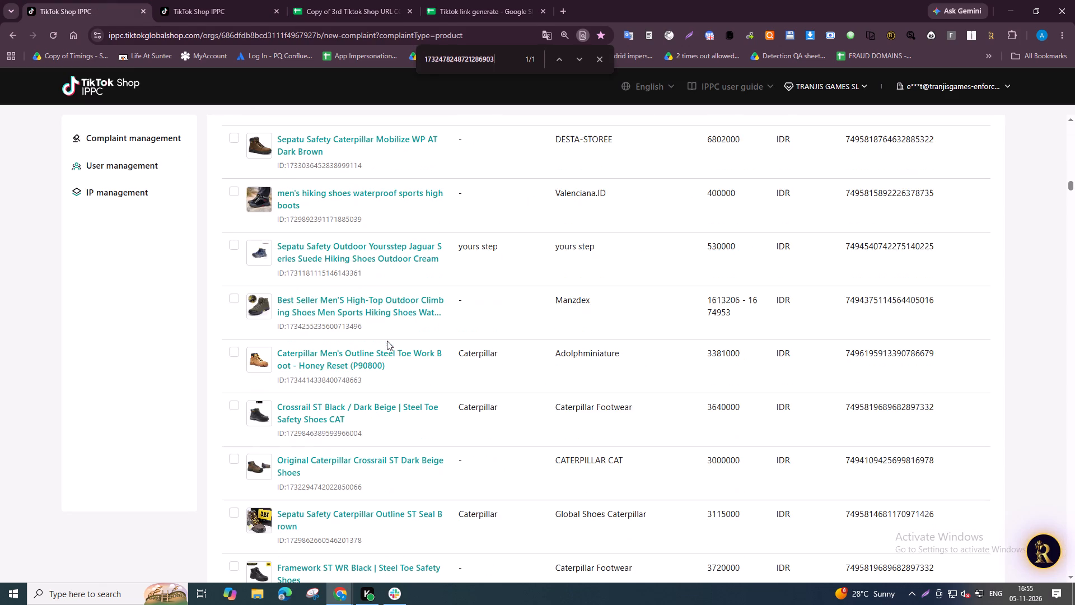
pyautogui.scroll(6, 440, 359)
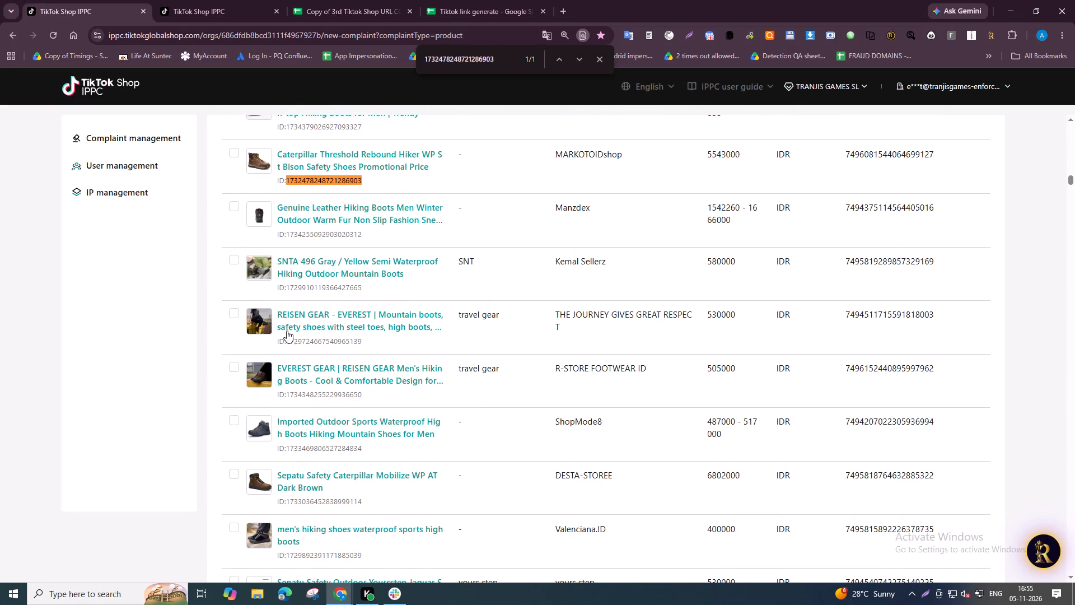
pyautogui.click(266, 330)
pyautogui.click(174, 329)
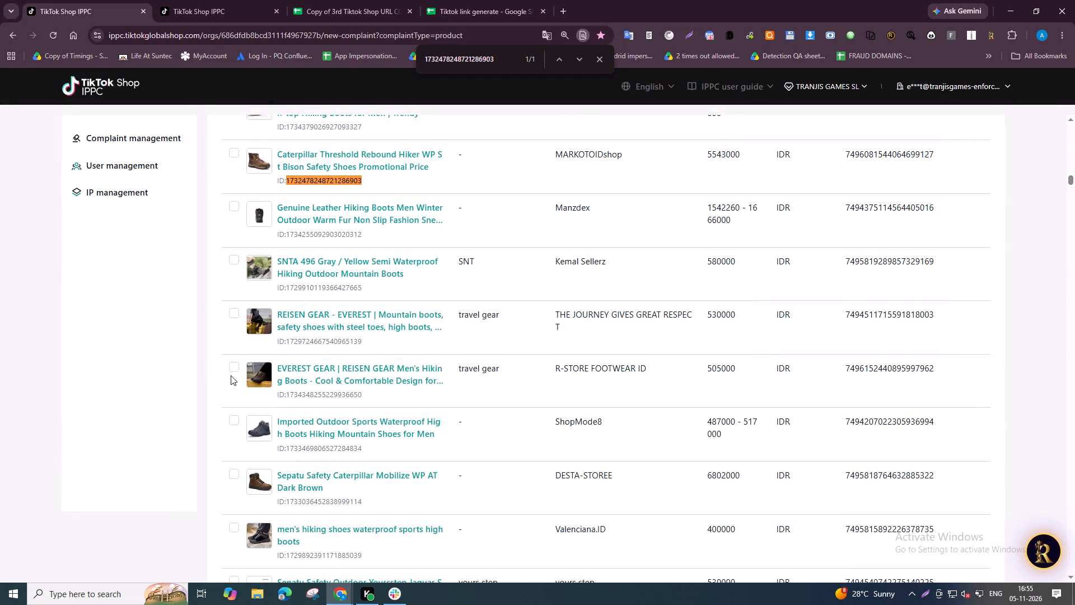
pyautogui.click(253, 379)
pyautogui.click(221, 380)
pyautogui.click(245, 431)
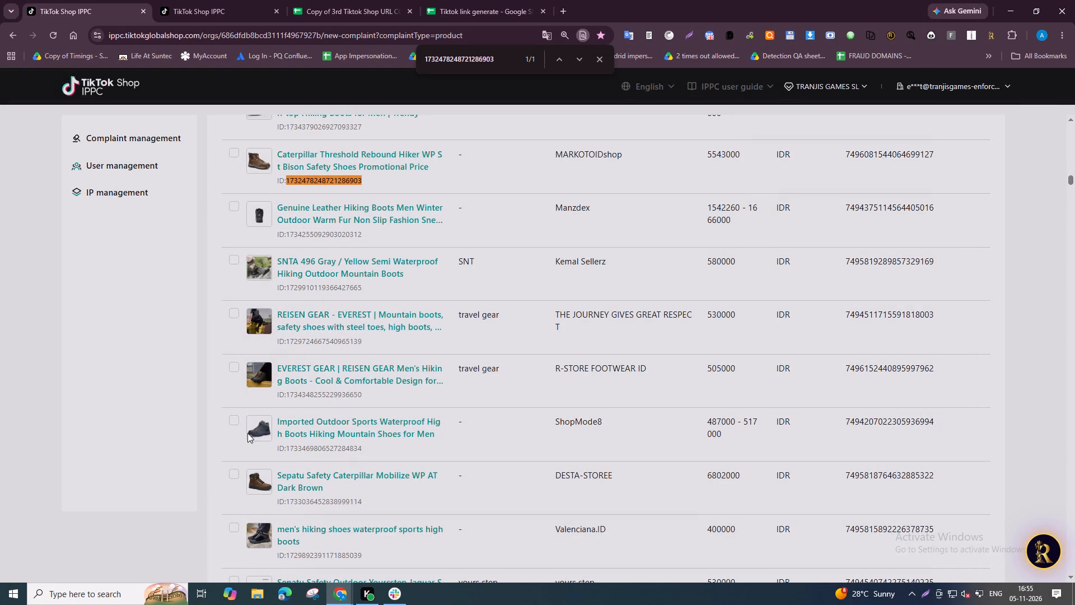
pyautogui.click(251, 434)
pyautogui.click(259, 435)
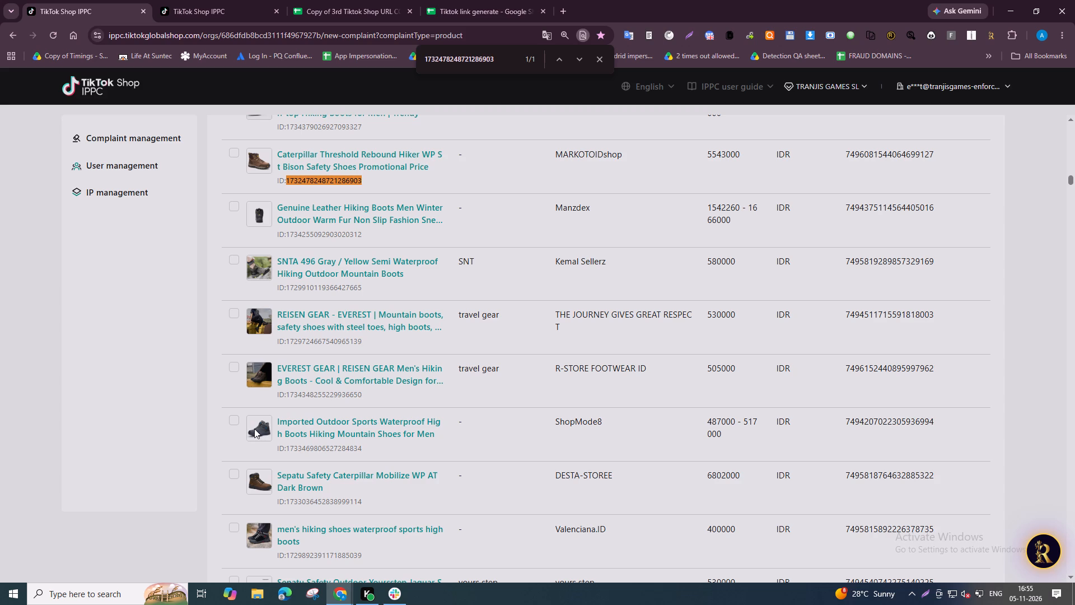
pyautogui.scroll(-4, 225, 357)
pyautogui.click(266, 422)
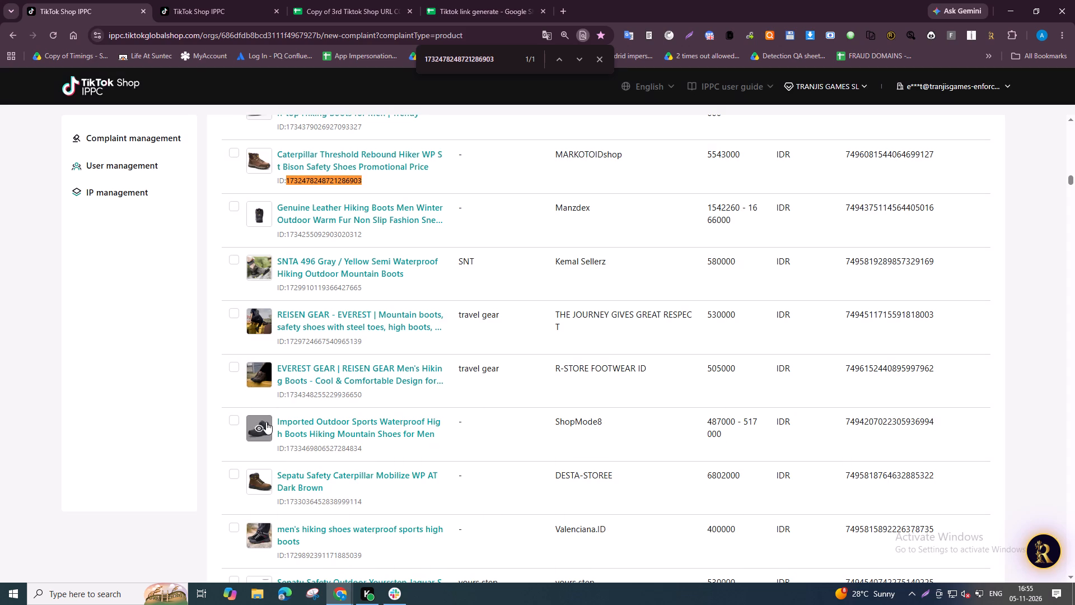
pyautogui.click(190, 404)
pyautogui.click(257, 489)
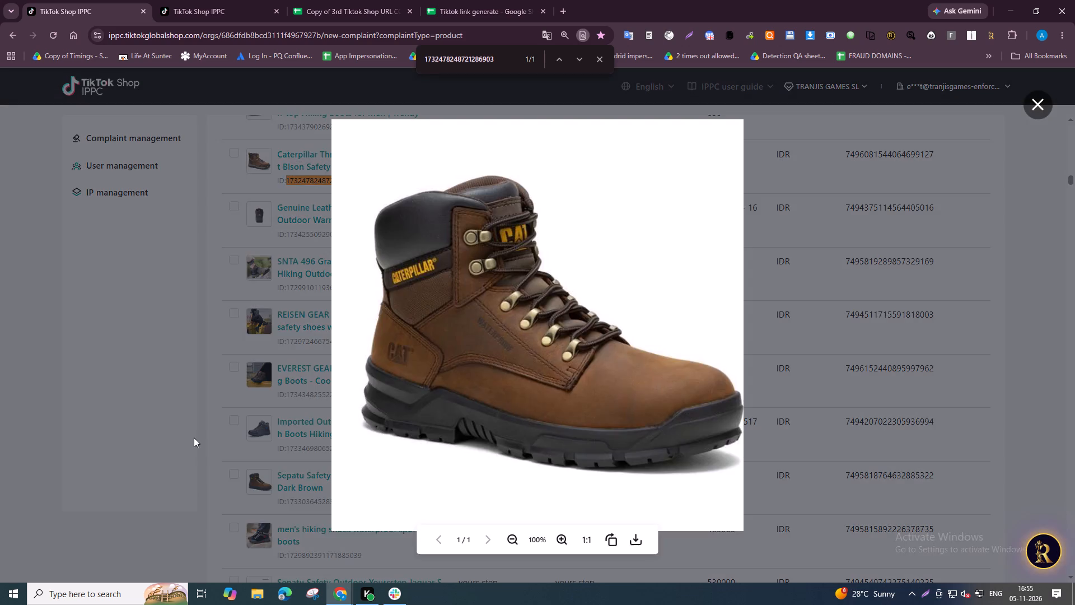
pyautogui.click(194, 438)
pyautogui.scroll(-3, 324, 491)
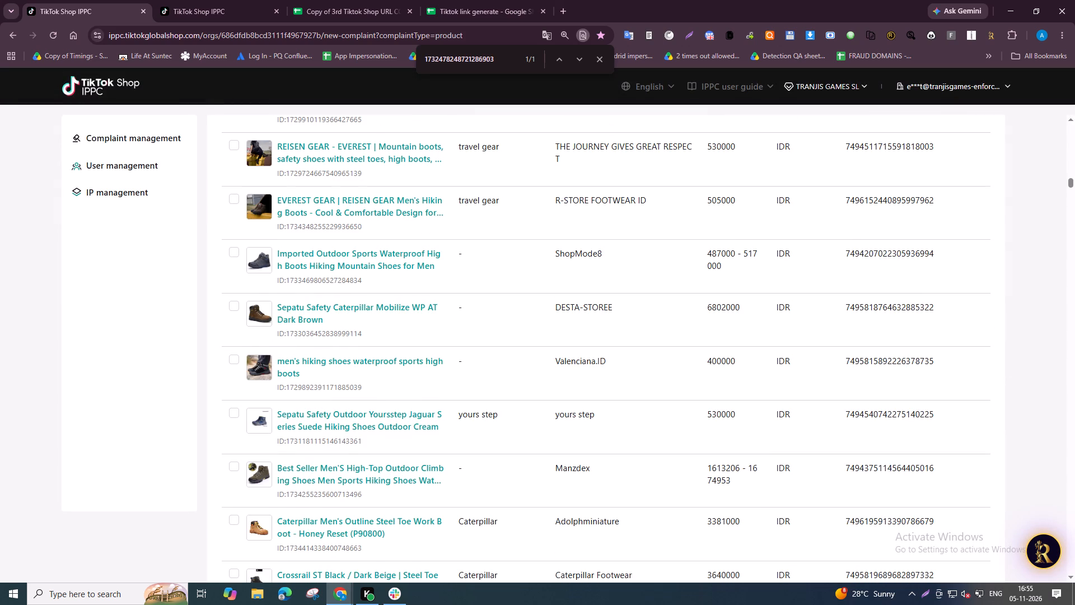
pyautogui.doubleClick(295, 333)
pyautogui.hotkey('ctrl', 'c')
pyautogui.hotkey('ctrl', 'c')
pyautogui.hotkey('alt', 'Tab')
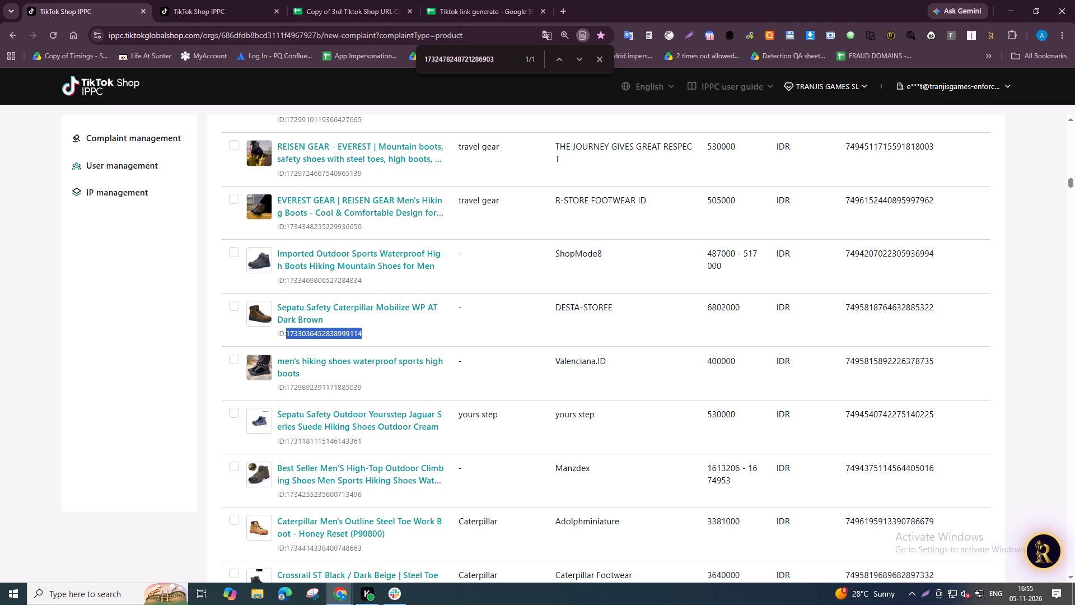
pyautogui.hotkey('ctrl', 'v')
pyautogui.hotkey('alt', 'Tab')
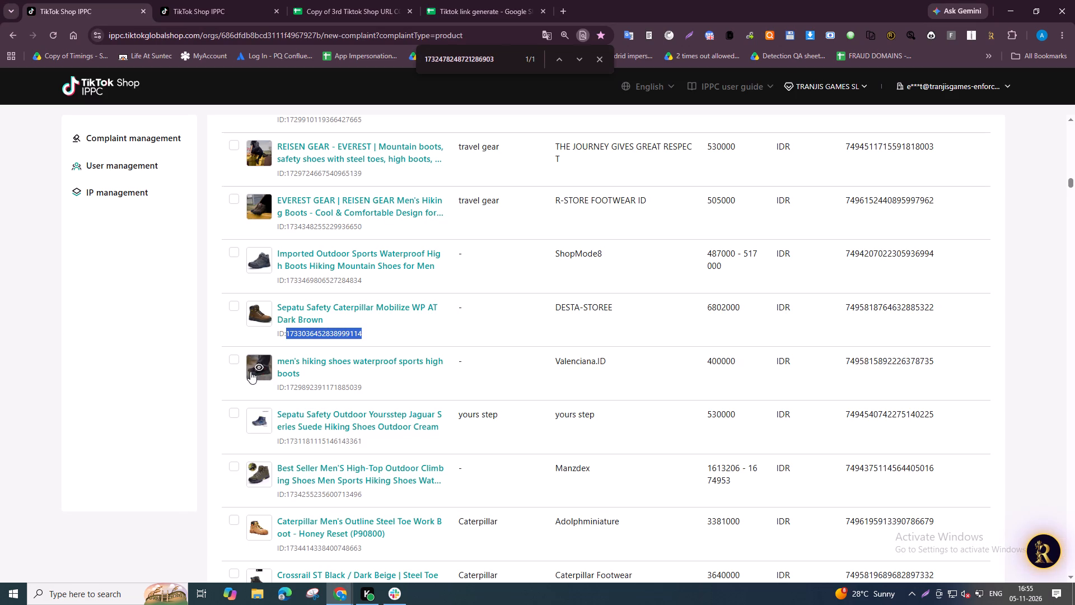
pyautogui.click(252, 371)
pyautogui.click(252, 375)
pyautogui.click(256, 426)
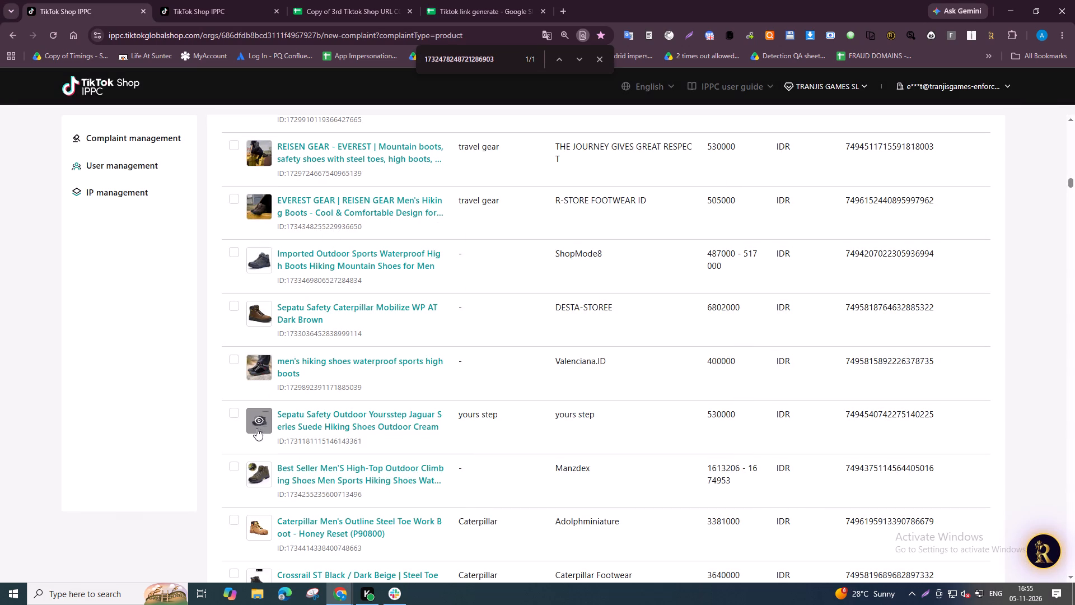
pyautogui.click(261, 422)
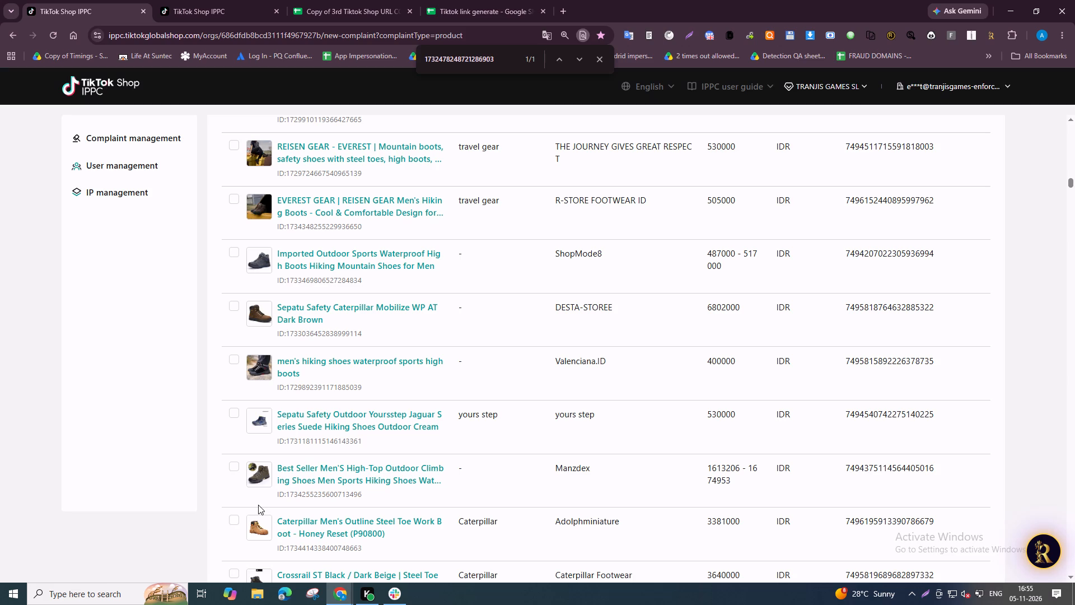
pyautogui.click(252, 481)
pyautogui.click(254, 482)
pyautogui.click(259, 534)
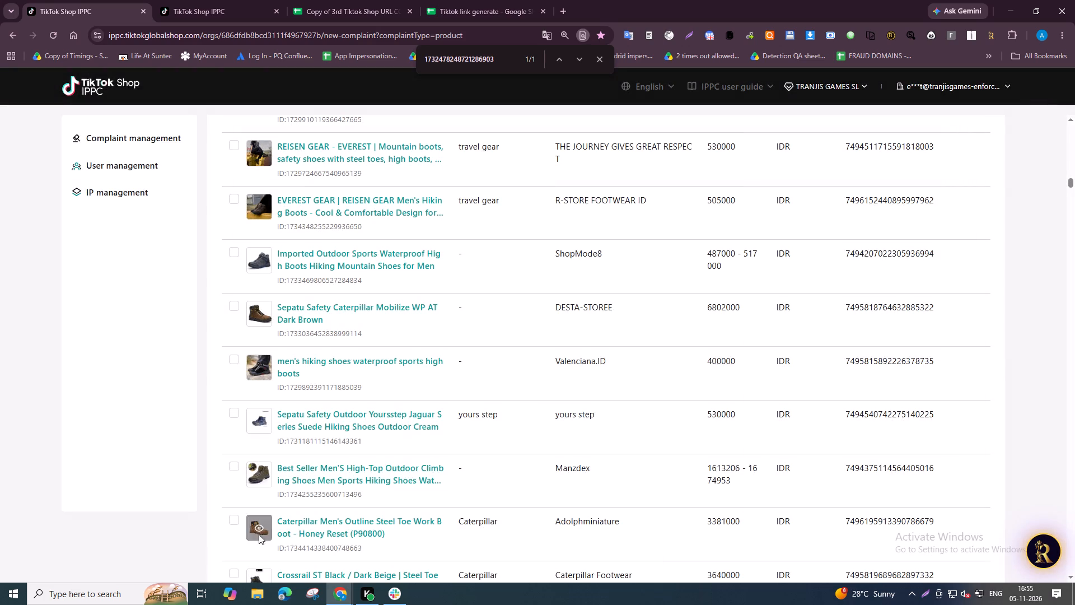
pyautogui.click(259, 537)
pyautogui.doubleClick(315, 551)
pyautogui.hotkey('ctrl', 'c')
pyautogui.hotkey('alt', 'Tab')
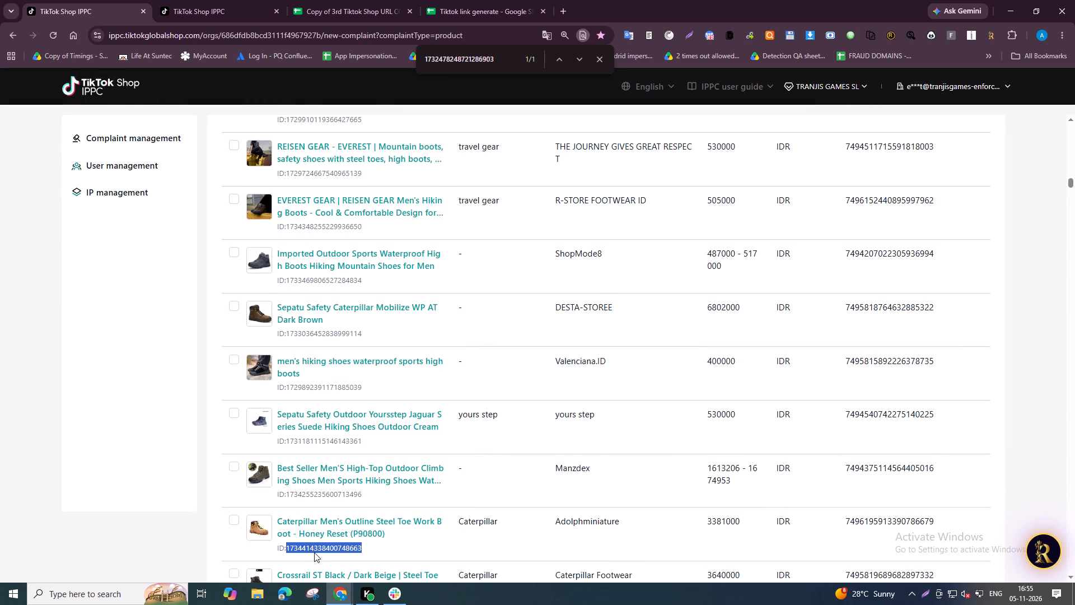
pyautogui.click(212, 413)
pyautogui.hotkey('ctrl', 'v')
pyautogui.hotkey('alt', 'Tab')
pyautogui.scroll(-6, 405, 334)
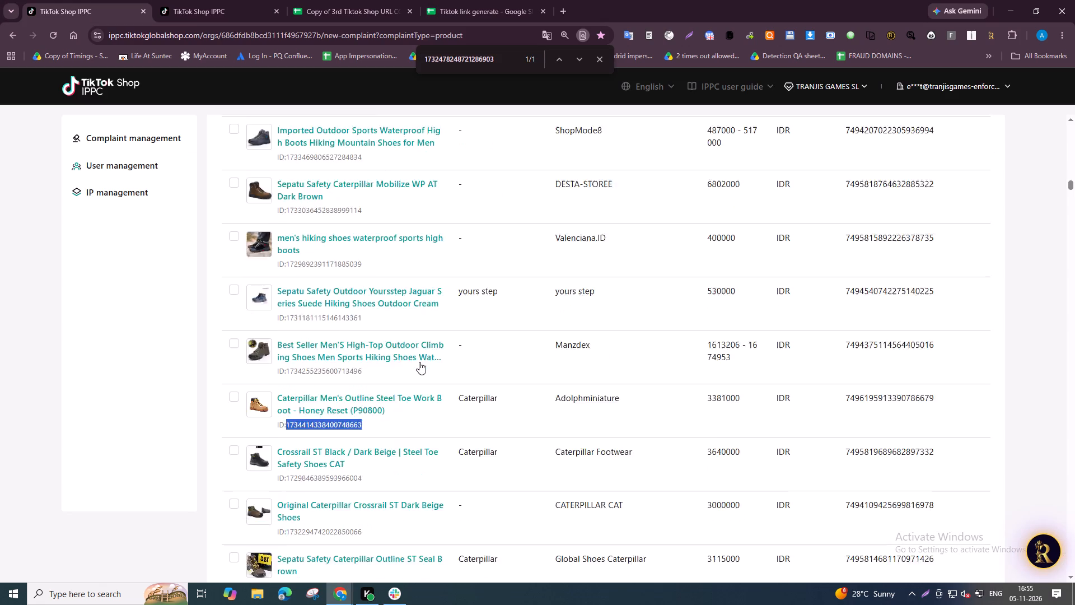
pyautogui.click(247, 253)
pyautogui.click(247, 253)
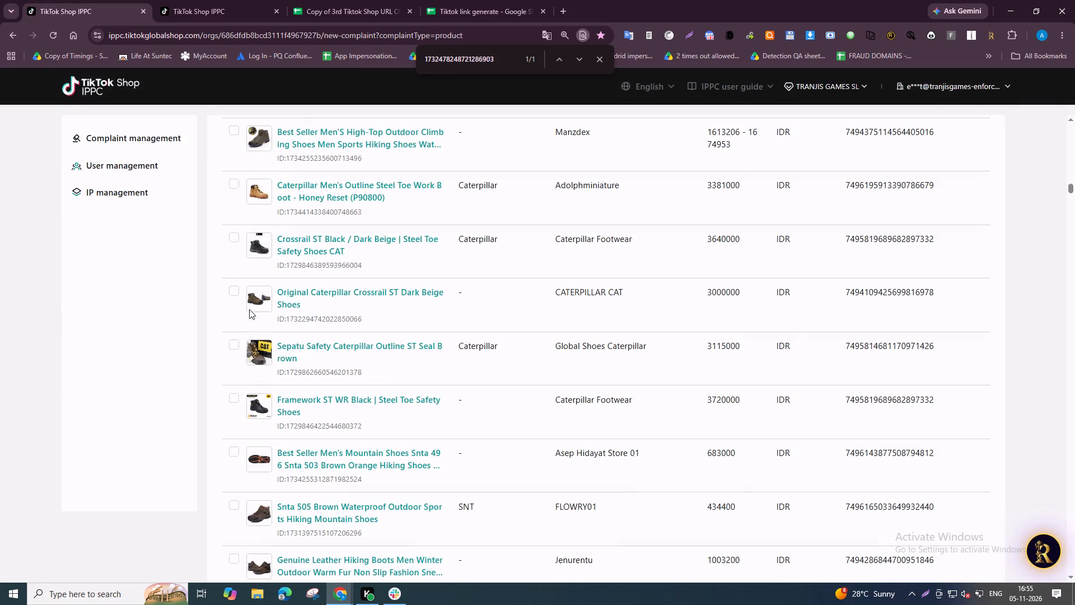
pyautogui.click(255, 252)
pyautogui.click(255, 252)
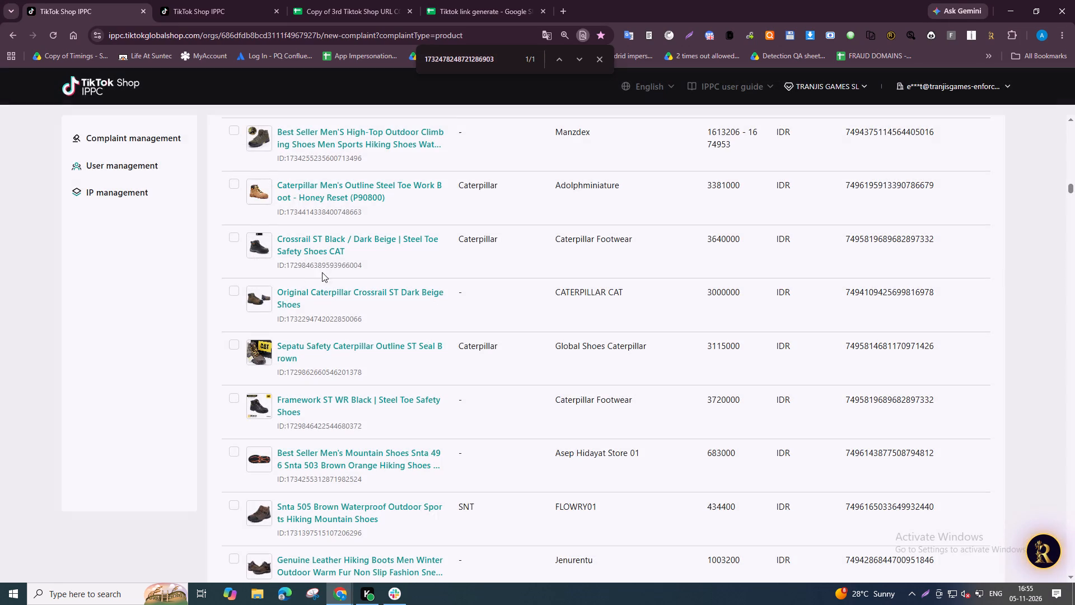
pyautogui.doubleClick(329, 269)
pyautogui.hotkey('ctrl', 'c')
pyautogui.hotkey('alt', 'Tab')
pyautogui.click(211, 422)
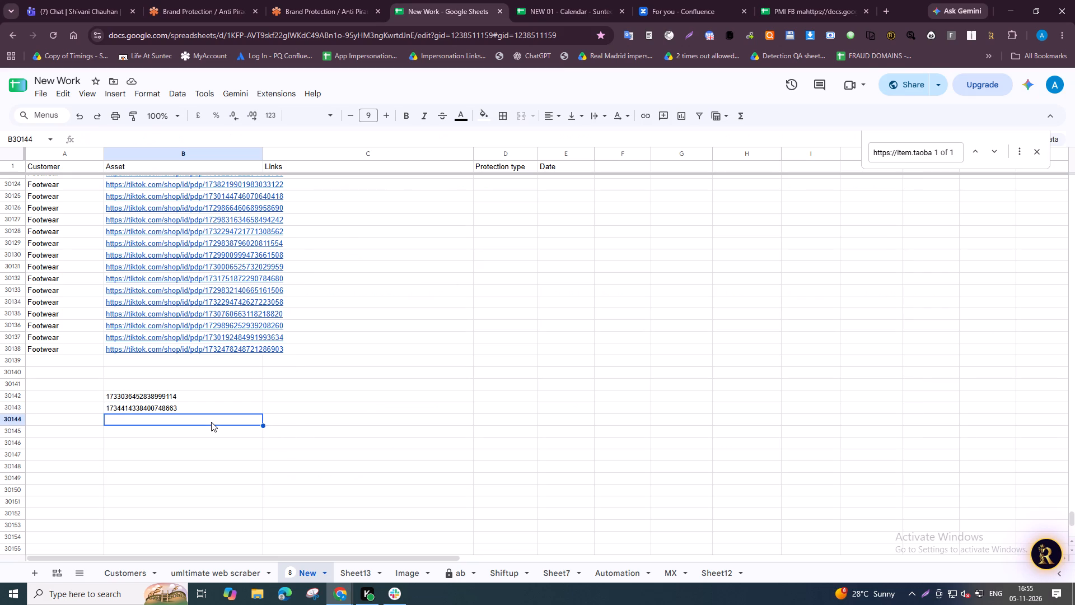
pyautogui.hotkey('ctrl', 'v')
pyautogui.hotkey('alt', 'Tab')
pyautogui.click(267, 307)
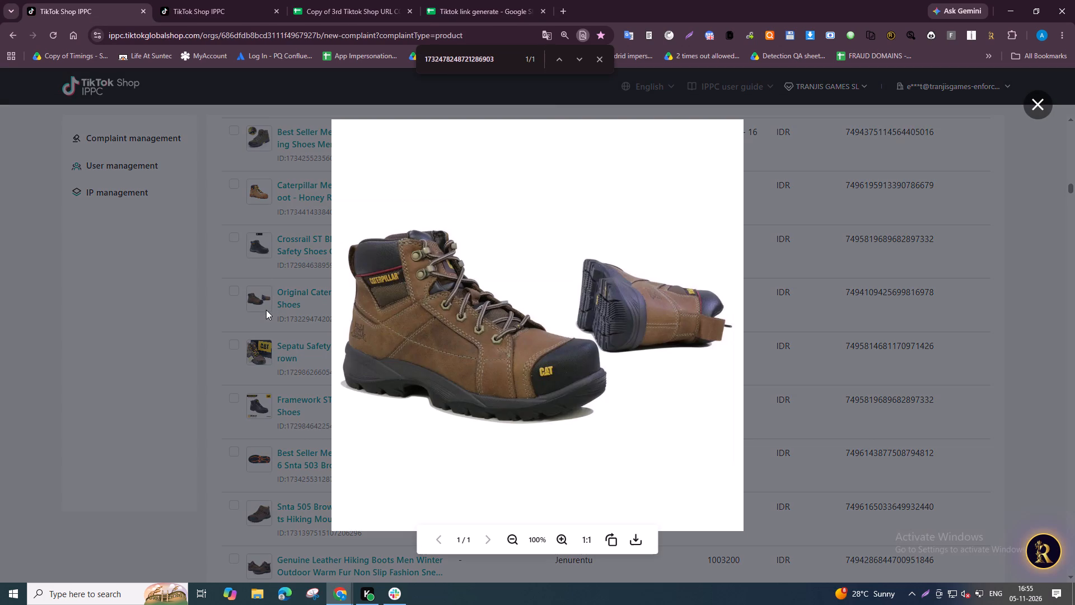
pyautogui.click(266, 310)
pyautogui.doubleClick(314, 329)
pyautogui.hotkey('ctrl', 'c')
pyautogui.hotkey('alt', 'Tab')
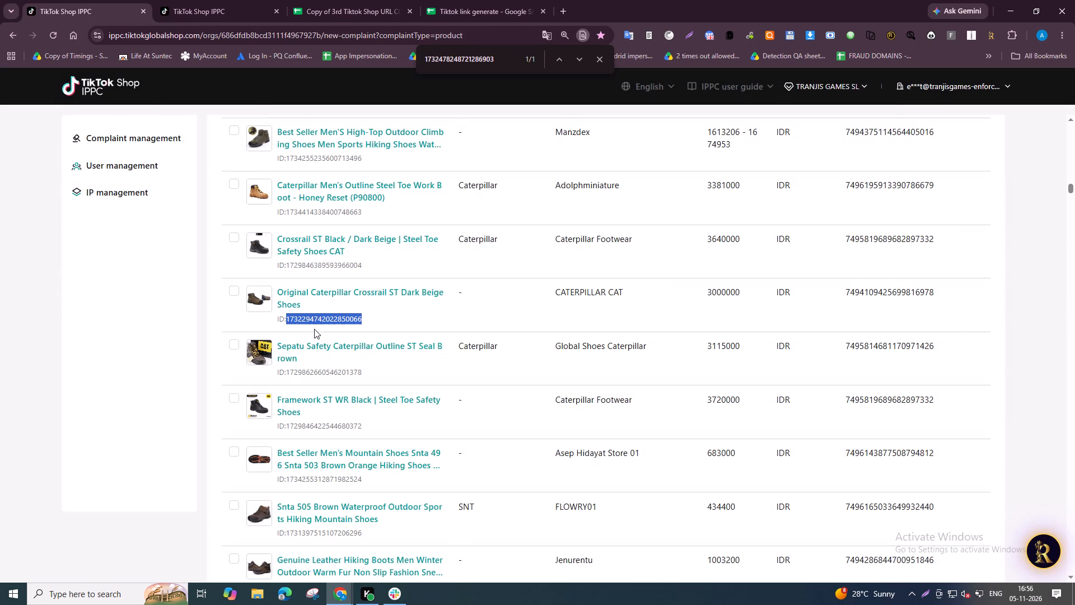
pyautogui.click(200, 430)
pyautogui.hotkey('ctrl', 'v')
pyautogui.hotkey('alt', 'Tab')
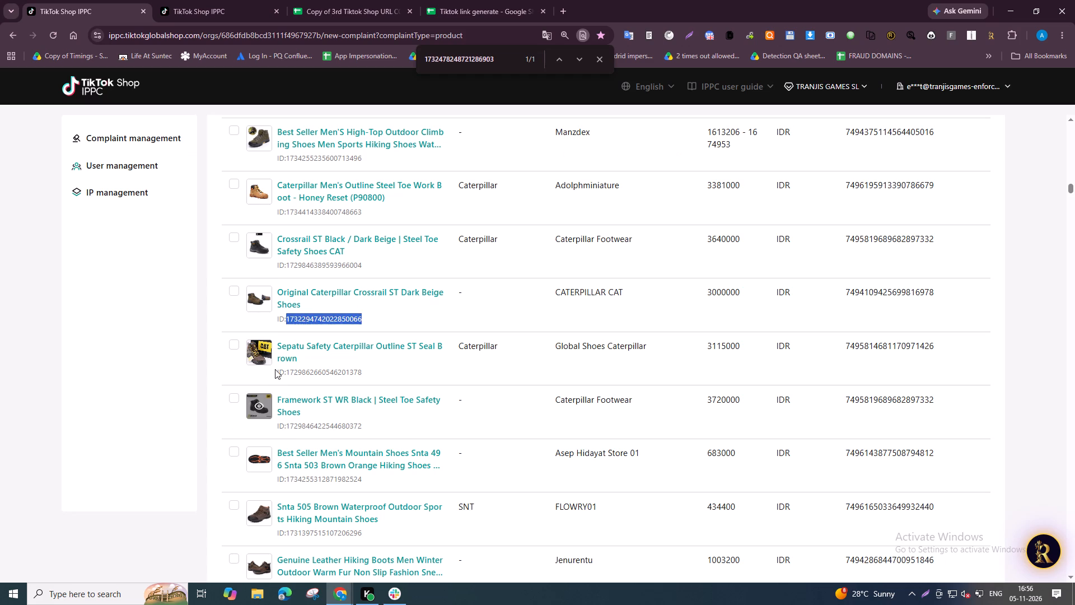
pyautogui.click(270, 360)
pyautogui.click(270, 360)
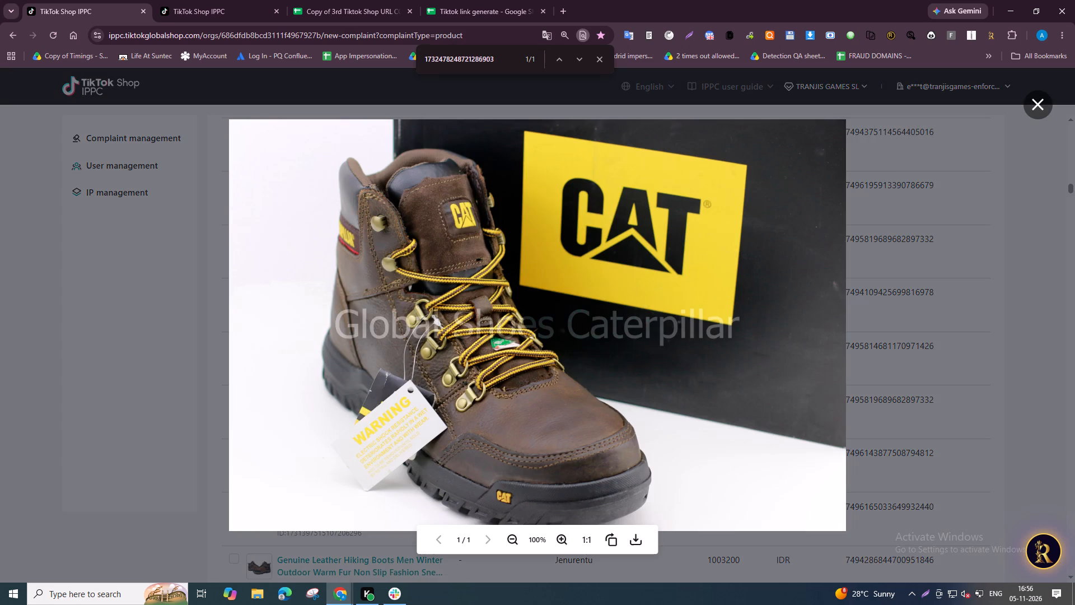
pyautogui.click(174, 341)
pyautogui.doubleClick(315, 367)
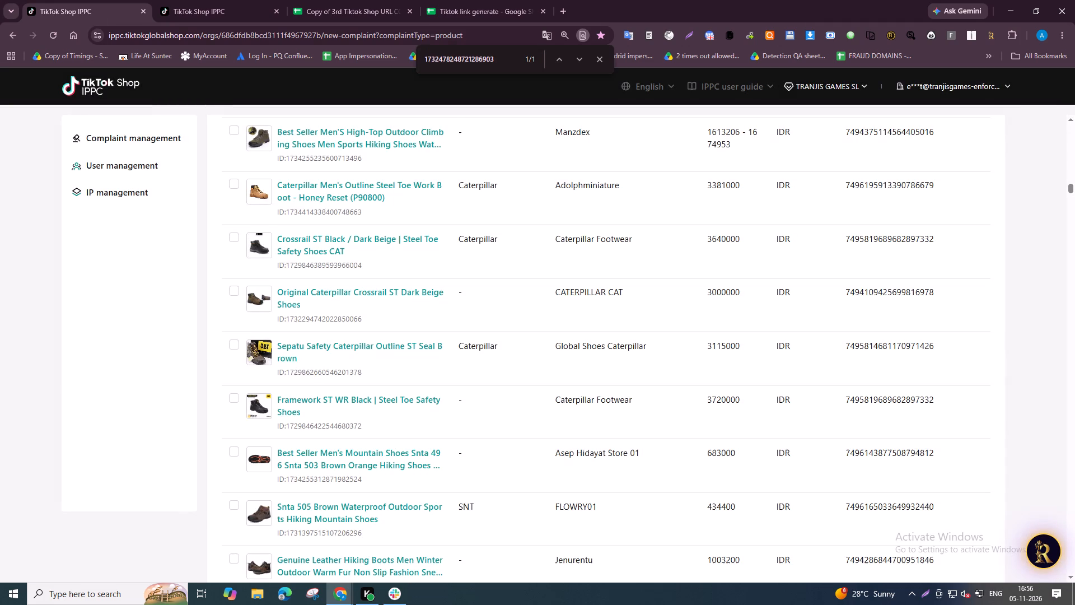
pyautogui.hotkey('ctrl', 'c')
pyautogui.hotkey('alt', 'Tab')
pyautogui.click(215, 441)
pyautogui.hotkey('ctrl', 'v')
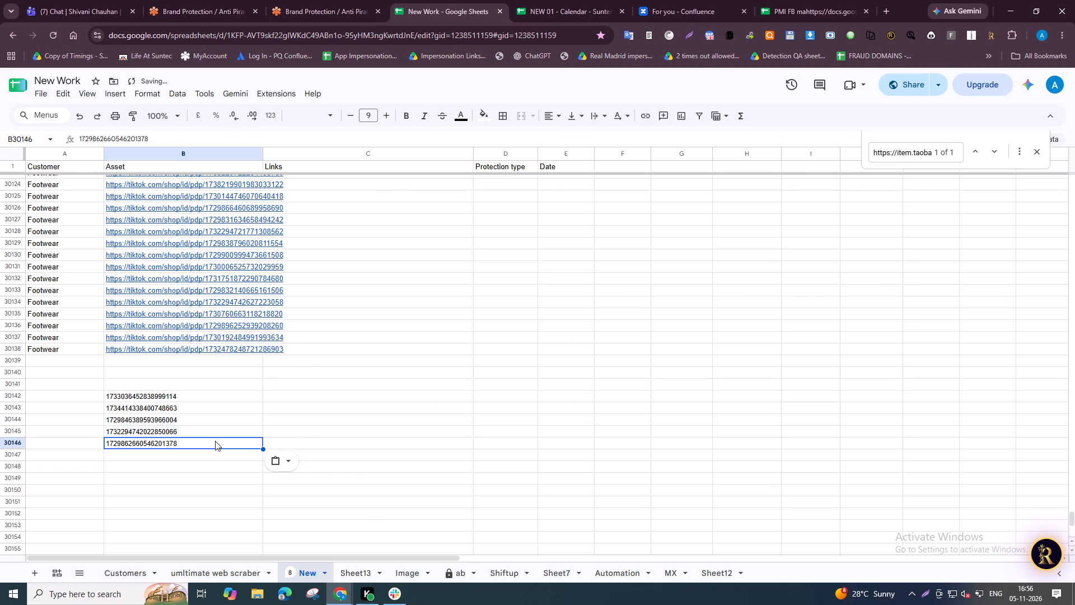
pyautogui.hotkey('alt', 'Tab')
pyautogui.click(263, 414)
pyautogui.click(260, 420)
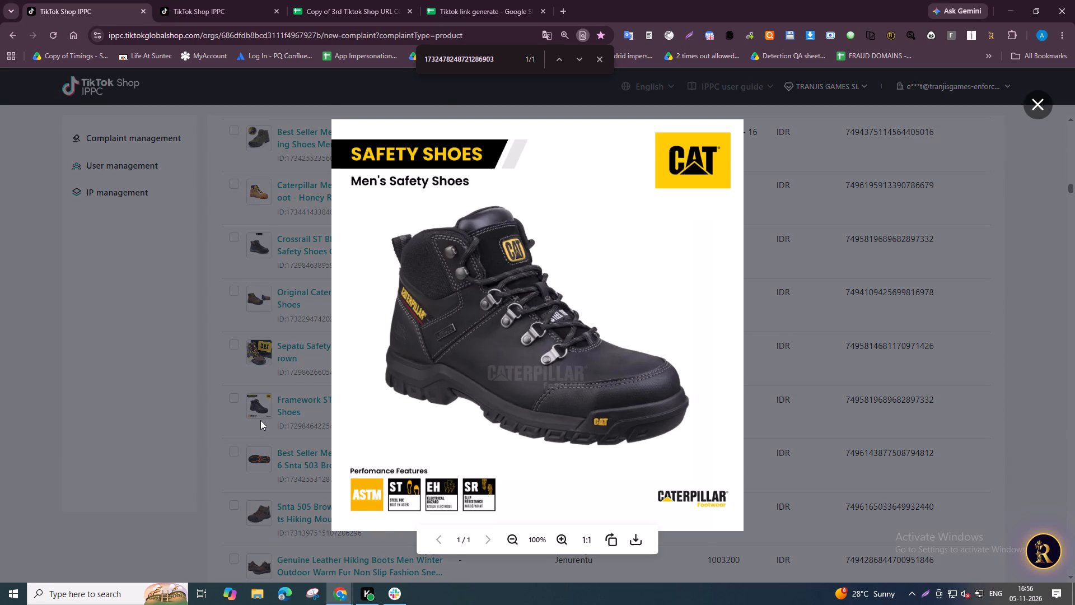
pyautogui.doubleClick(307, 431)
pyautogui.hotkey('ctrl', 'c')
pyautogui.hotkey('alt', 'Tab')
pyautogui.click(237, 458)
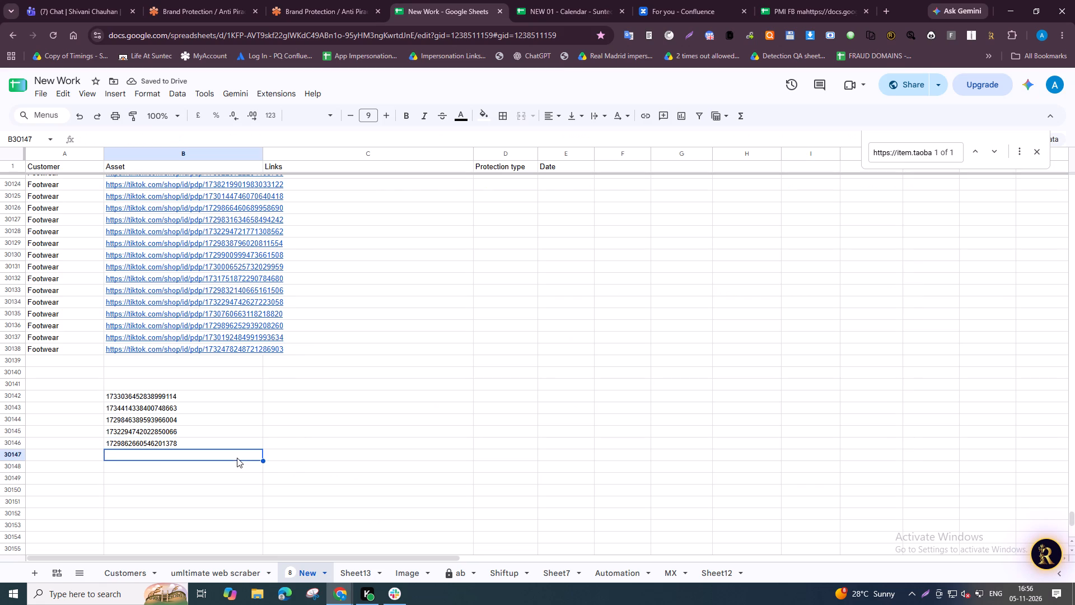
pyautogui.hotkey('ctrl', 'v')
pyautogui.hotkey('alt', 'Tab')
pyautogui.click(256, 467)
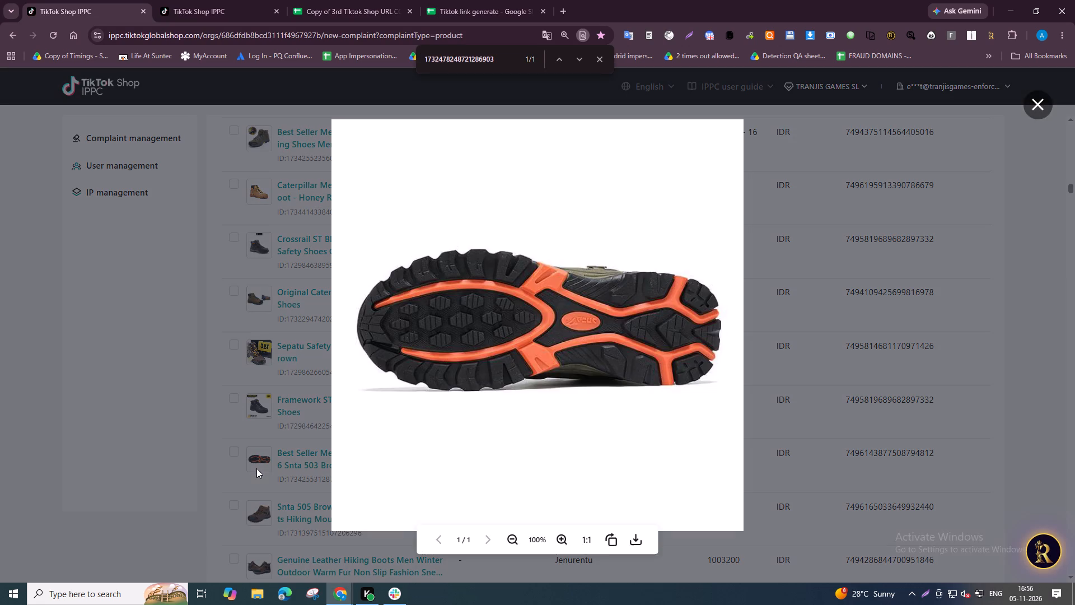
pyautogui.click(256, 468)
pyautogui.click(250, 520)
pyautogui.click(251, 520)
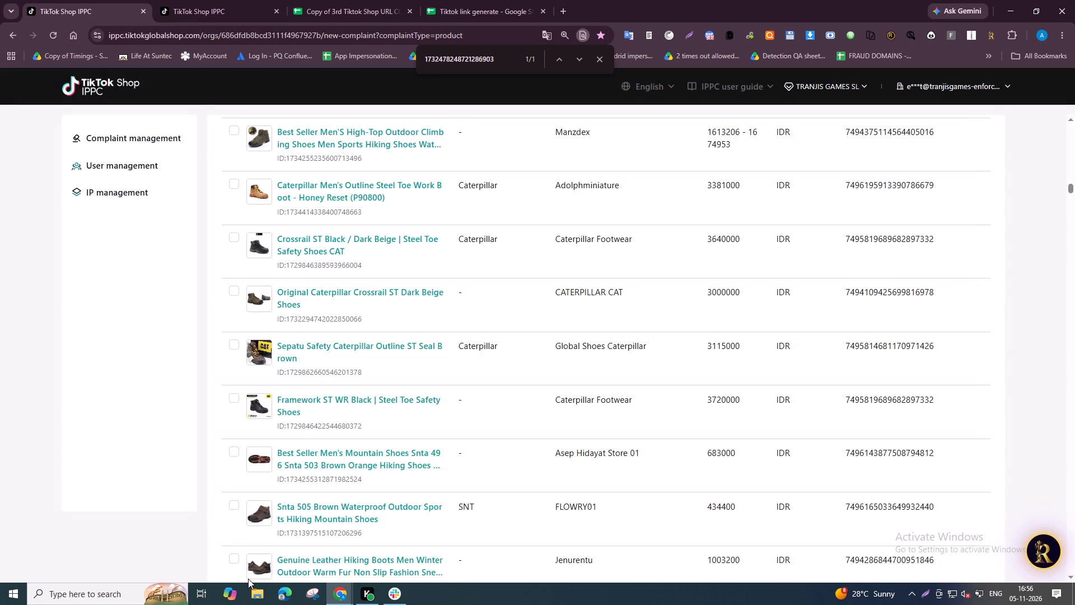
pyautogui.scroll(-5, 302, 507)
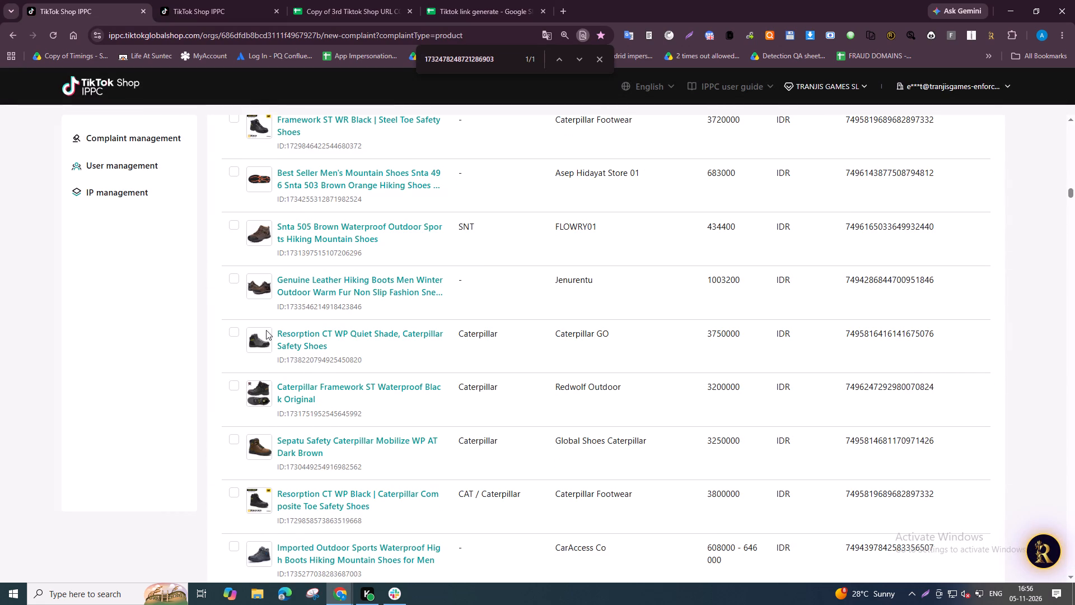
pyautogui.click(261, 294)
pyautogui.click(261, 294)
pyautogui.click(259, 348)
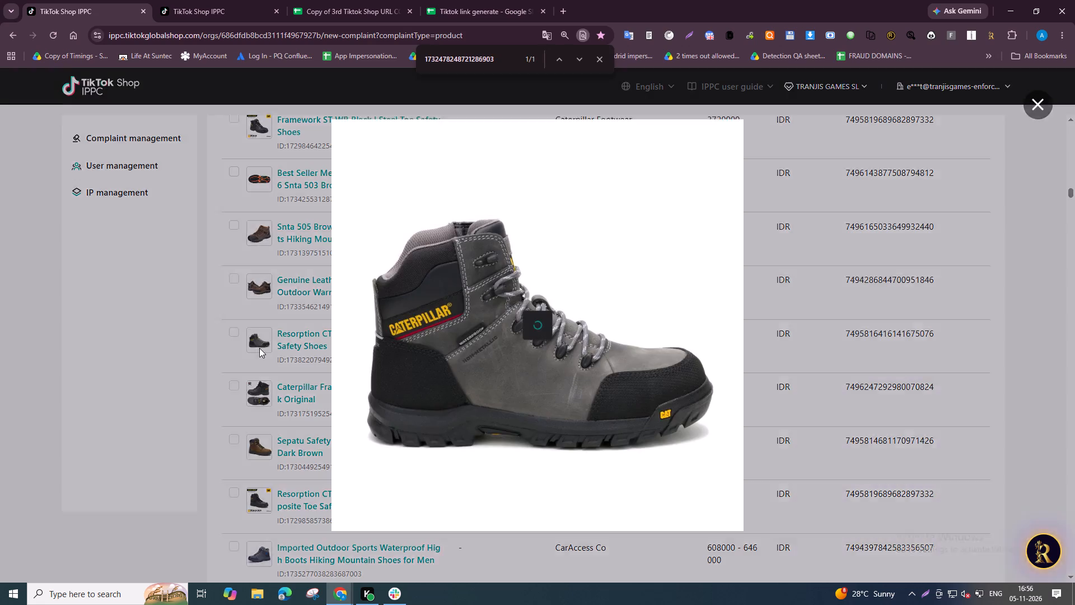
pyautogui.click(259, 348)
pyautogui.doubleClick(310, 365)
pyautogui.hotkey('ctrl', 'c')
pyautogui.hotkey('alt', 'Tab')
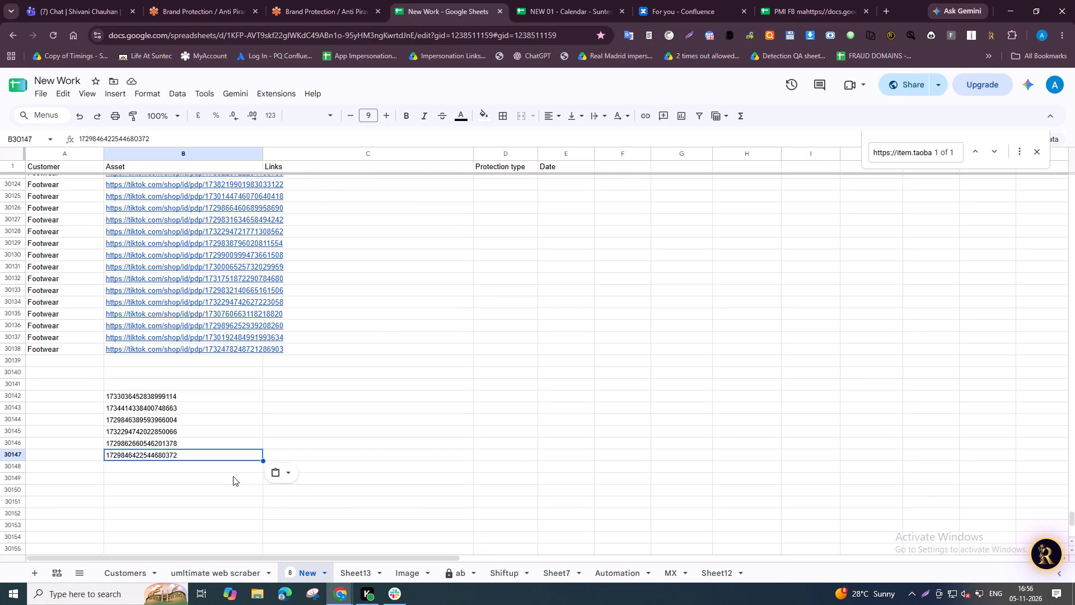
pyautogui.click(228, 465)
pyautogui.hotkey('ctrl', 'v')
pyautogui.hotkey('alt', 'Tab')
pyautogui.doubleClick(272, 408)
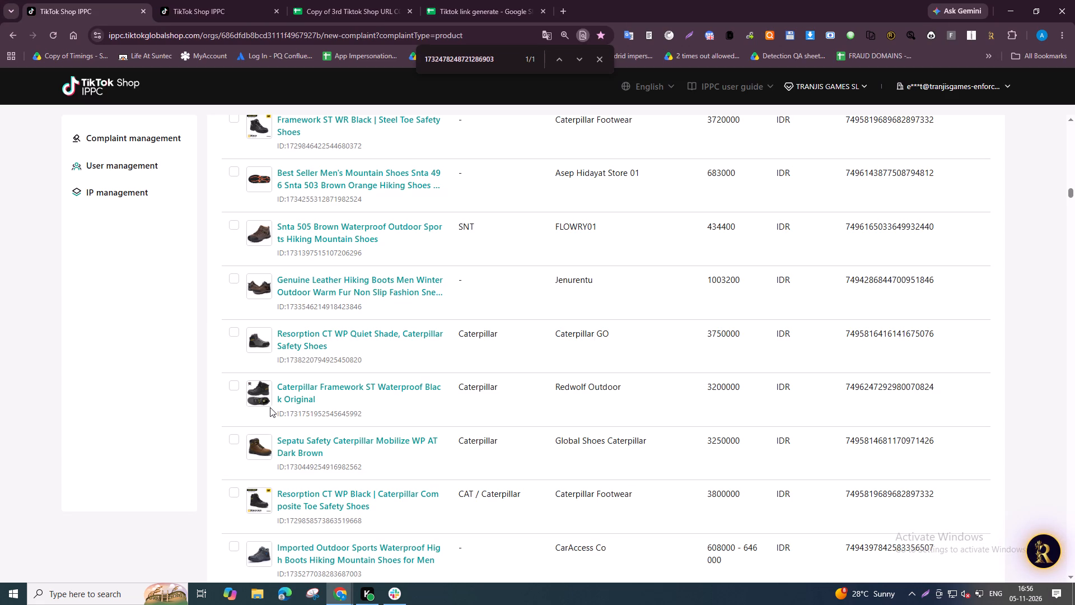
pyautogui.click(263, 401)
pyautogui.click(261, 409)
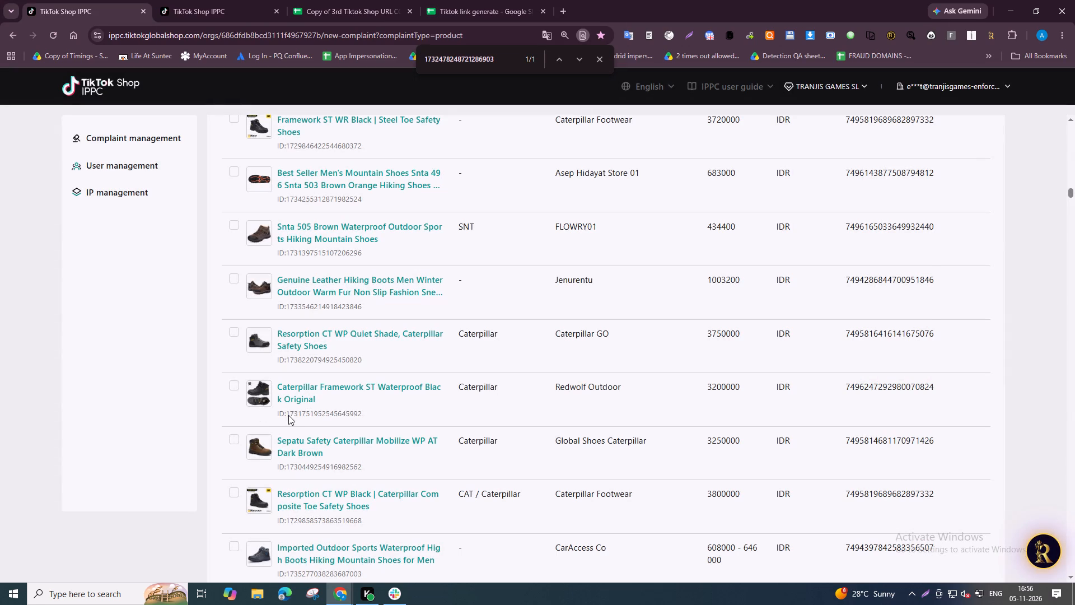
pyautogui.doubleClick(288, 415)
pyautogui.hotkey('ctrl', 'c')
pyautogui.hotkey('alt', 'Tab')
pyautogui.click(208, 480)
pyautogui.hotkey('ctrl', 'v')
pyautogui.hotkey('alt', 'Tab')
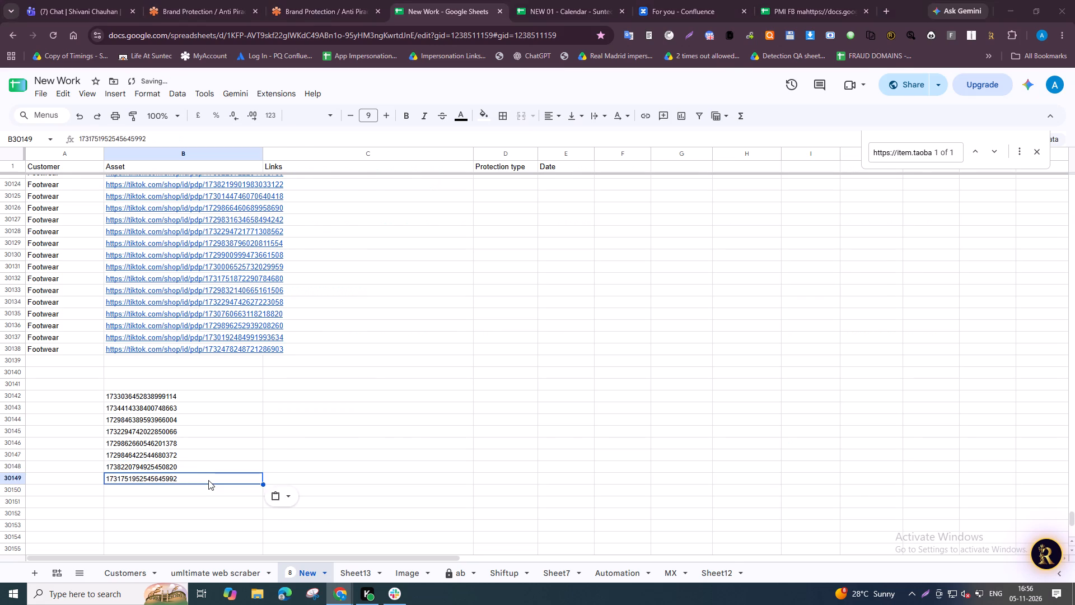
pyautogui.click(261, 456)
pyautogui.click(259, 464)
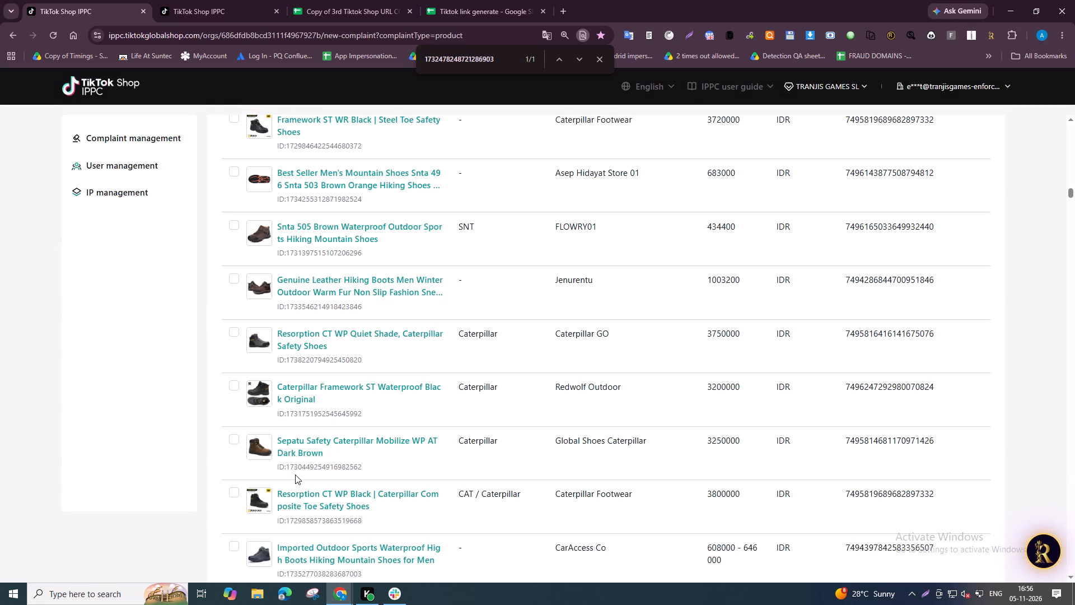
pyautogui.doubleClick(312, 479)
pyautogui.doubleClick(312, 472)
pyautogui.hotkey('ctrl', 'c')
pyautogui.hotkey('alt', 'Tab')
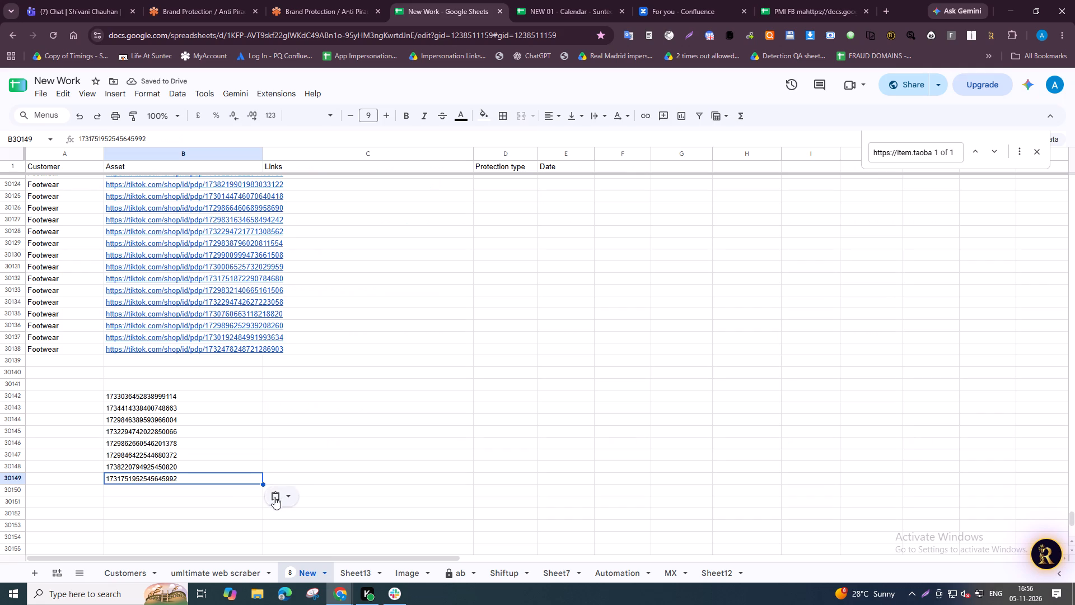
pyautogui.click(234, 489)
pyautogui.hotkey('ctrl', 'v')
pyautogui.hotkey('alt', 'Tab')
pyautogui.click(246, 505)
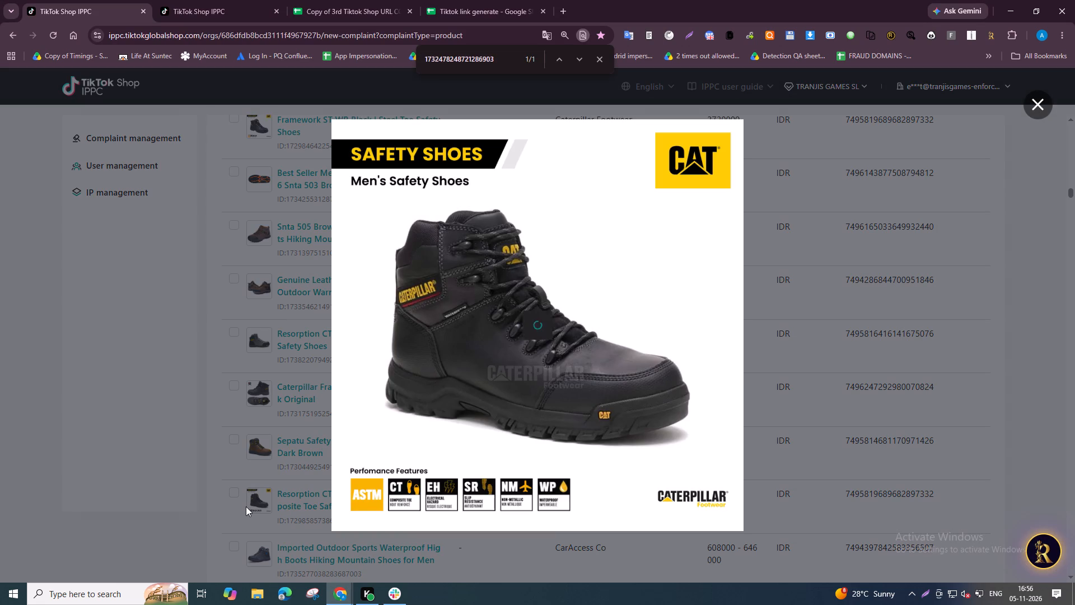
pyautogui.click(246, 506)
pyautogui.doubleClick(300, 525)
pyautogui.hotkey('ctrl', 'c')
pyautogui.hotkey('alt', 'Tab')
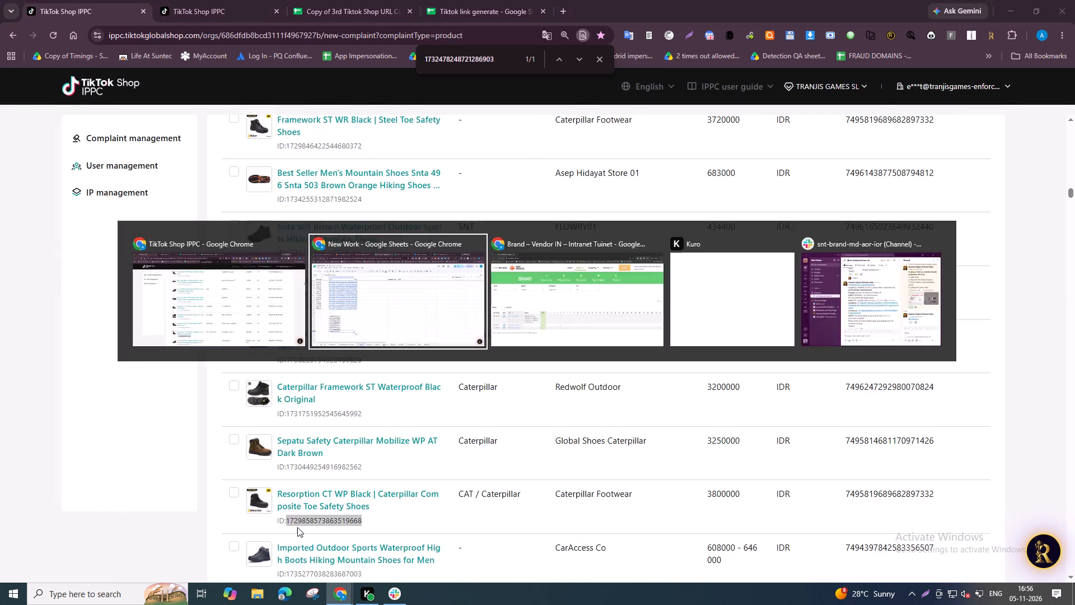
pyautogui.click(215, 507)
pyautogui.hotkey('ctrl', 'v')
pyautogui.hotkey('alt', 'Tab')
pyautogui.scroll(-5, 330, 430)
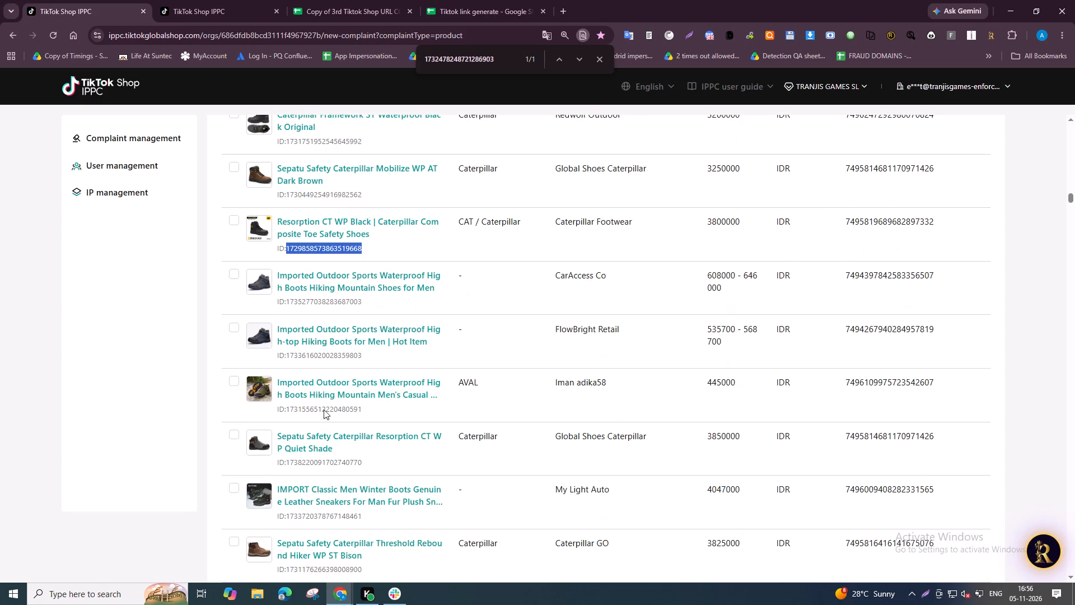
pyautogui.click(263, 281)
pyautogui.click(265, 291)
pyautogui.click(261, 338)
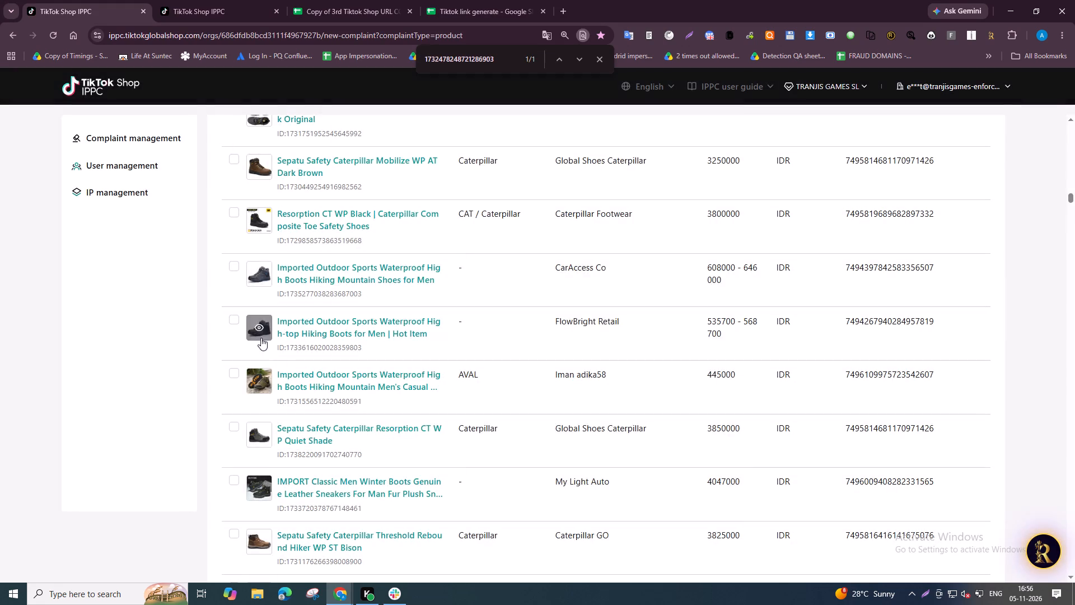
pyautogui.click(260, 342)
pyautogui.click(261, 394)
pyautogui.click(261, 394)
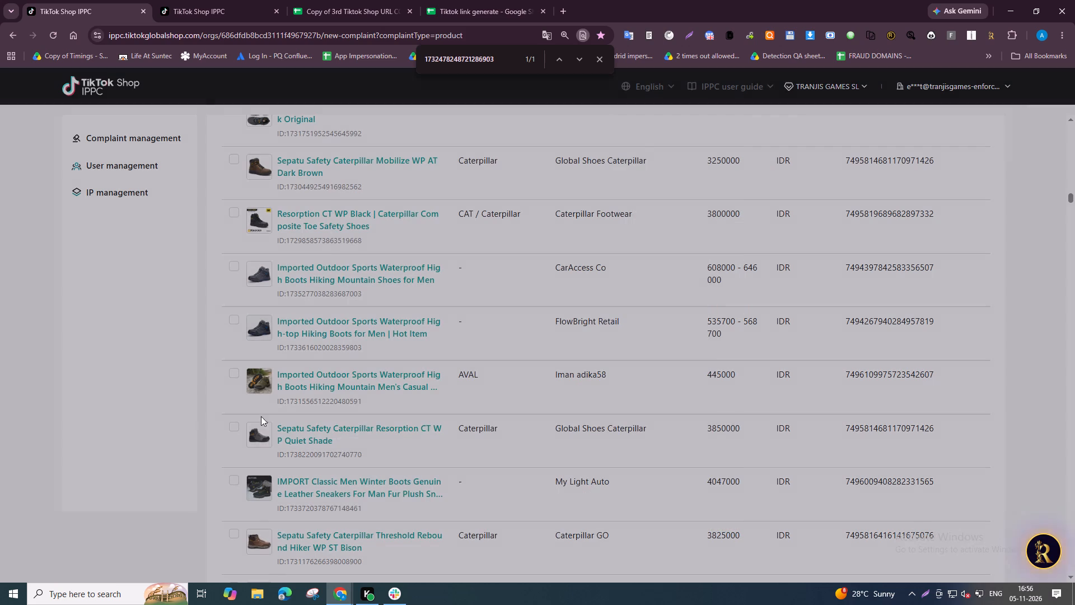
pyautogui.click(260, 444)
pyautogui.click(260, 445)
pyautogui.doubleClick(305, 460)
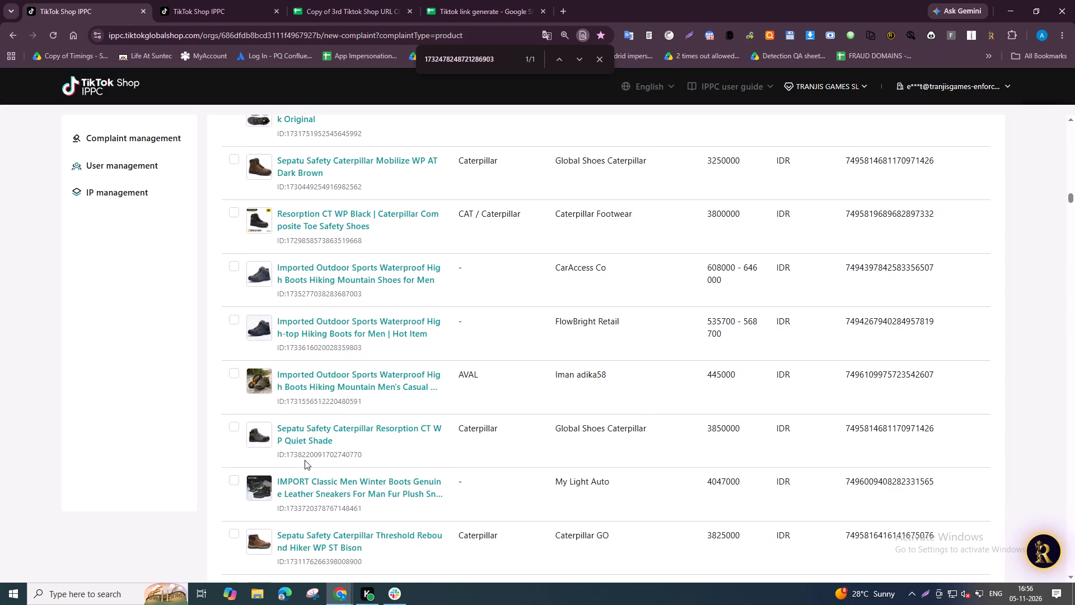
pyautogui.hotkey('ctrl', 'c')
pyautogui.hotkey('alt', 'Tab')
pyautogui.click(181, 517)
pyautogui.hotkey('ctrl', 'v')
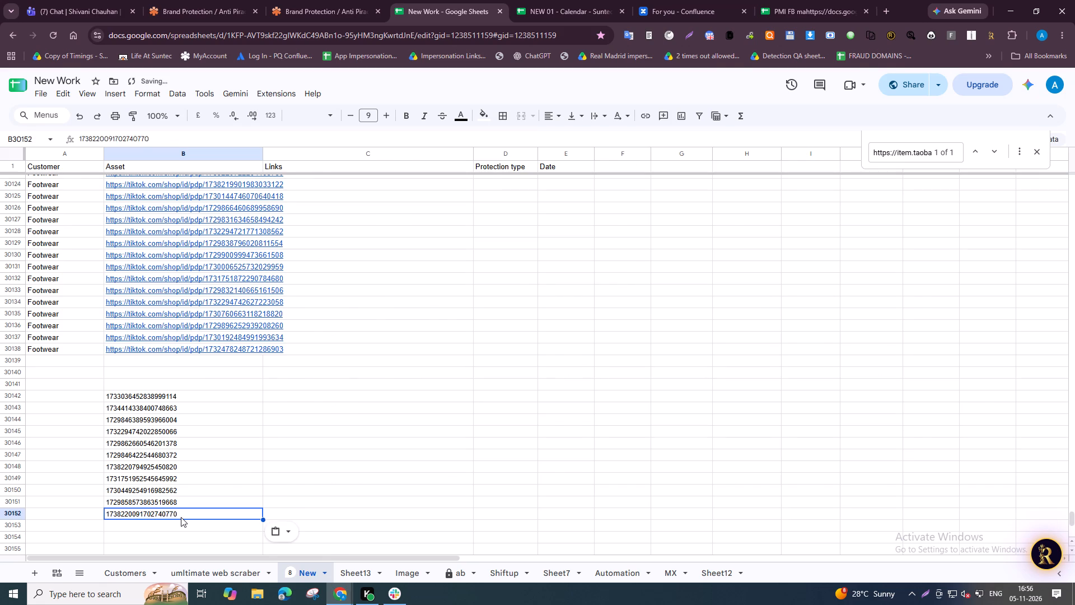
pyautogui.hotkey('alt', 'Tab')
pyautogui.scroll(-5, 364, 386)
pyautogui.click(265, 218)
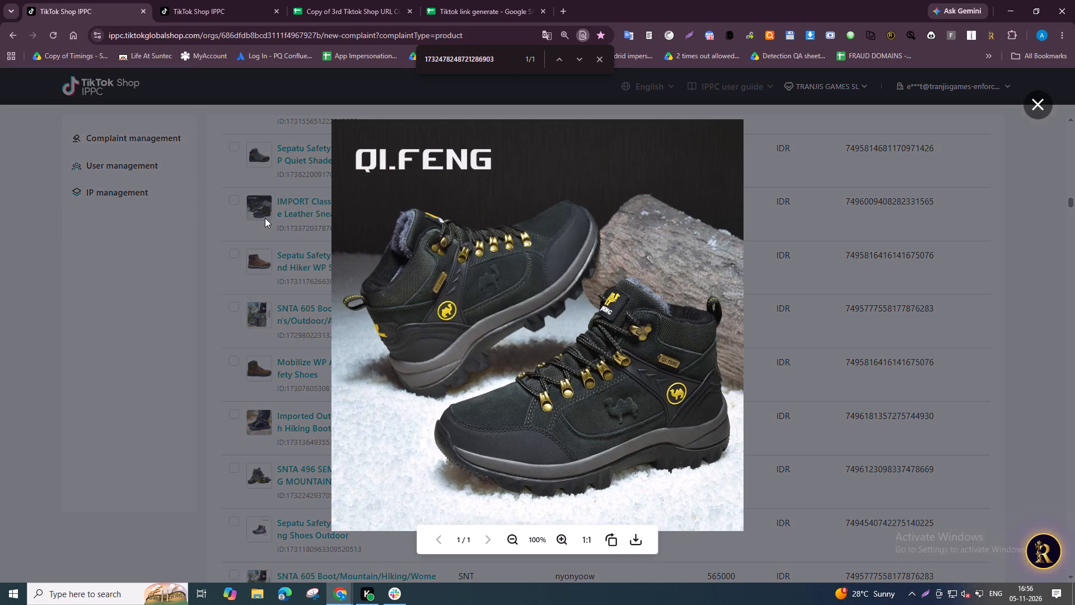
pyautogui.click(265, 218)
pyautogui.click(264, 270)
pyautogui.click(264, 270)
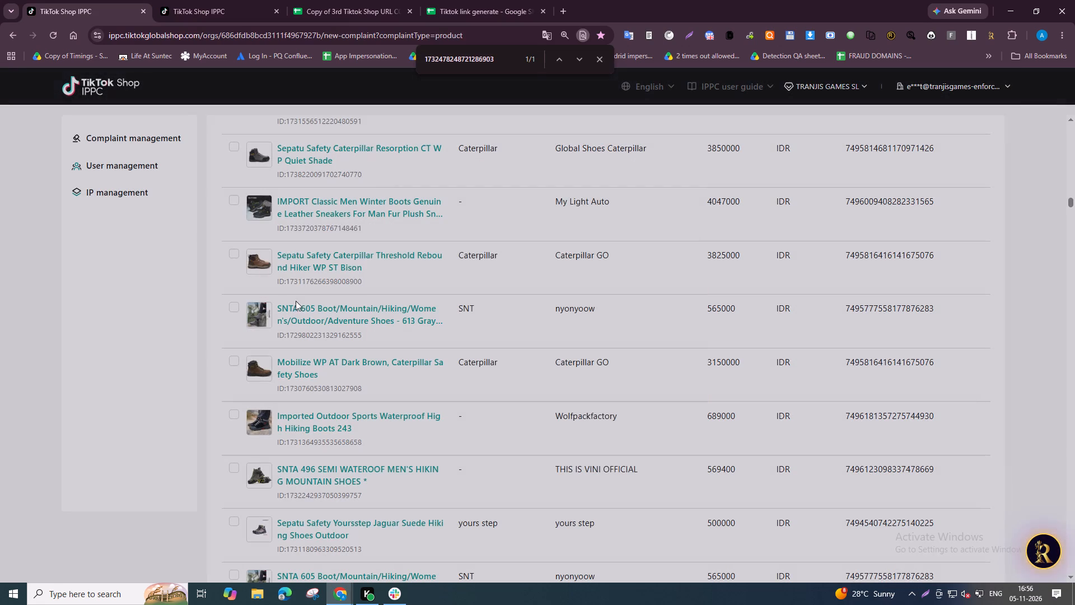
pyautogui.doubleClick(300, 299)
pyautogui.doubleClick(301, 283)
pyautogui.hotkey('ctrl', 'c')
pyautogui.hotkey('alt', 'Tab')
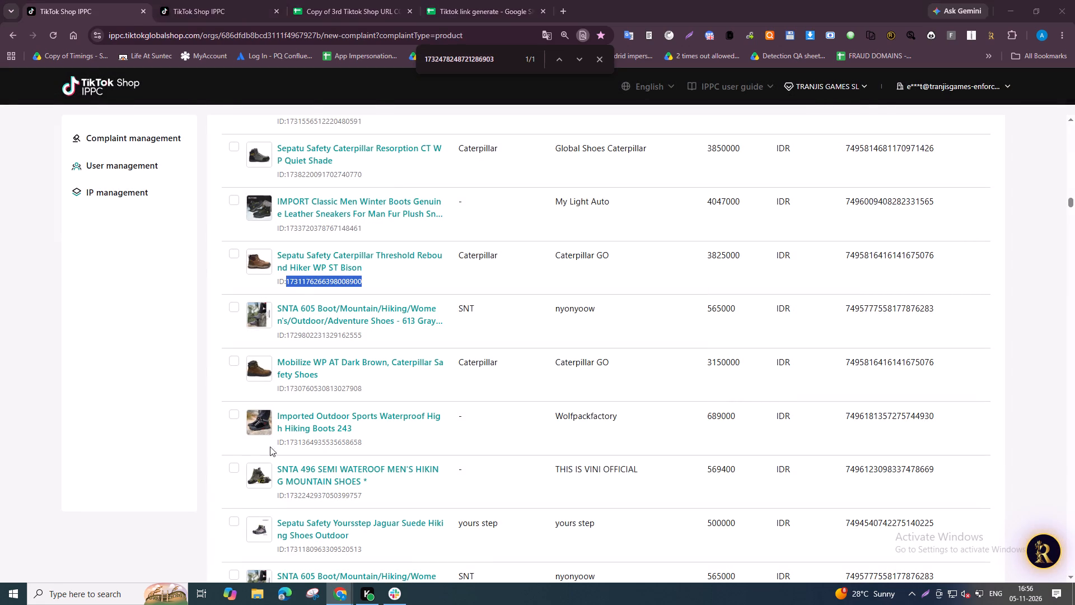
pyautogui.click(202, 527)
pyautogui.hotkey('ctrl', 'v')
pyautogui.hotkey('alt', 'Tab')
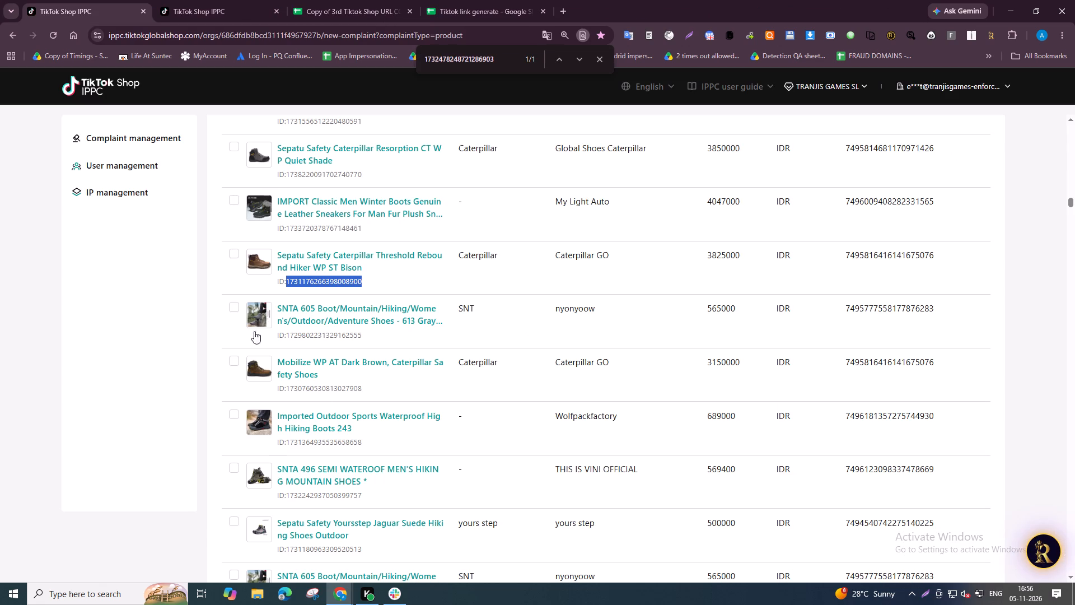
pyautogui.click(256, 325)
pyautogui.click(257, 326)
pyautogui.click(263, 370)
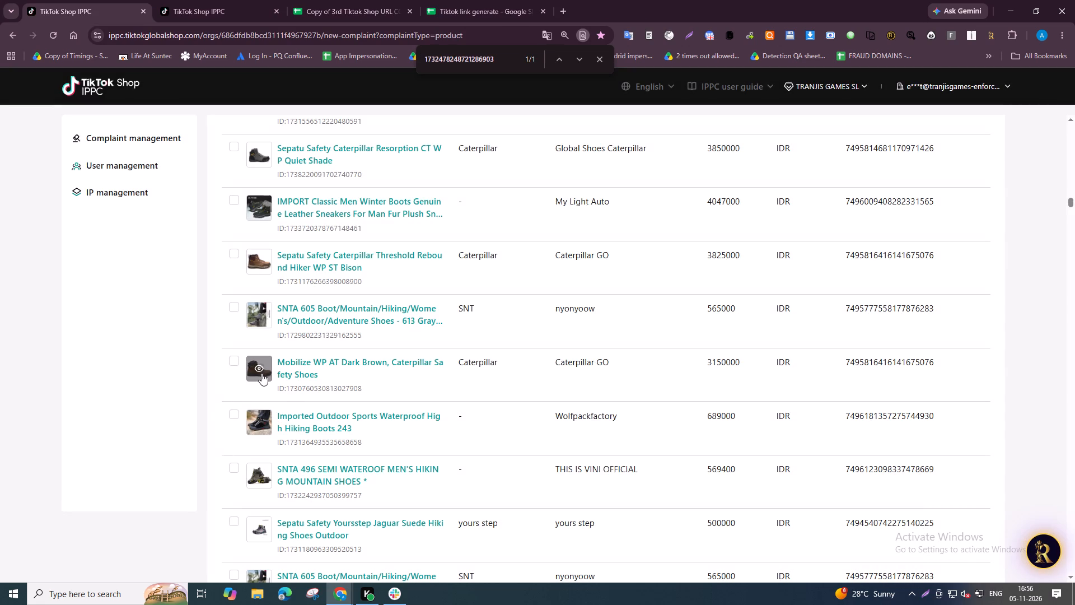
pyautogui.click(254, 383)
pyautogui.doubleClick(298, 392)
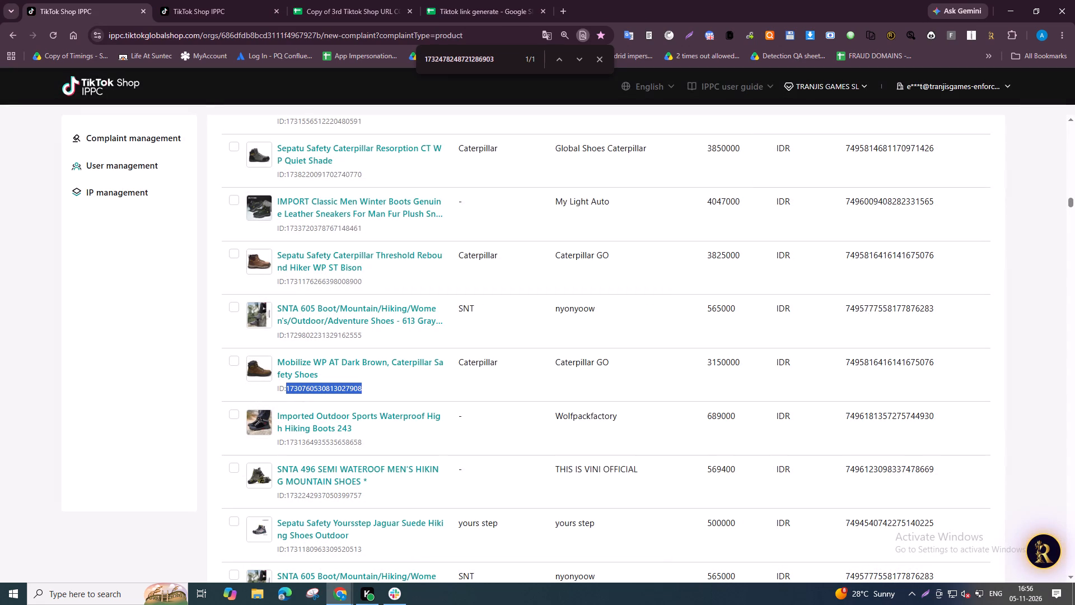
pyautogui.hotkey('ctrl', 'c')
pyautogui.hotkey('alt', 'Tab')
pyautogui.scroll(-3, 245, 323)
pyautogui.click(193, 372)
pyautogui.hotkey('ctrl', 'v')
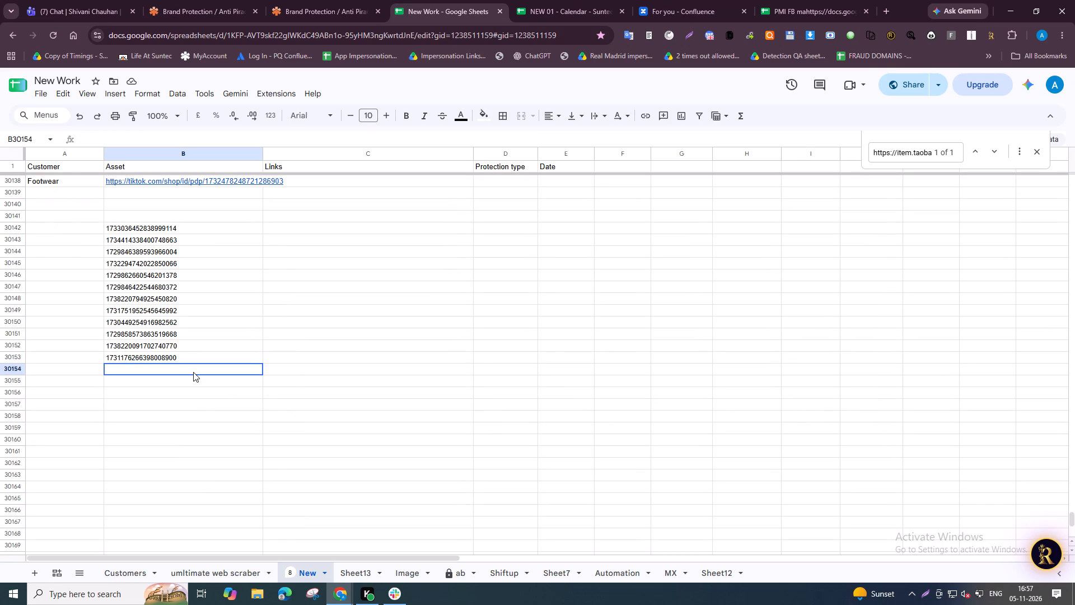
pyautogui.hotkey('alt', 'Tab')
pyautogui.scroll(-4, 418, 352)
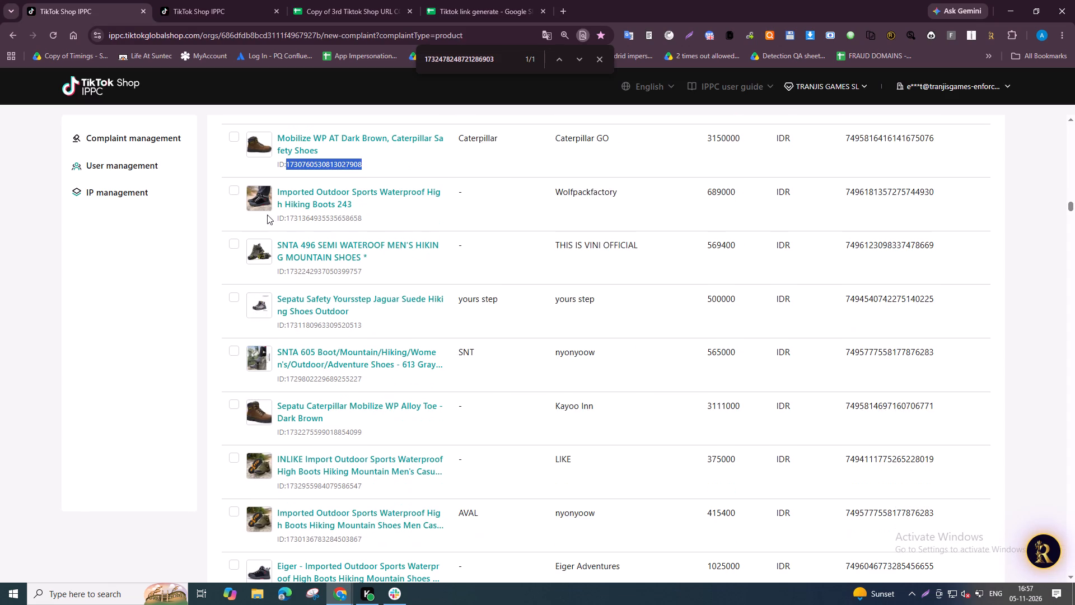
pyautogui.click(267, 209)
pyautogui.click(266, 209)
pyautogui.click(265, 263)
pyautogui.click(265, 263)
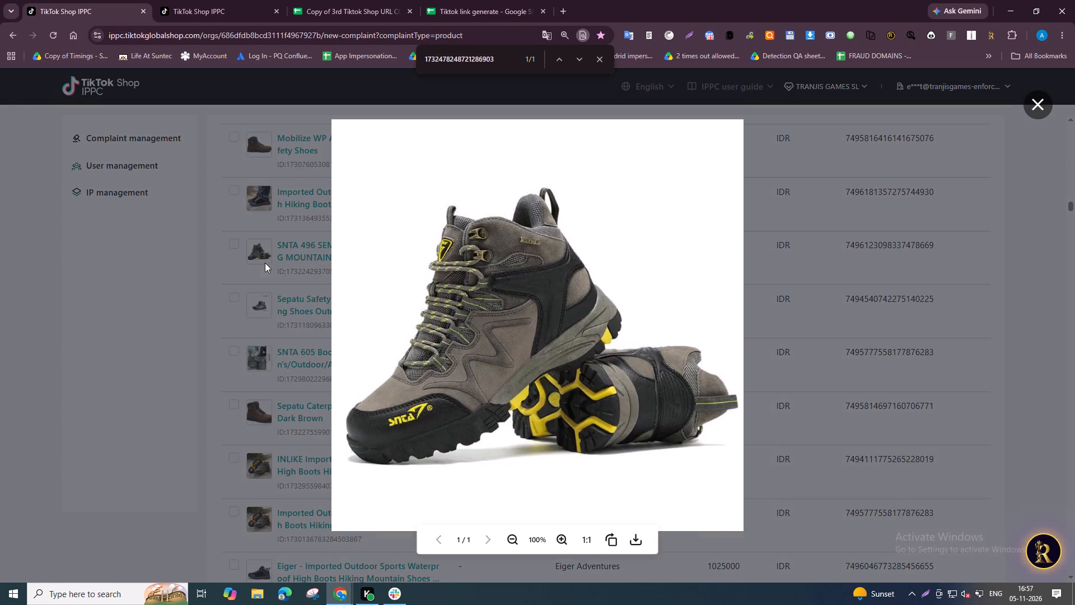
pyautogui.click(262, 317)
pyautogui.click(262, 317)
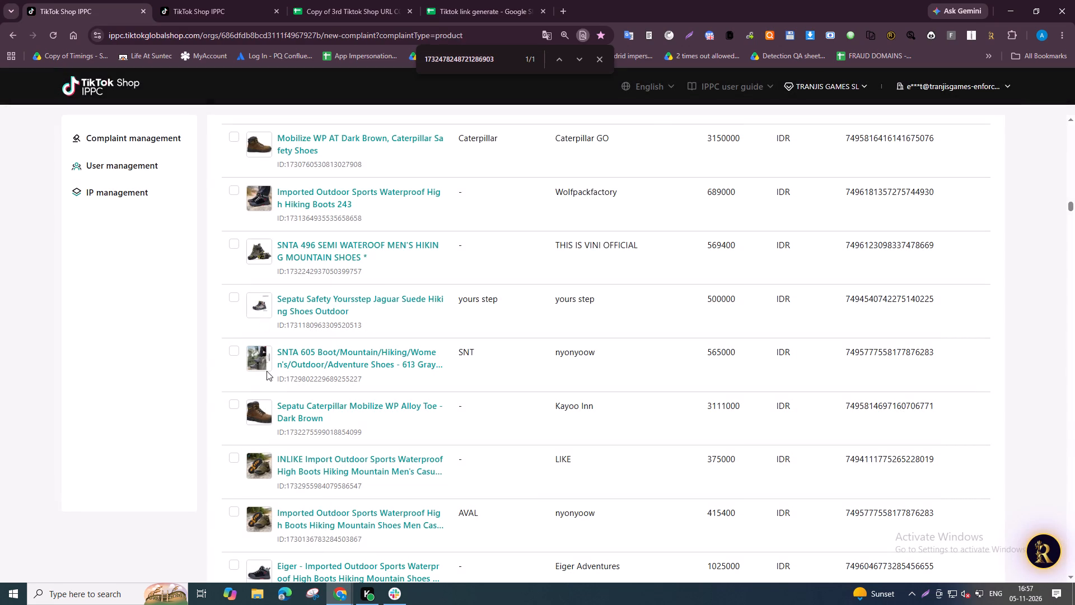
pyautogui.click(267, 371)
pyautogui.click(265, 369)
pyautogui.click(259, 423)
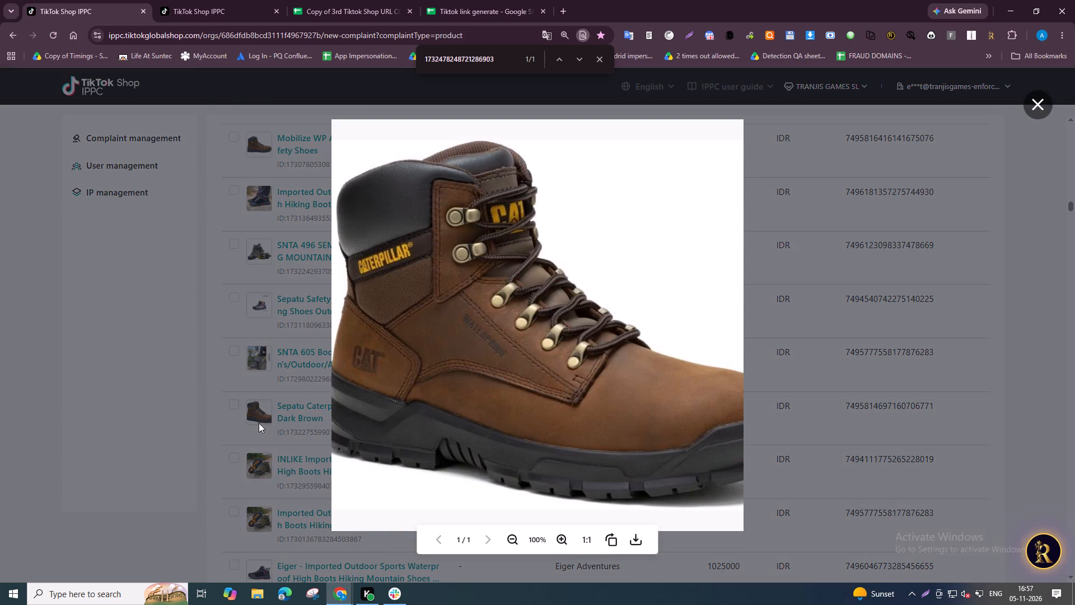
pyautogui.click(259, 423)
pyautogui.doubleClick(318, 432)
pyautogui.hotkey('ctrl', 'c')
pyautogui.hotkey('alt', 'Tab')
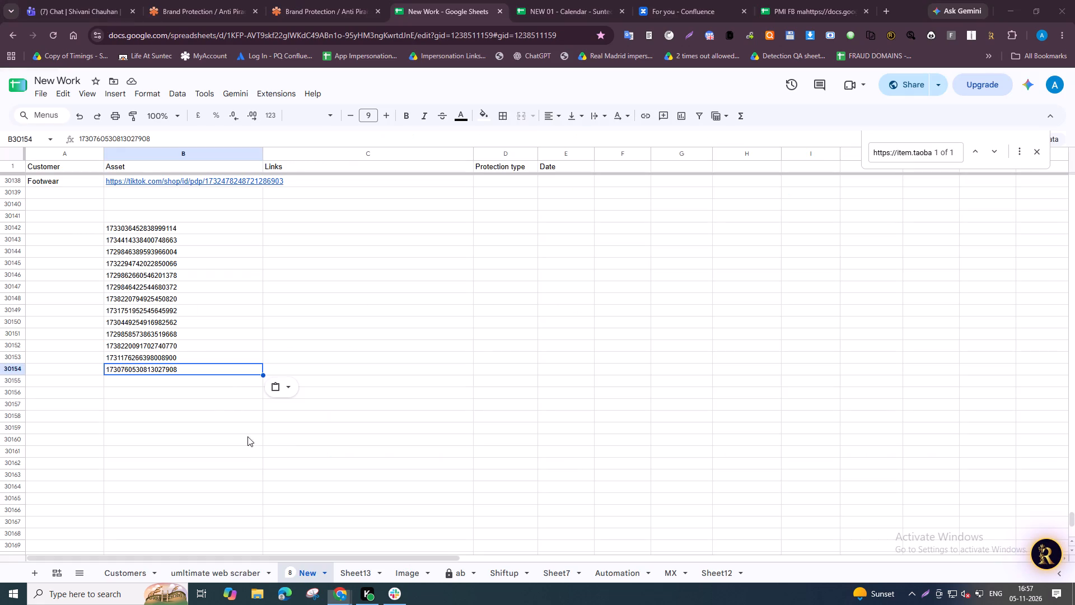
pyautogui.click(224, 379)
pyautogui.hotkey('ctrl', 'v')
pyautogui.hotkey('alt', 'Tab')
pyautogui.scroll(-5, 402, 334)
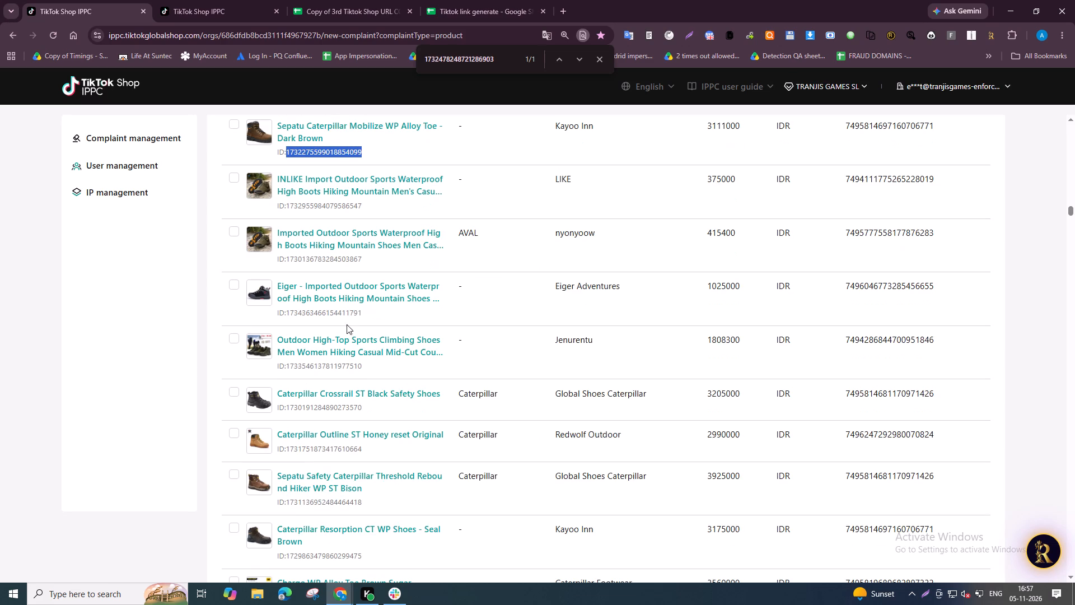
pyautogui.click(261, 308)
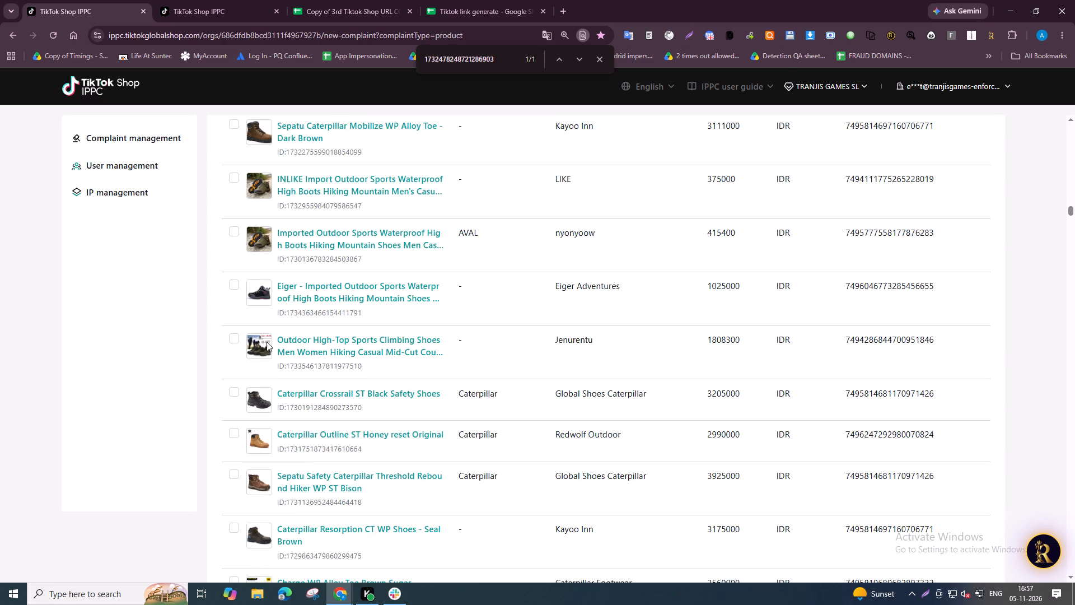
pyautogui.click(293, 408)
pyautogui.keyDown('ctrl'); pyautogui.click(293, 408); pyautogui.keyUp('ctrl')
pyautogui.hotkey('ctrl', 'c')
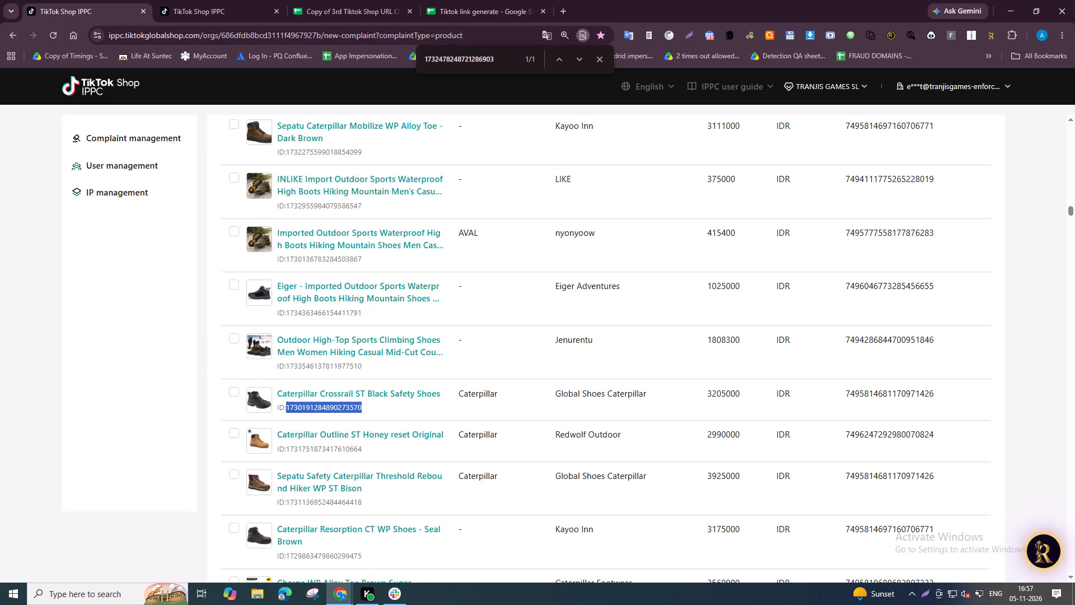
pyautogui.hotkey('alt', 'Tab')
pyautogui.click(192, 397)
pyautogui.hotkey('ctrl', 'v')
pyautogui.hotkey('alt', 'Tab')
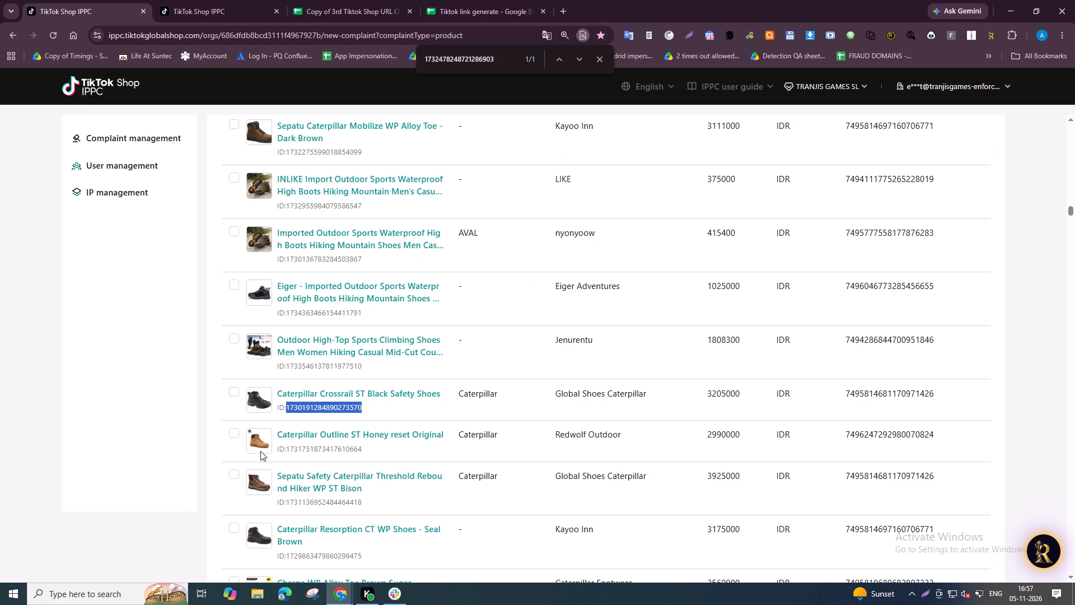
pyautogui.doubleClick(311, 455)
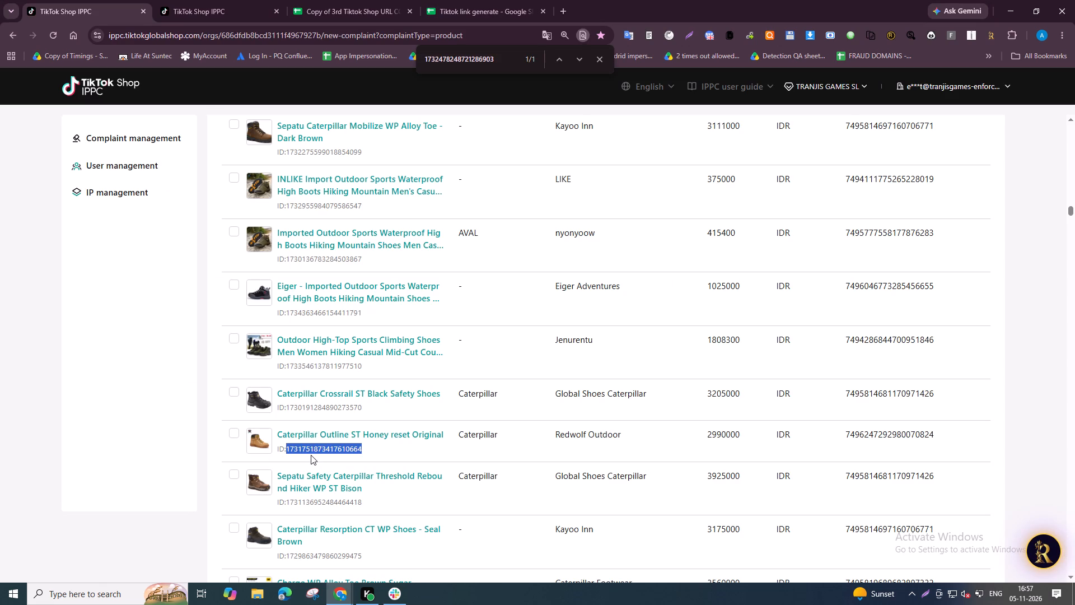
pyautogui.hotkey('ctrl', 'c')
pyautogui.hotkey('alt', 'Tab')
pyautogui.click(204, 408)
pyautogui.hotkey('ctrl', 'v')
pyautogui.hotkey('alt', 'Tab')
pyautogui.click(267, 488)
pyautogui.click(267, 488)
pyautogui.doubleClick(319, 497)
pyautogui.hotkey('ctrl', 'c')
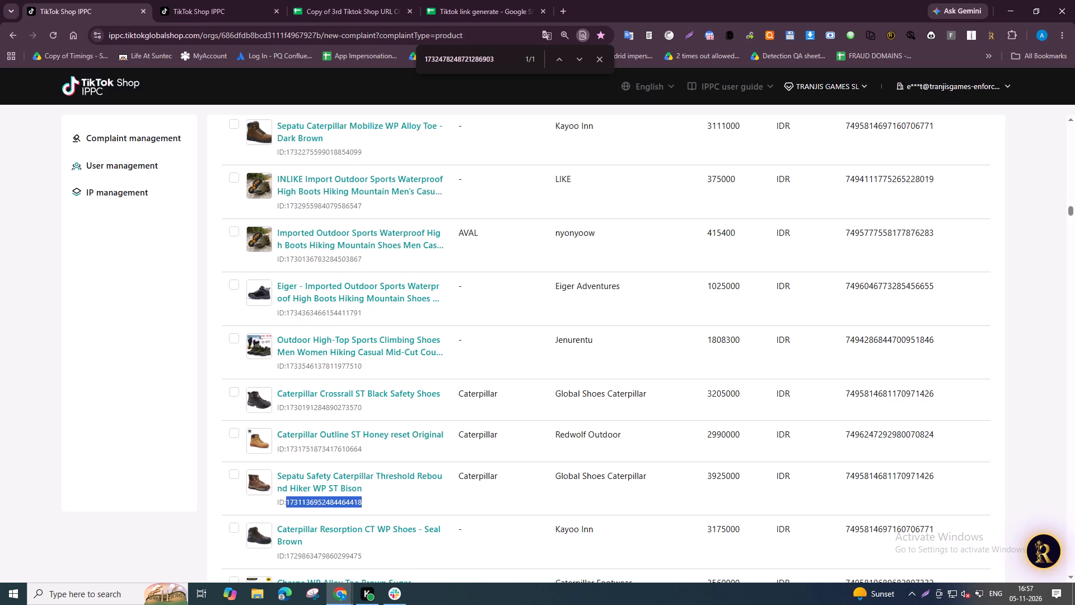
pyautogui.hotkey('alt', 'Tab')
pyautogui.click(211, 421)
pyautogui.hotkey('ctrl', 'v')
pyautogui.hotkey('alt', 'Tab')
pyautogui.doubleClick(320, 554)
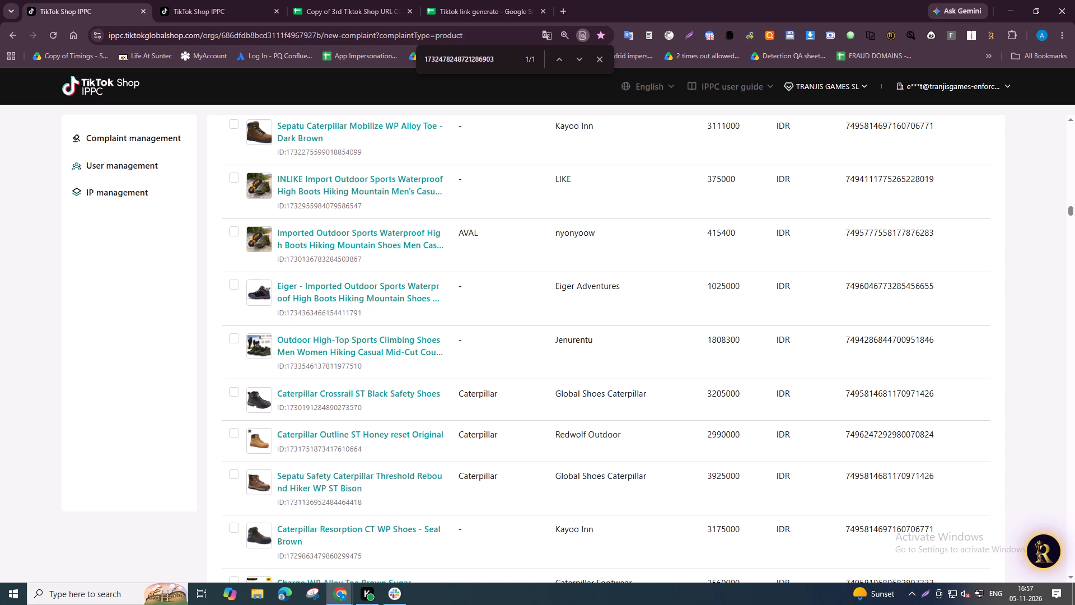
pyautogui.hotkey('ctrl', 'c')
pyautogui.hotkey('alt', 'Tab')
pyautogui.click(193, 435)
pyautogui.hotkey('ctrl', 'v')
pyautogui.hotkey('alt', 'Tab')
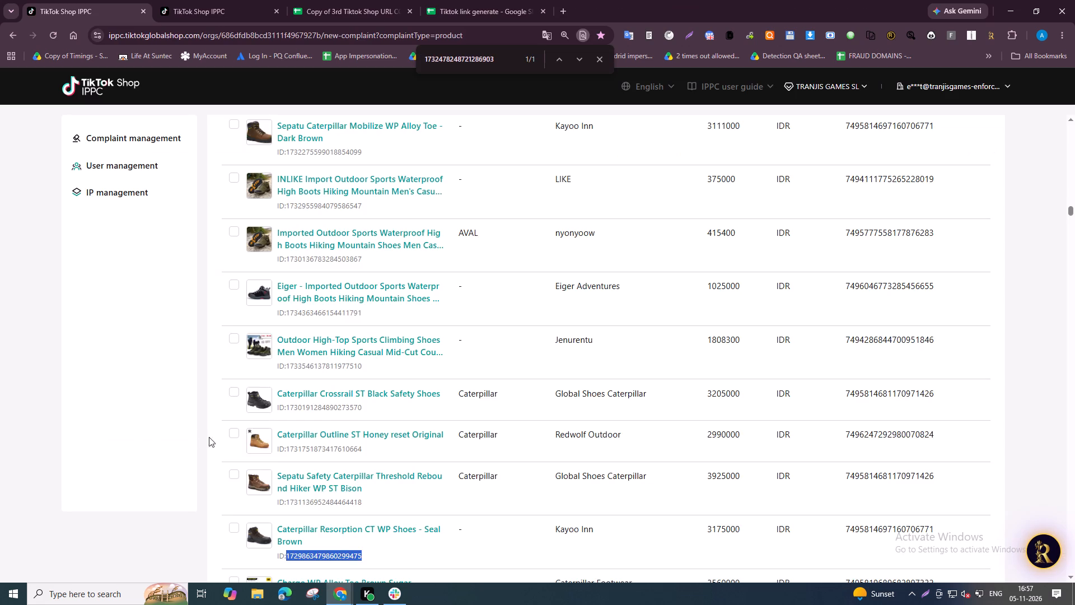
pyautogui.scroll(-6, 369, 425)
pyautogui.doubleClick(306, 265)
pyautogui.hotkey('ctrl', 'c')
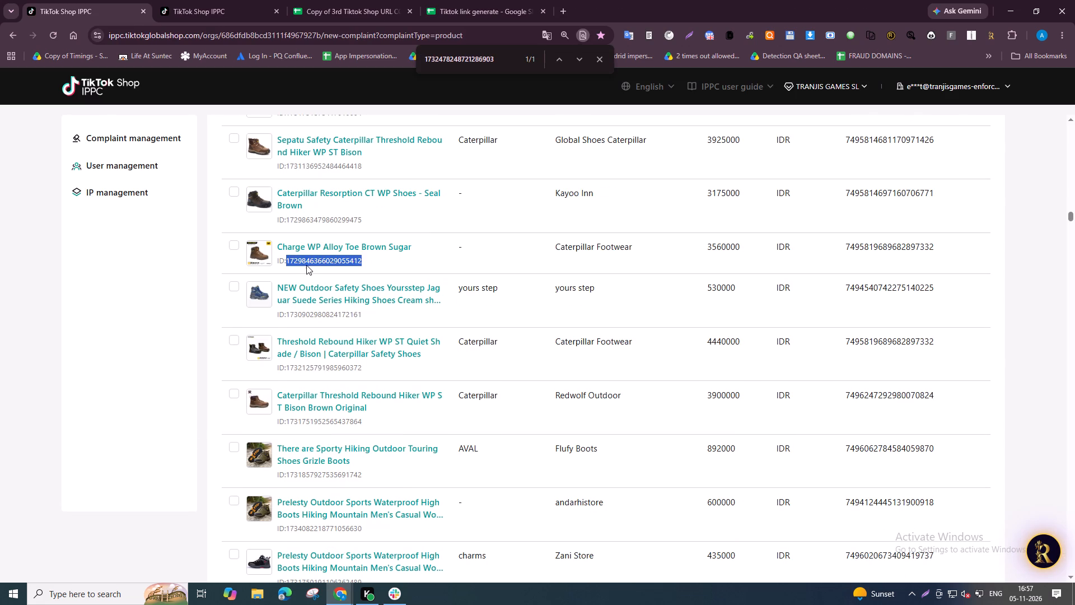
pyautogui.hotkey('alt', 'Tab')
pyautogui.click(193, 427)
pyautogui.hotkey('ctrl', 'v')
pyautogui.hotkey('alt', 'Tab')
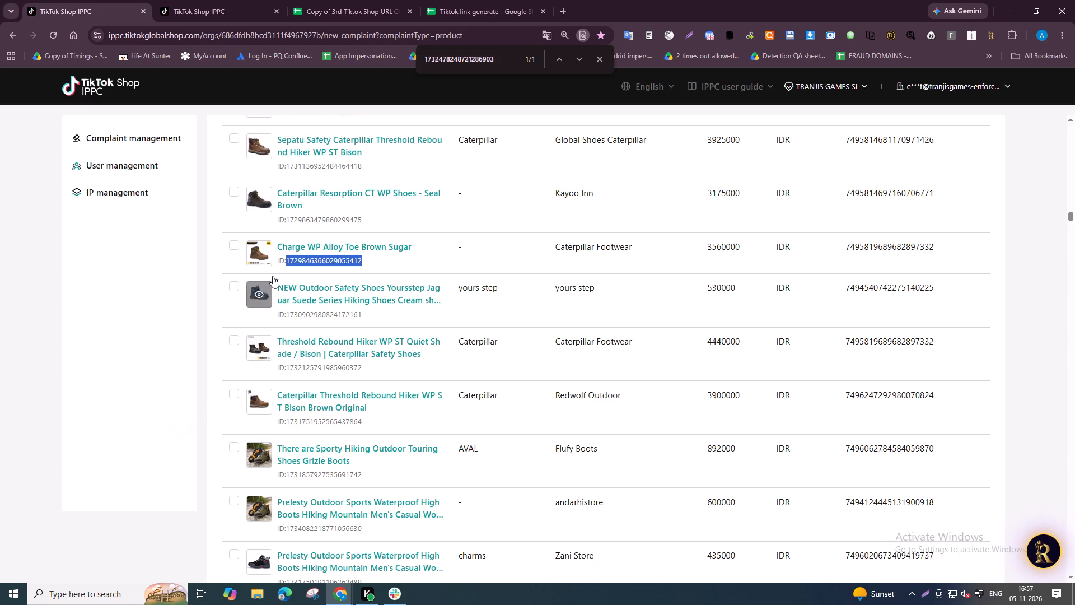
pyautogui.click(271, 261)
pyautogui.click(269, 270)
pyautogui.click(263, 308)
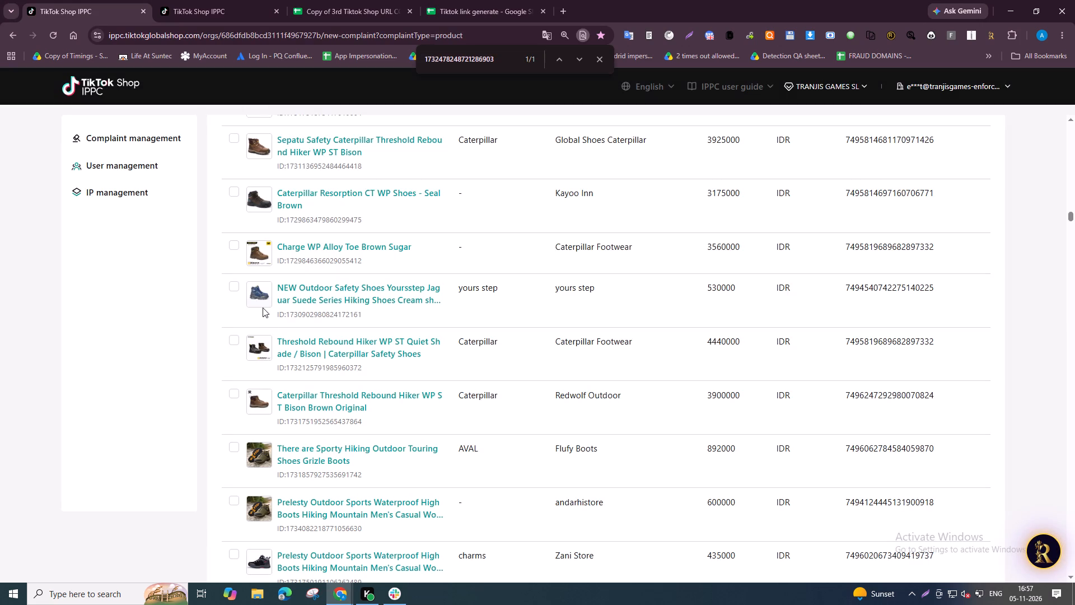
pyautogui.click(263, 301)
pyautogui.click(263, 303)
pyautogui.click(260, 349)
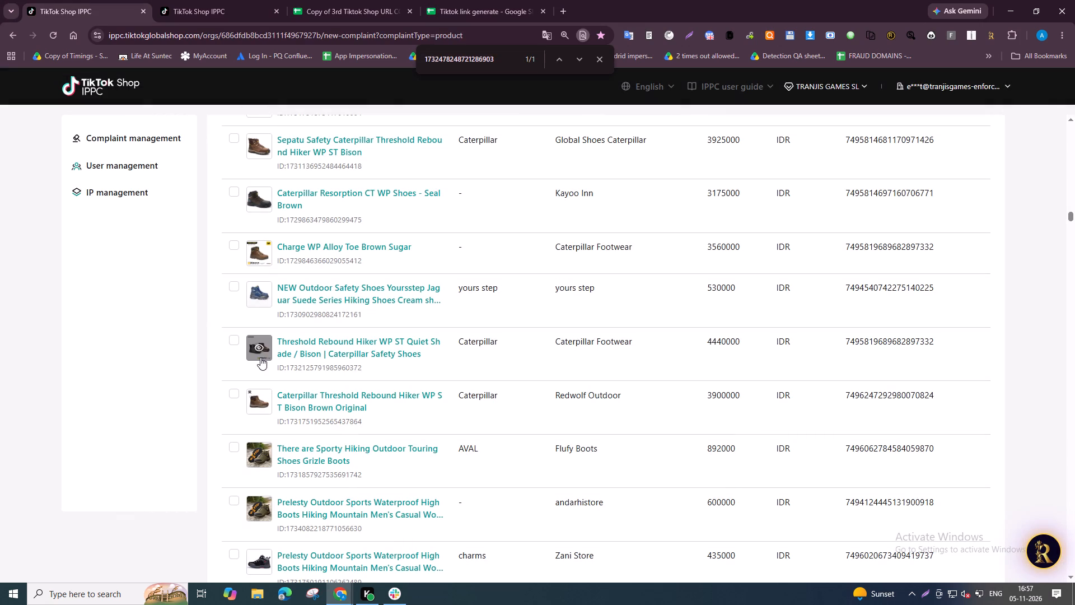
pyautogui.click(261, 356)
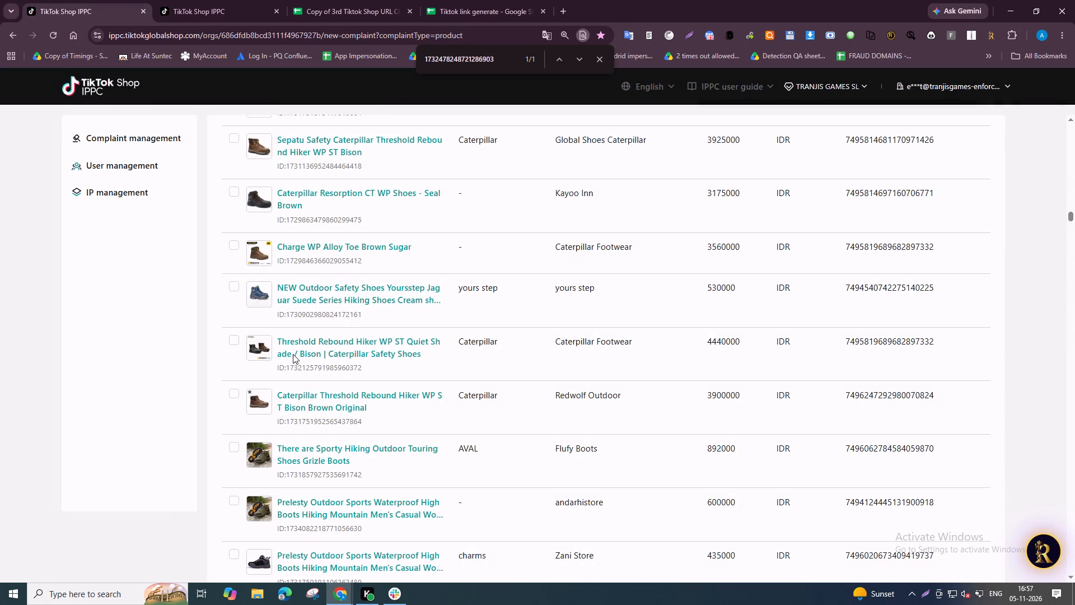
pyautogui.doubleClick(314, 369)
pyautogui.hotkey('ctrl', 'c')
pyautogui.hotkey('alt', 'Tab')
pyautogui.click(208, 445)
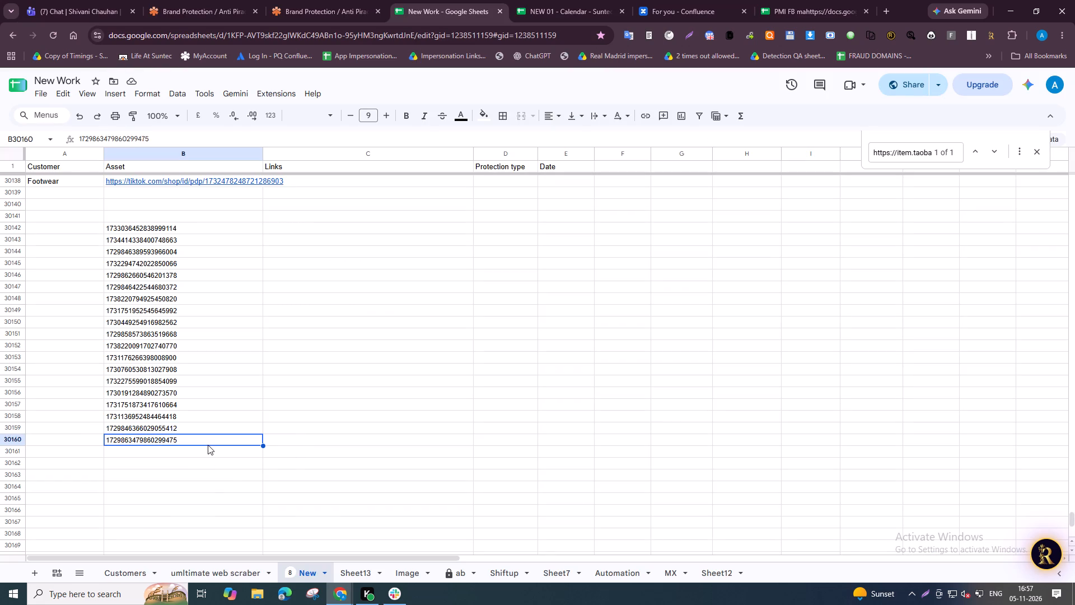
pyautogui.hotkey('ctrl', 'v')
pyautogui.hotkey('ctrl', 'z')
pyautogui.click(210, 453)
pyautogui.hotkey('ctrl', 'v')
pyautogui.hotkey('alt', 'Tab')
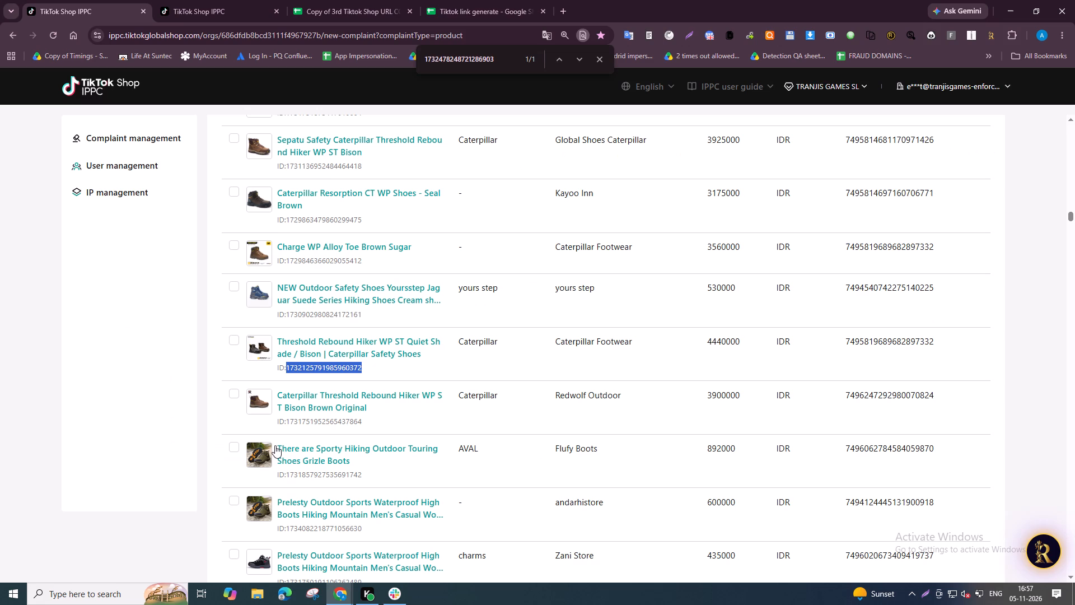
pyautogui.doubleClick(312, 420)
pyautogui.hotkey('ctrl', 'c')
pyautogui.hotkey('alt', 'Tab')
pyautogui.click(217, 460)
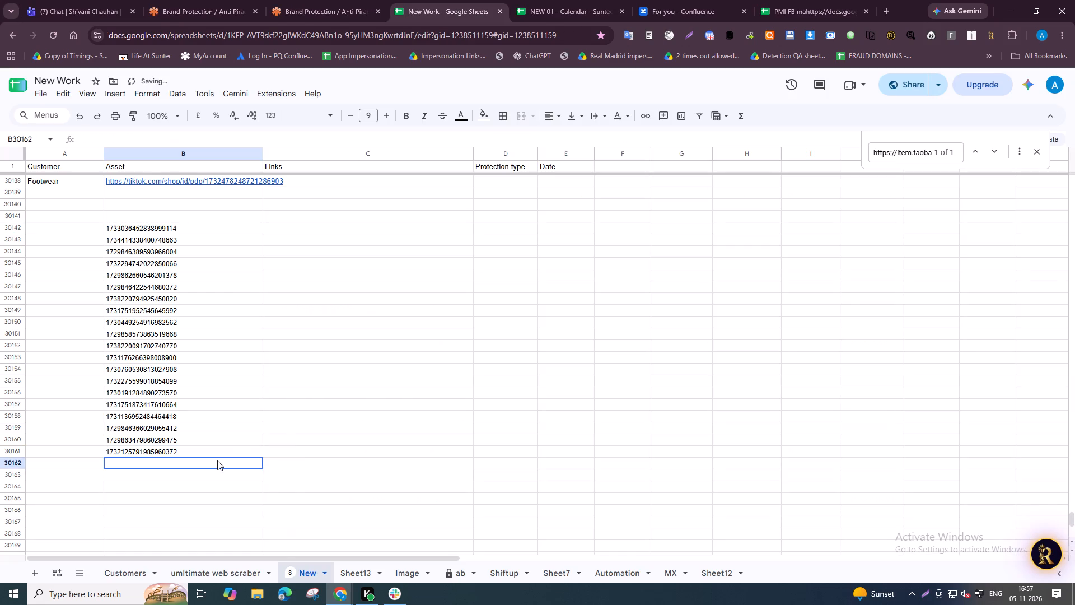
pyautogui.hotkey('ctrl', 'v')
pyautogui.hotkey('alt', 'Tab')
pyautogui.scroll(-1, 395, 497)
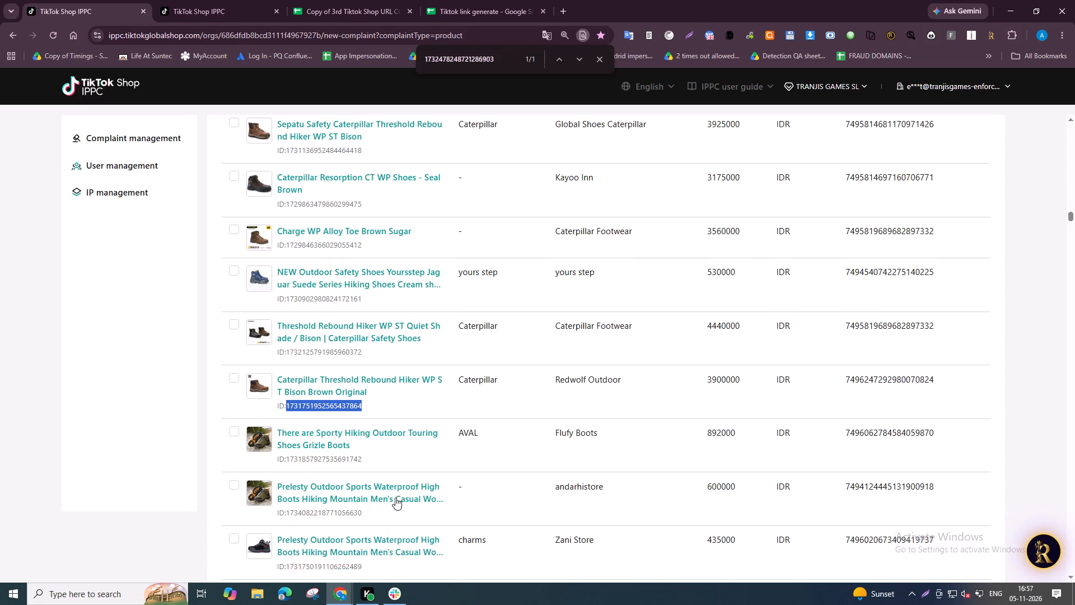
pyautogui.scroll(-2, 395, 497)
pyautogui.click(265, 402)
pyautogui.click(267, 409)
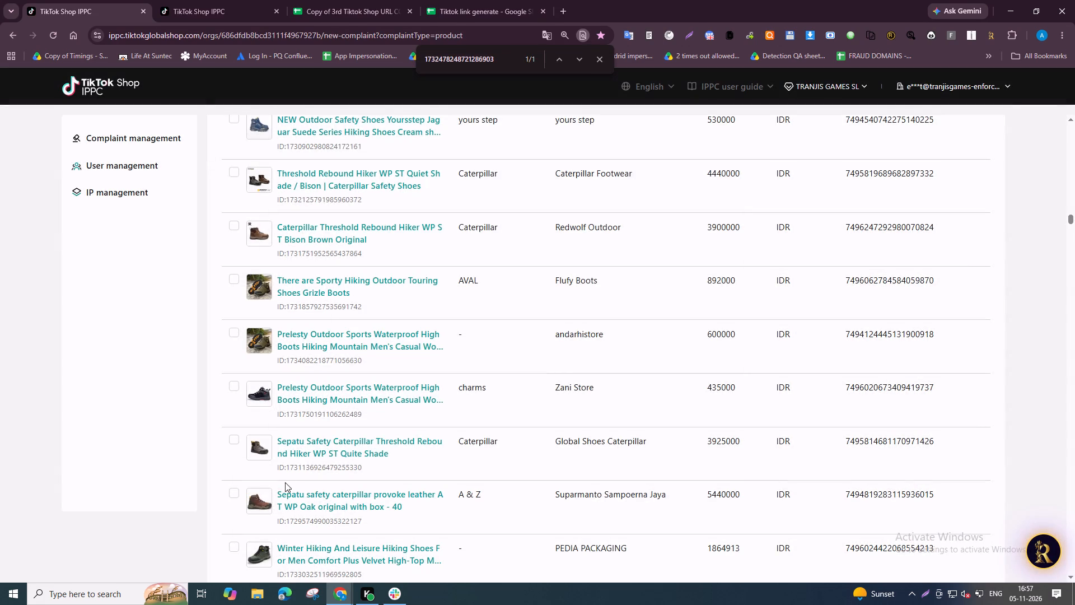
pyautogui.click(269, 454)
pyautogui.click(269, 455)
pyautogui.doubleClick(311, 469)
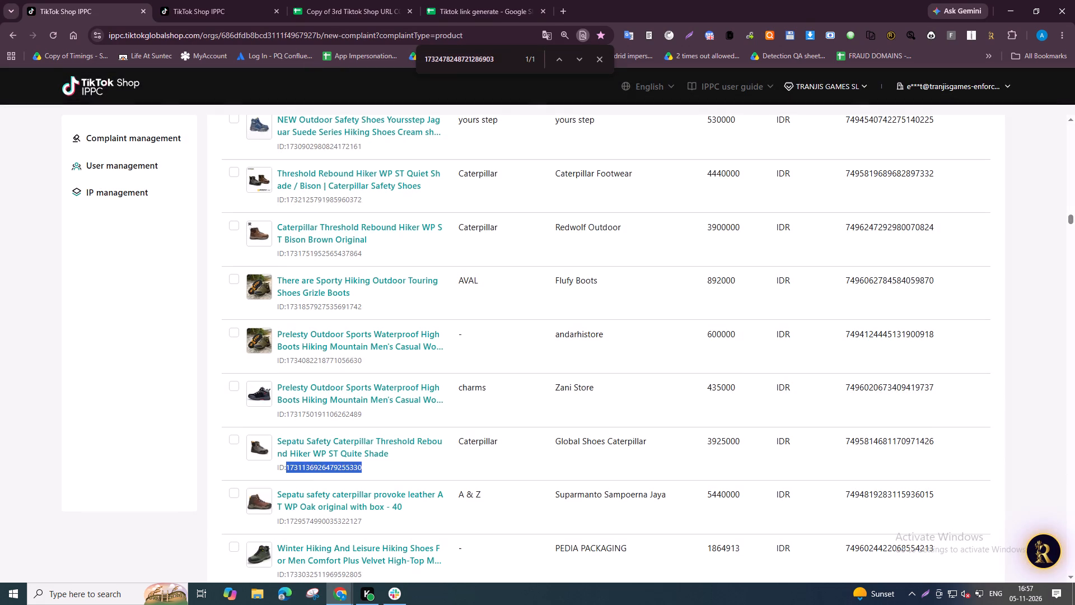
pyautogui.hotkey('ctrl', 'c')
pyautogui.hotkey('alt', 'Tab')
pyautogui.click(220, 481)
pyautogui.hotkey('ctrl', 'v')
pyautogui.hotkey('alt', 'Tab')
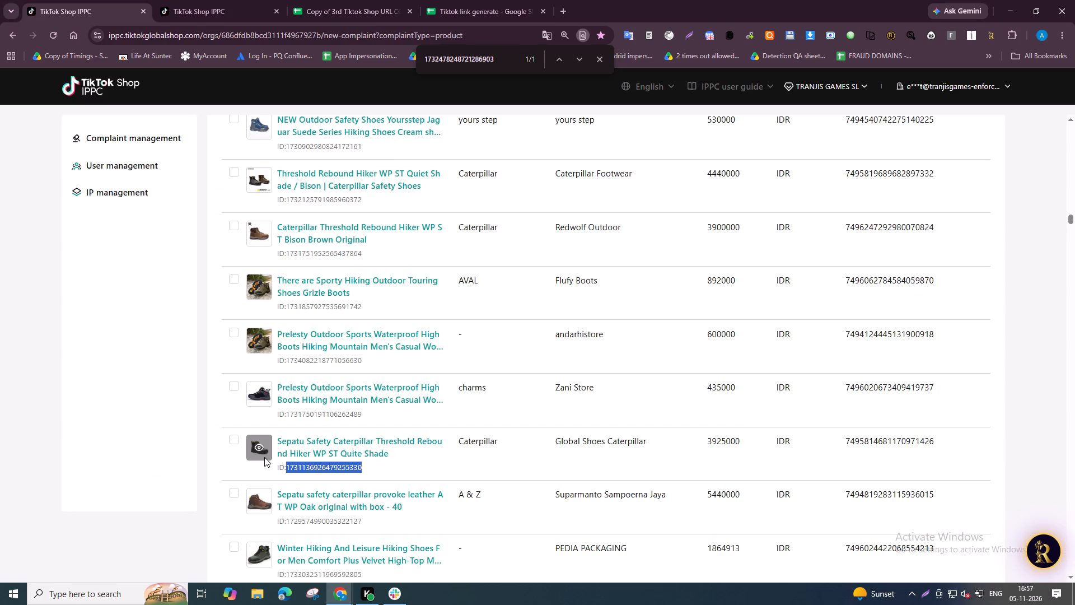
pyautogui.click(264, 457)
pyautogui.click(262, 462)
pyautogui.click(269, 509)
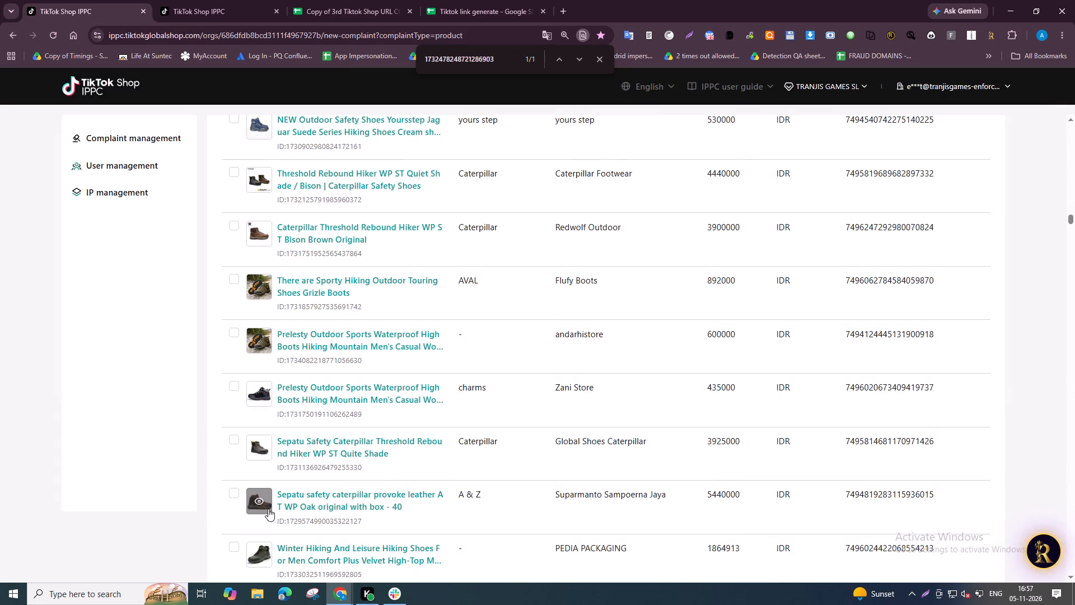
pyautogui.click(265, 511)
pyautogui.doubleClick(321, 527)
pyautogui.hotkey('ctrl', 'c')
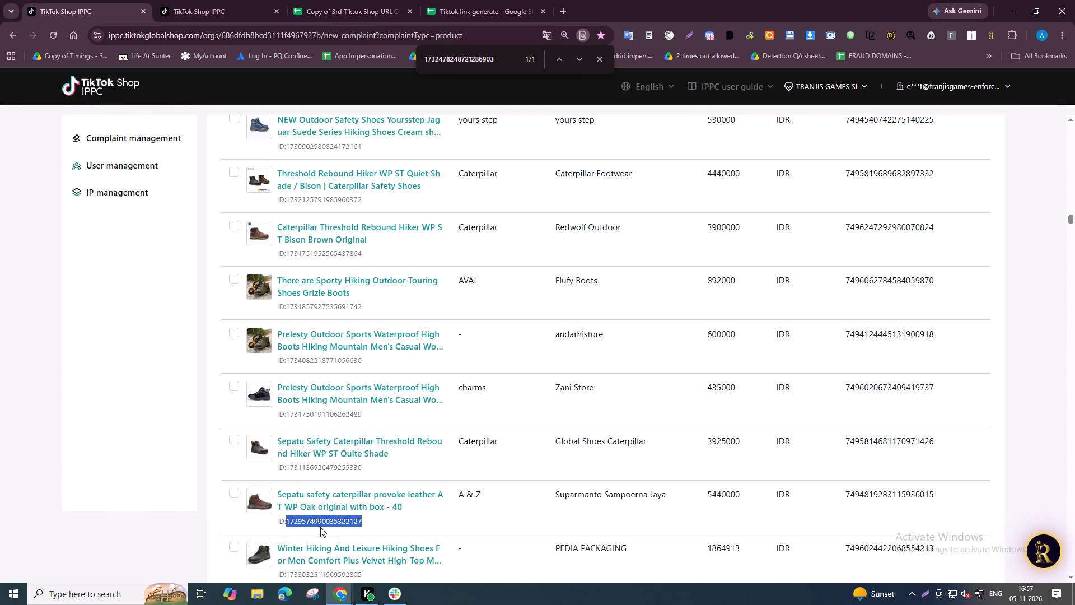
pyautogui.hotkey('alt', 'Tab')
pyautogui.click(209, 489)
pyautogui.hotkey('ctrl', 'v')
pyautogui.hotkey('alt', 'Tab')
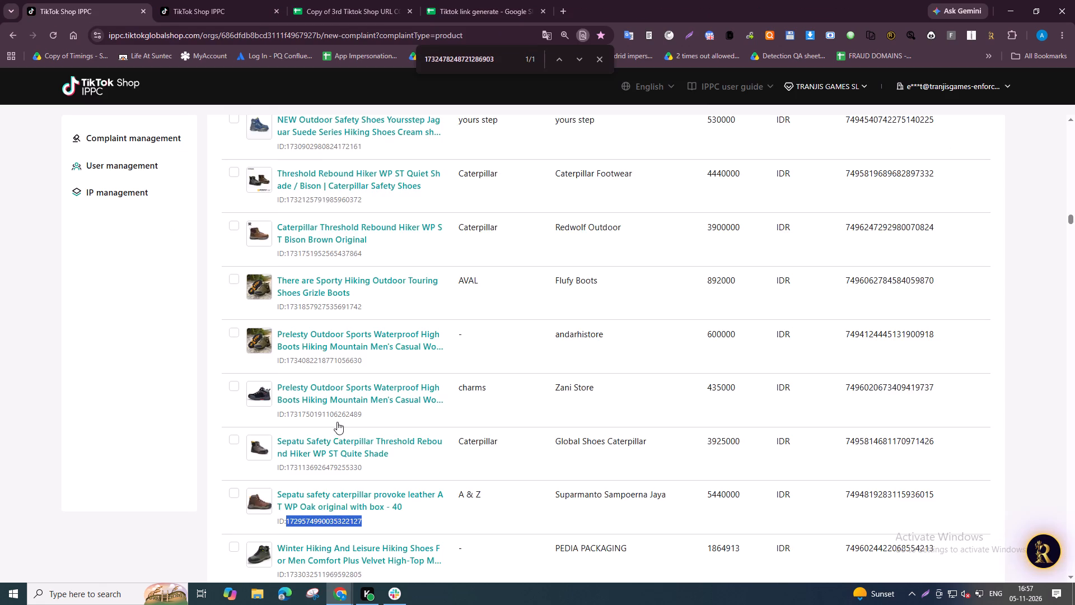
# Examine the boot photos of PEDIA PACKAGING, EarlineyShop, Polkadots Store and Lavio Cladico Store for Caterpillar relevance.
pyautogui.scroll(-6, 415, 404)
pyautogui.click(264, 229)
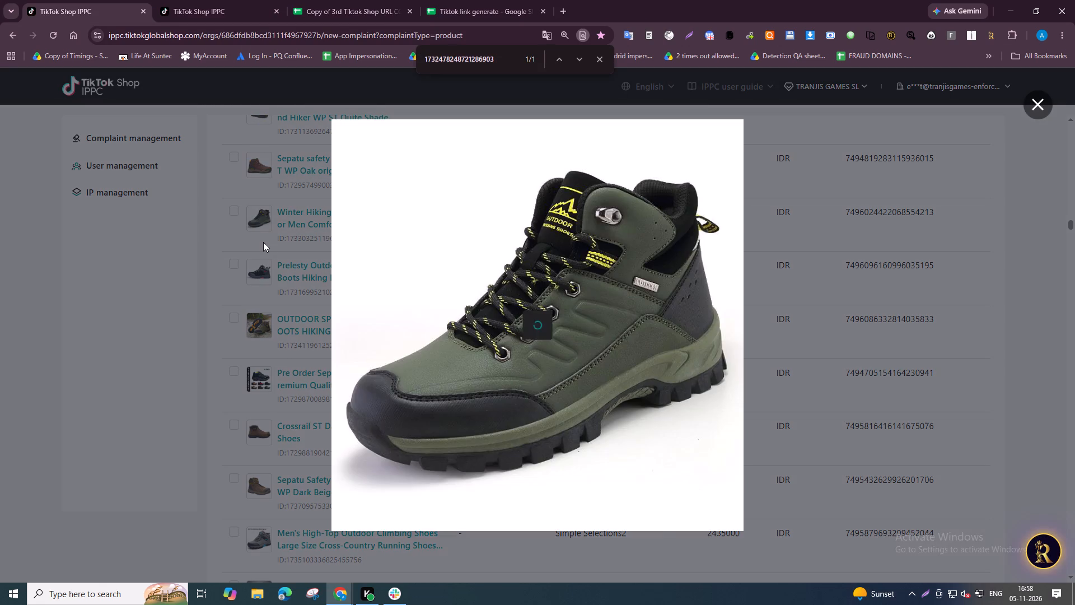
pyautogui.click(263, 242)
pyautogui.click(265, 284)
pyautogui.click(265, 283)
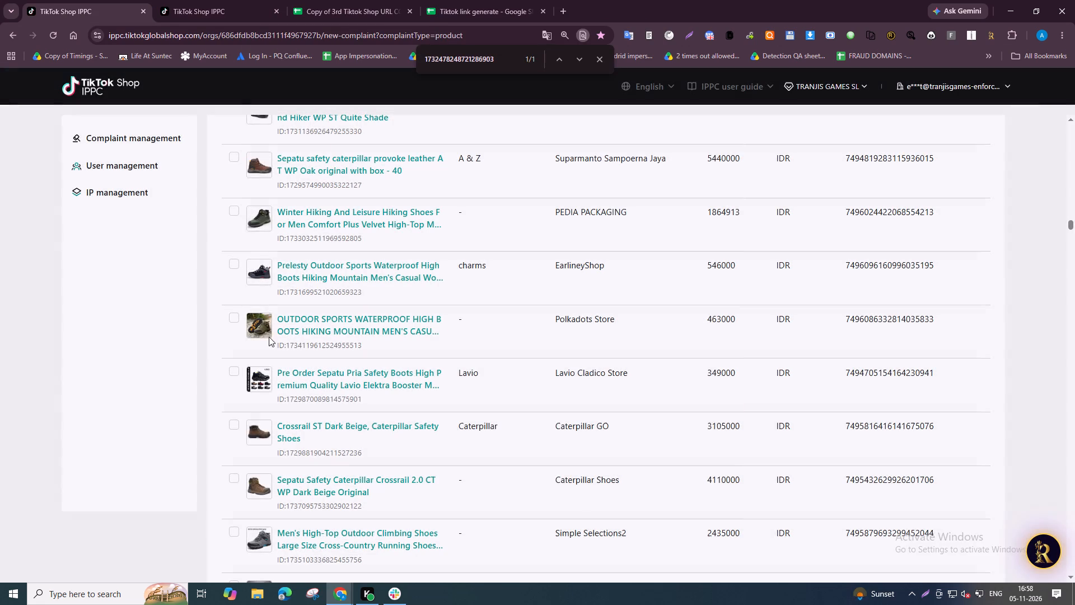
pyautogui.click(268, 332)
pyautogui.click(265, 337)
pyautogui.click(260, 342)
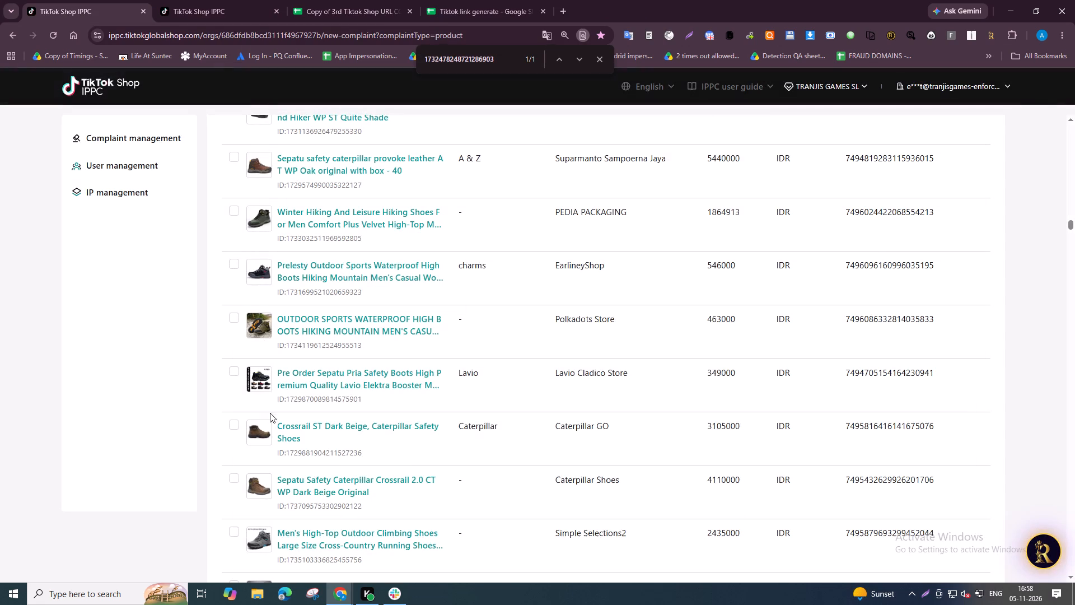
pyautogui.click(262, 392)
pyautogui.click(262, 392)
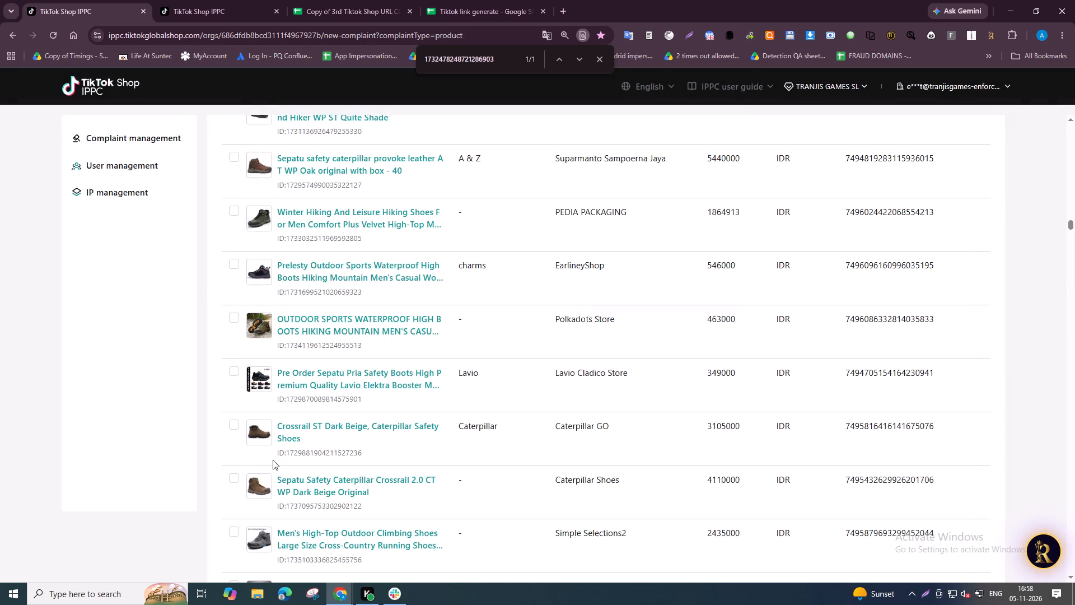
pyautogui.click(266, 441)
pyautogui.click(266, 446)
pyautogui.doubleClick(307, 456)
pyautogui.hotkey('ctrl', 'c')
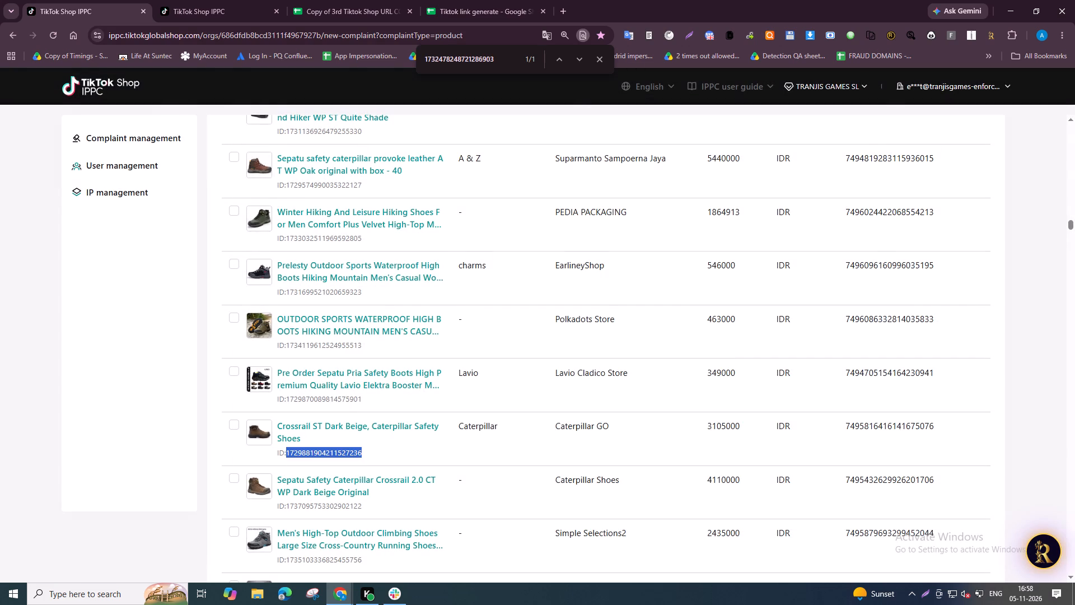
pyautogui.hotkey('alt', 'Tab')
pyautogui.click(205, 494)
pyautogui.hotkey('ctrl', 'v')
pyautogui.hotkey('alt', 'Tab')
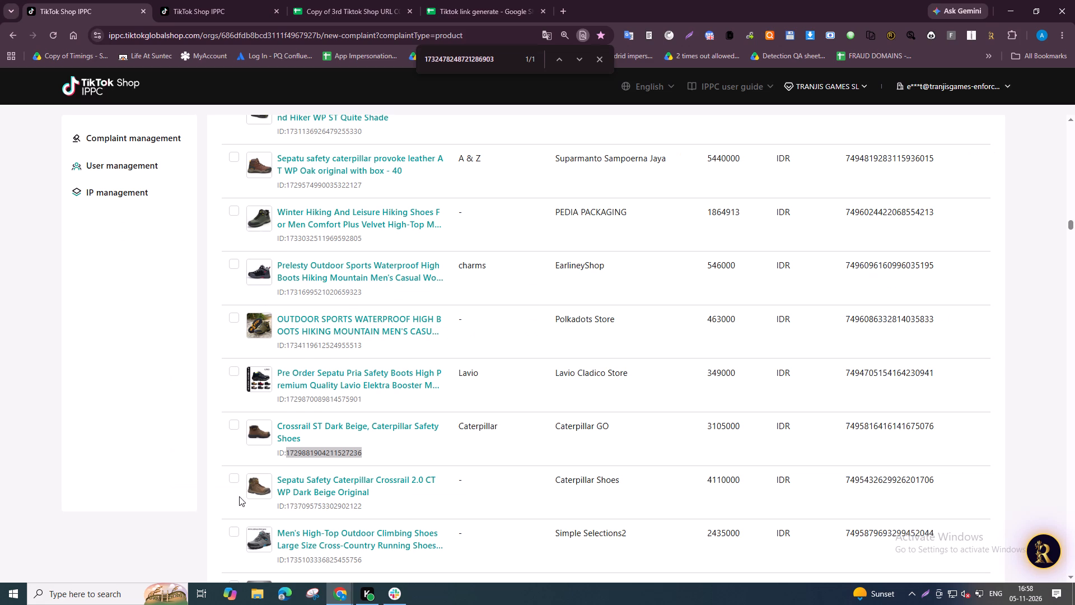
pyautogui.doubleClick(315, 504)
pyautogui.hotkey('ctrl', 'c')
pyautogui.hotkey('alt', 'Tab')
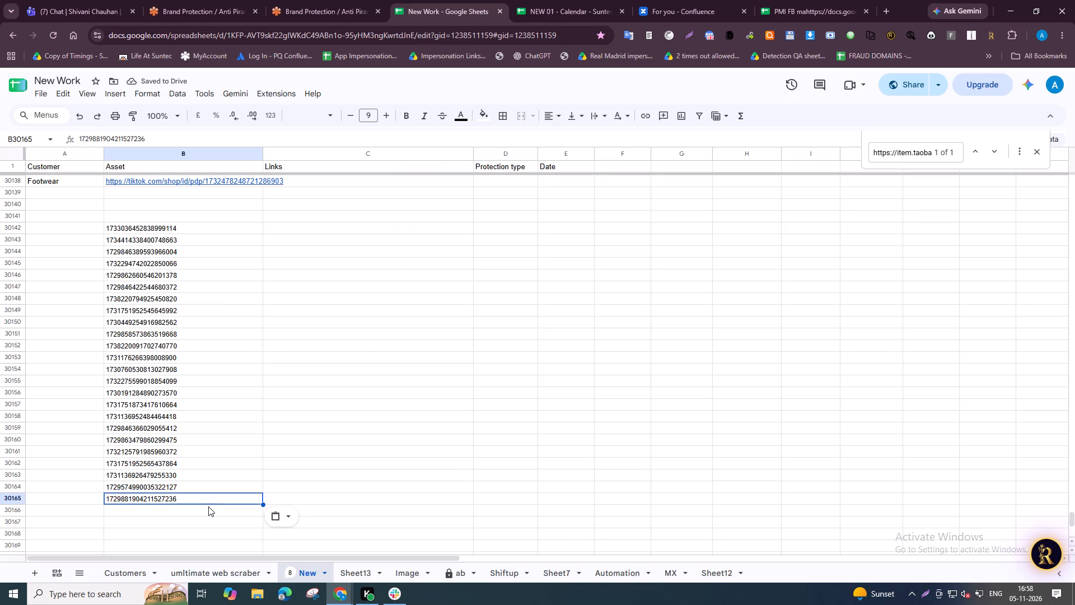
pyautogui.click(208, 506)
pyautogui.hotkey('ctrl', 'v')
pyautogui.hotkey('alt', 'Tab')
pyautogui.scroll(-5, 468, 377)
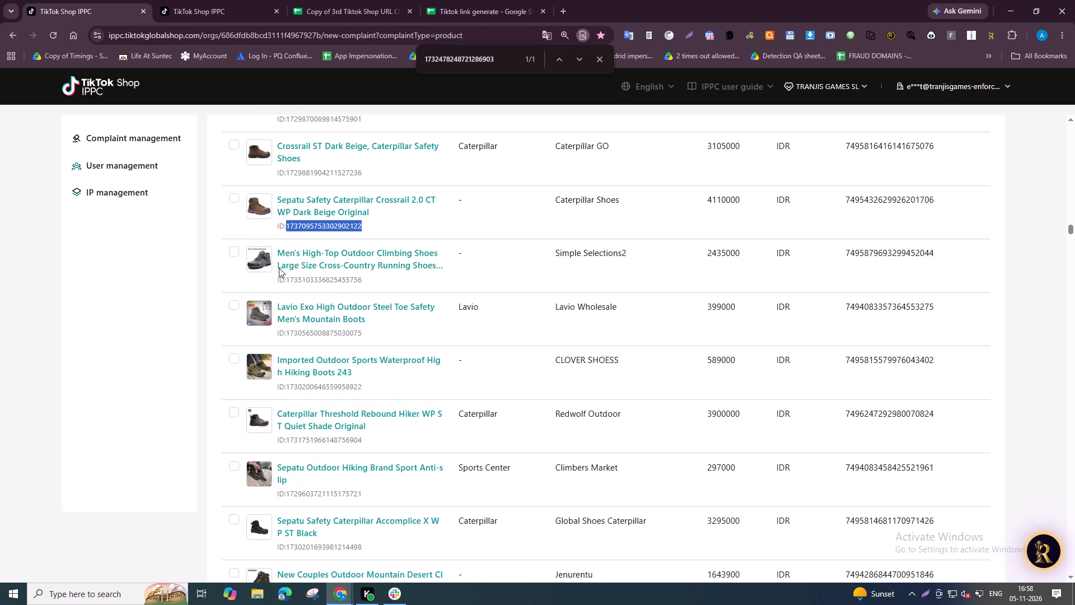
pyautogui.click(265, 263)
pyautogui.click(265, 264)
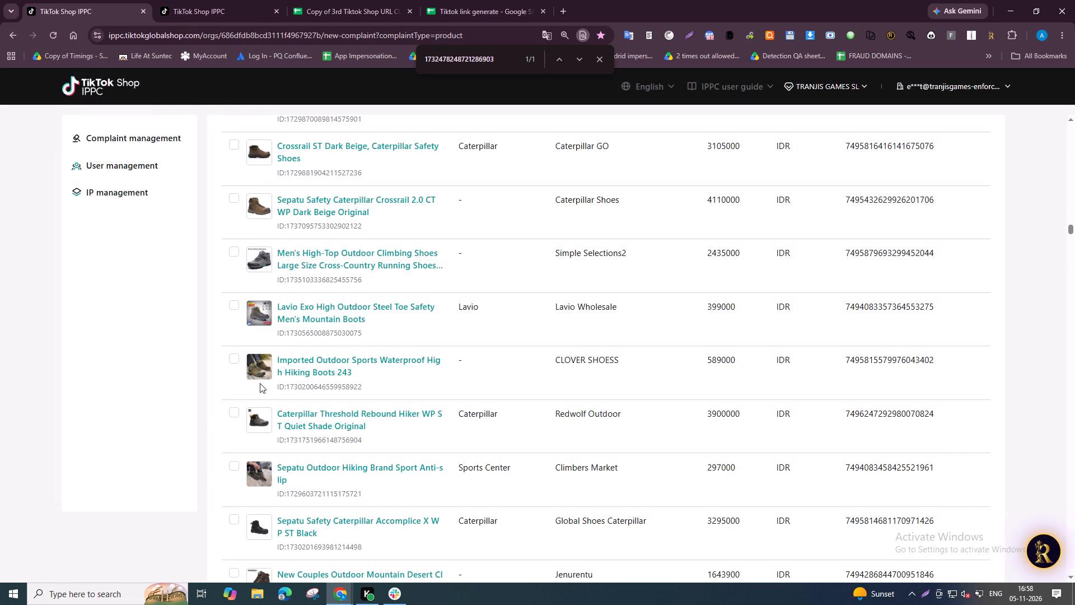
pyautogui.click(260, 383)
pyautogui.click(260, 379)
pyautogui.click(260, 376)
pyautogui.click(265, 425)
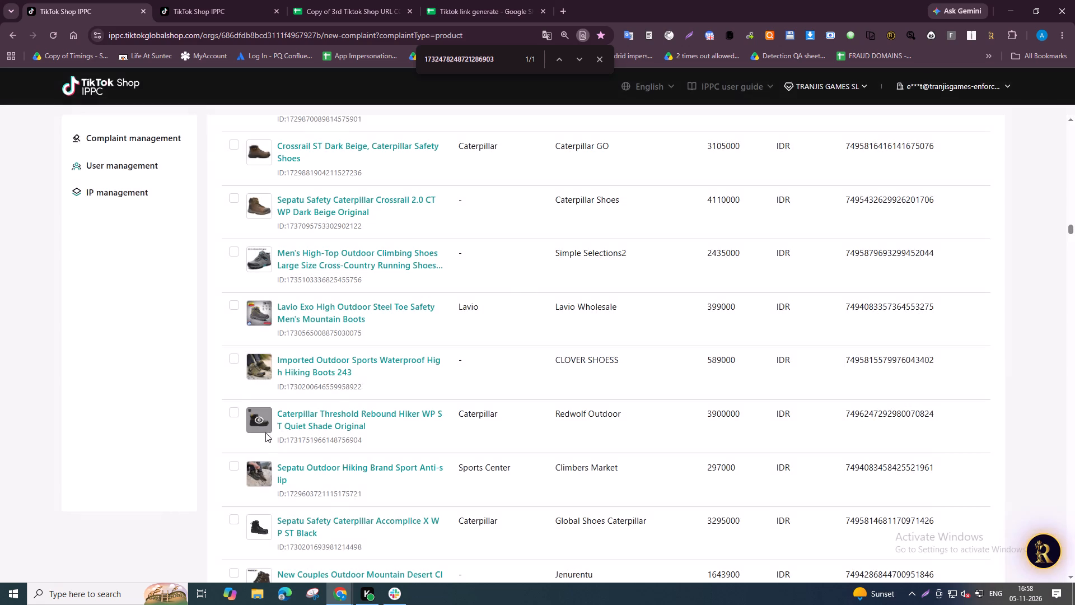
pyautogui.click(265, 435)
pyautogui.doubleClick(326, 441)
pyautogui.hotkey('ctrl', 'c')
pyautogui.hotkey('alt', 'Tab')
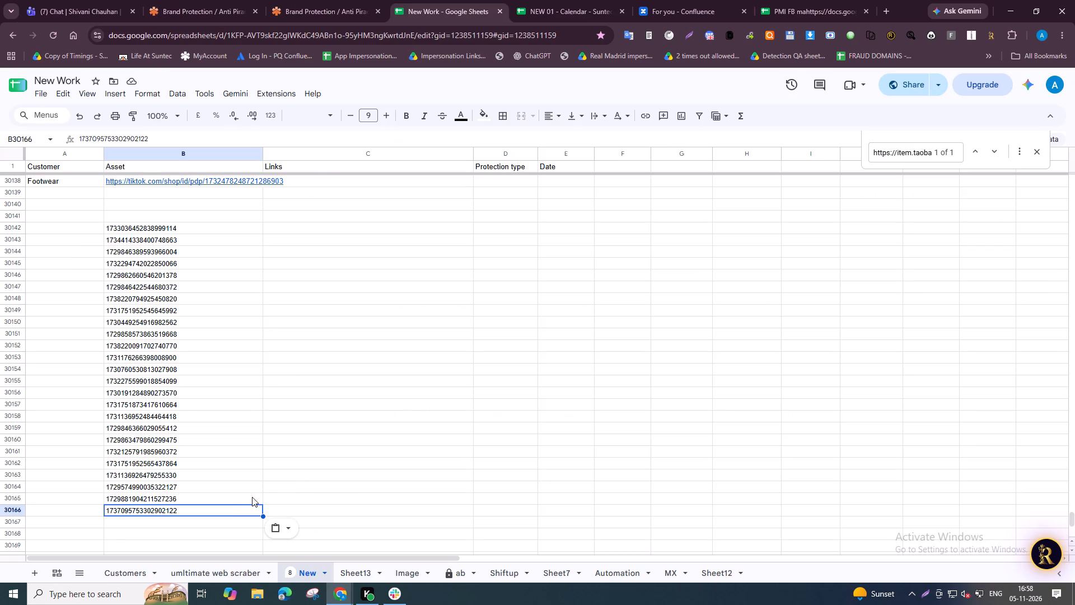
pyautogui.click(203, 522)
pyautogui.hotkey('ctrl', 'v')
pyautogui.hotkey('alt', 'Tab')
pyautogui.scroll(-4, 384, 378)
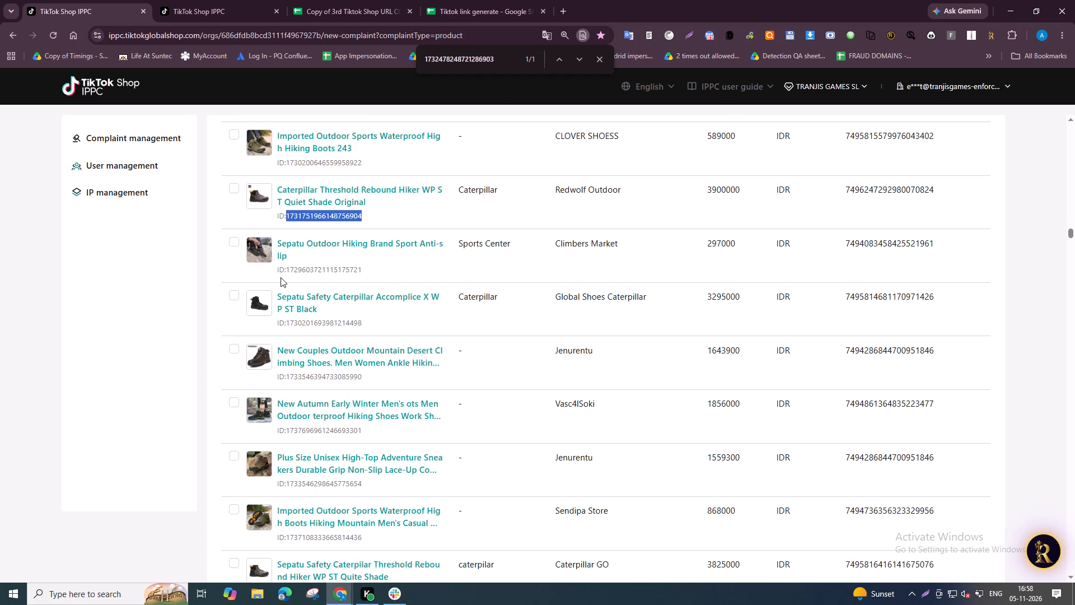
pyautogui.click(267, 258)
pyautogui.click(266, 260)
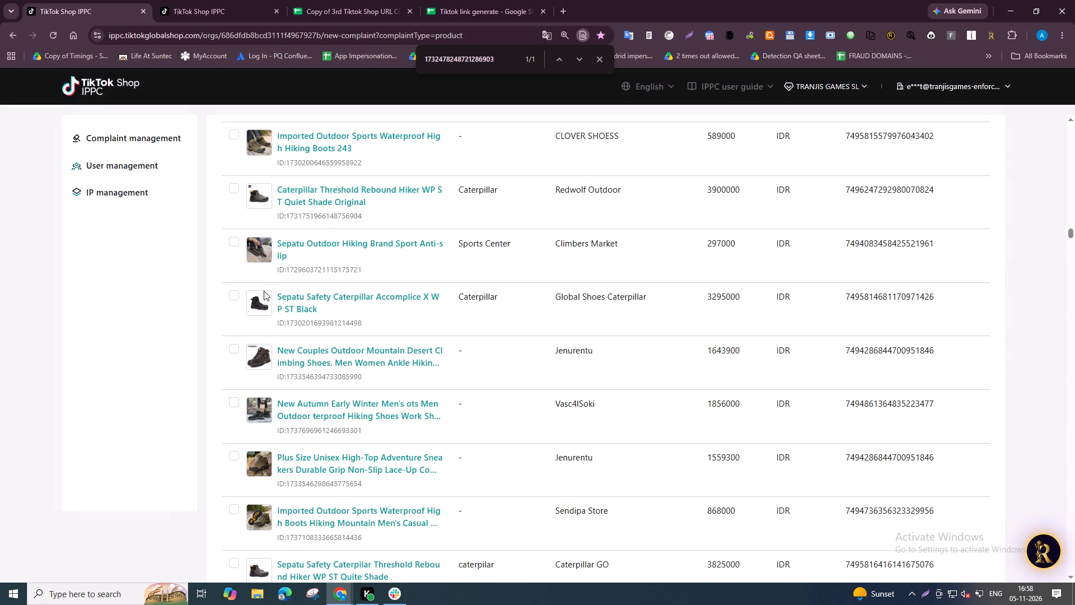
pyautogui.click(263, 315)
pyautogui.click(263, 315)
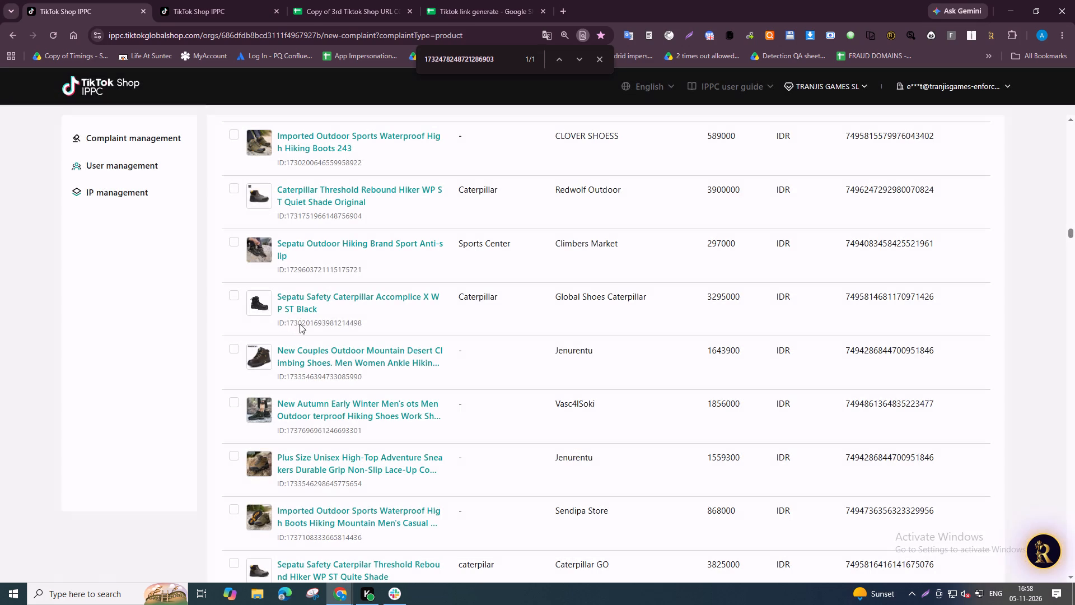
pyautogui.doubleClick(311, 324)
pyautogui.hotkey('ctrl', 'c')
pyautogui.hotkey('alt', 'Tab')
pyautogui.click(205, 213)
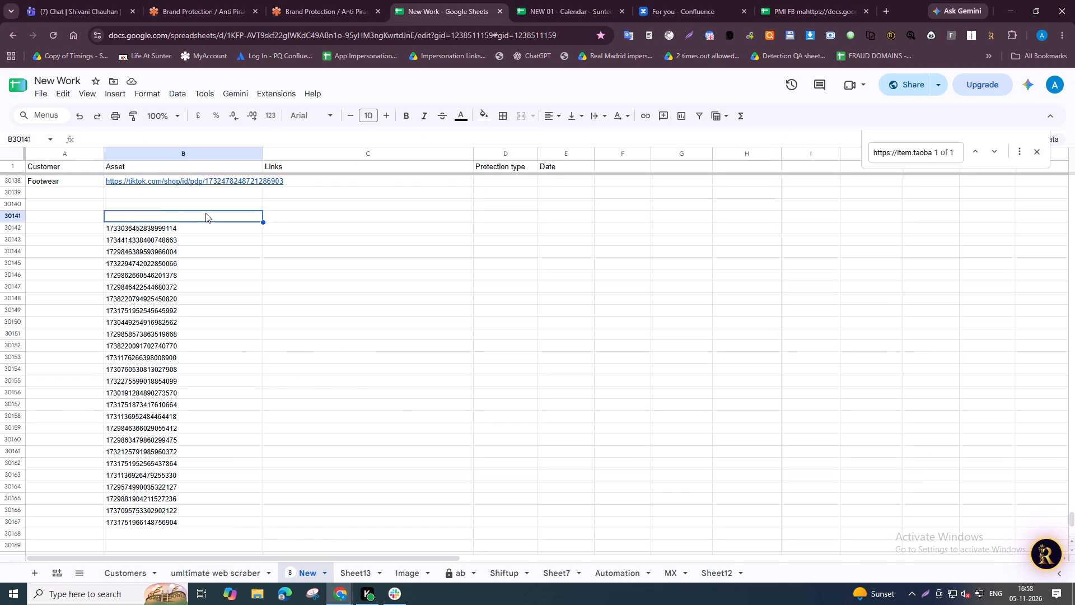
pyautogui.hotkey('ctrl', 'v')
pyautogui.hotkey('alt', 'Tab')
# Examine the photos of Jenurentu's boots and Sendipa Store's hiking boots for Caterpillar relevance.
pyautogui.click(265, 371)
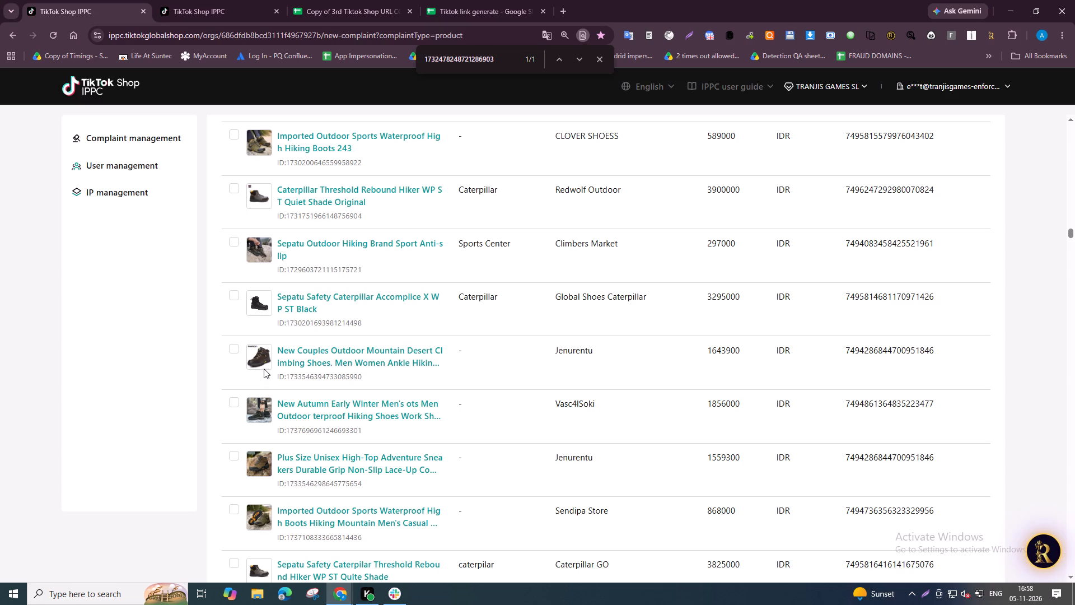
pyautogui.click(264, 369)
pyautogui.click(264, 366)
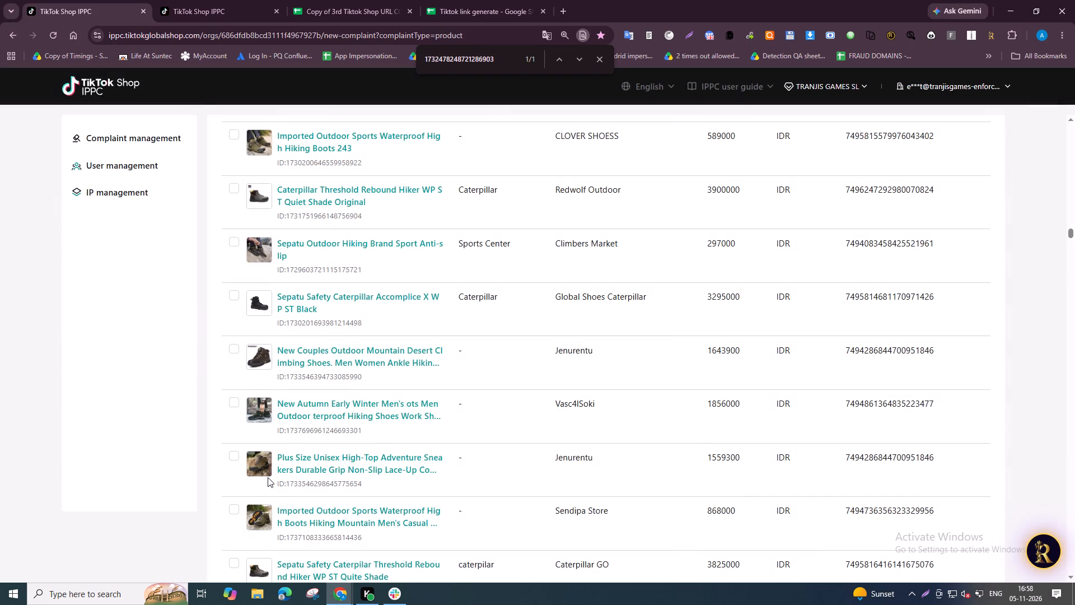
pyautogui.click(268, 476)
pyautogui.click(267, 476)
pyautogui.click(269, 529)
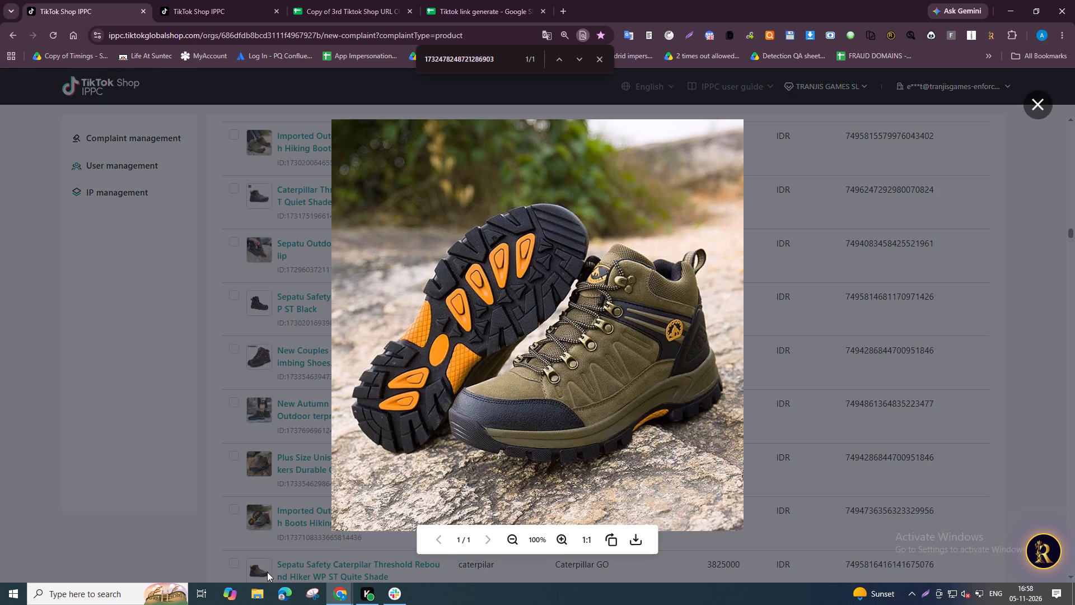
pyautogui.click(267, 572)
pyautogui.scroll(-4, 391, 404)
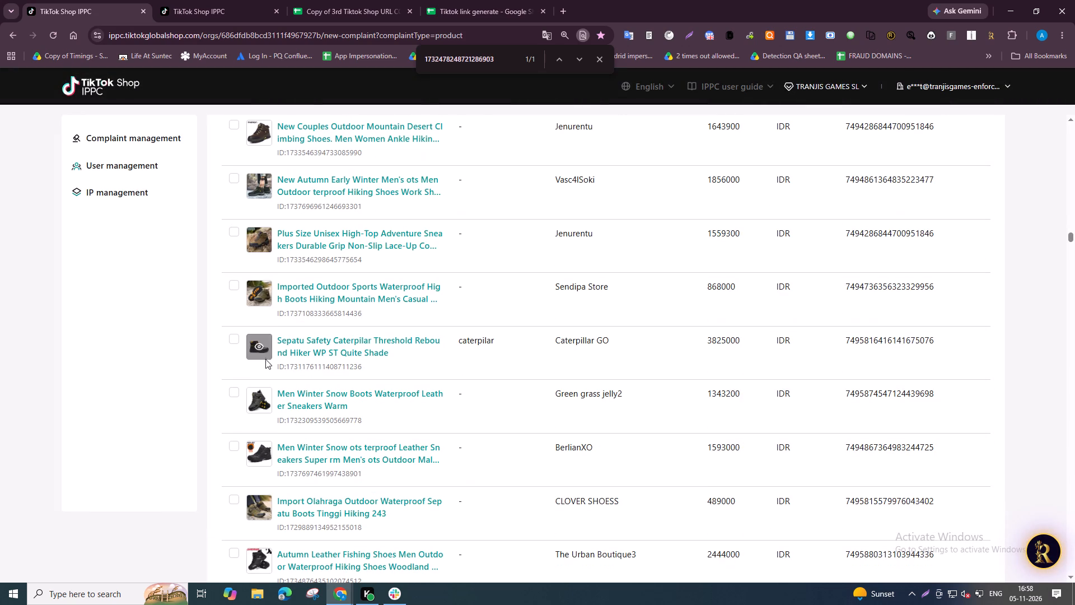
pyautogui.click(263, 356)
pyautogui.click(263, 356)
pyautogui.doubleClick(303, 361)
pyautogui.hotkey('ctrl', 'c')
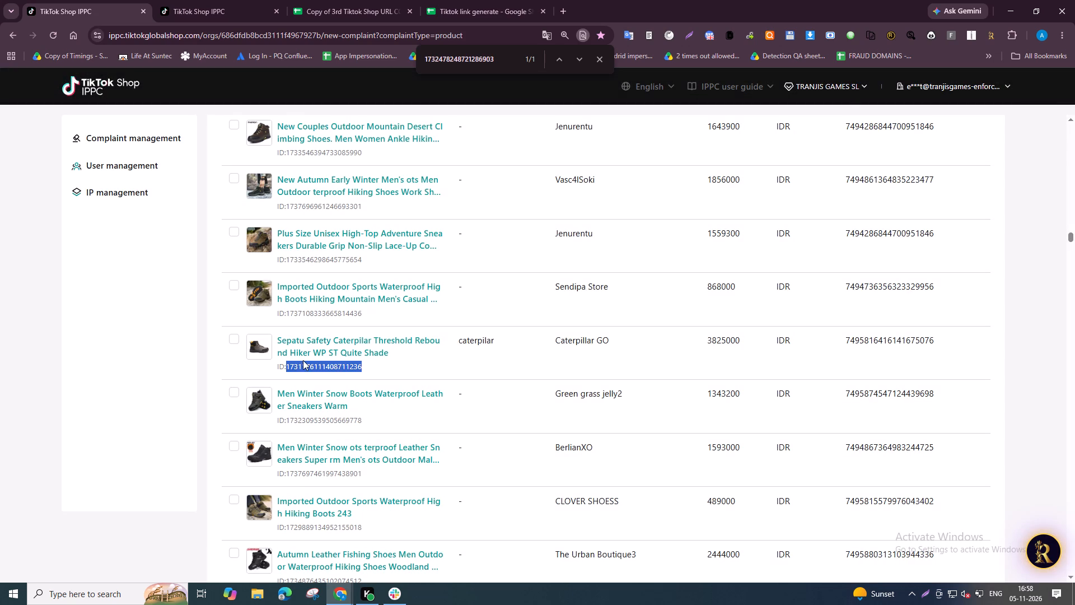
pyautogui.hotkey('alt', 'Tab')
pyautogui.scroll(-4, 229, 363)
pyautogui.click(194, 311)
pyautogui.hotkey('ctrl', 'v')
pyautogui.click(194, 352)
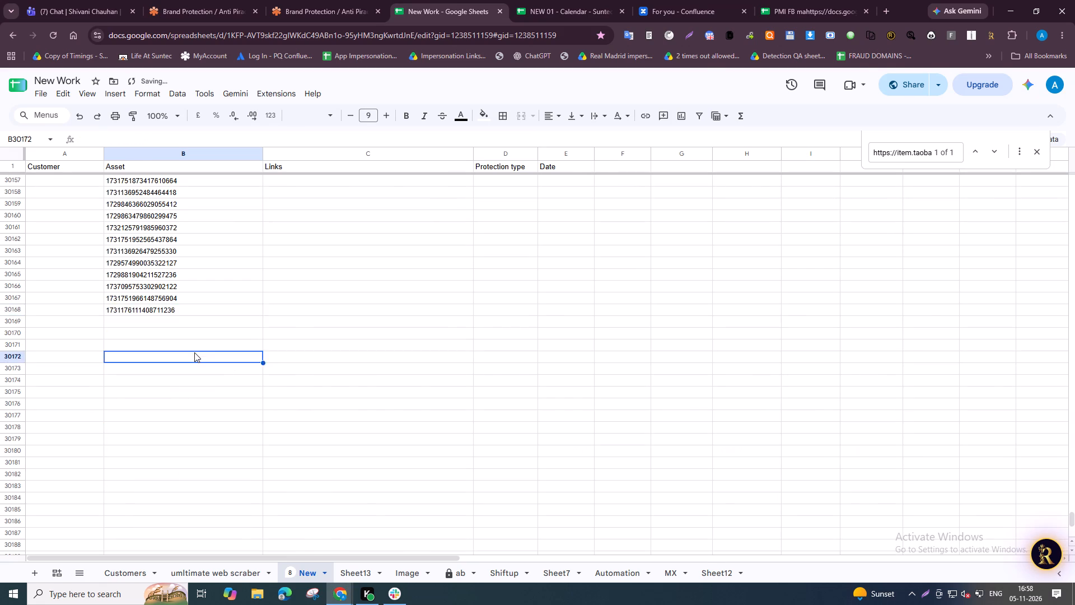
pyautogui.hotkey('alt', 'Tab')
pyautogui.scroll(-3, 445, 417)
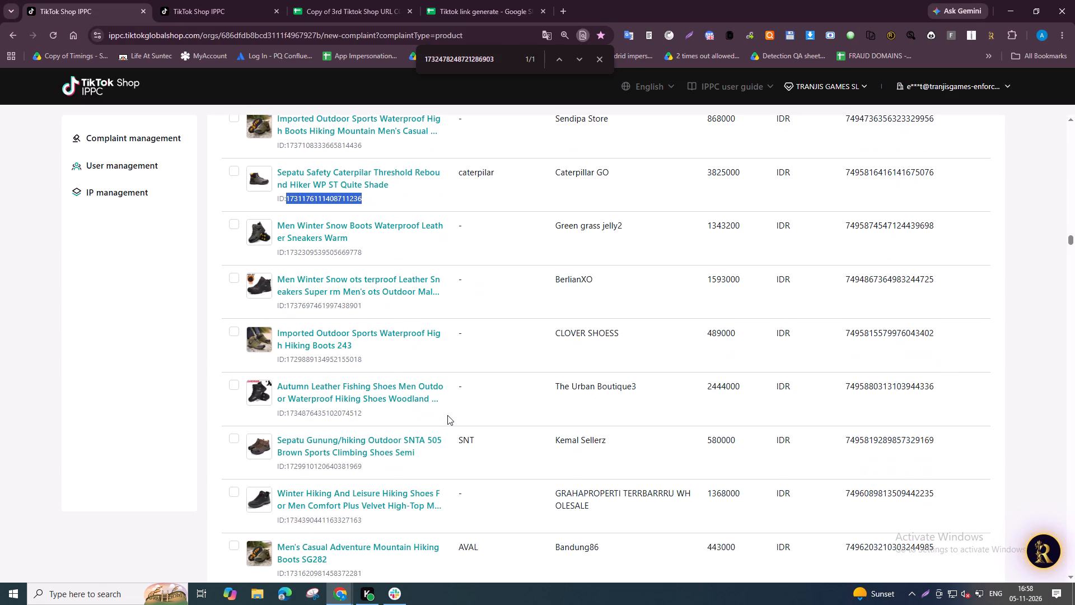
pyautogui.click(260, 241)
pyautogui.click(260, 243)
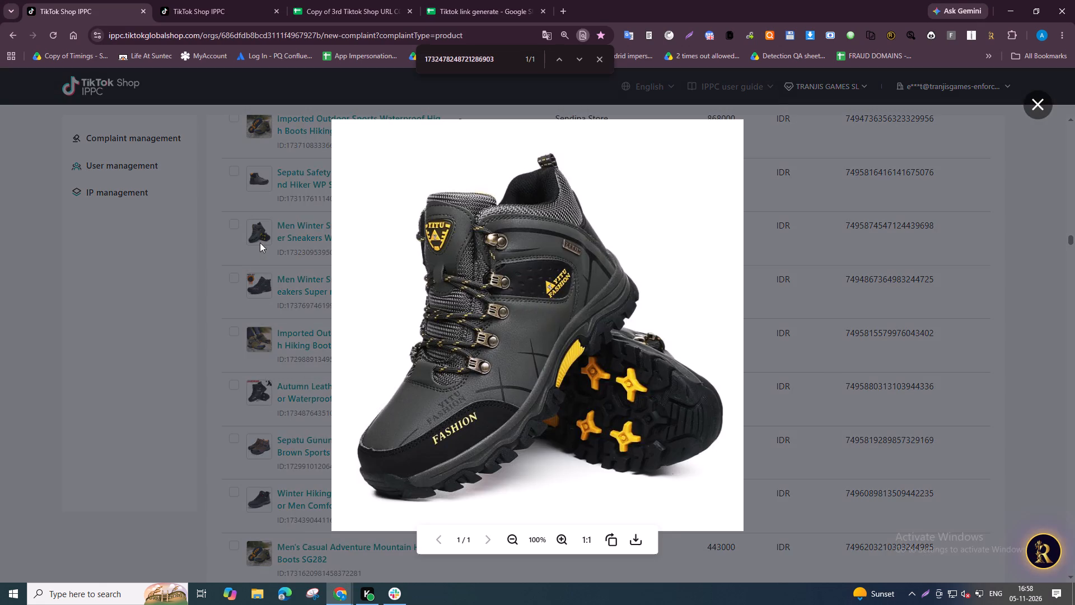
pyautogui.click(267, 297)
pyautogui.click(263, 301)
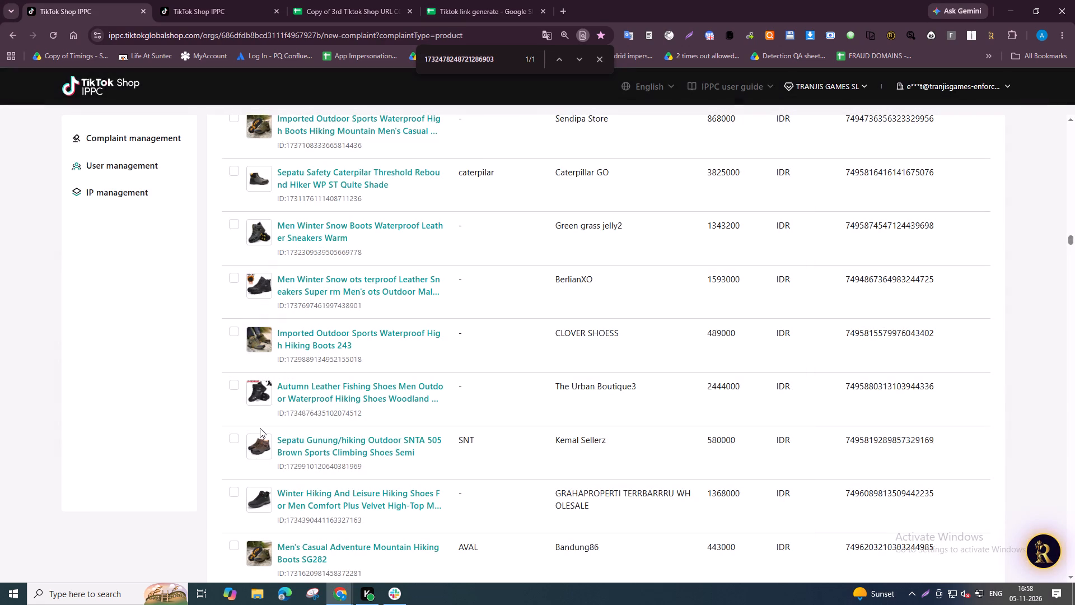
pyautogui.click(258, 344)
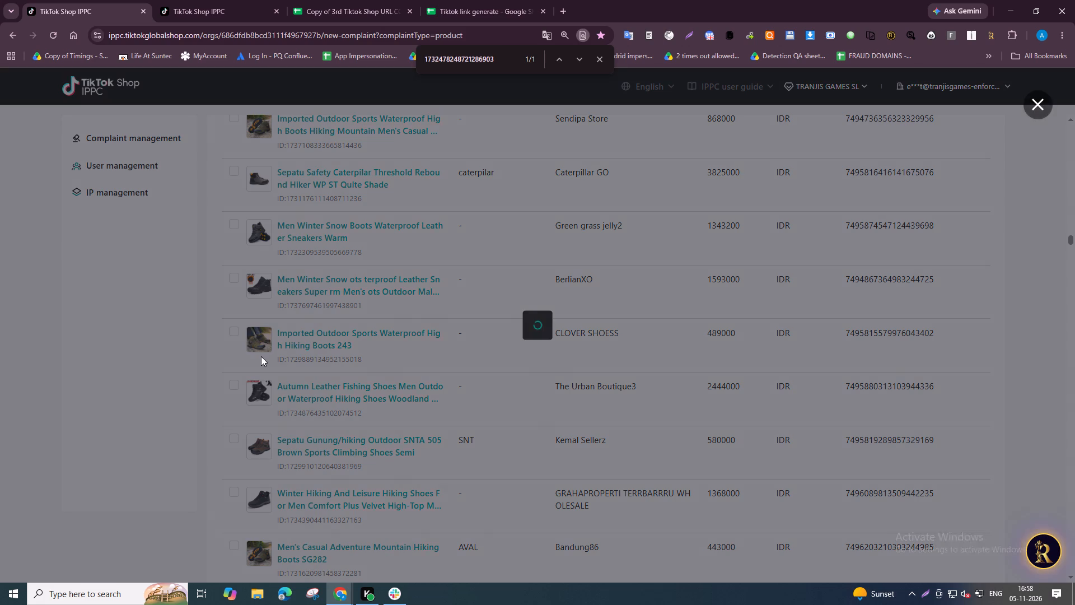
pyautogui.click(261, 356)
pyautogui.scroll(-4, 287, 409)
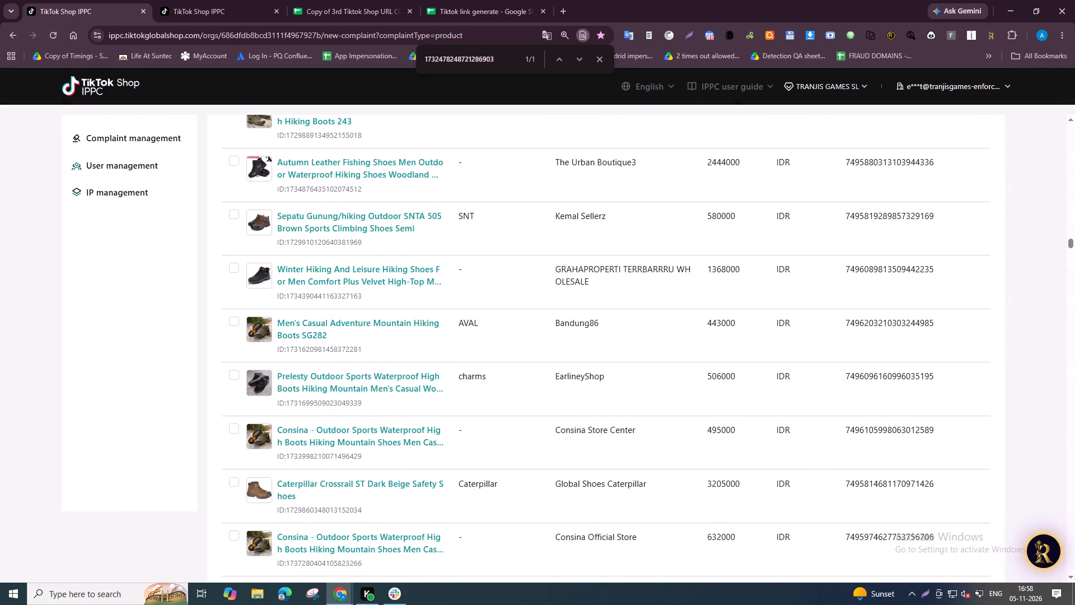
pyautogui.scroll(-4, 300, 402)
pyautogui.scroll(2, 289, 359)
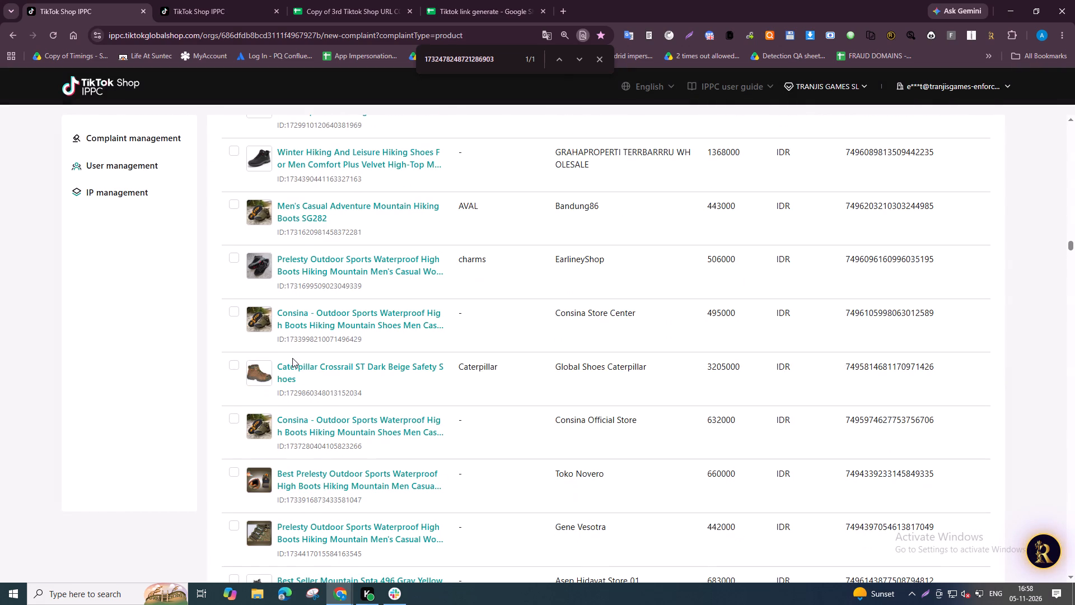
pyautogui.doubleClick(338, 401)
pyautogui.hotkey('ctrl', 'c')
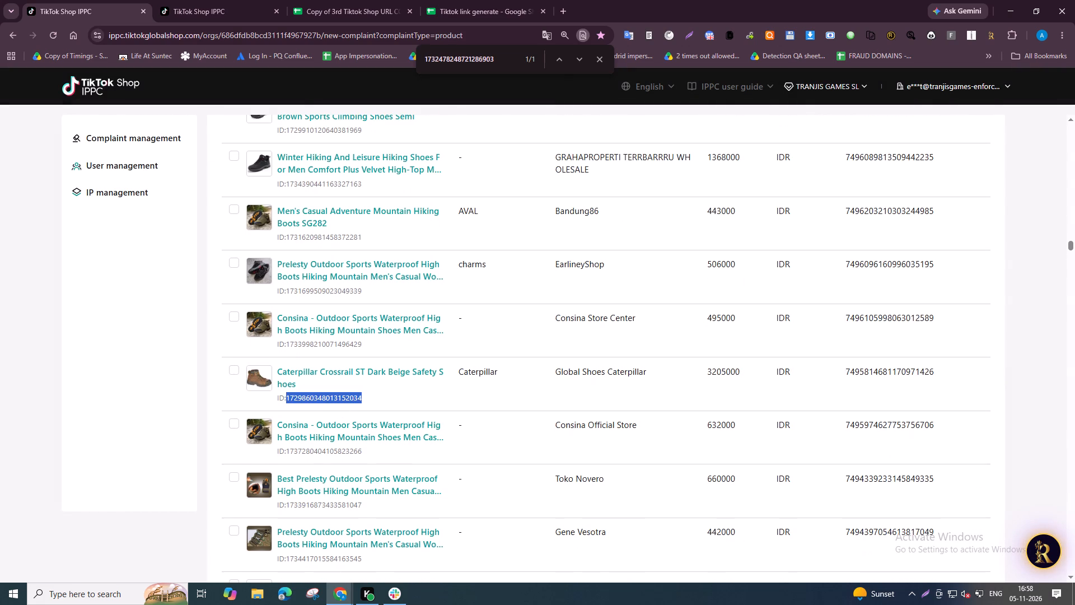
pyautogui.hotkey('alt', 'Tab')
pyautogui.hotkey('ctrl', 'v')
pyautogui.hotkey('alt', 'Tab')
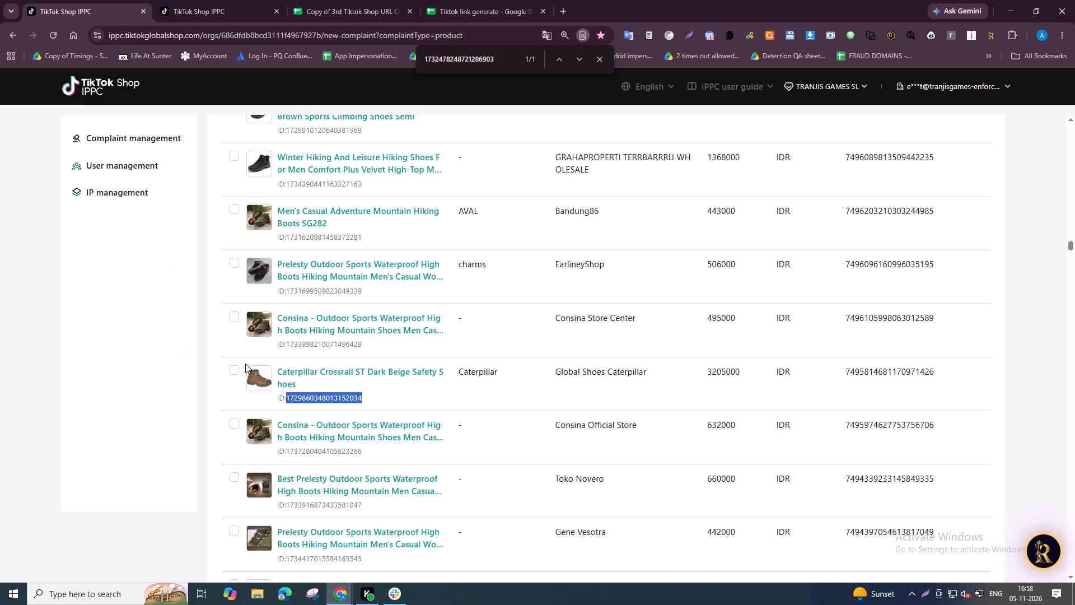
pyautogui.scroll(-2, 414, 500)
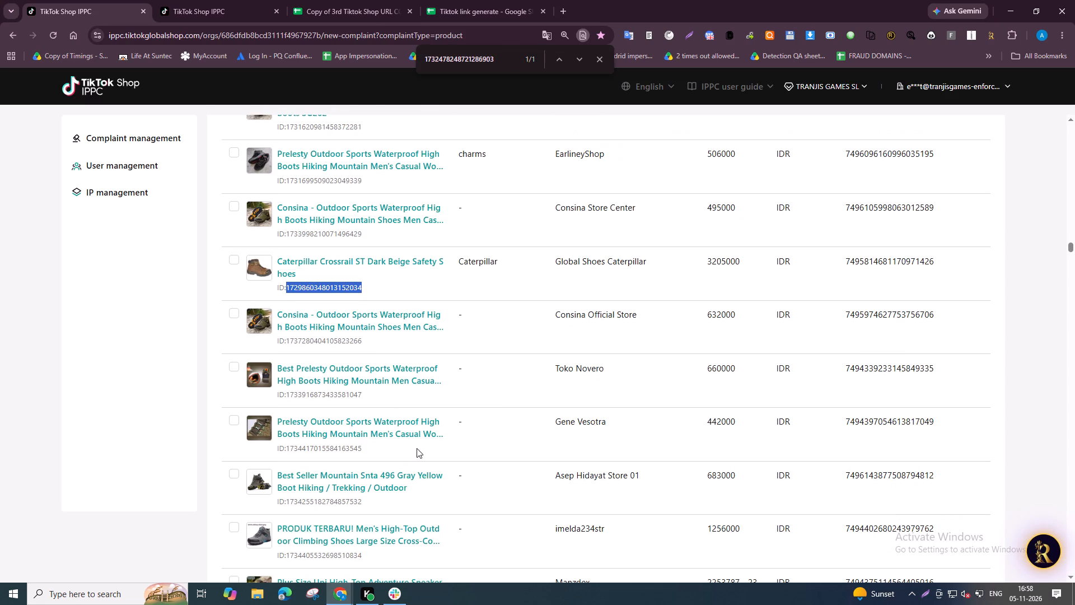
pyautogui.scroll(-3, 561, 448)
pyautogui.click(274, 370)
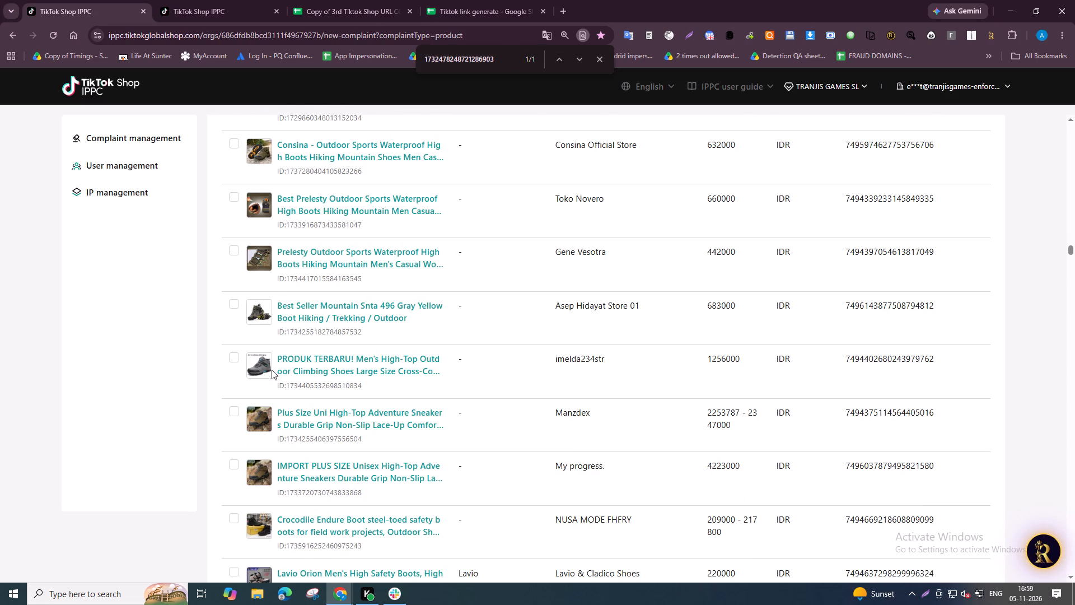
pyautogui.click(268, 373)
pyautogui.click(268, 373)
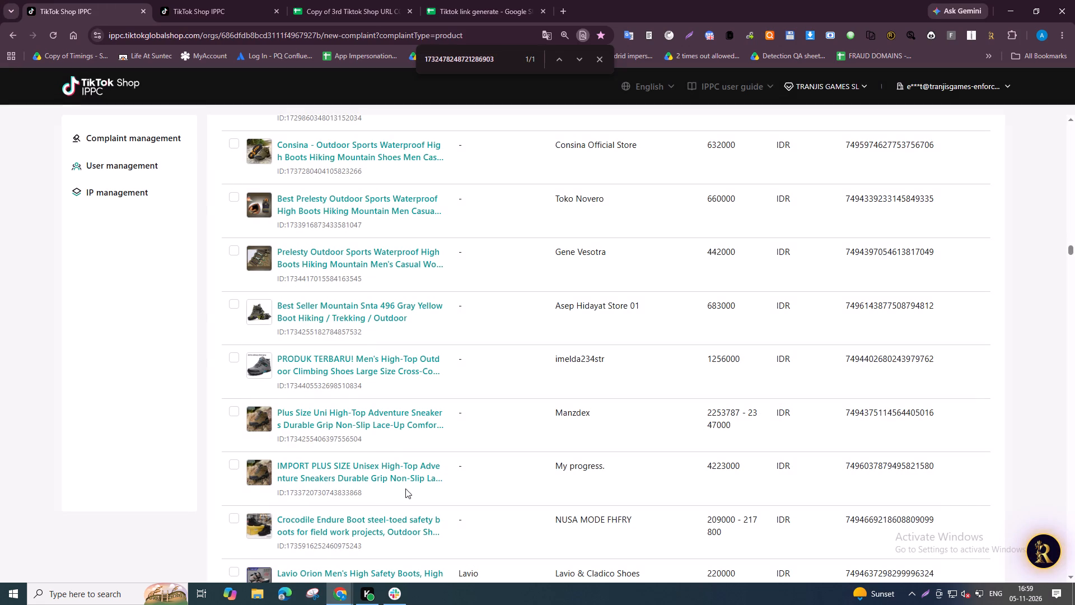
pyautogui.scroll(-7, 523, 468)
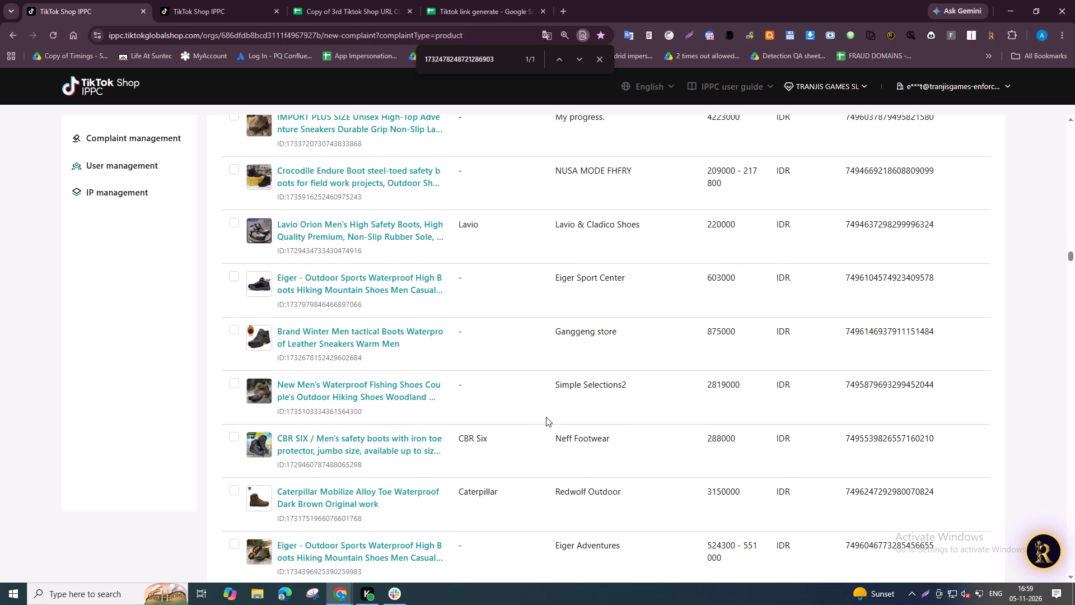
pyautogui.click(254, 304)
pyautogui.click(254, 304)
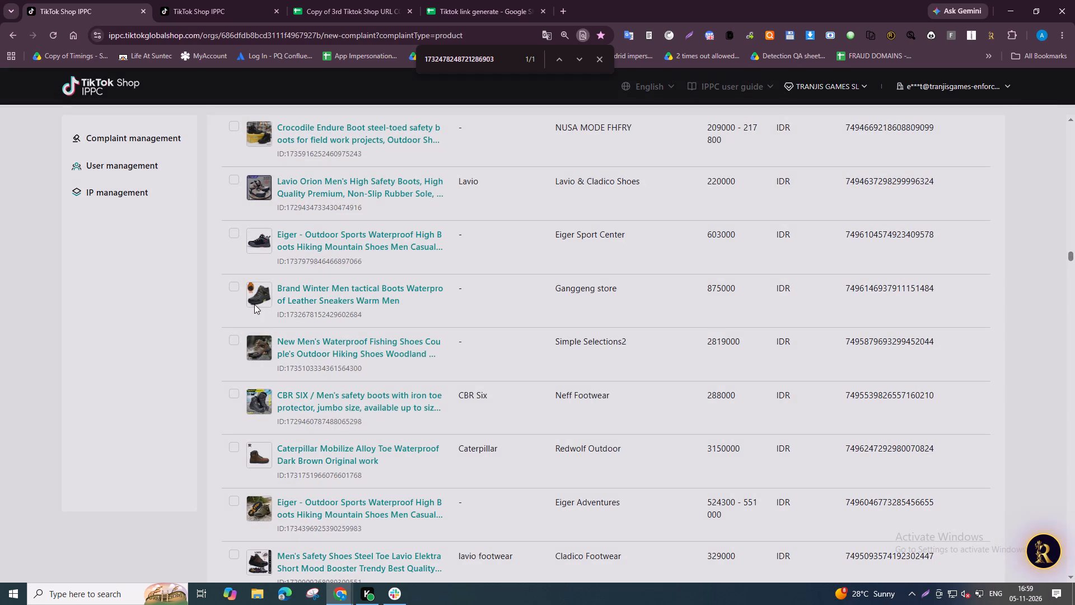
pyautogui.doubleClick(321, 468)
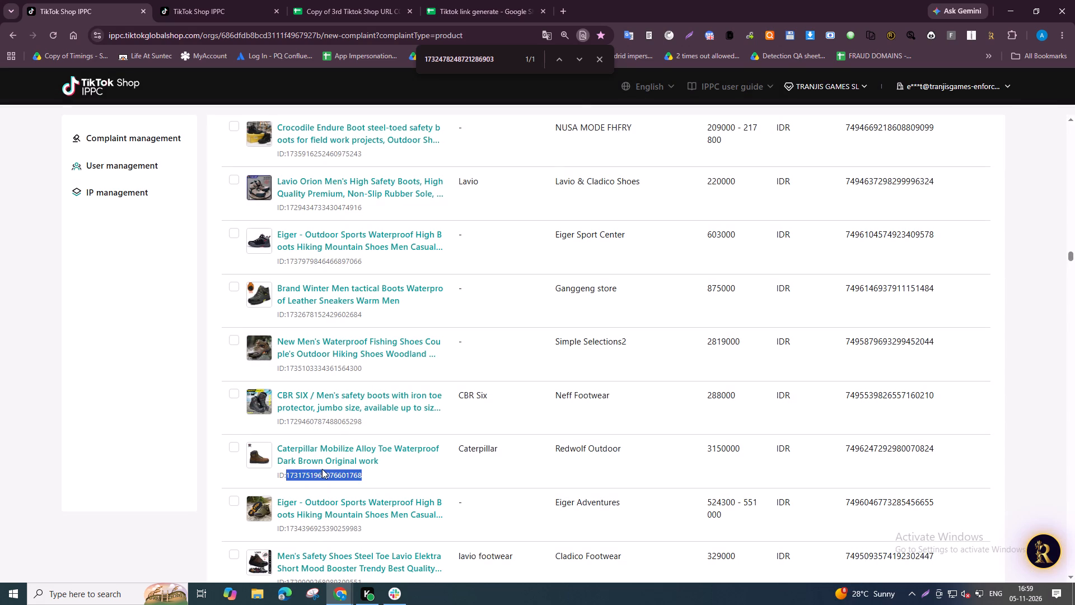
pyautogui.hotkey('ctrl', 'c')
pyautogui.hotkey('alt', 'Tab')
pyautogui.click(225, 346)
pyautogui.hotkey('ctrl', 'v')
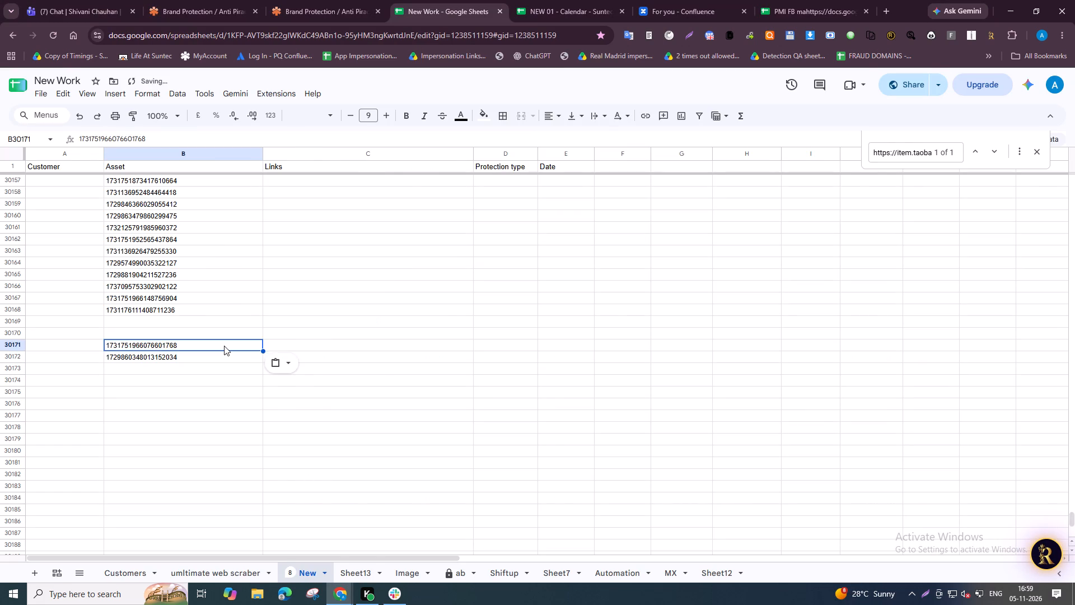
pyautogui.hotkey('alt', 'Tab')
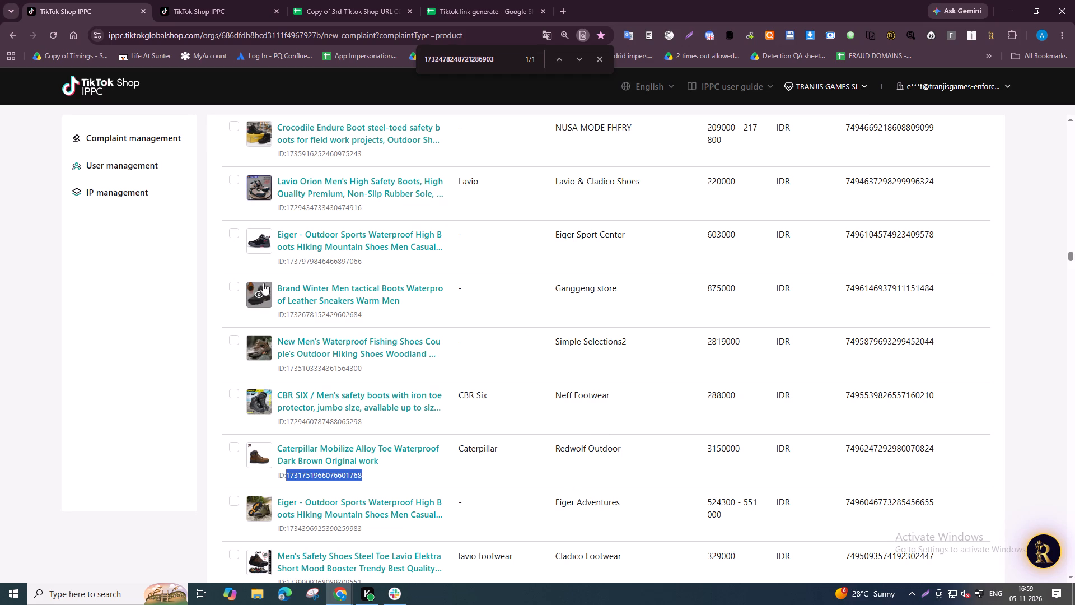
# Examine the photos of the Eiger Sport Center, NUSA MODE FHFRY, Cladico Footwear, My progress. and Wisdom Casual boots for Caterpillar relevance.
pyautogui.click(268, 241)
pyautogui.click(204, 266)
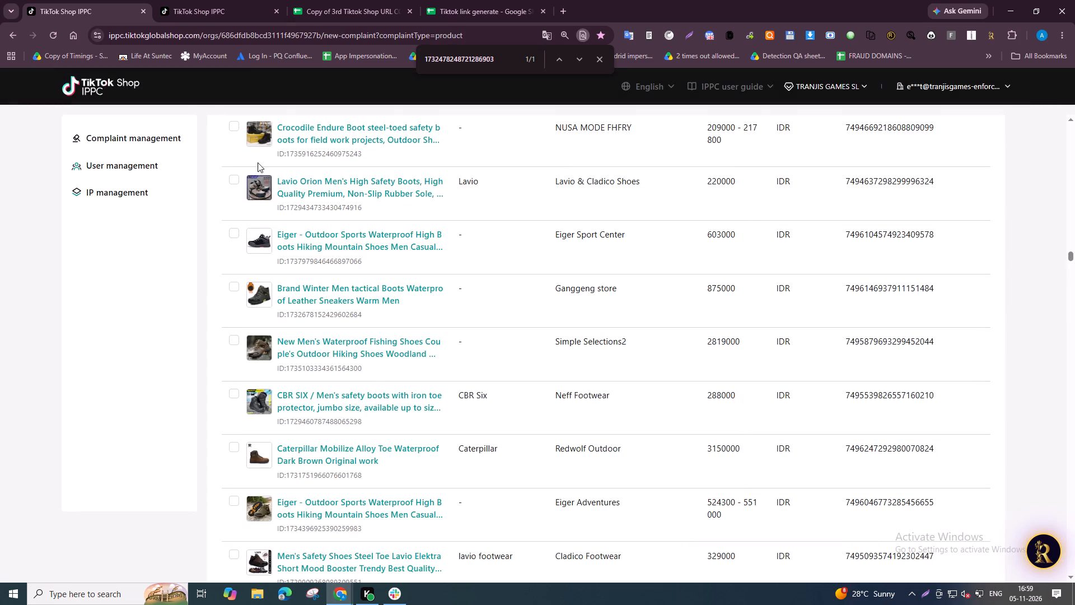
pyautogui.click(258, 145)
pyautogui.click(193, 202)
pyautogui.click(259, 142)
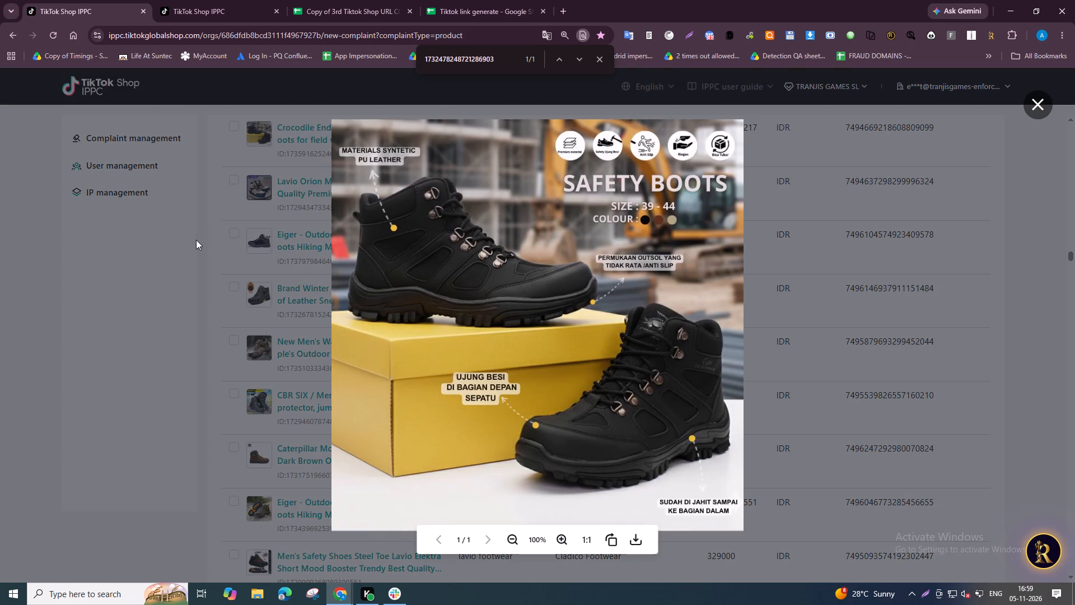
pyautogui.click(196, 240)
pyautogui.scroll(-4, 368, 423)
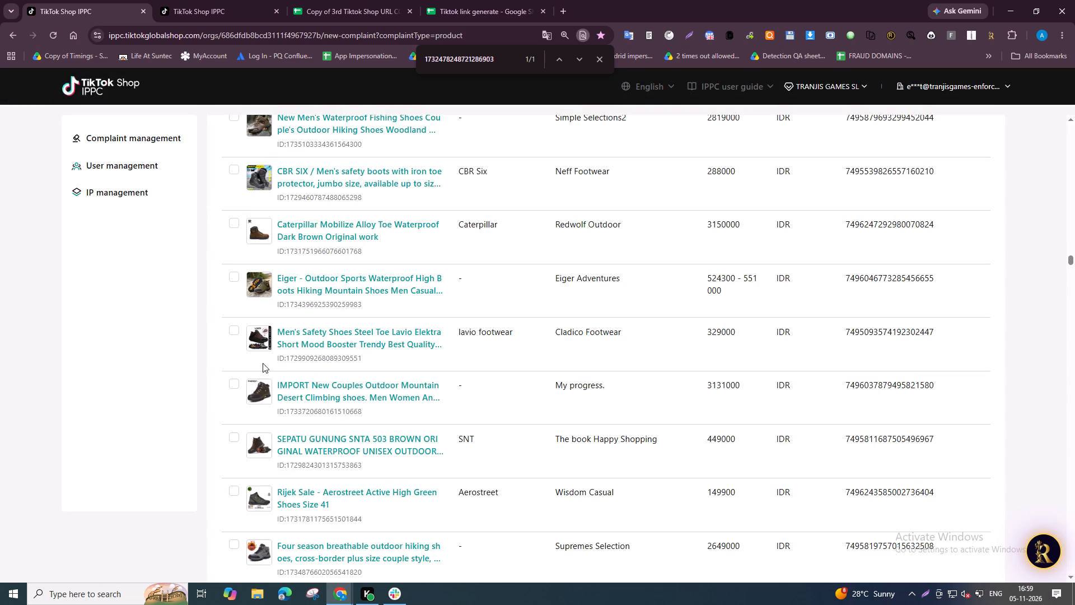
pyautogui.click(256, 347)
pyautogui.click(204, 376)
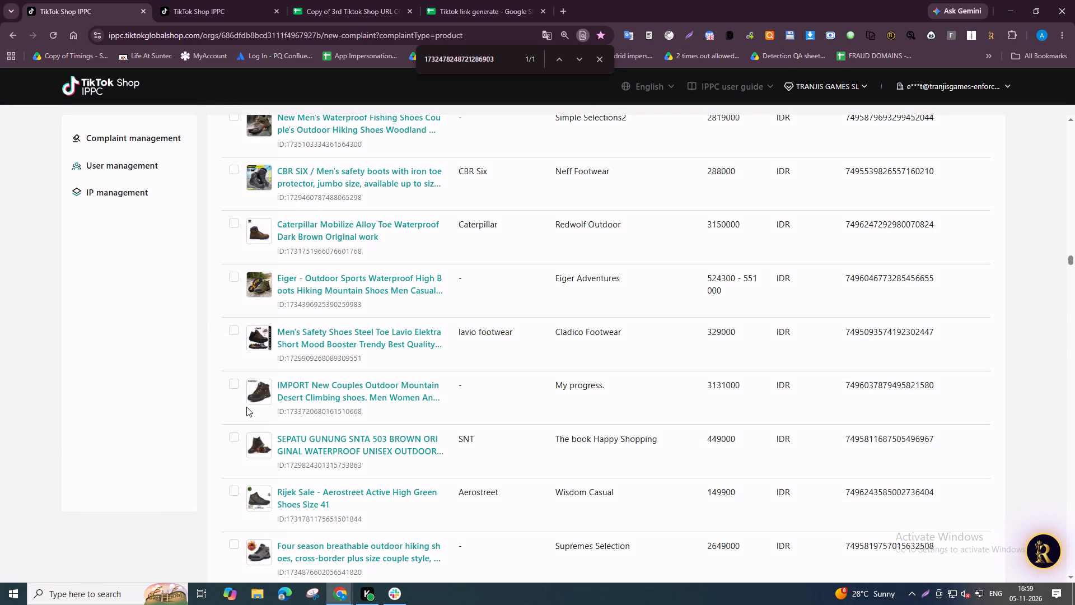
pyautogui.click(246, 404)
pyautogui.click(250, 403)
pyautogui.click(226, 403)
pyautogui.click(262, 507)
pyautogui.click(221, 469)
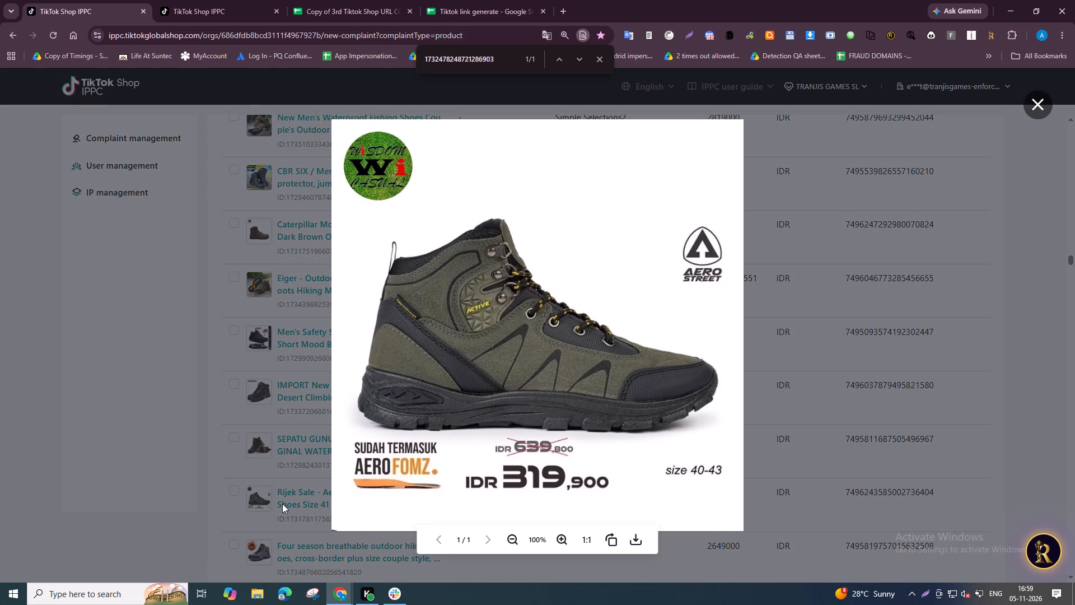
# Examine the boot photos from Ganggeng store, Velvet Osaka, Simple Selections2 and neighbouring listings for Caterpillar relevance.
pyautogui.scroll(-7, 345, 469)
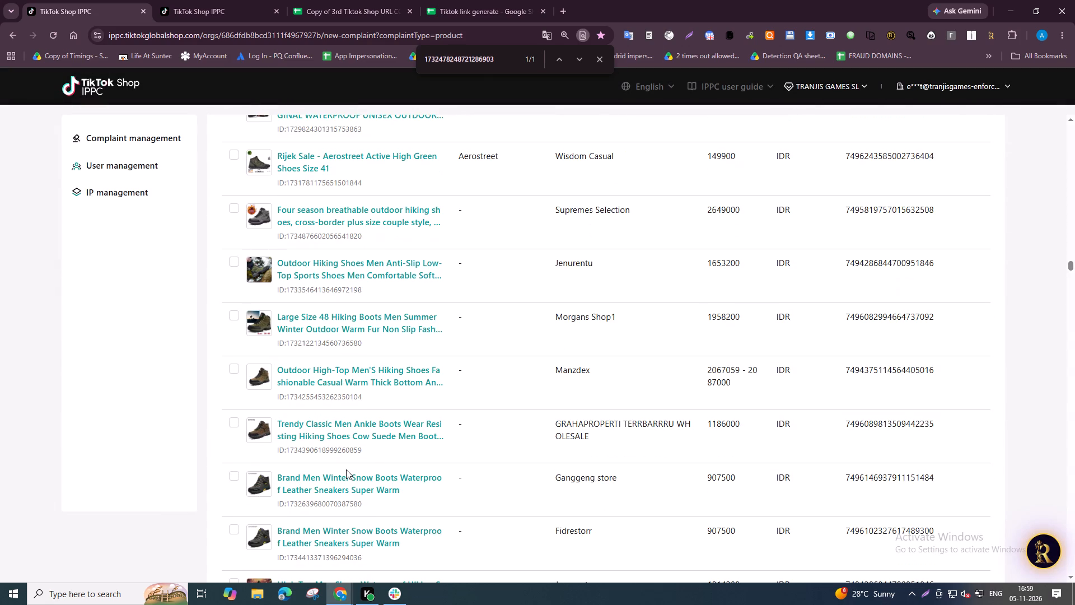
pyautogui.scroll(-2, 346, 469)
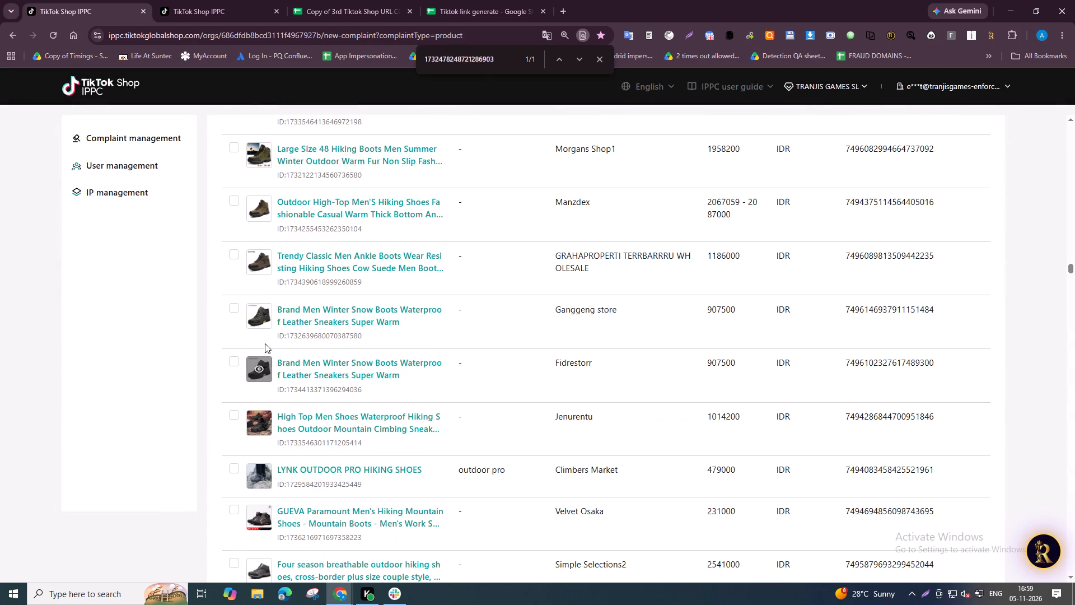
pyautogui.click(265, 329)
pyautogui.click(265, 324)
pyautogui.click(267, 337)
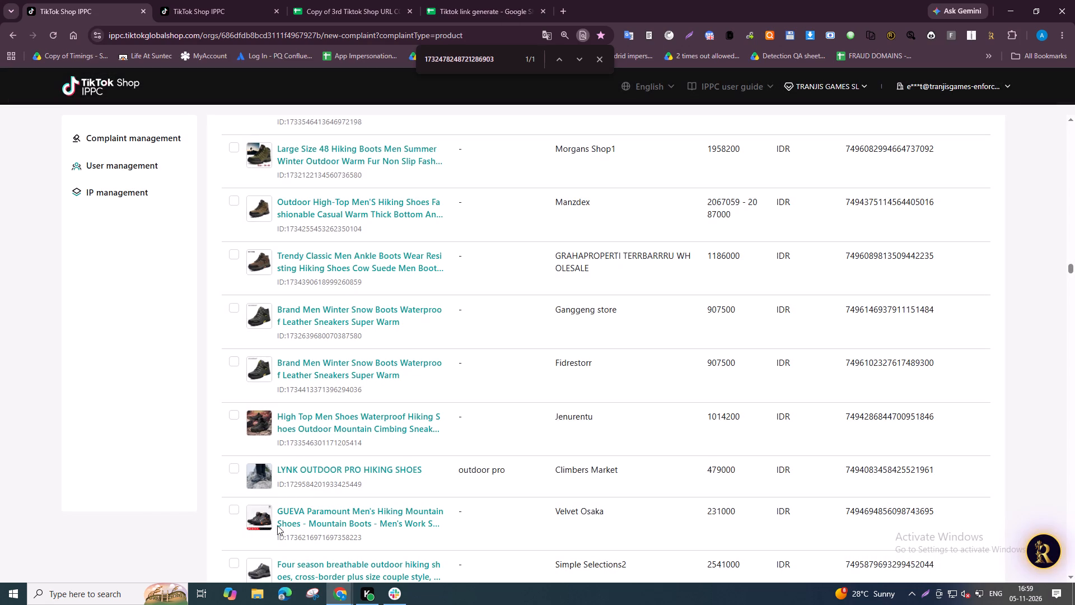
pyautogui.click(268, 532)
pyautogui.click(261, 487)
pyautogui.click(260, 494)
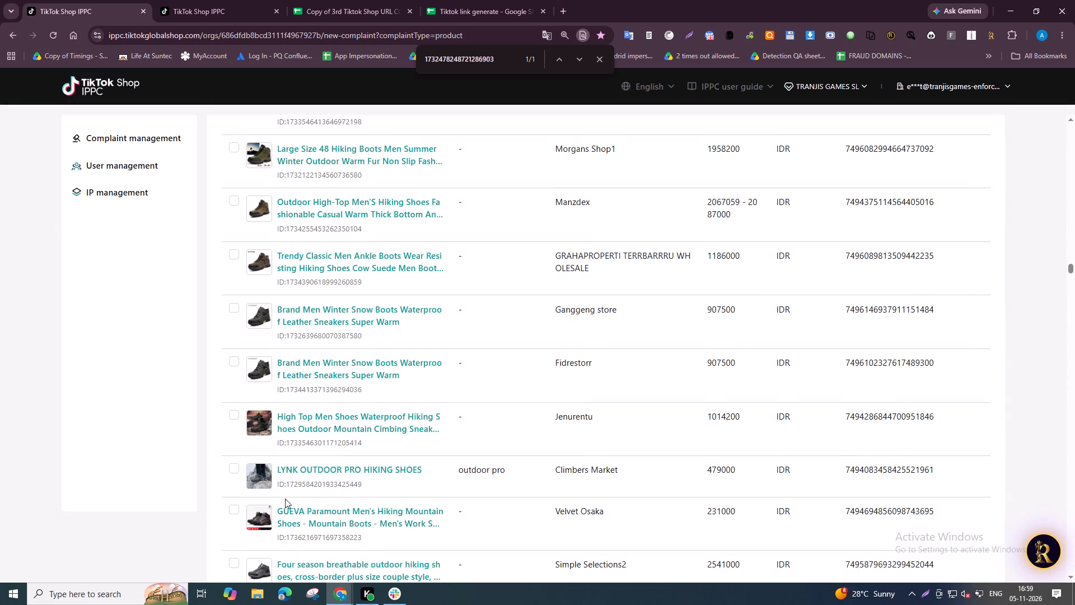
pyautogui.scroll(-11, 345, 478)
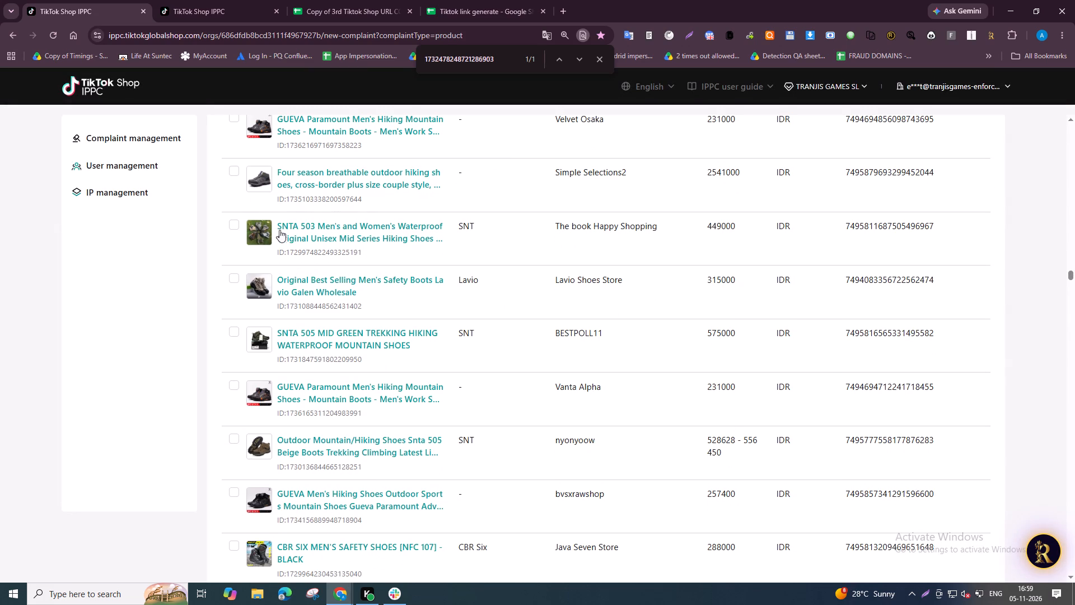
pyautogui.click(265, 187)
pyautogui.click(269, 249)
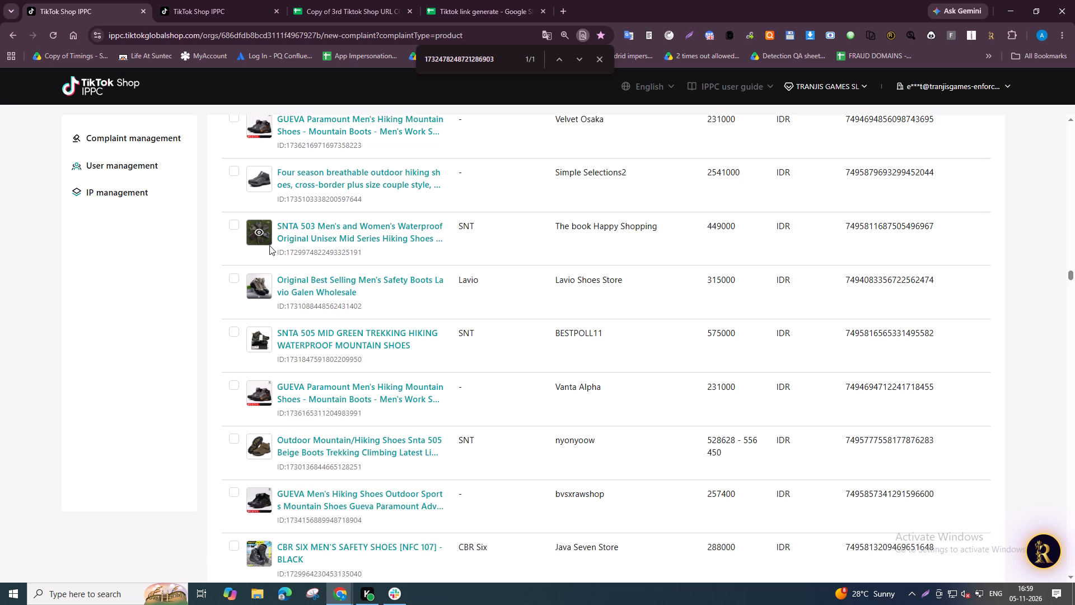
pyautogui.scroll(-3, 241, 248)
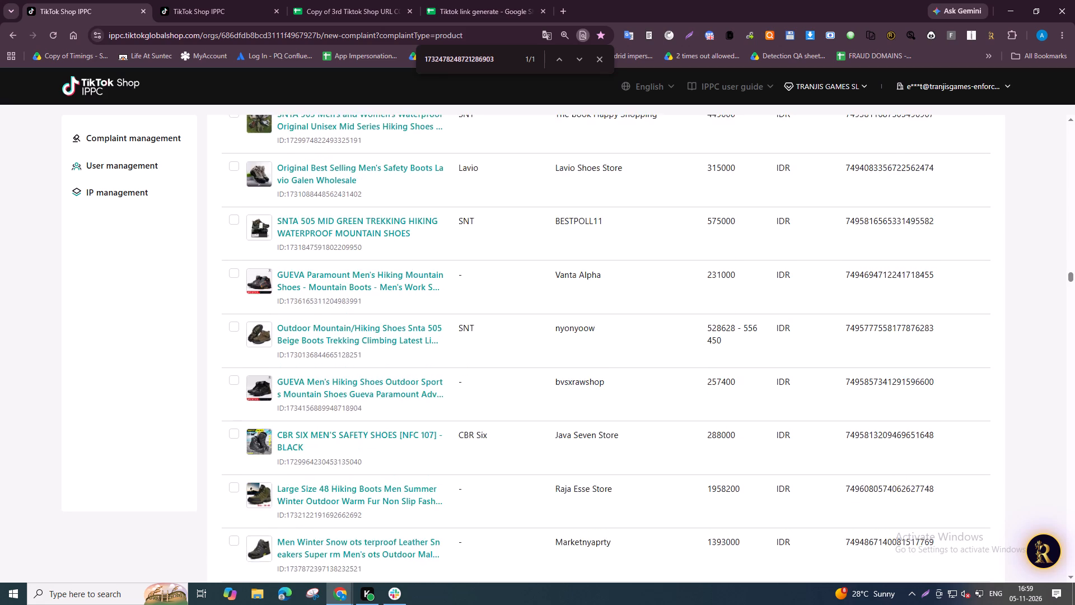
pyautogui.click(258, 284)
pyautogui.click(247, 301)
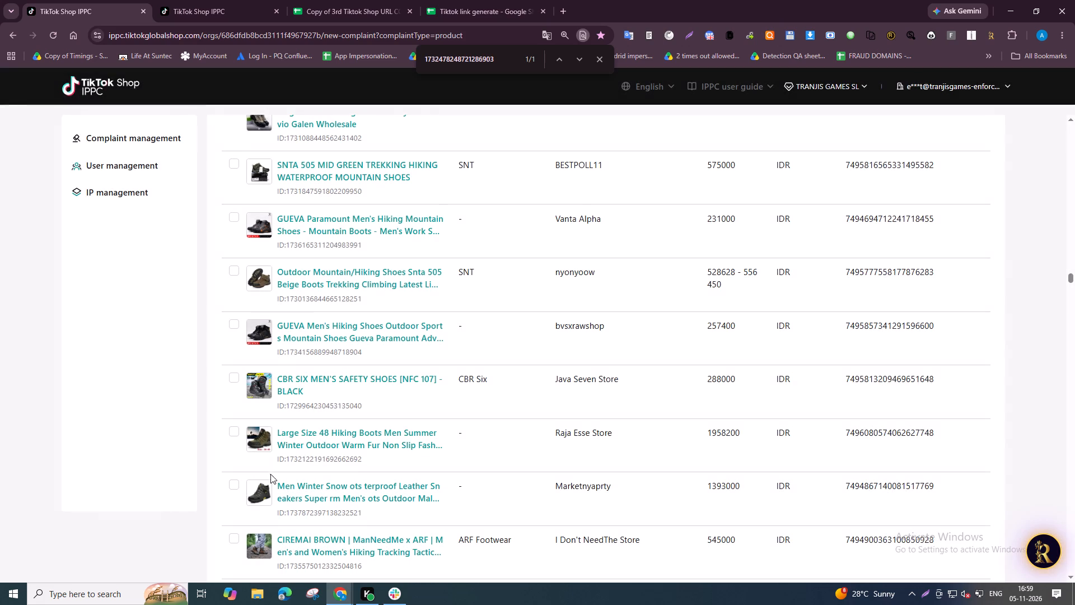
pyautogui.scroll(-8, 277, 483)
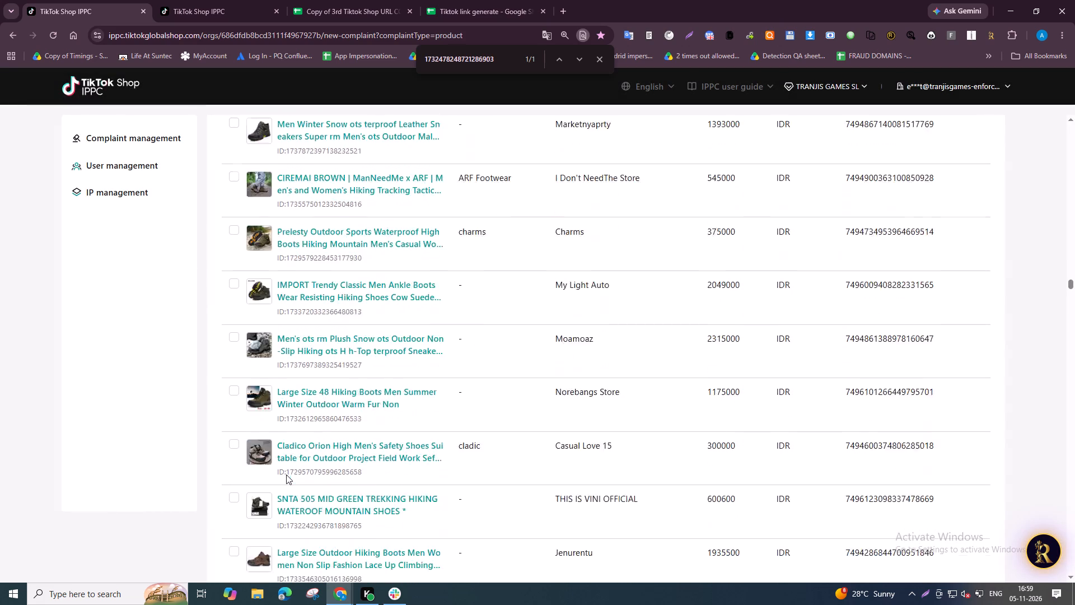
pyautogui.scroll(-2, 286, 474)
pyautogui.scroll(-5, 355, 440)
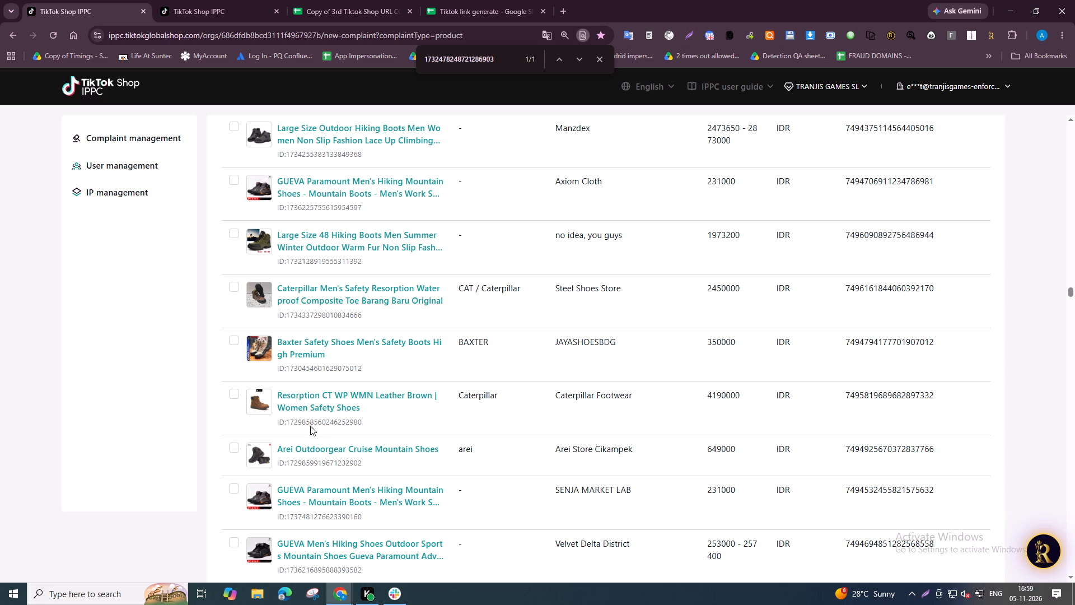
pyautogui.doubleClick(313, 422)
pyautogui.hotkey('ctrl', 'c')
pyautogui.hotkey('alt', 'Tab')
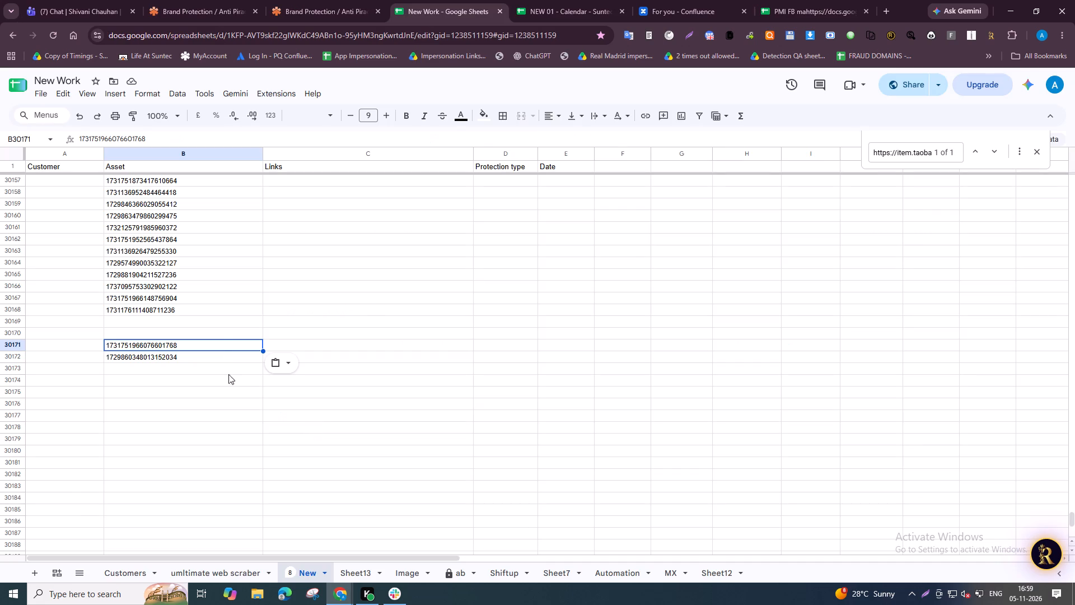
pyautogui.click(216, 334)
pyautogui.hotkey('ctrl', 'v')
pyautogui.hotkey('alt', 'Tab')
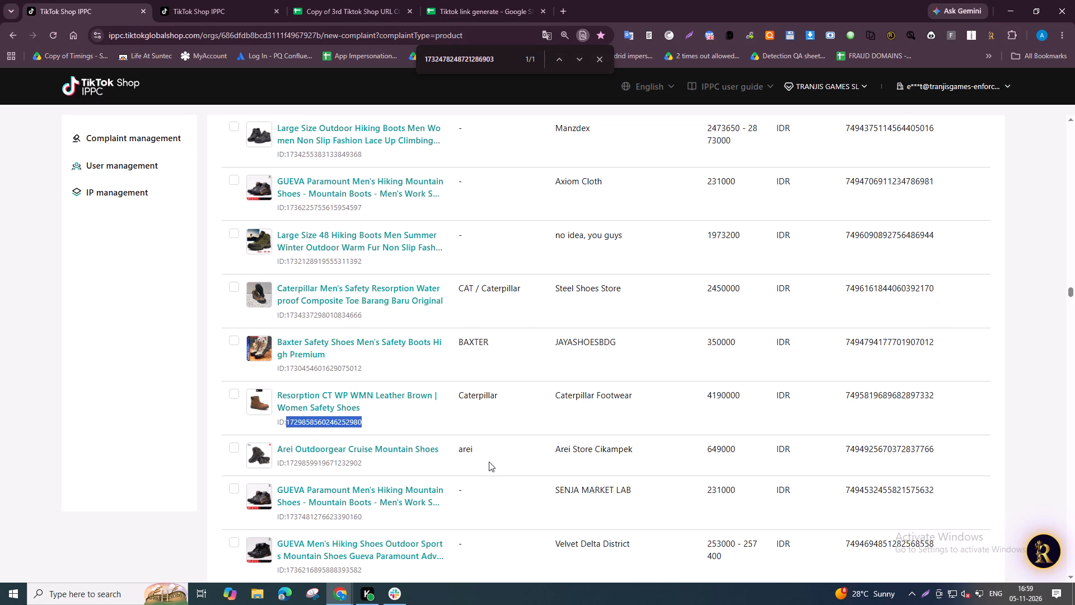
pyautogui.scroll(-9, 579, 471)
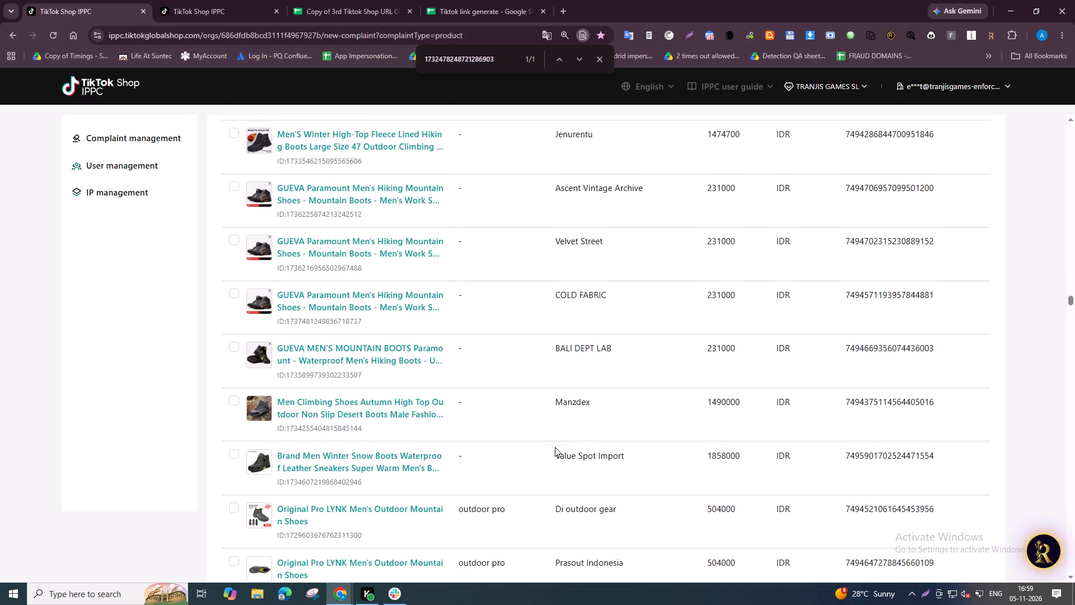
pyautogui.scroll(-5, 560, 425)
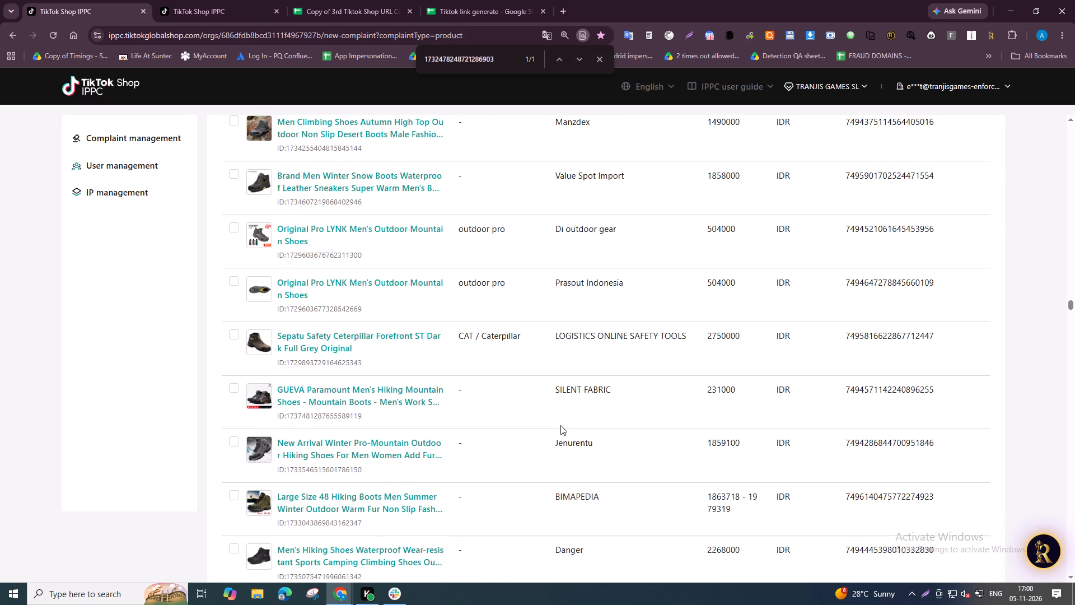
pyautogui.scroll(-9, 560, 425)
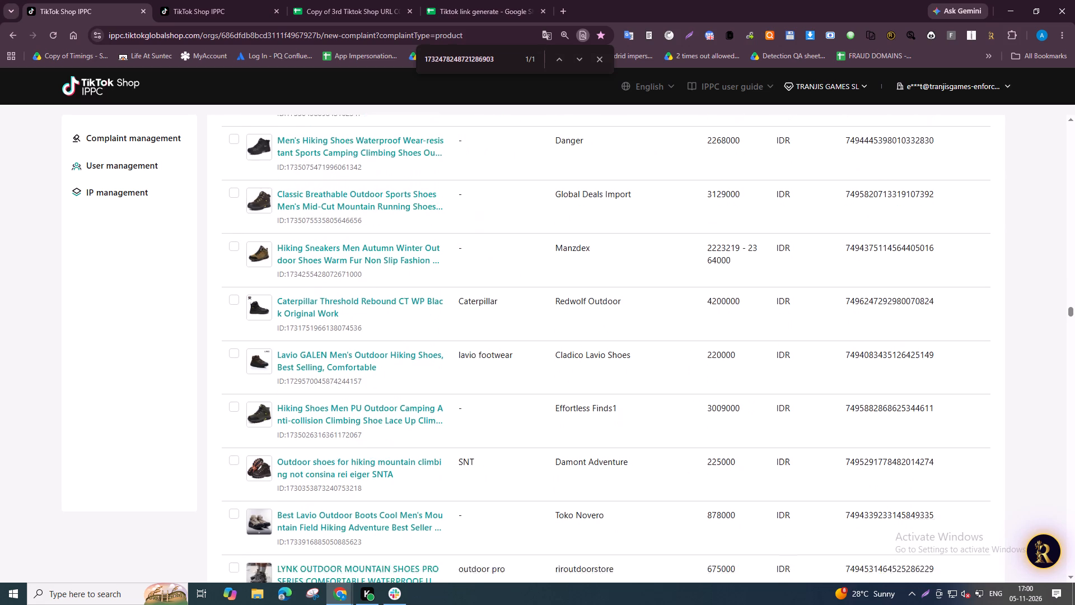
pyautogui.scroll(-2, 560, 425)
pyautogui.doubleClick(333, 446)
pyautogui.hotkey('ctrl', 'c')
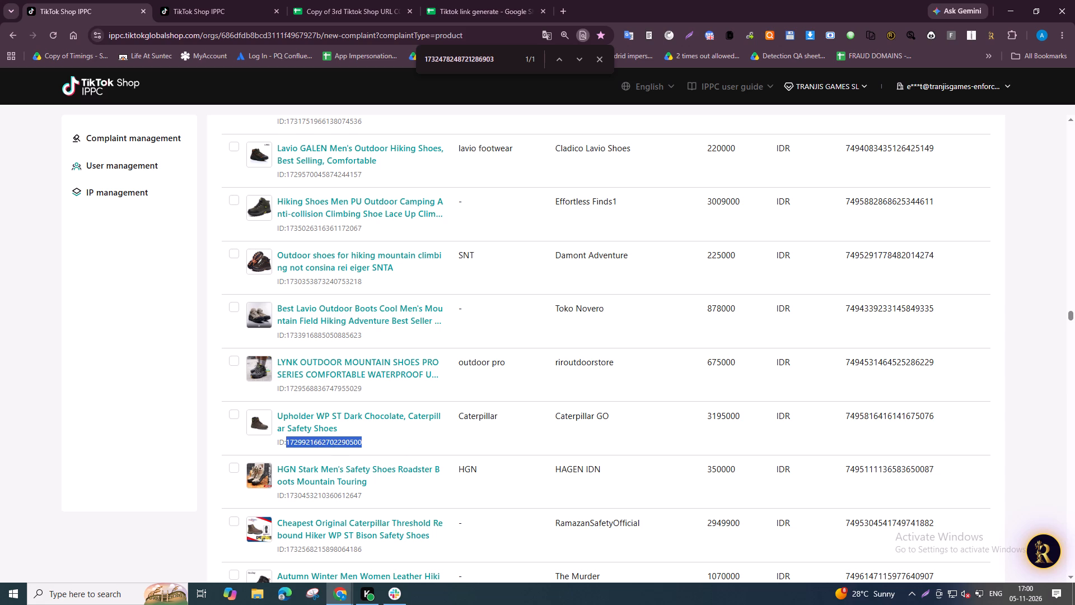
pyautogui.hotkey('alt', 'Tab')
pyautogui.click(226, 322)
pyautogui.hotkey('ctrl', 'v')
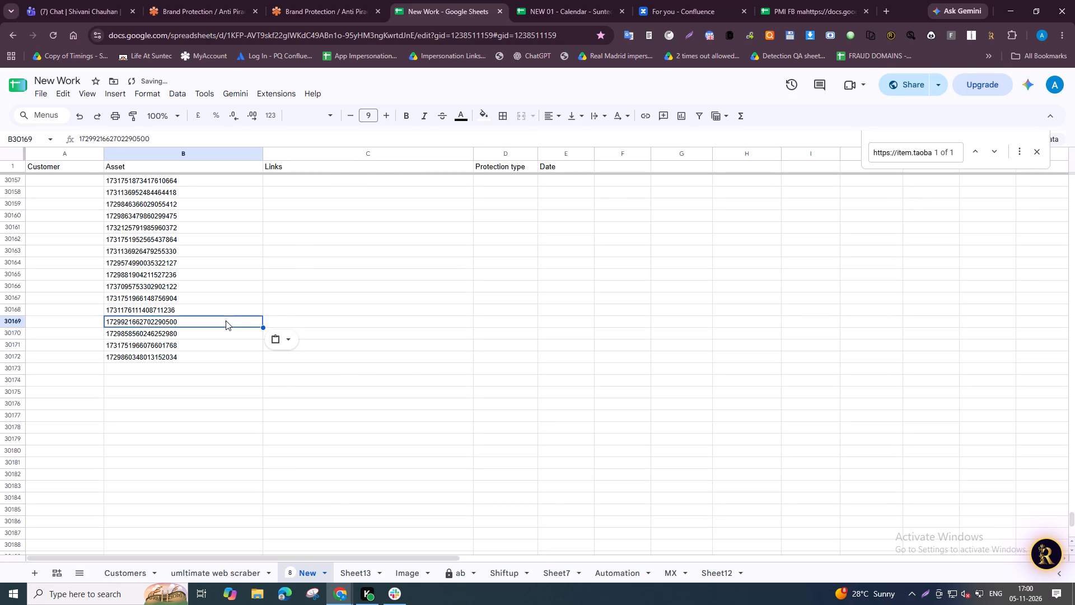
pyautogui.hotkey('alt', 'Tab')
# Examine the riroutdoorstore, Effortless Finds1, Cladico Lavio Shoes and HAGEN IDN boot photos for Caterpillar relevance.
pyautogui.click(269, 375)
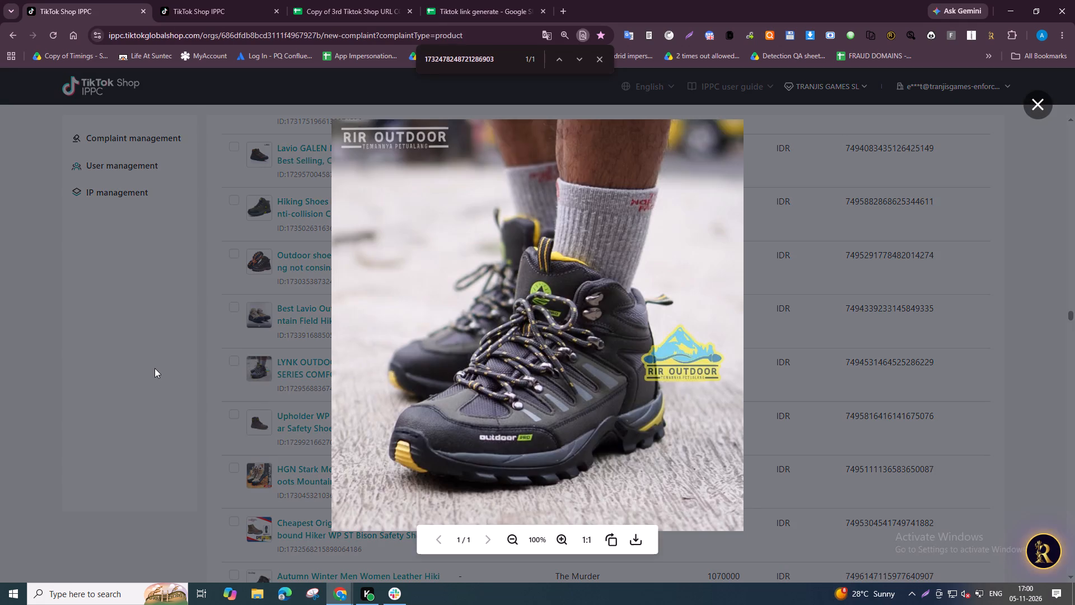
pyautogui.click(155, 368)
pyautogui.click(263, 211)
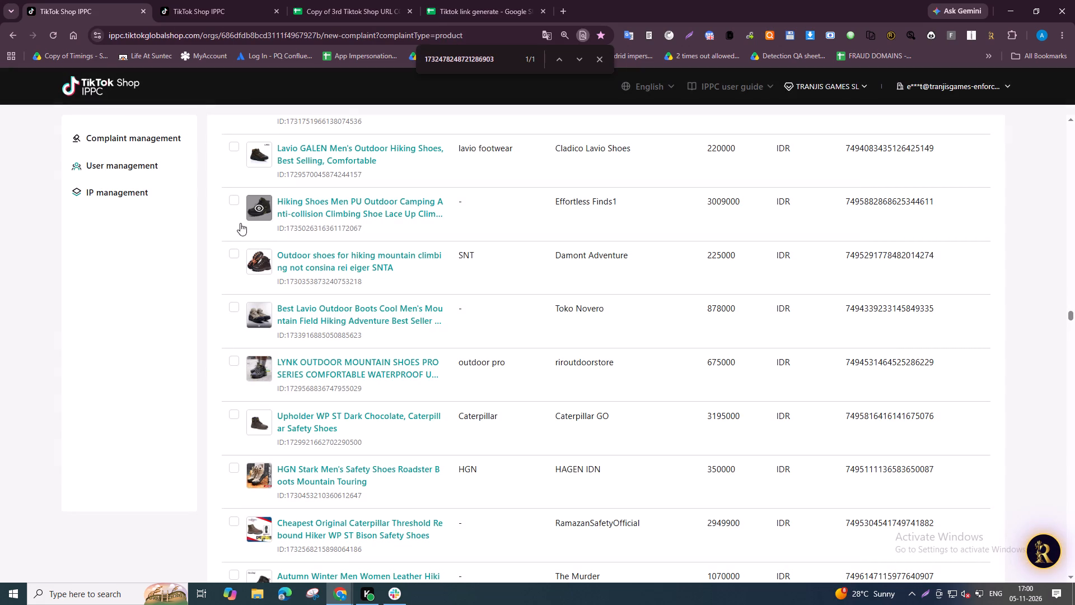
pyautogui.click(248, 215)
pyautogui.click(144, 272)
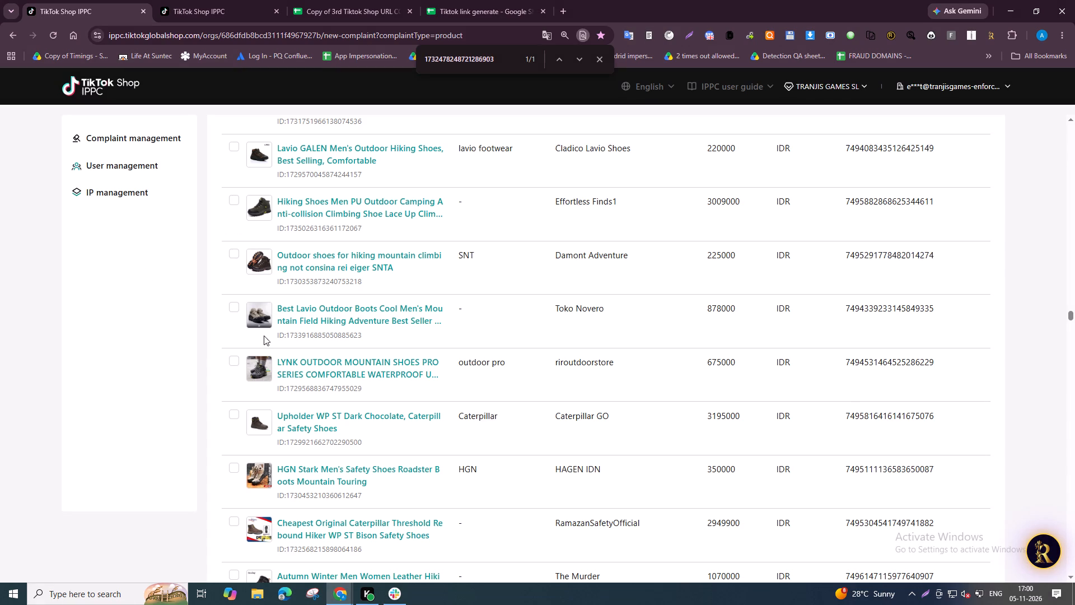
pyautogui.click(261, 164)
pyautogui.click(152, 255)
pyautogui.scroll(-2, 316, 447)
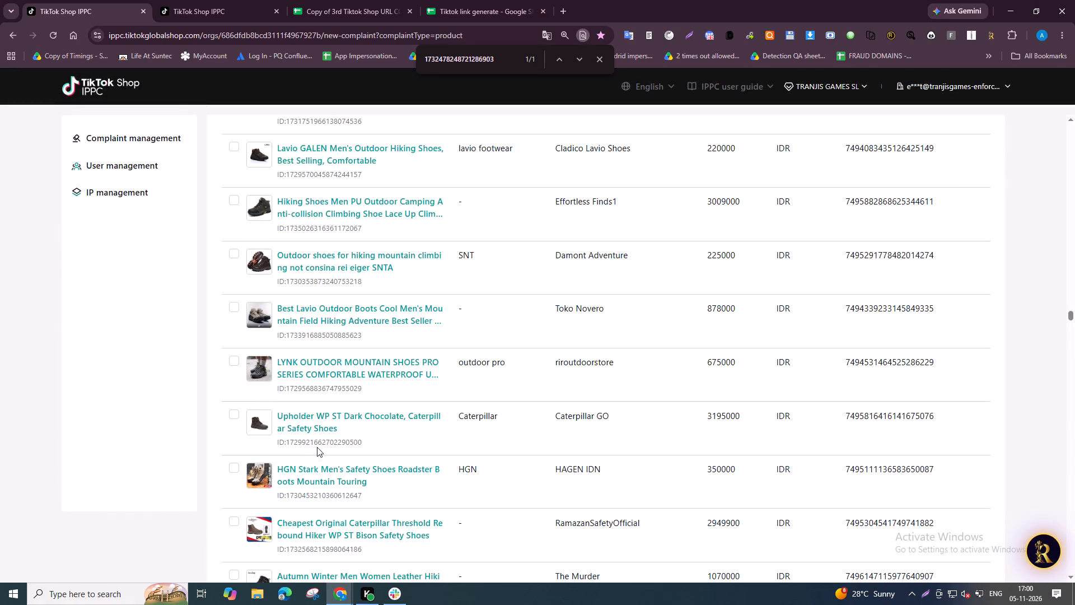
pyautogui.scroll(-2, 317, 447)
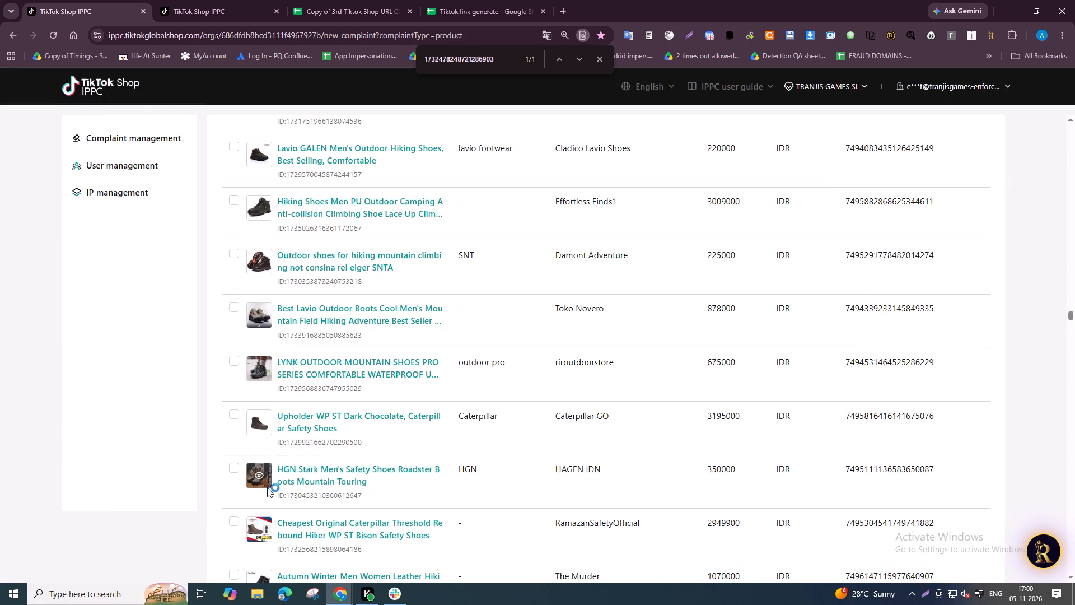
pyautogui.click(264, 488)
pyautogui.click(191, 444)
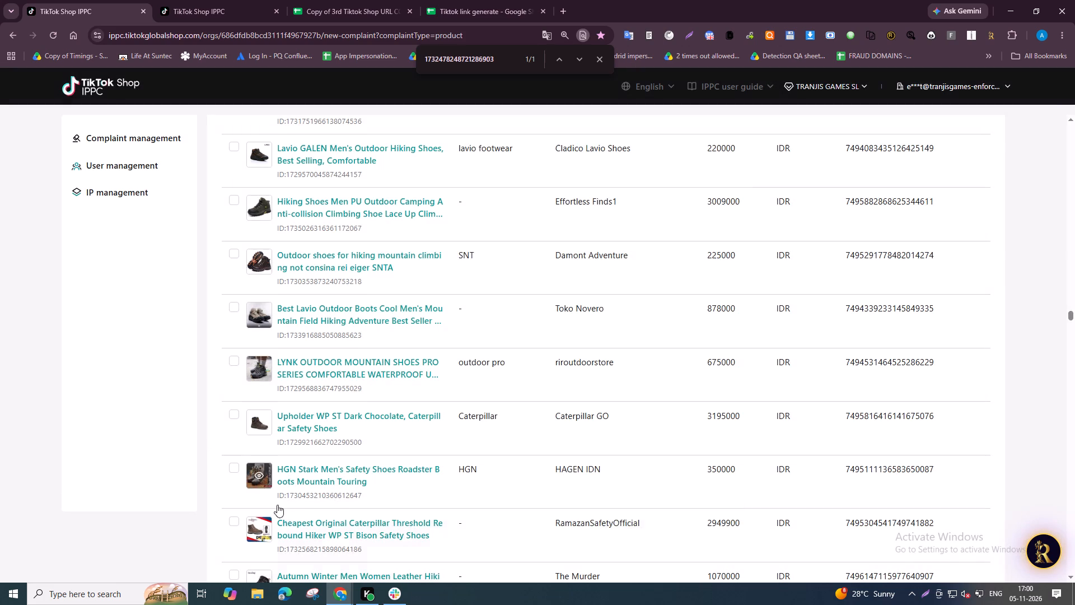
pyautogui.scroll(-4, 353, 496)
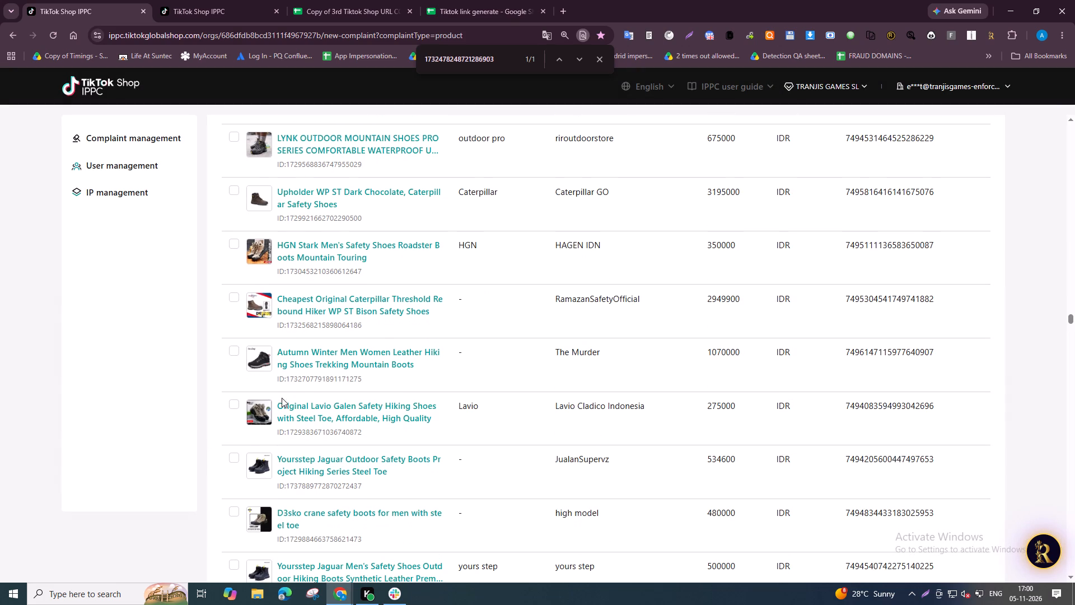
pyautogui.scroll(-4, 325, 452)
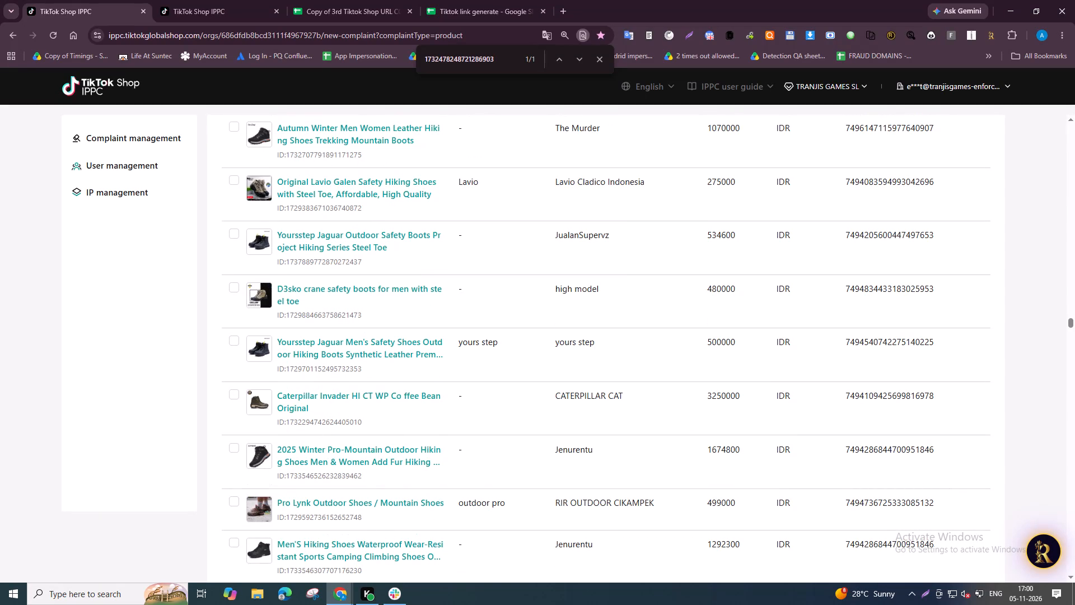
pyautogui.doubleClick(324, 420)
pyautogui.hotkey('ctrl', 'c')
pyautogui.hotkey('alt', 'Tab')
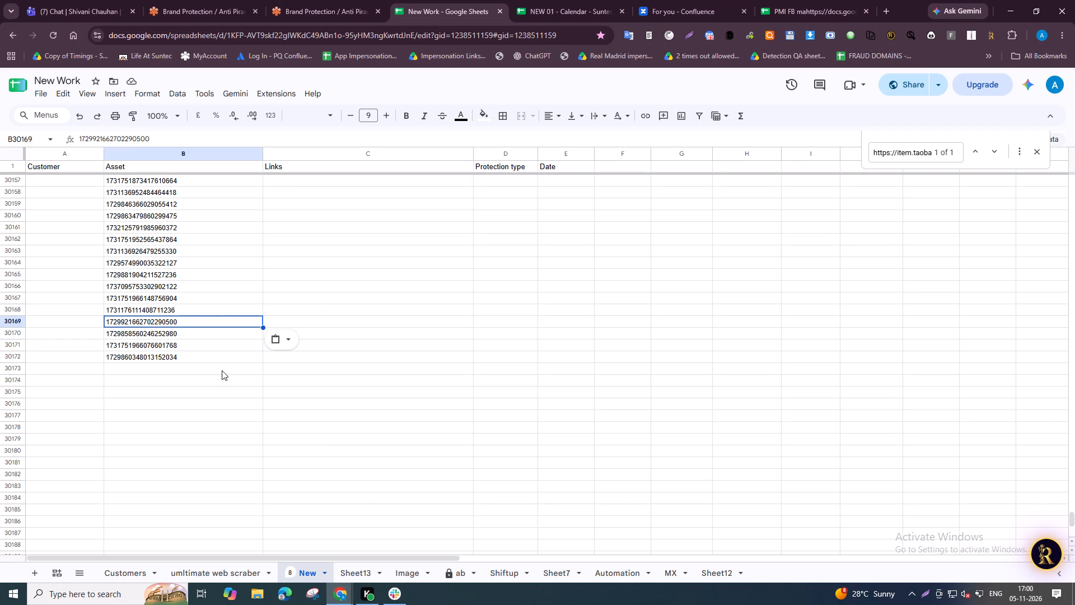
pyautogui.click(222, 370)
pyautogui.hotkey('ctrl', 'v')
pyautogui.hotkey('alt', 'Tab')
# Examine the photos of Jenurentu's Classic Outdoor Hiker shoes and the cibauu and The Murder winter boots for Caterpillar relevance.
pyautogui.scroll(-3, 364, 391)
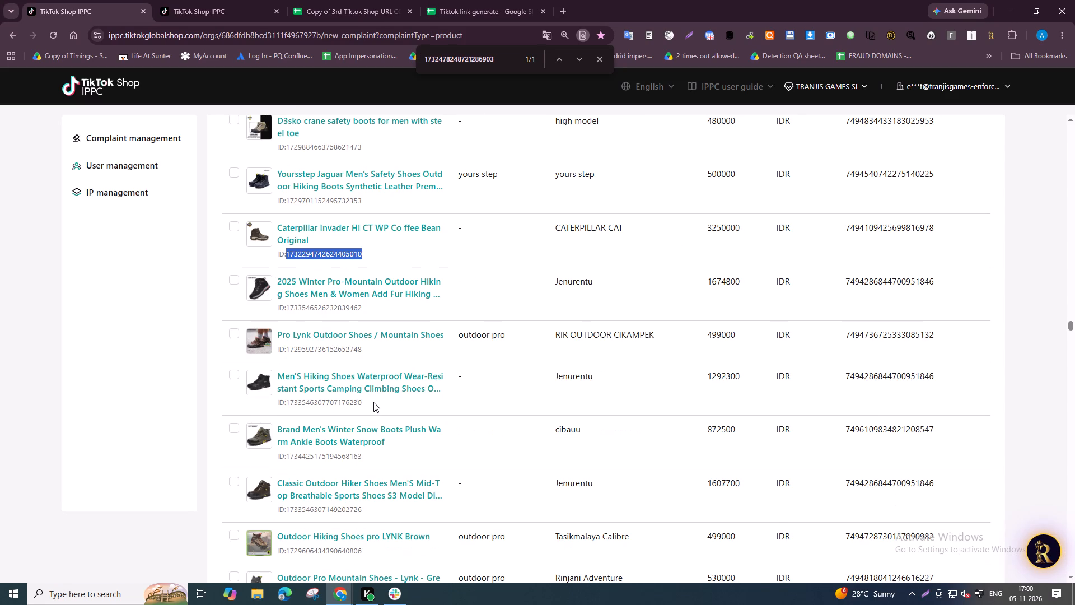
pyautogui.scroll(-4, 435, 366)
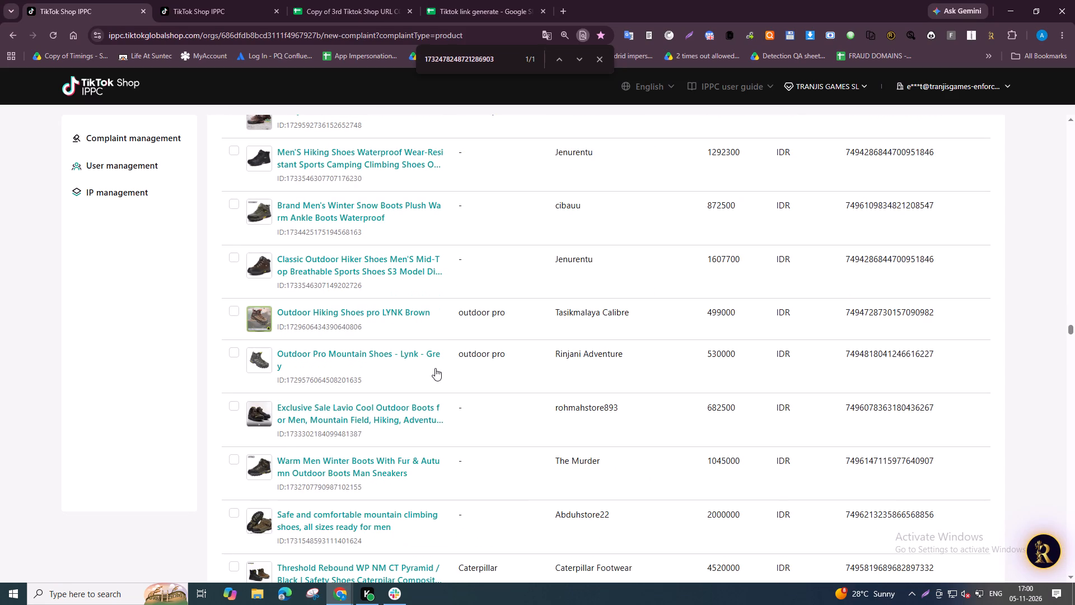
pyautogui.click(268, 274)
pyautogui.click(151, 310)
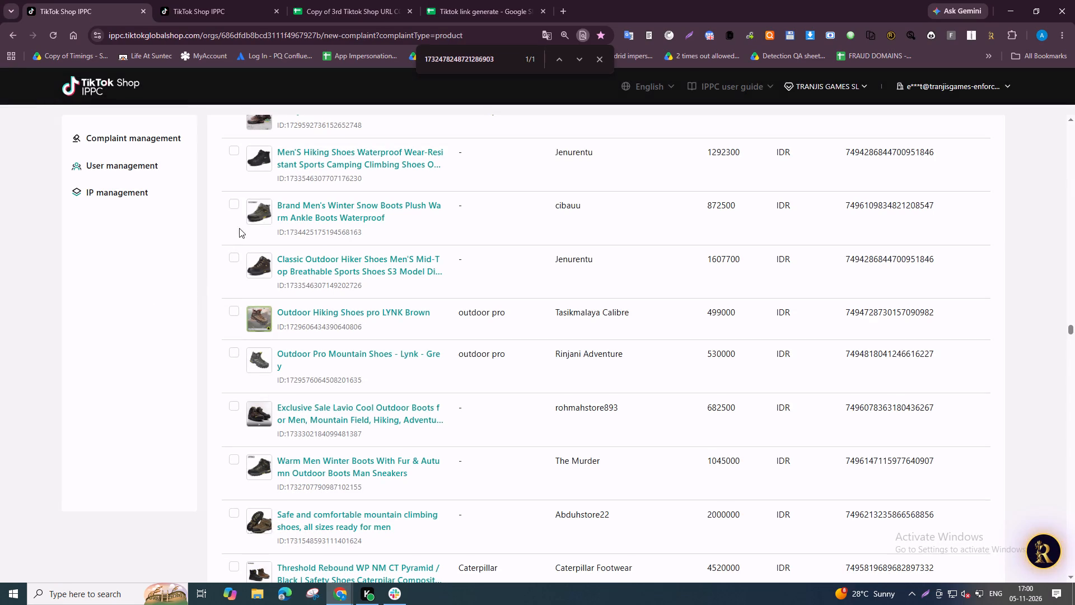
pyautogui.click(247, 217)
pyautogui.click(144, 258)
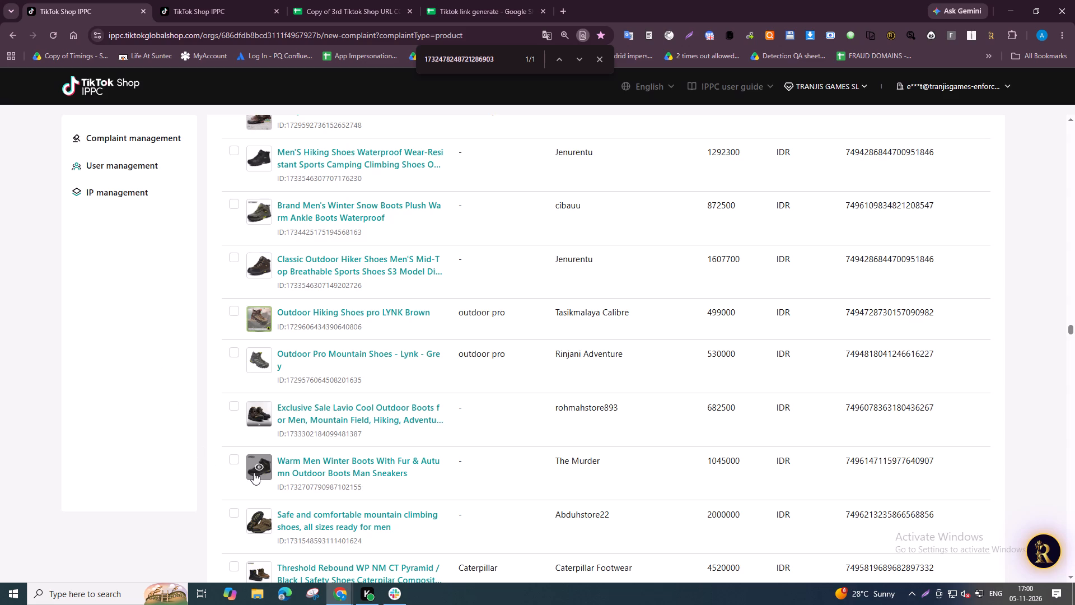
pyautogui.click(254, 472)
pyautogui.click(165, 380)
pyautogui.scroll(-6, 450, 464)
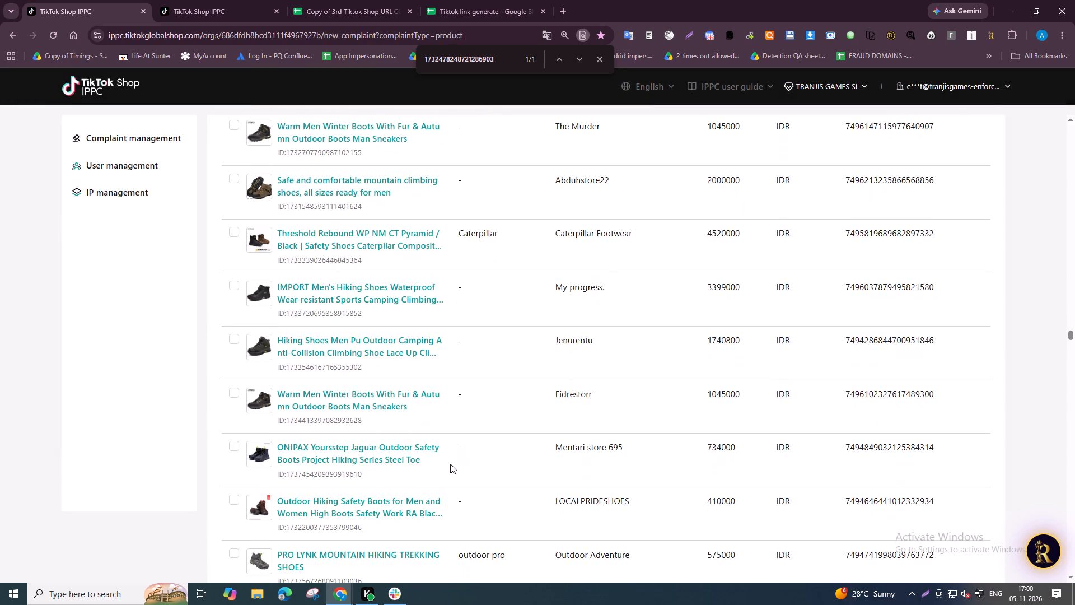
pyautogui.doubleClick(324, 262)
pyautogui.hotkey('ctrl', 'c')
pyautogui.hotkey('alt', 'Tab')
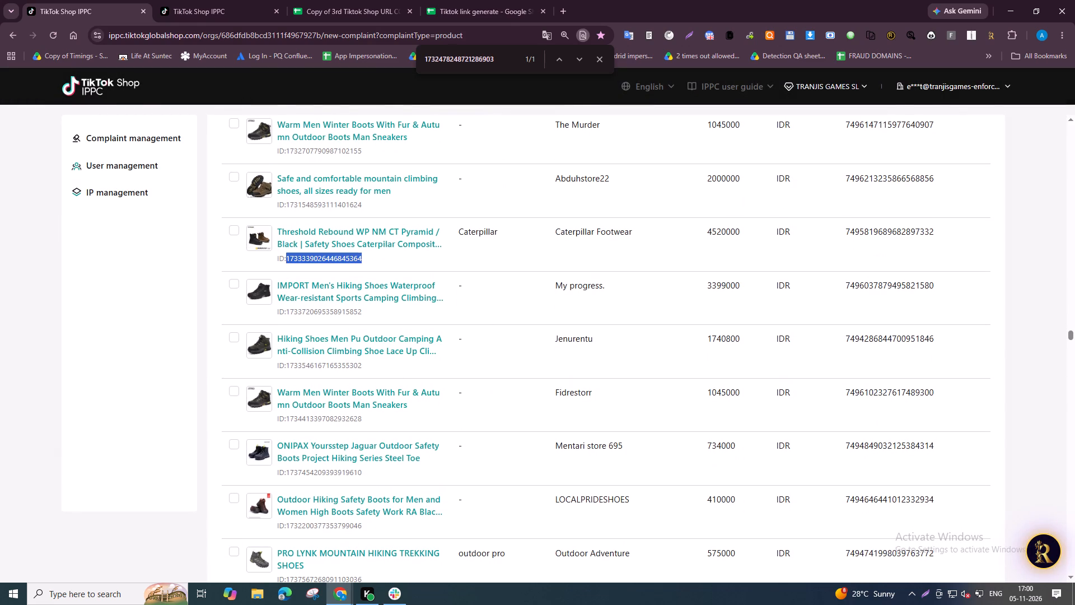
pyautogui.click(211, 380)
pyautogui.hotkey('ctrl', 'v')
pyautogui.hotkey('alt', 'Tab')
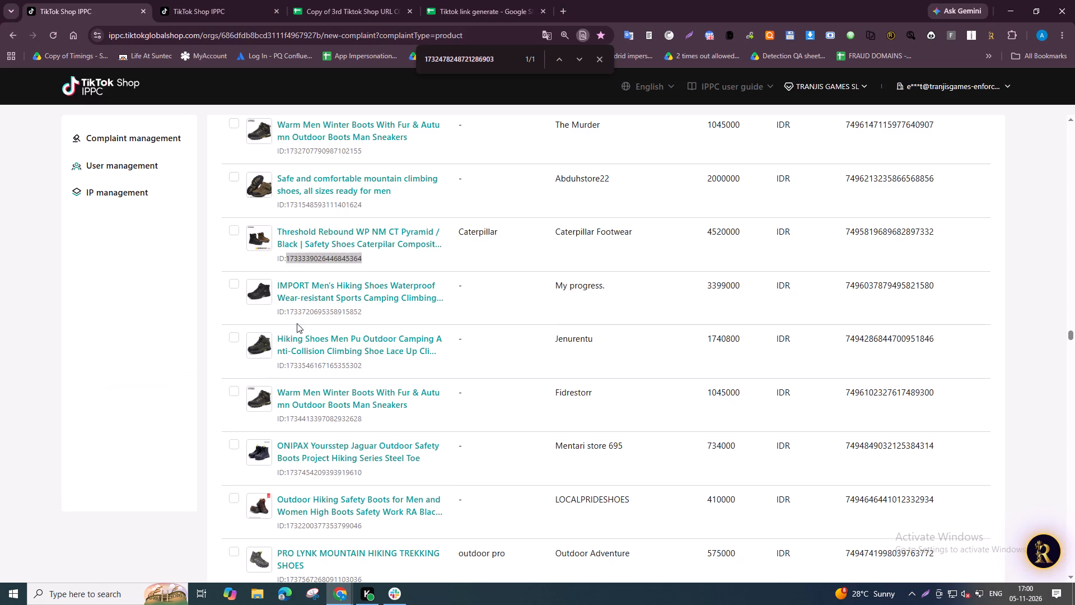
pyautogui.click(262, 248)
pyautogui.click(163, 314)
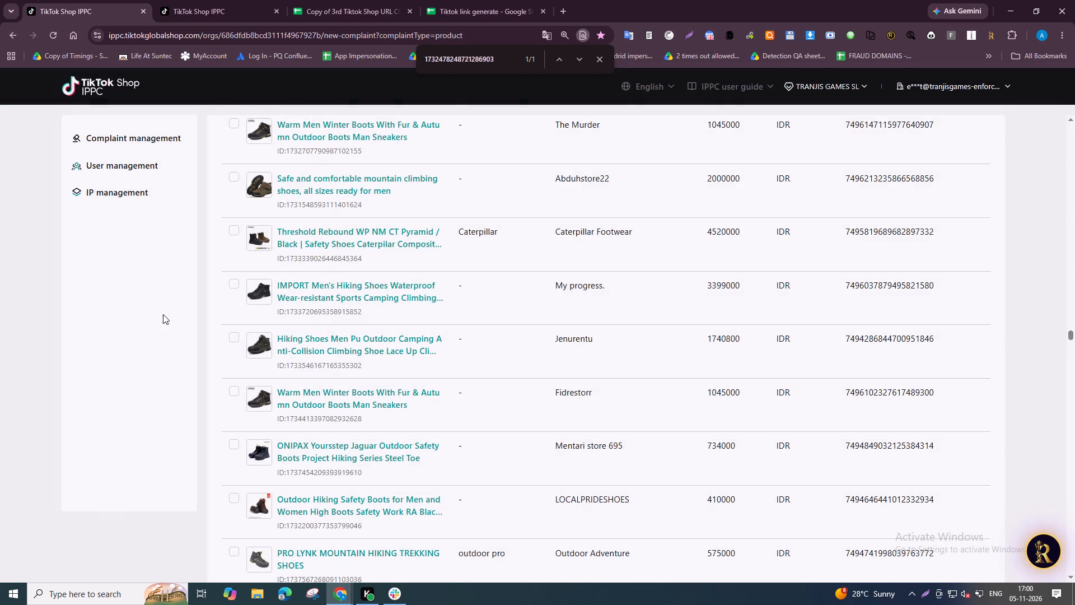
# Select the block of Asset IDs ending at B30174 in New Work to check how many are collected.
pyautogui.hotkey('alt', 'Tab')
pyautogui.hotkey('ctrl', 'shift', 'Up')
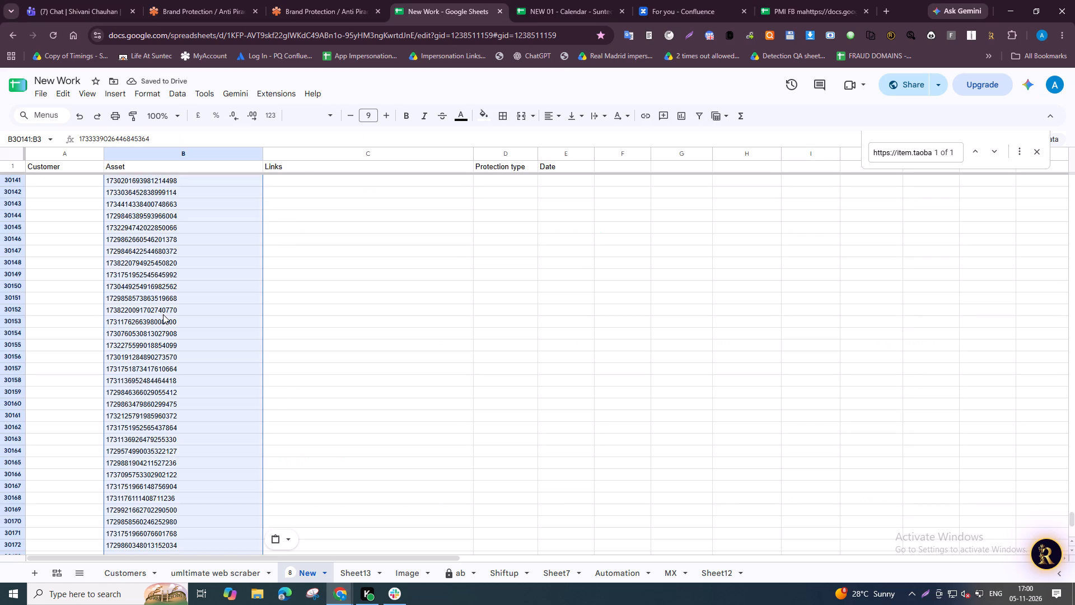
pyautogui.scroll(-5, 163, 314)
pyautogui.hotkey('alt', 'Tab')
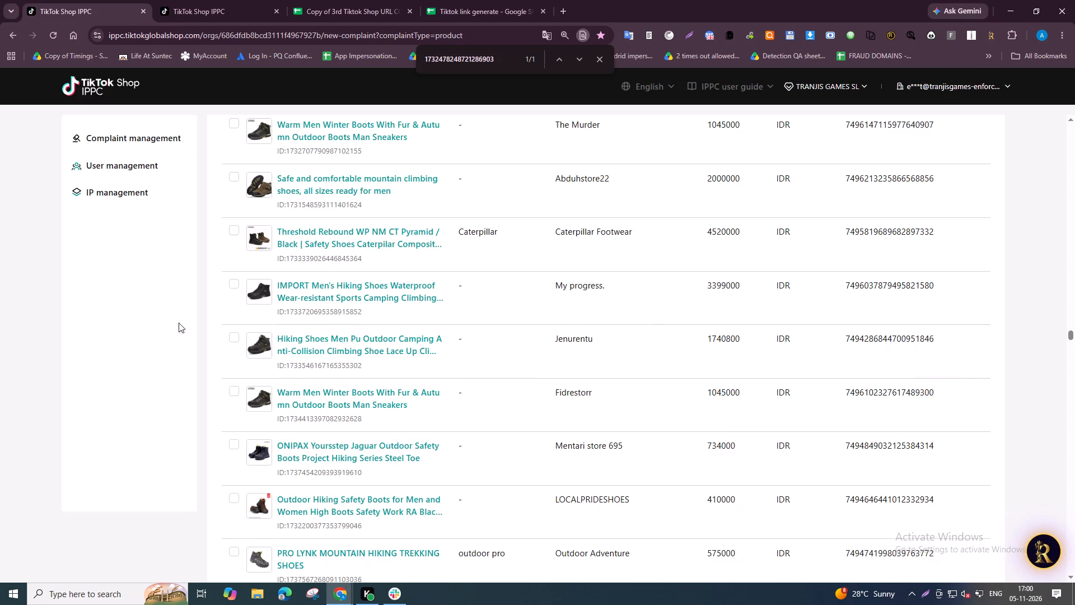
pyautogui.scroll(-2, 423, 334)
pyautogui.hotkey('ctrl', 'f')
pyautogui.hotkey('ctrl', 'v')
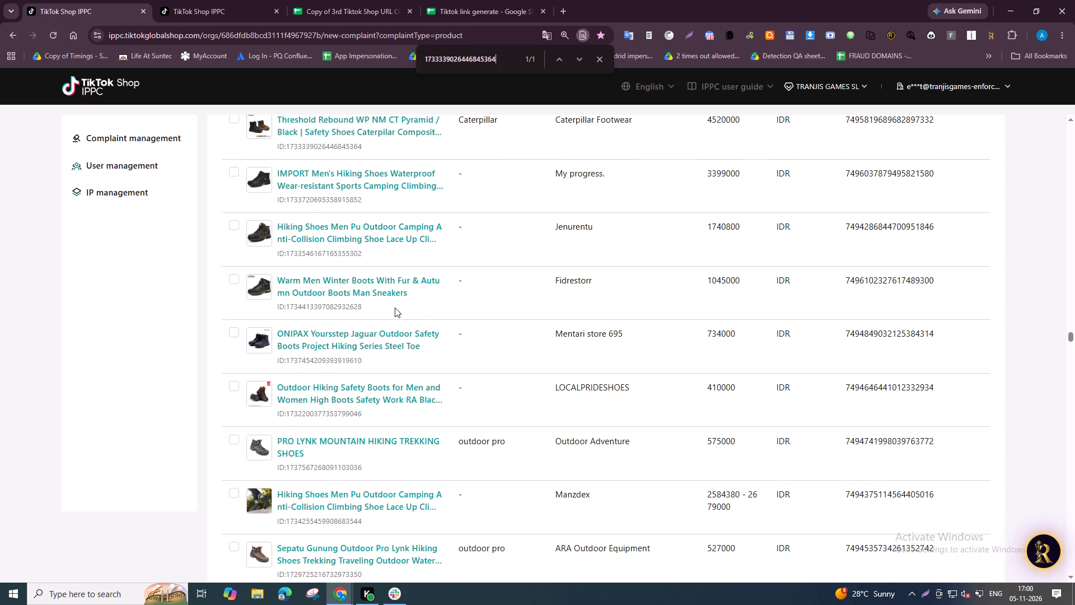
# Examine the My progress., ARA Outdoor Equipment, Performance Style and Lavio Wholesale boot photos for Caterpillar relevance.
pyautogui.click(262, 184)
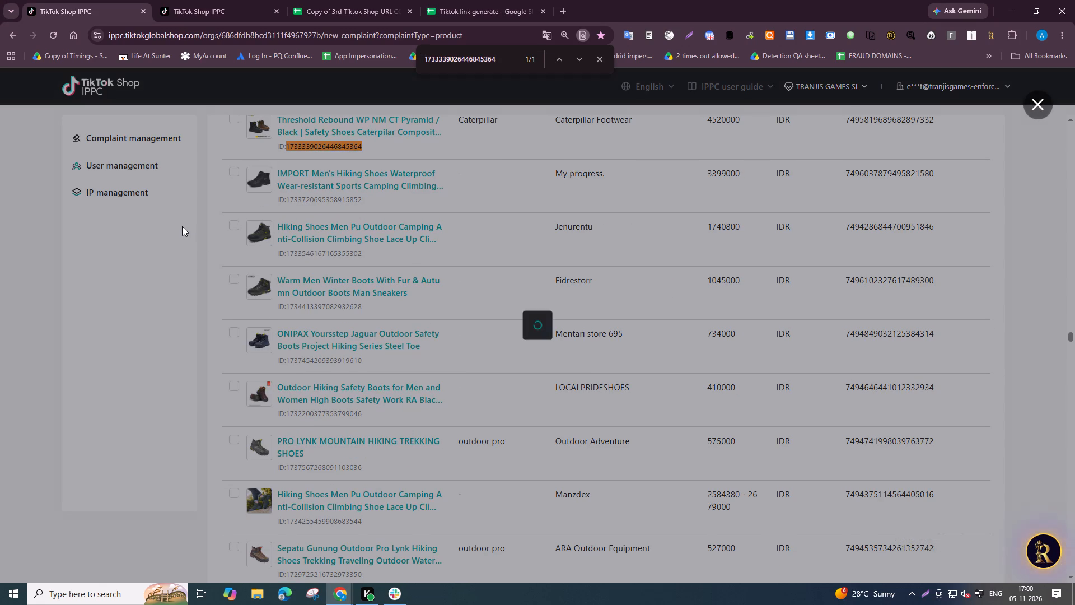
pyautogui.click(182, 226)
pyautogui.scroll(-4, 310, 441)
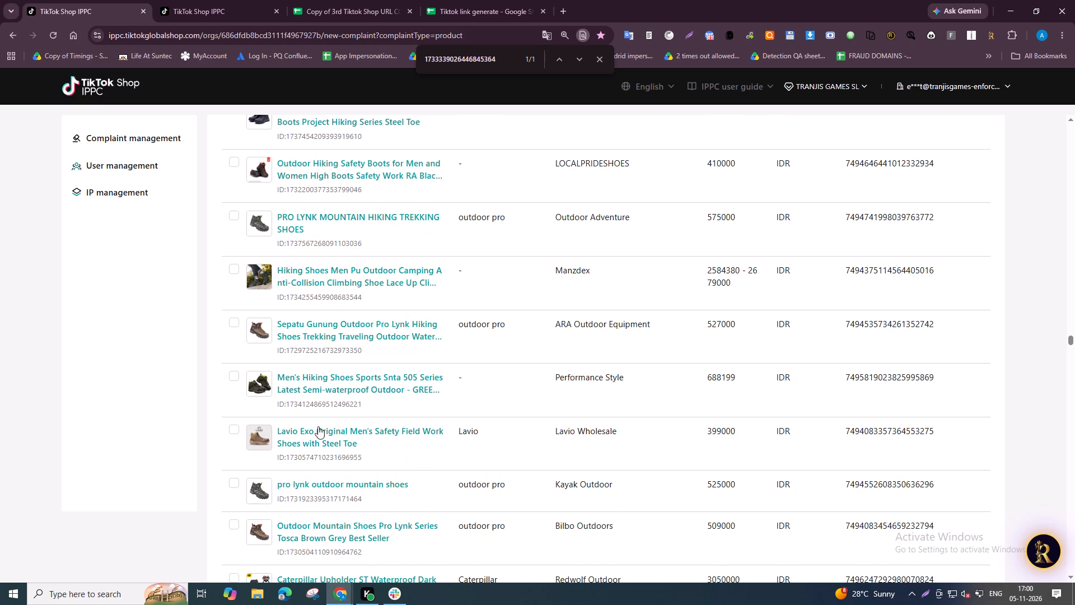
pyautogui.click(251, 339)
pyautogui.click(188, 357)
pyautogui.click(263, 394)
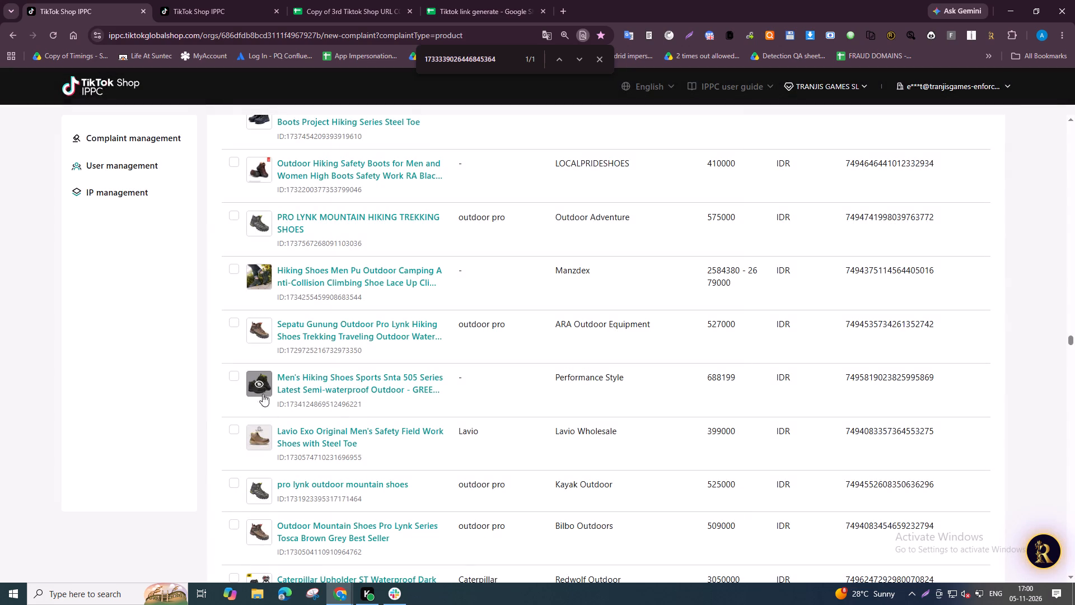
pyautogui.click(193, 387)
pyautogui.click(253, 436)
pyautogui.click(184, 390)
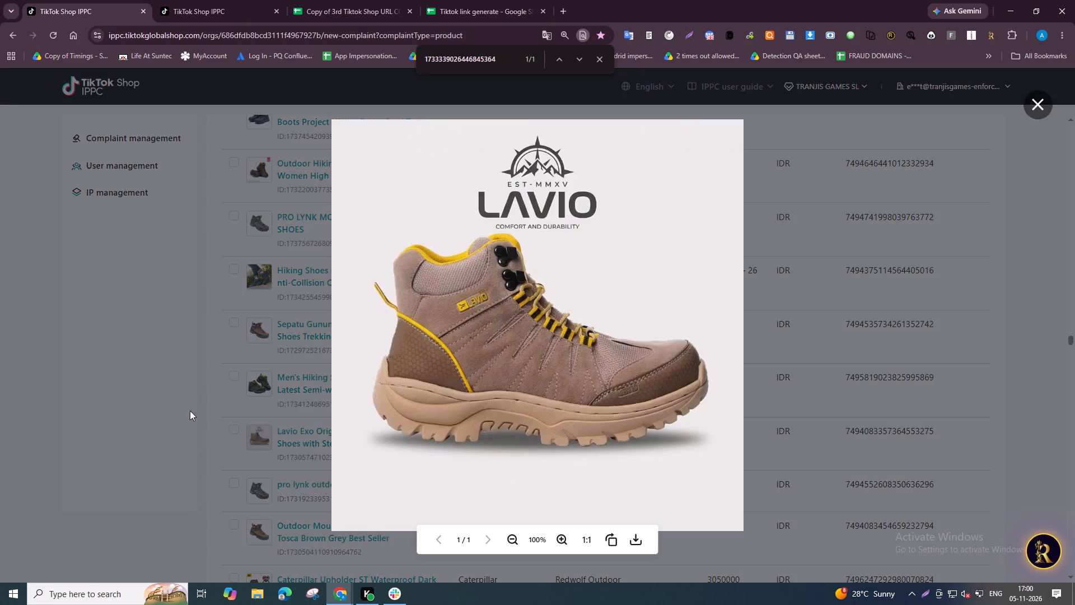
pyautogui.scroll(-6, 358, 438)
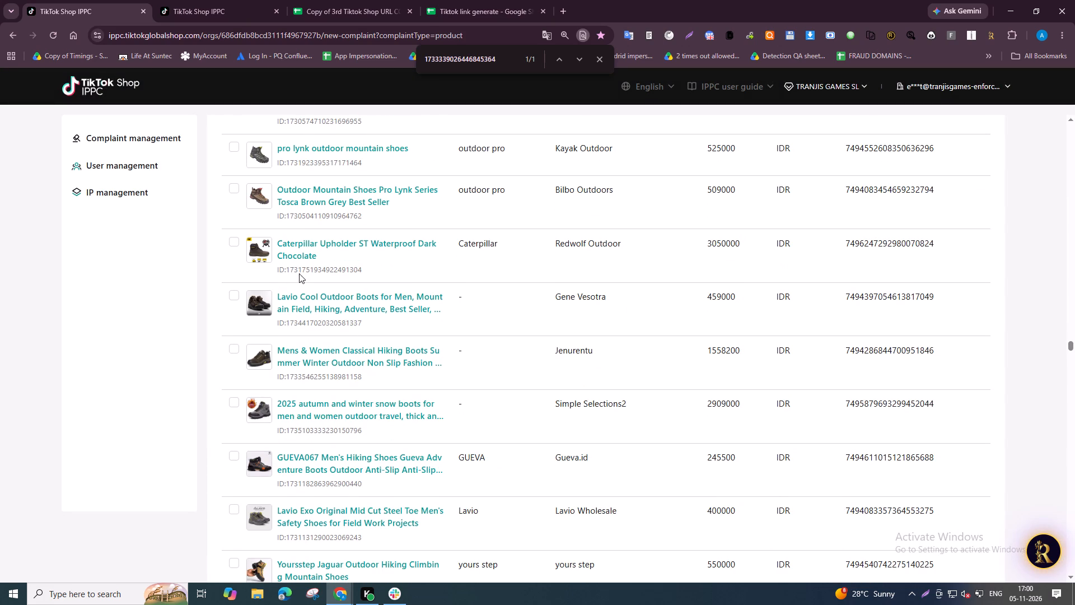
pyautogui.doubleClick(299, 273)
pyautogui.hotkey('ctrl', 'c')
pyautogui.hotkey('alt', 'Tab')
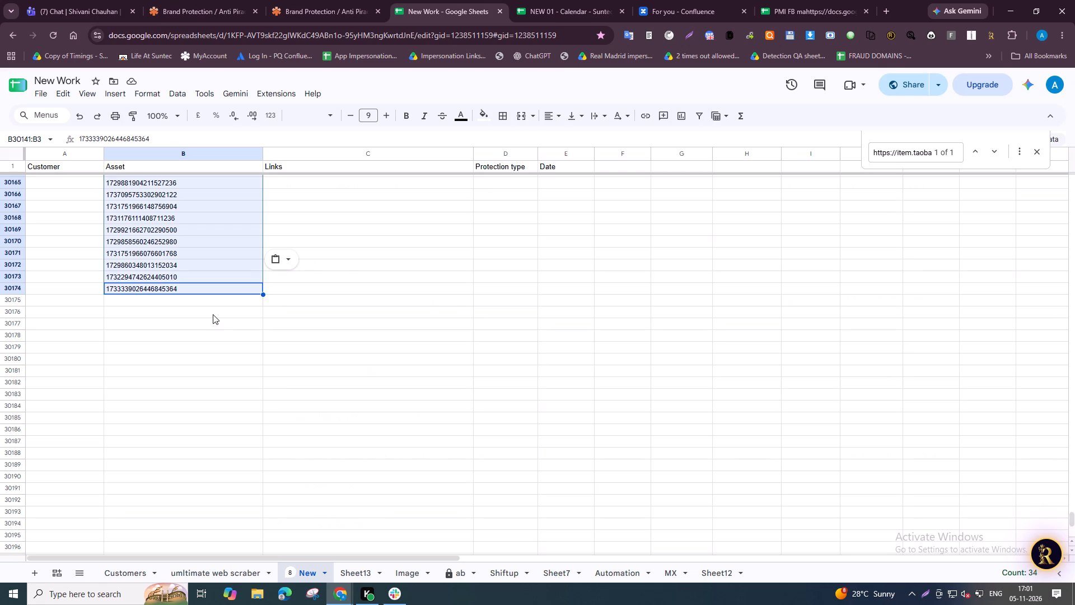
pyautogui.click(213, 304)
pyautogui.hotkey('ctrl', 'v')
pyautogui.hotkey('alt', 'Tab')
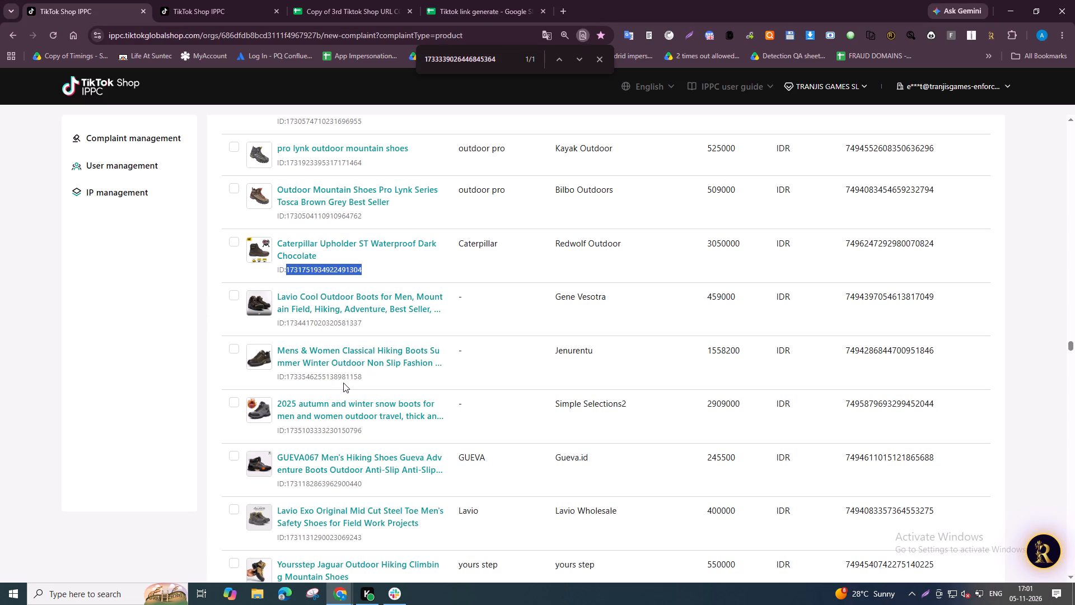
pyautogui.scroll(-2, 355, 388)
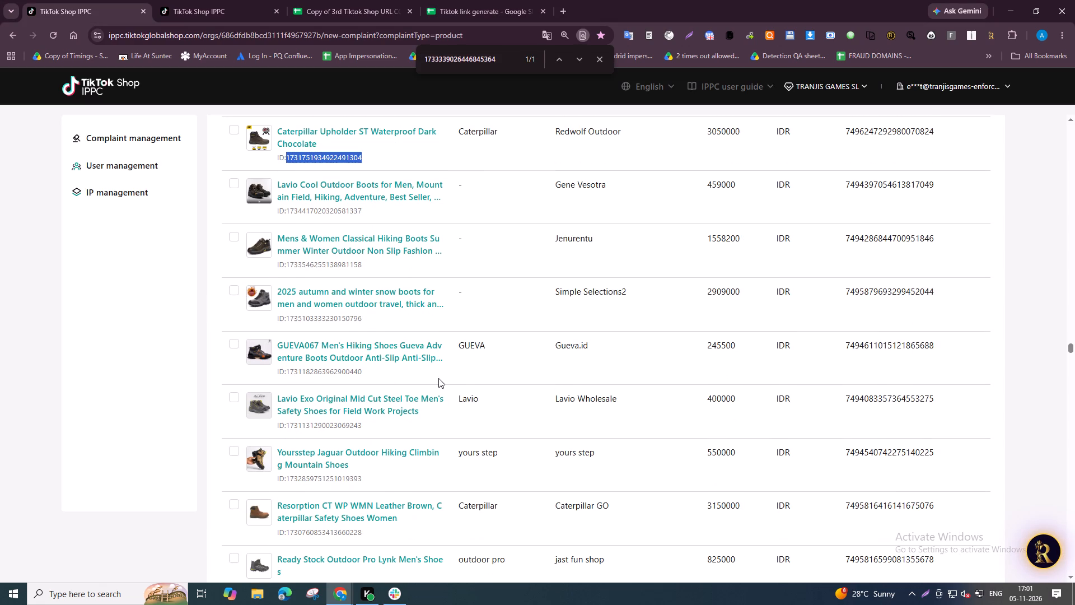
pyautogui.scroll(-3, 440, 378)
pyautogui.doubleClick(316, 370)
pyautogui.hotkey('ctrl', 'c')
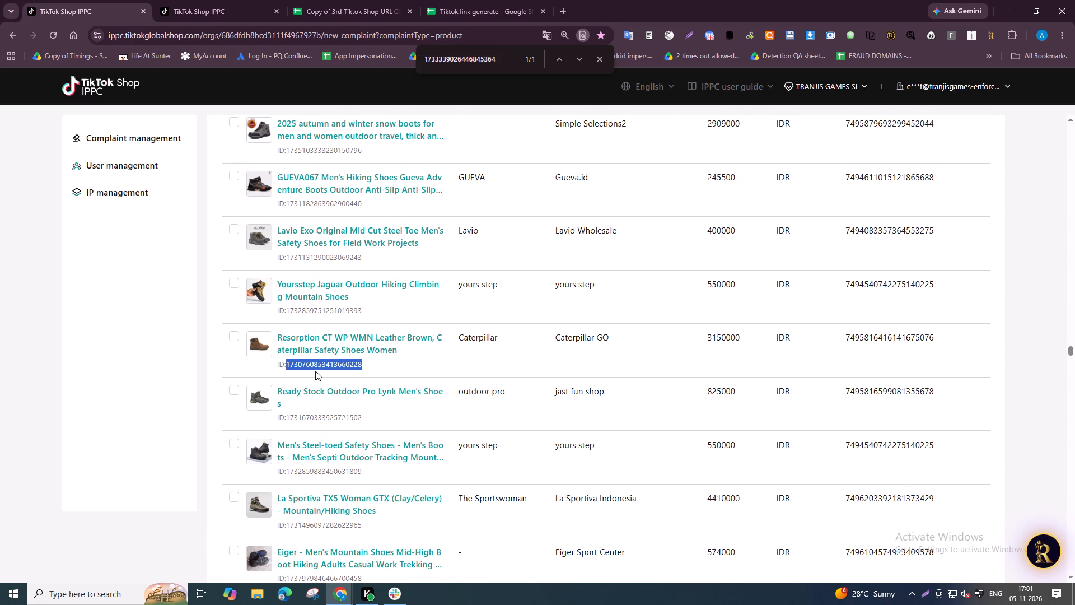
pyautogui.hotkey('alt', 'Tab')
pyautogui.click(230, 312)
pyautogui.hotkey('ctrl', 'v')
pyautogui.hotkey('alt', 'Tab')
pyautogui.click(257, 401)
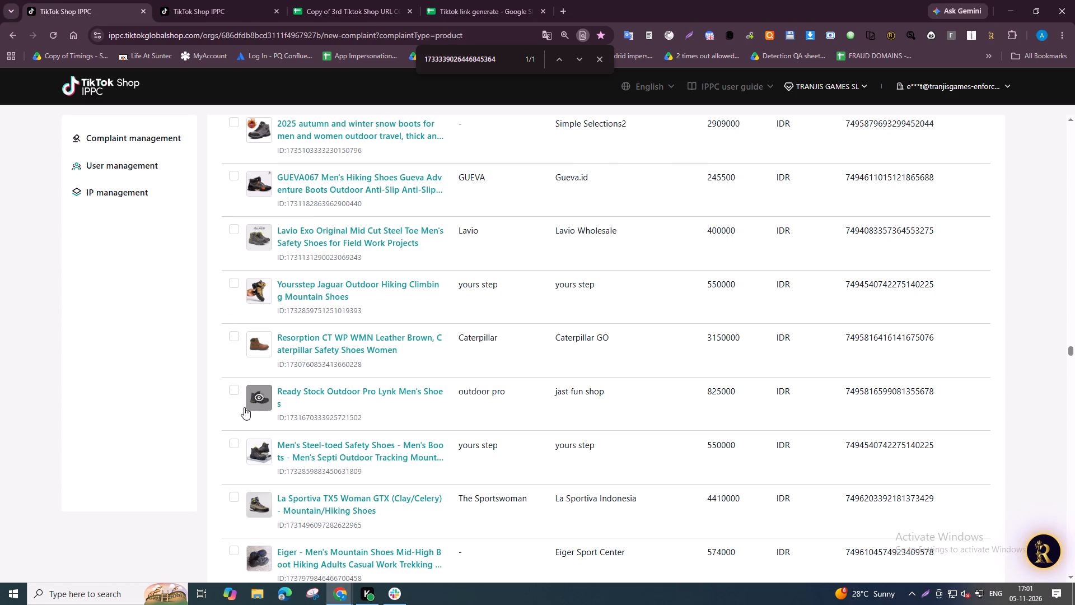
pyautogui.click(225, 406)
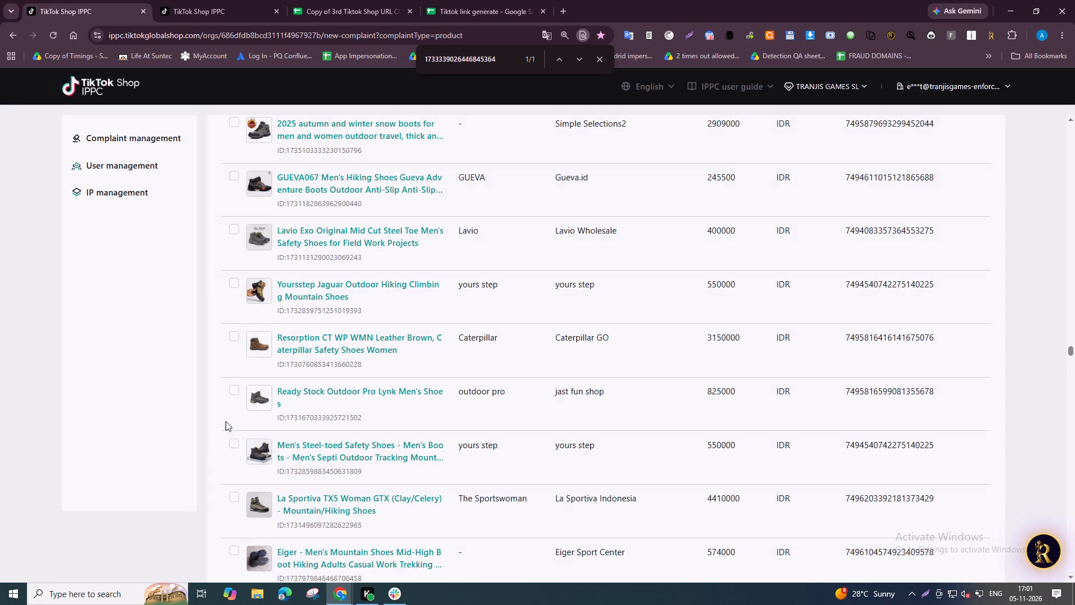
pyautogui.scroll(-4, 378, 447)
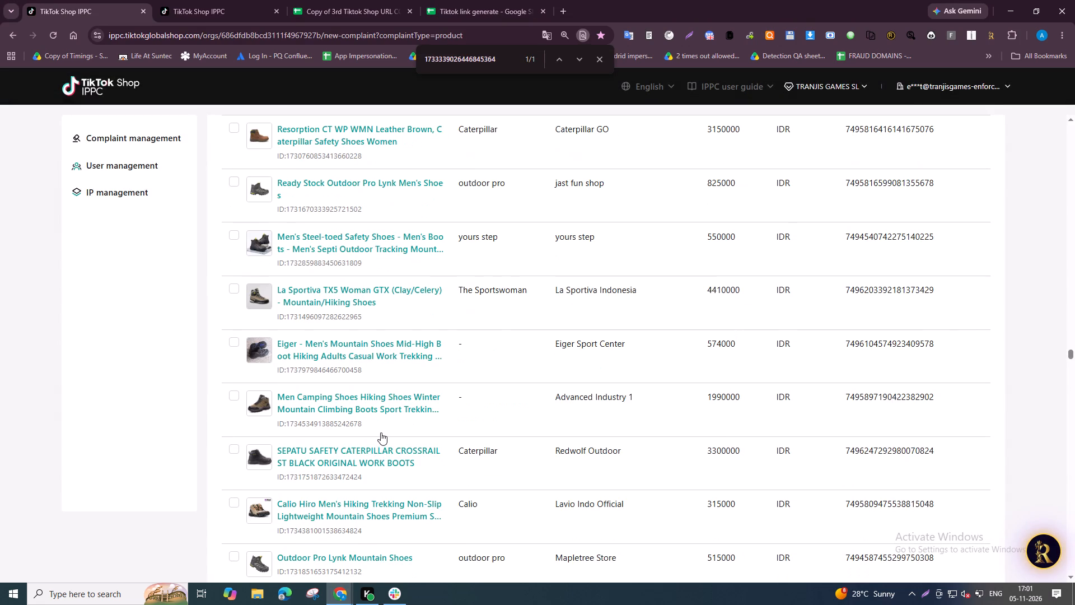
pyautogui.scroll(-4, 382, 431)
pyautogui.click(259, 222)
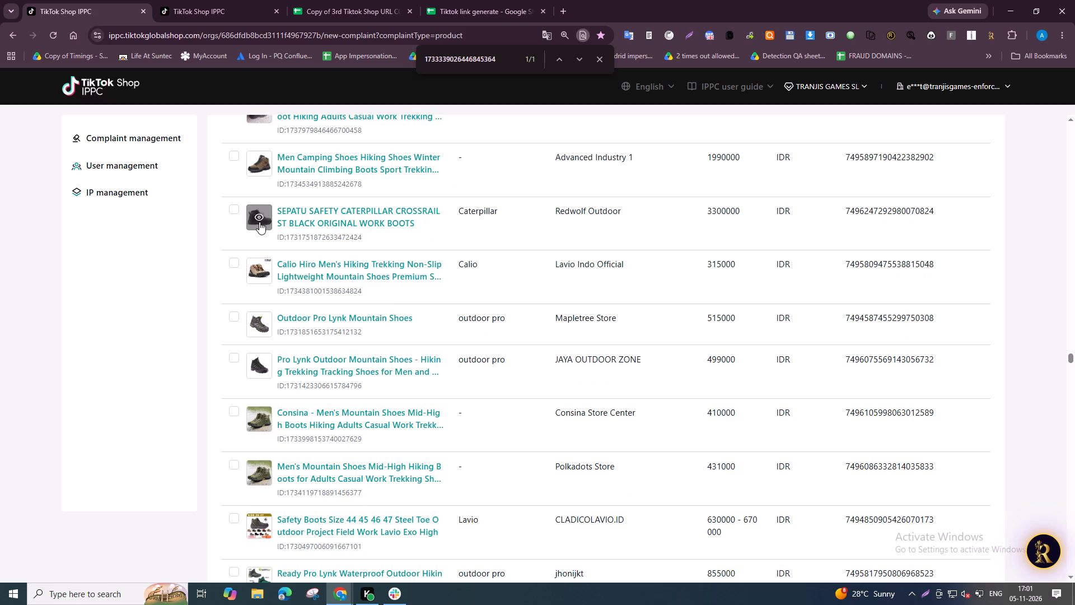
pyautogui.click(259, 222)
pyautogui.doubleClick(317, 239)
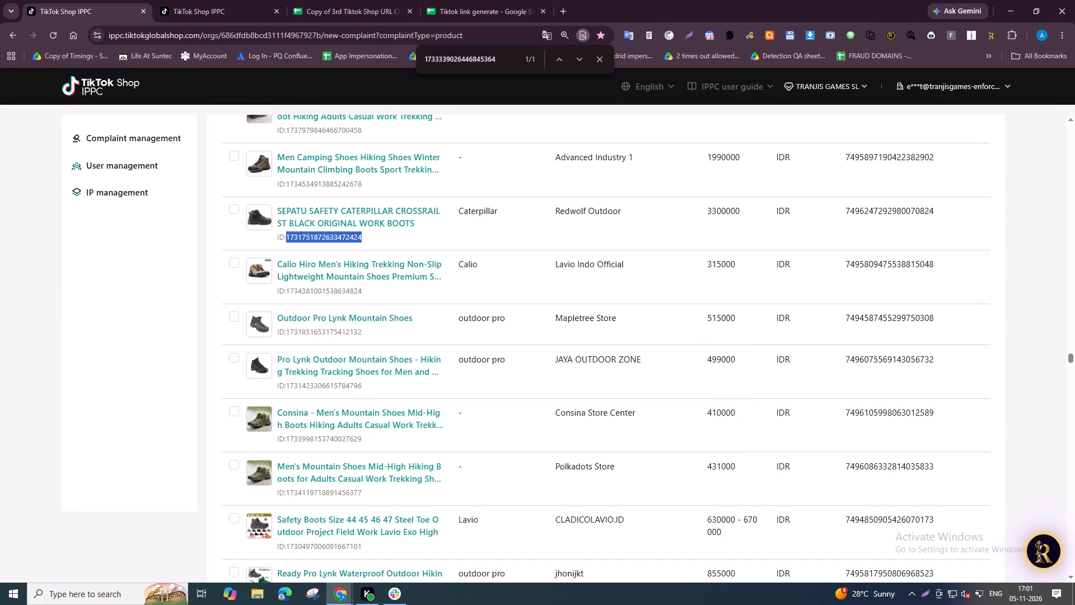
pyautogui.hotkey('ctrl', 'c')
pyautogui.hotkey('alt', 'Tab')
pyautogui.click(219, 325)
pyautogui.hotkey('ctrl', 'v')
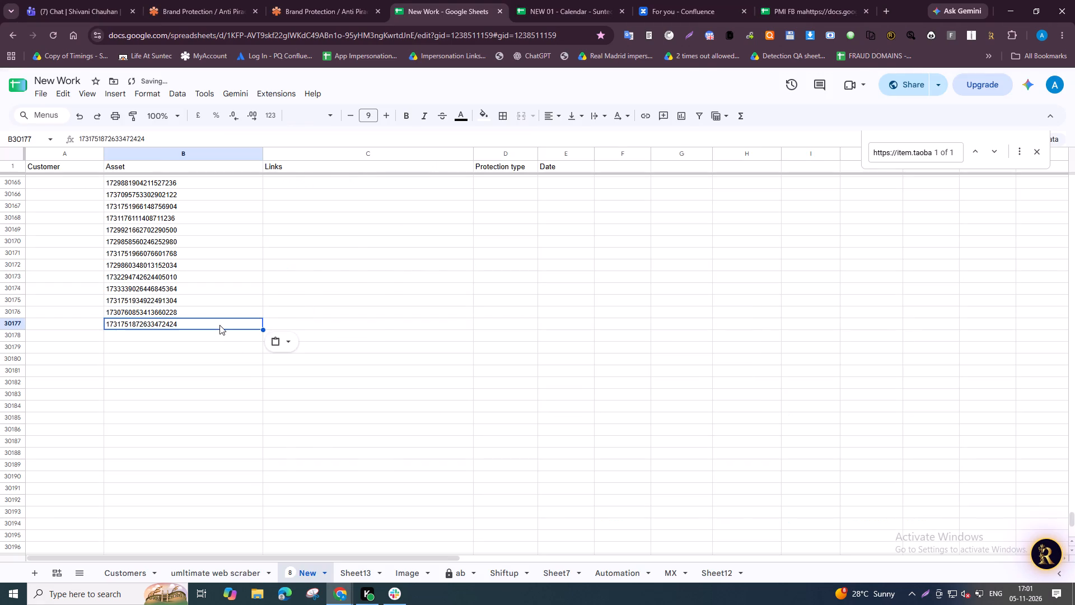
pyautogui.hotkey('alt', 'Tab')
pyautogui.click(245, 169)
pyautogui.click(246, 169)
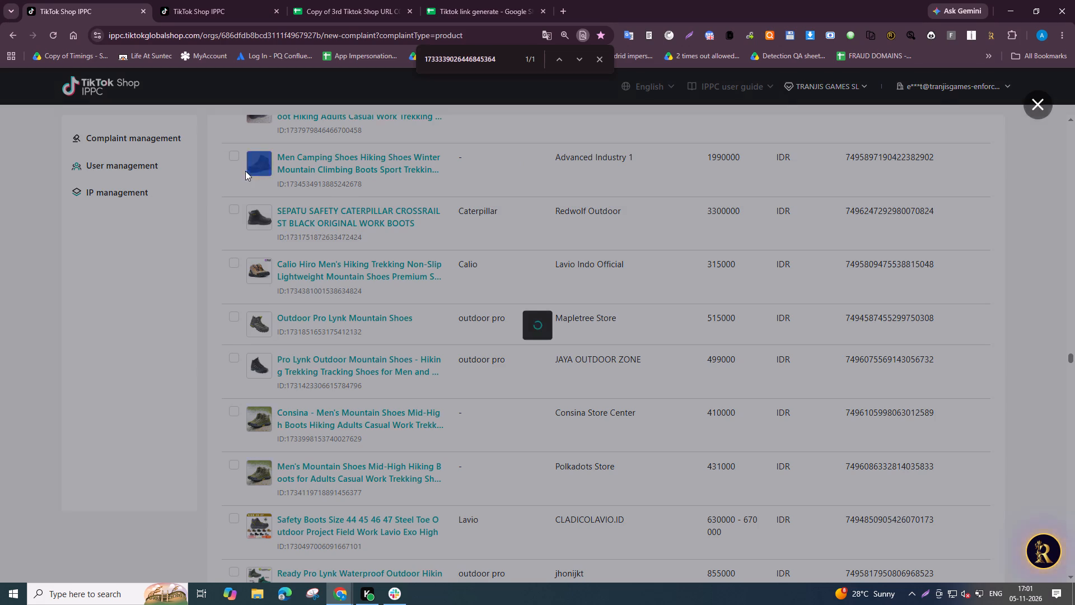
pyautogui.click(239, 179)
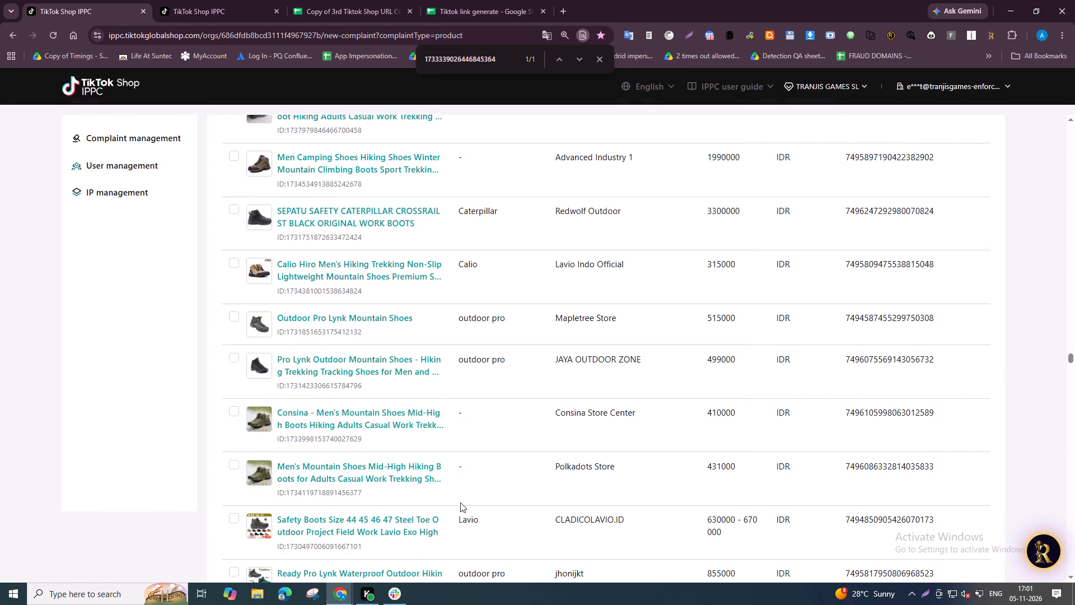
pyautogui.click(266, 530)
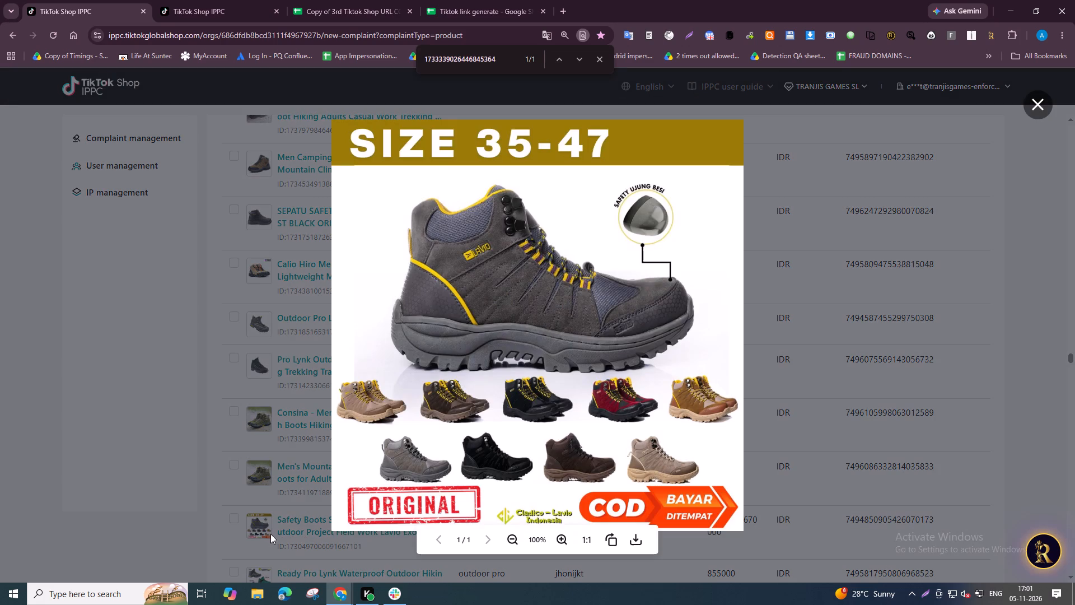
pyautogui.click(272, 535)
pyautogui.scroll(-5, 410, 427)
pyautogui.scroll(-3, 445, 379)
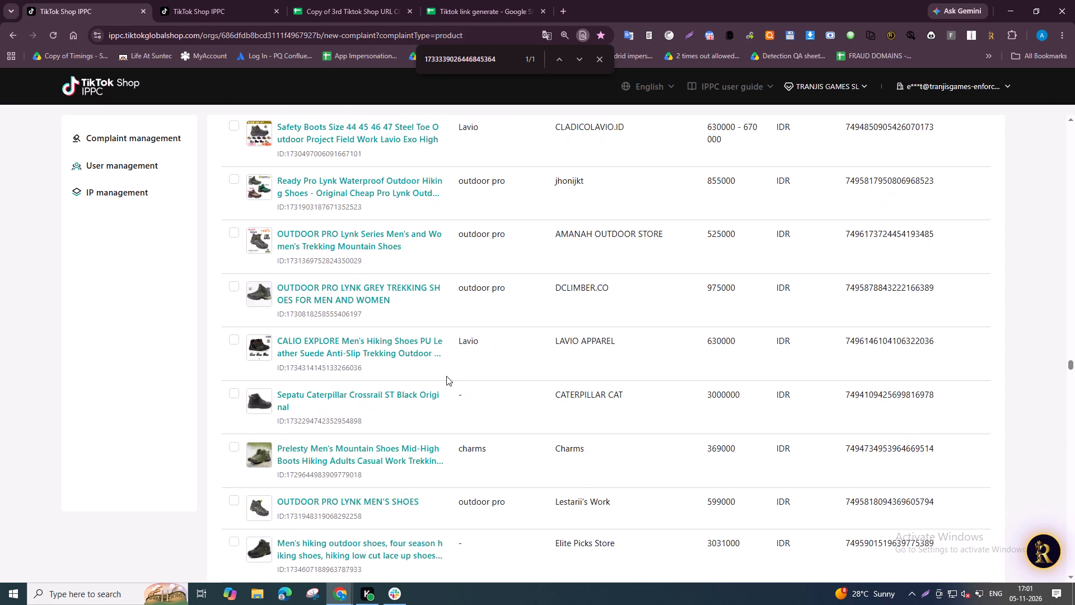
pyautogui.doubleClick(331, 366)
pyautogui.hotkey('ctrl', 'c')
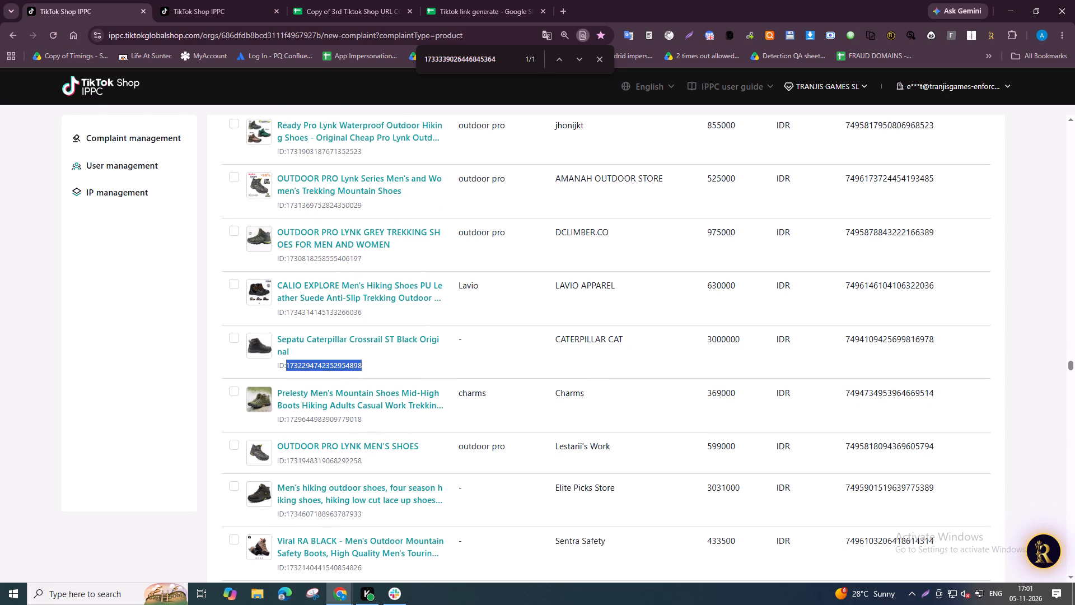
pyautogui.hotkey('alt', 'Tab')
pyautogui.click(205, 331)
pyautogui.hotkey('ctrl', 'v')
pyautogui.hotkey('alt', 'Tab')
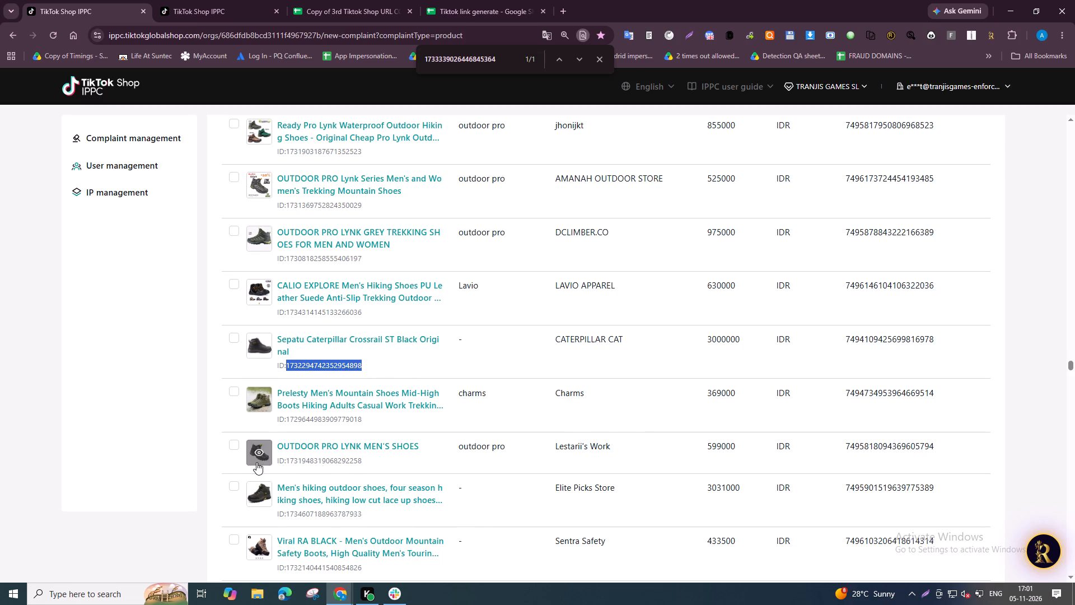
# Examine the following boot listings, including the Calio Footwear and MechanicalIndo photos, for Caterpillar relevance.
pyautogui.scroll(-5, 339, 451)
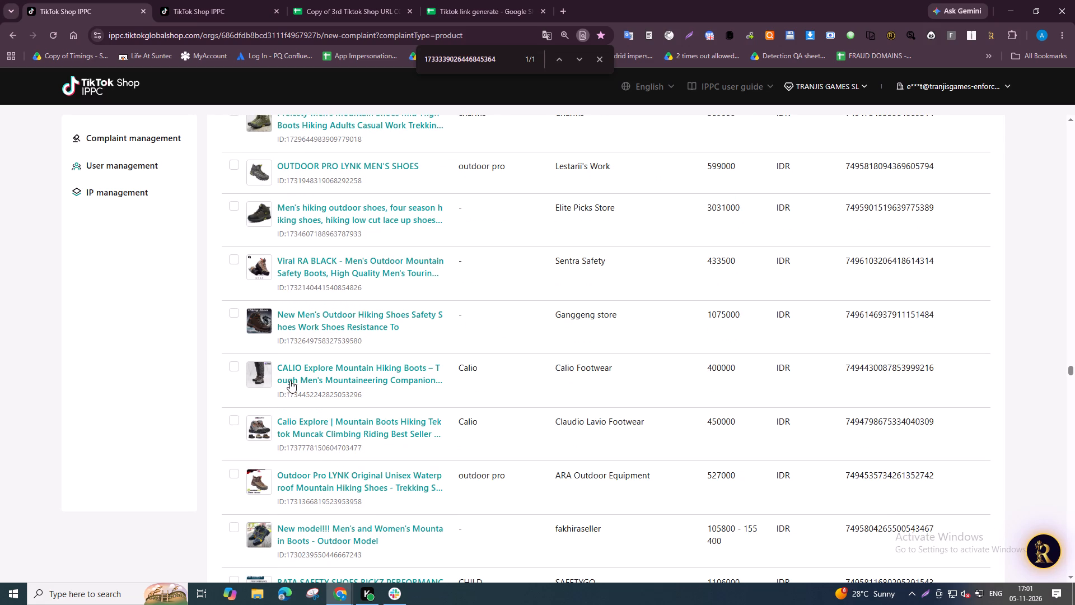
pyautogui.click(260, 377)
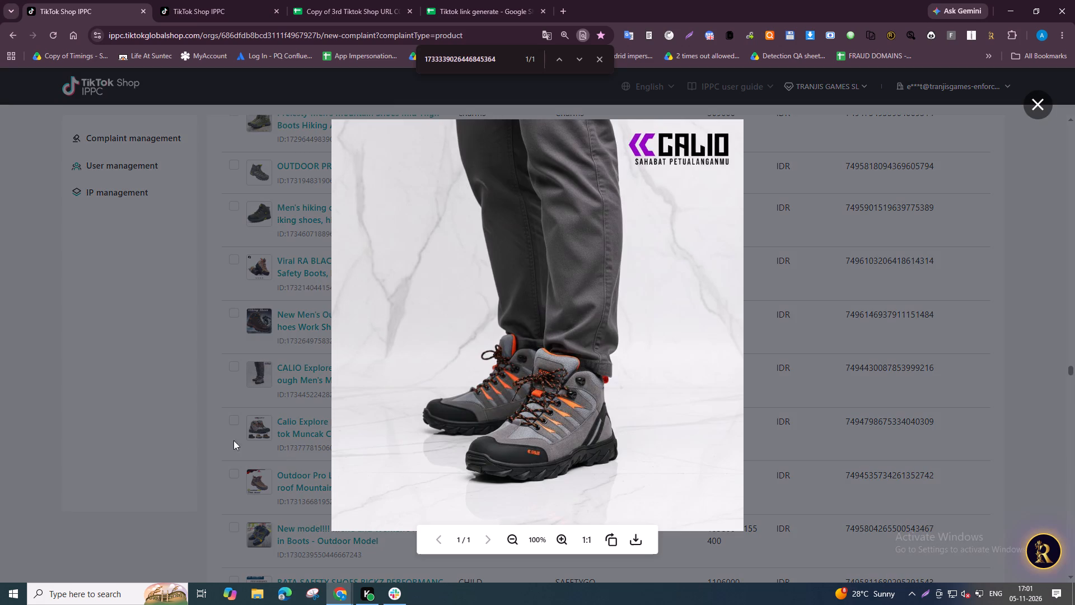
pyautogui.click(165, 422)
pyautogui.scroll(-4, 376, 471)
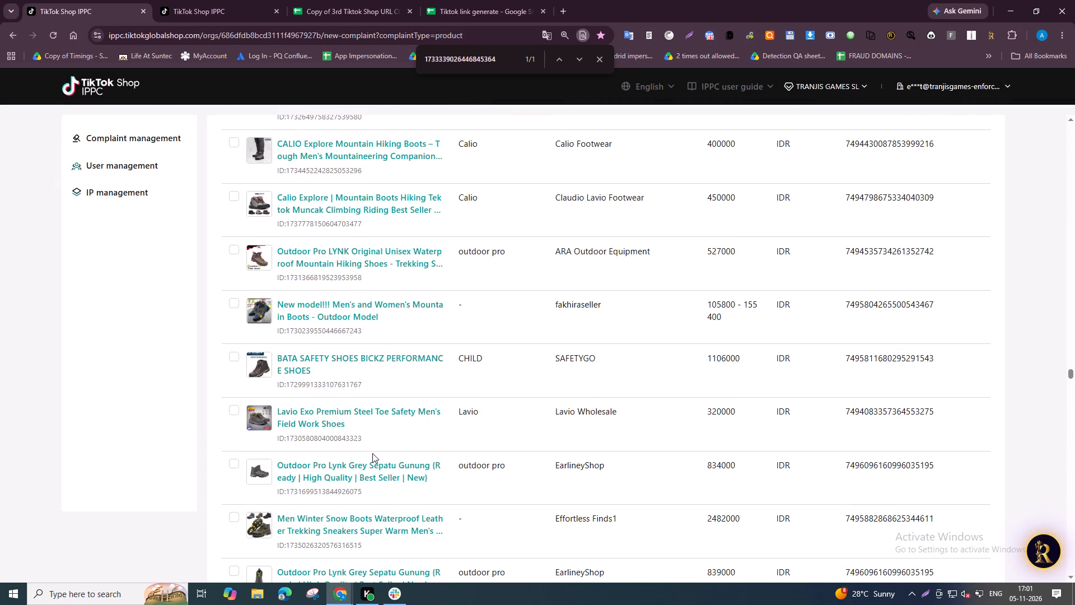
pyautogui.scroll(-6, 372, 453)
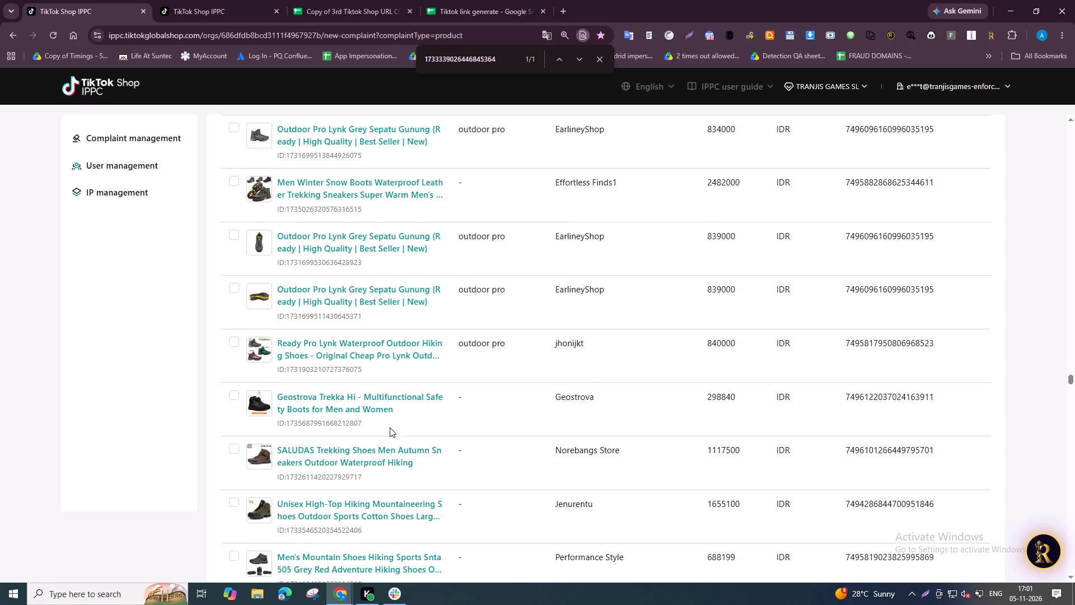
pyautogui.scroll(-3, 394, 285)
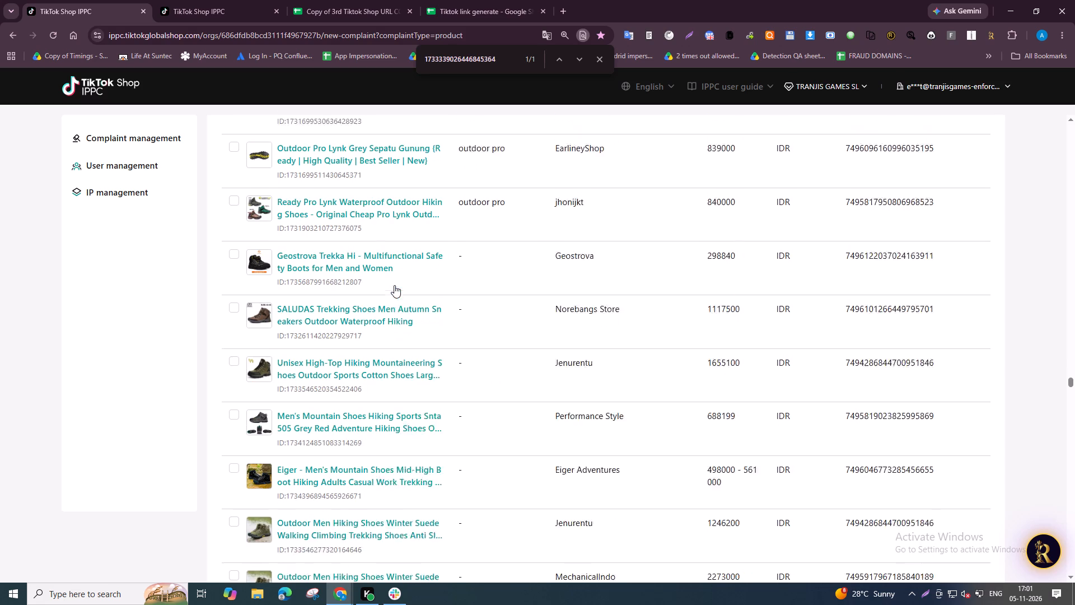
pyautogui.scroll(-5, 394, 285)
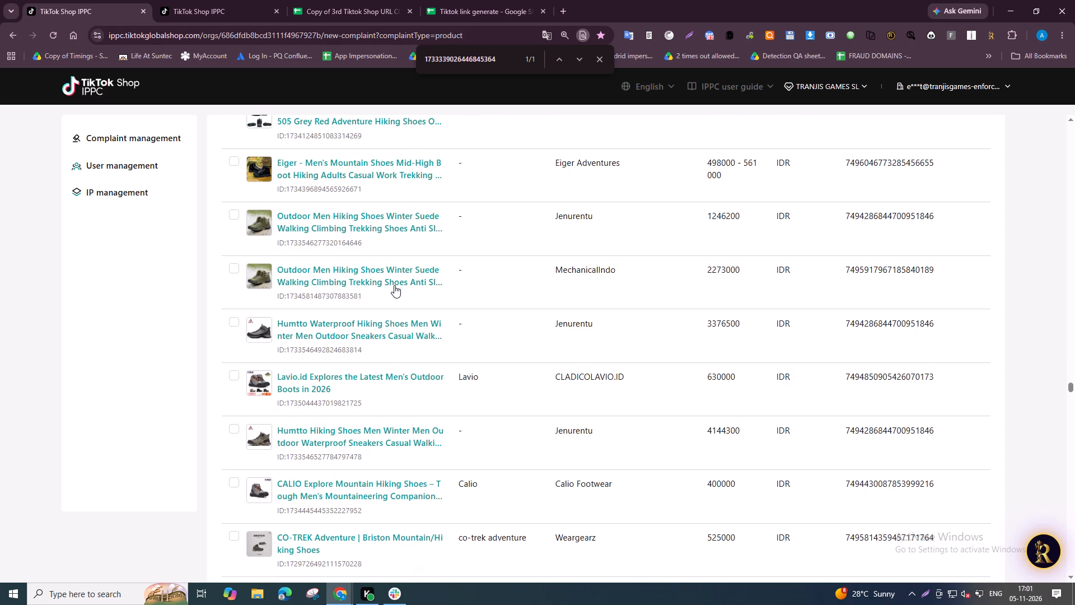
pyautogui.click(268, 288)
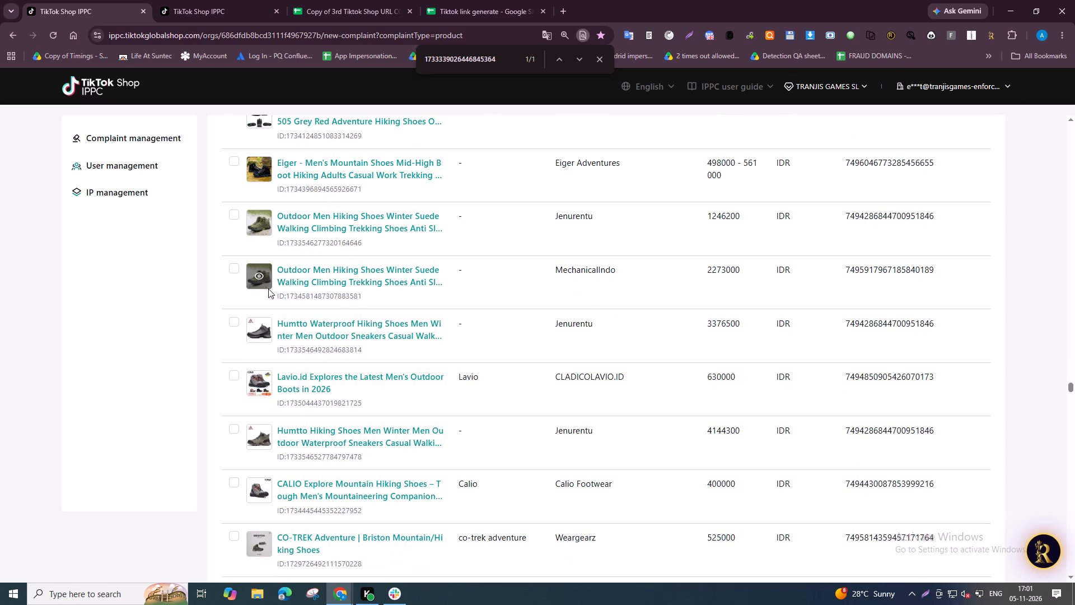
pyautogui.click(276, 309)
pyautogui.scroll(-5, 356, 390)
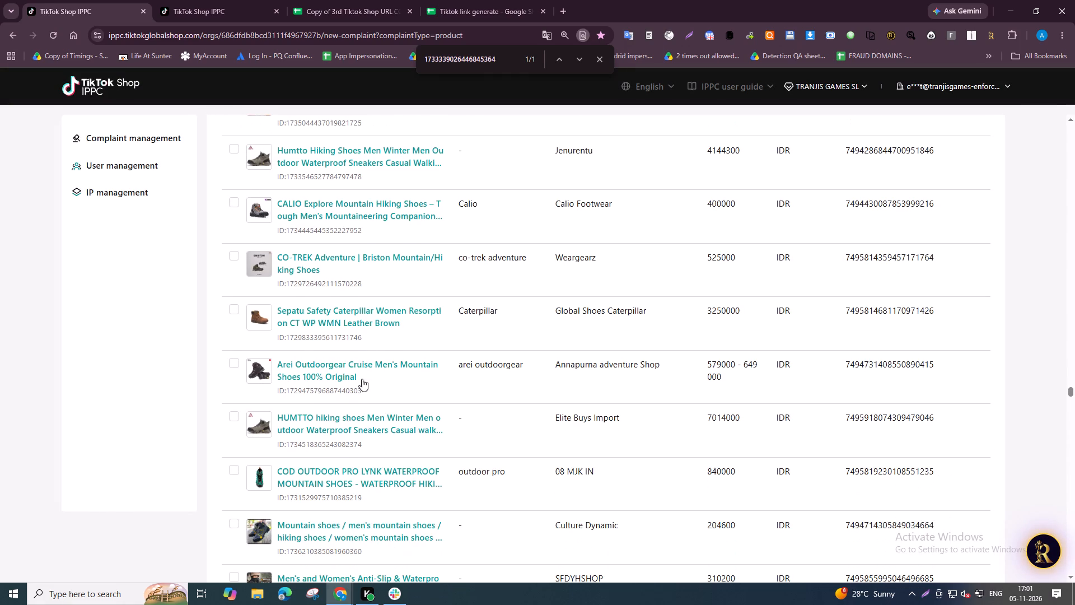
pyautogui.click(268, 219)
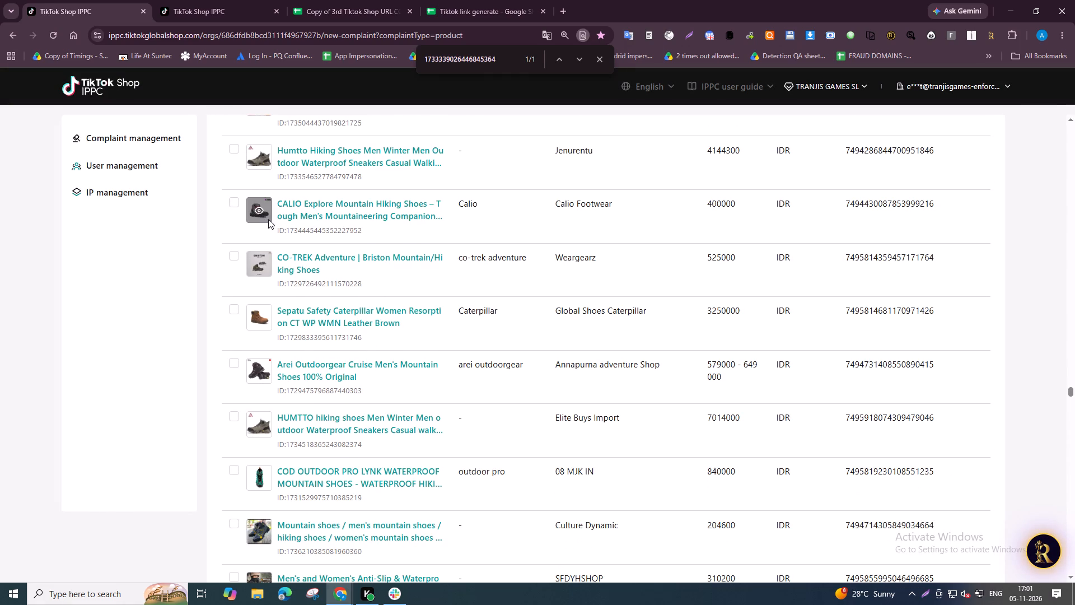
pyautogui.click(267, 219)
pyautogui.click(260, 324)
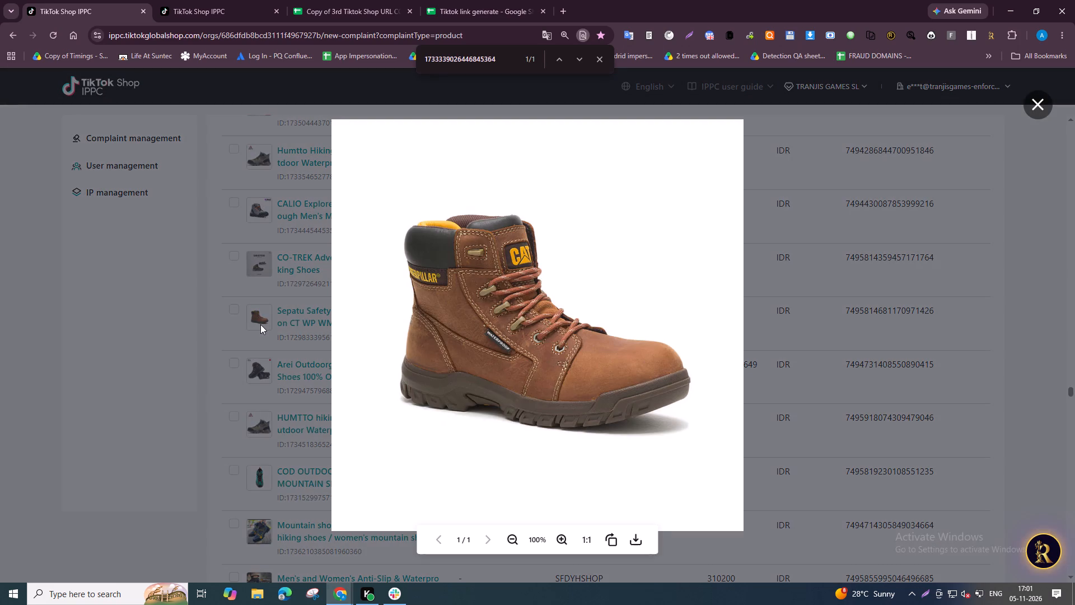
pyautogui.click(261, 324)
pyautogui.doubleClick(314, 338)
pyautogui.hotkey('ctrl', 'c')
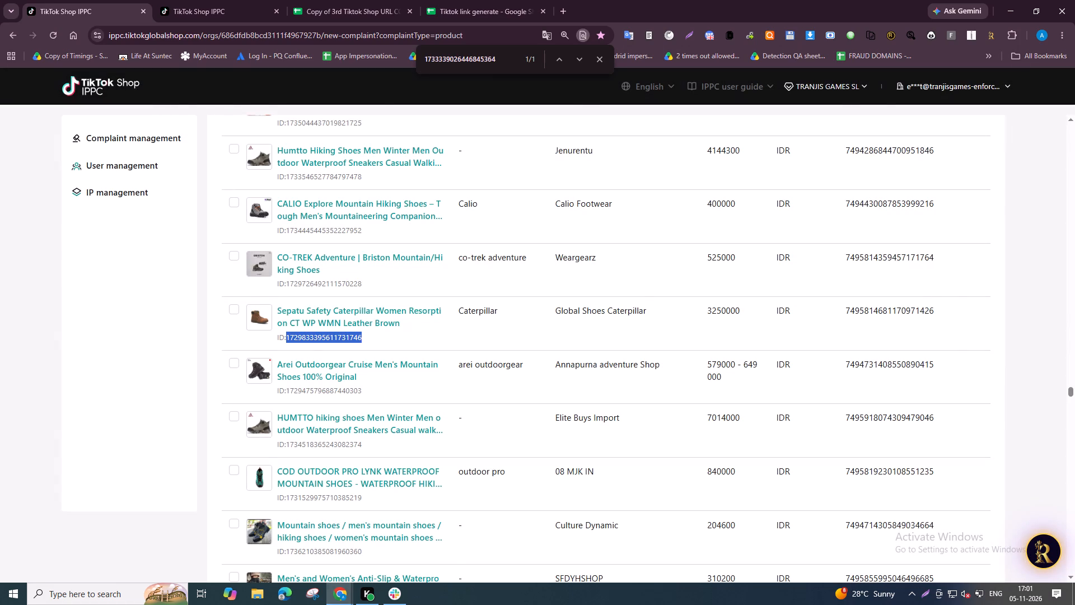
pyautogui.hotkey('alt', 'Tab')
pyautogui.click(214, 350)
pyautogui.hotkey('ctrl', 'v')
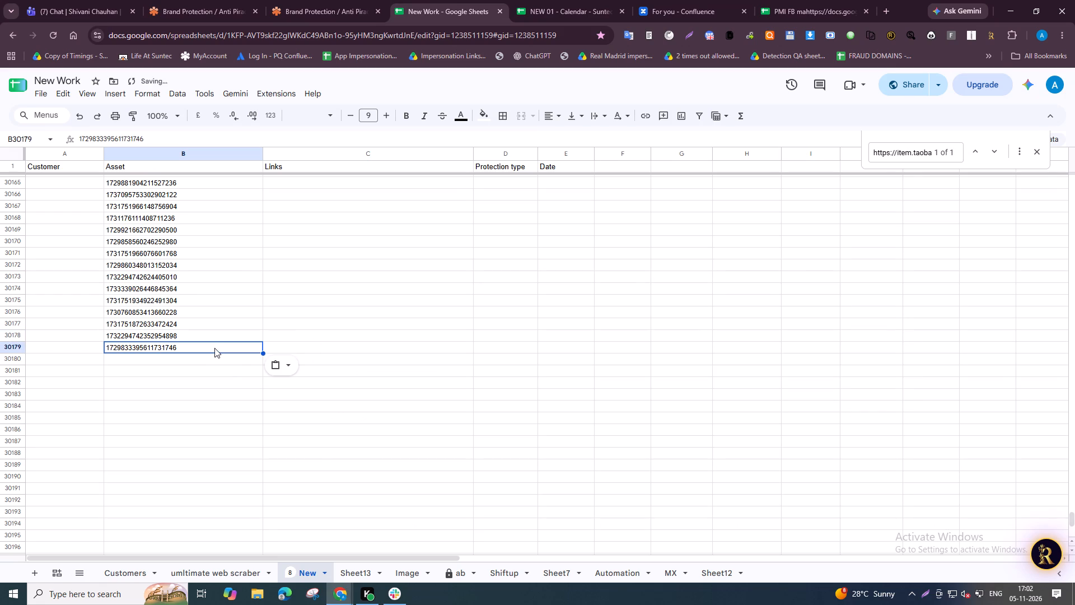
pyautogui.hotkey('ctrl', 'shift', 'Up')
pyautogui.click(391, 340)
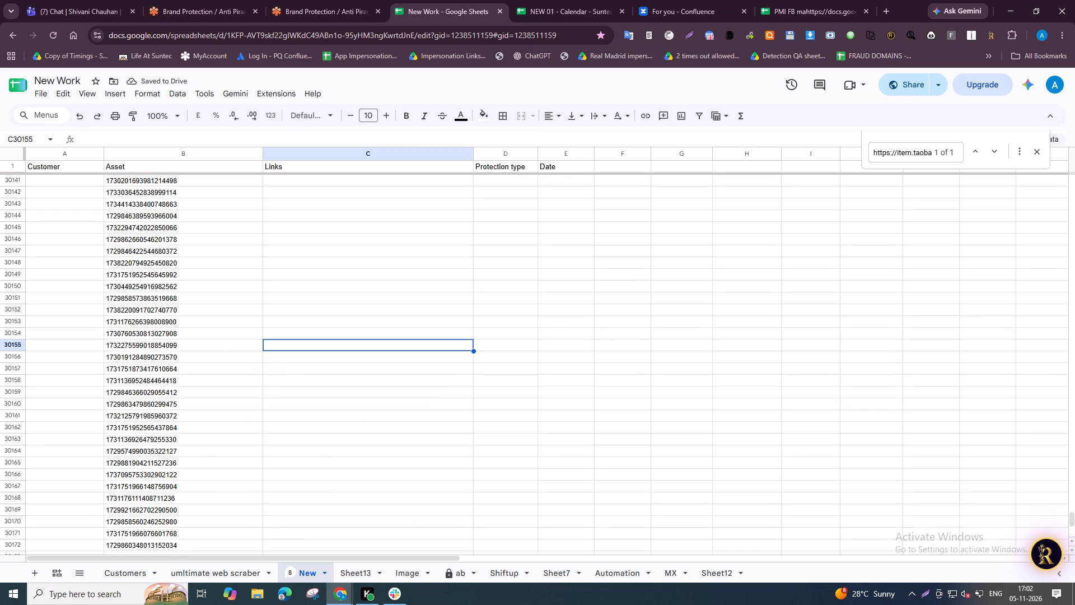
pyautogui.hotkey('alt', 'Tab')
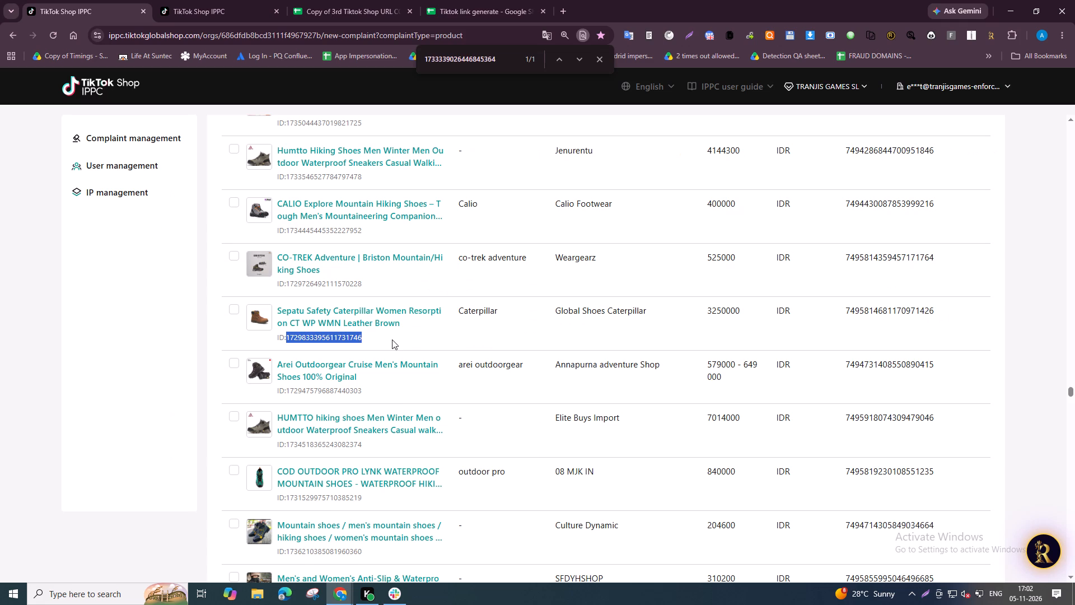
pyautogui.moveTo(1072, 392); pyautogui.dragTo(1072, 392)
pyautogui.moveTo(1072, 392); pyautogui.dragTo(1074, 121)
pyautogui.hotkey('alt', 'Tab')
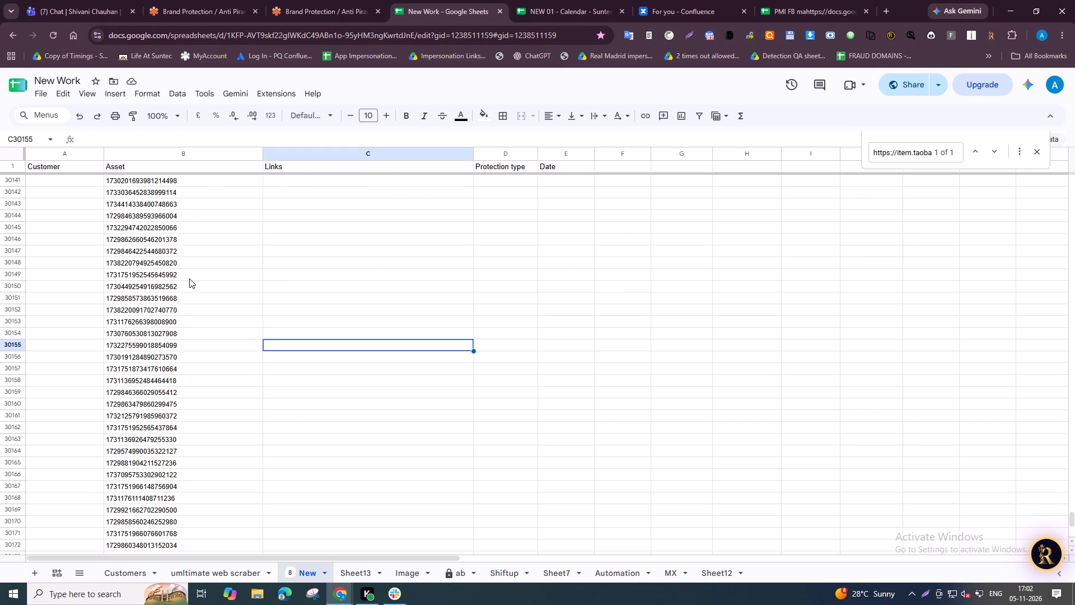
# Enter indonesia in New Work's Customer cell A30141 and fill it down to A30179 beside the collected product IDs.
pyautogui.scroll(3, 184, 273)
pyautogui.click(80, 352)
pyautogui.write('indo')
pyautogui.write('nesia')
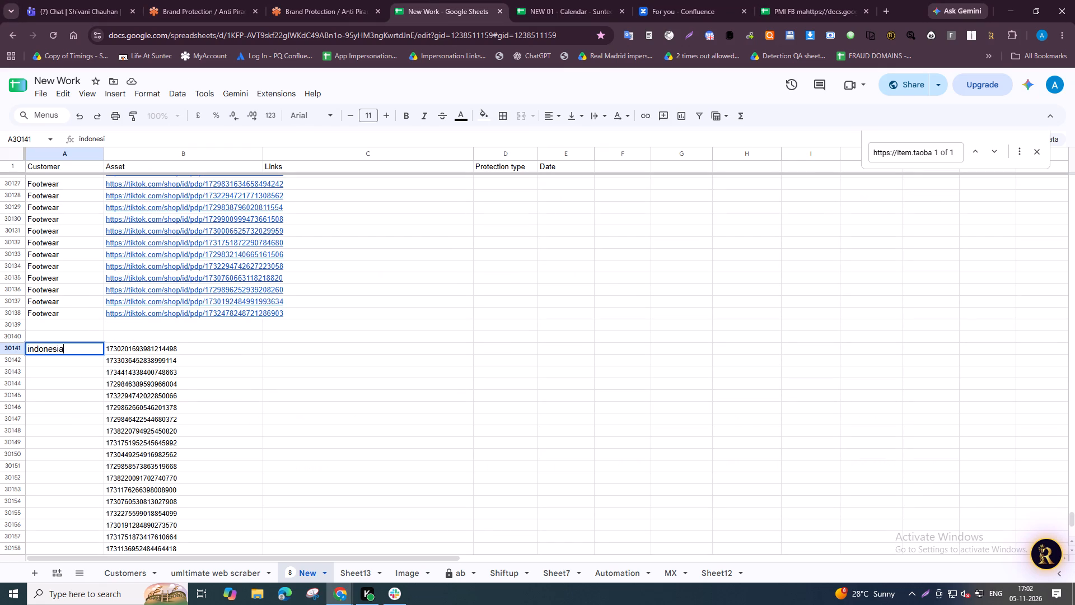
pyautogui.press('Right')
pyautogui.hotkey('ctrl', 'Down')
pyautogui.press('Left')
pyautogui.hotkey('ctrl', 'shift', 'Up')
pyautogui.hotkey('ctrl', 'd')
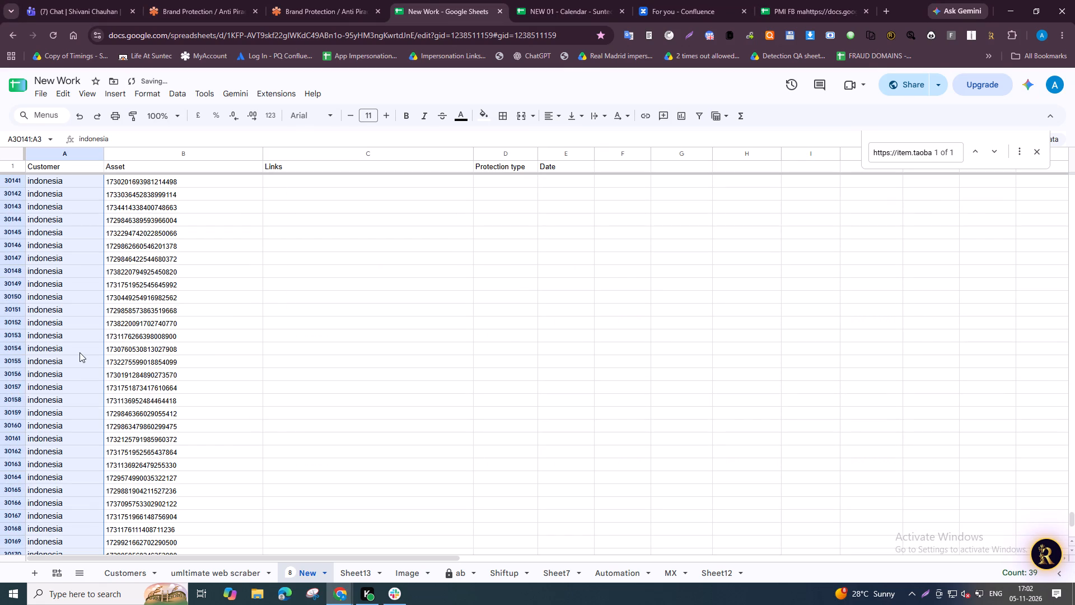
# In the Generator sheet of Copy of 3rd Tiktok Shop URL COPY, fill the date 02/11/2026 down from A4045 to A4132.
pyautogui.hotkey('alt', 'Tab')
pyautogui.click(345, 0)
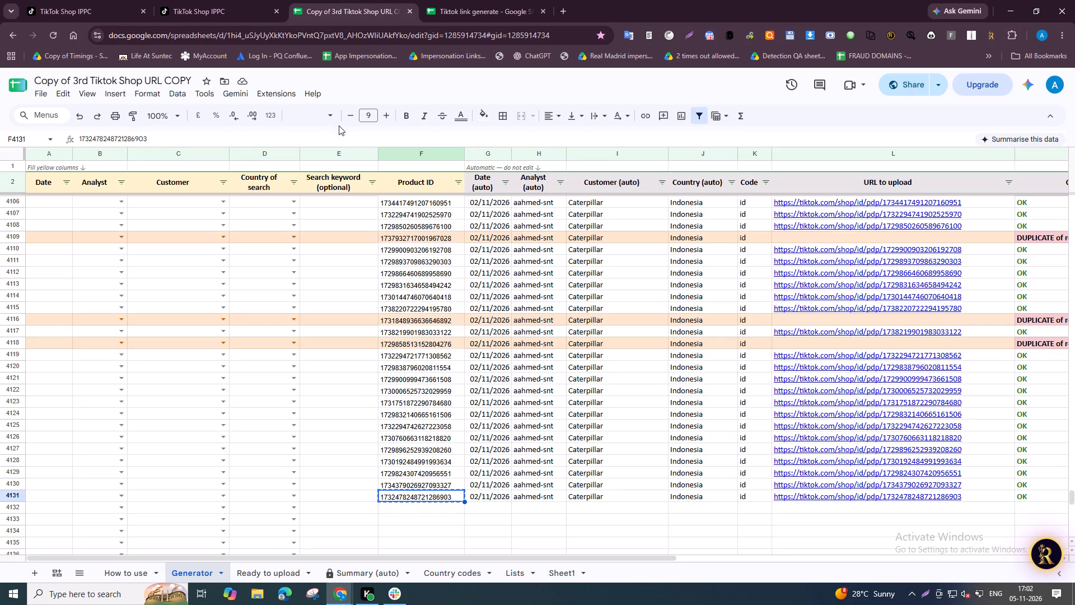
pyautogui.scroll(9, 516, 485)
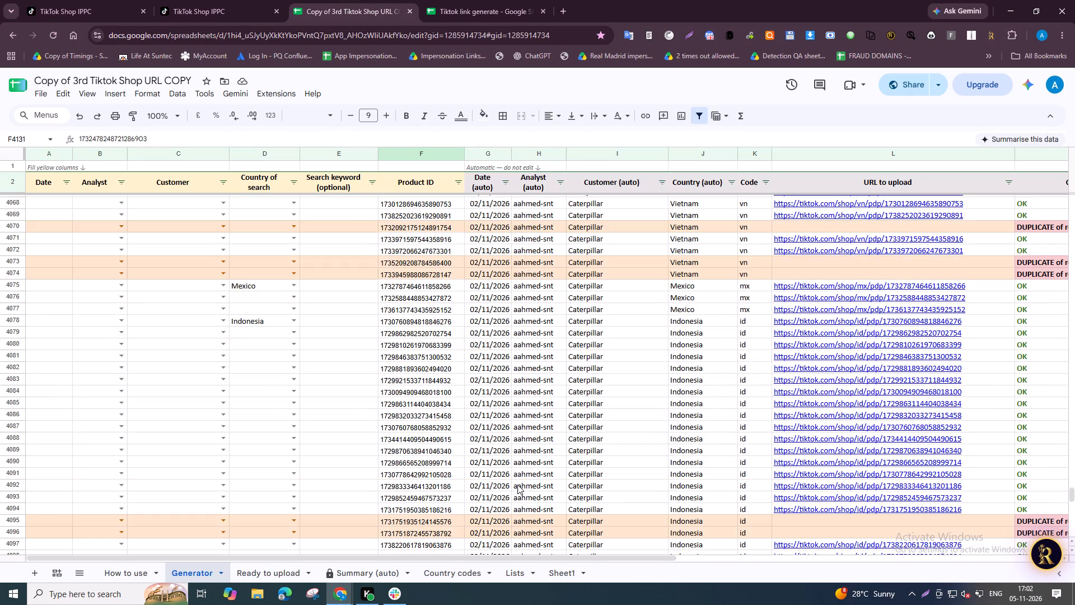
pyautogui.scroll(6, 517, 484)
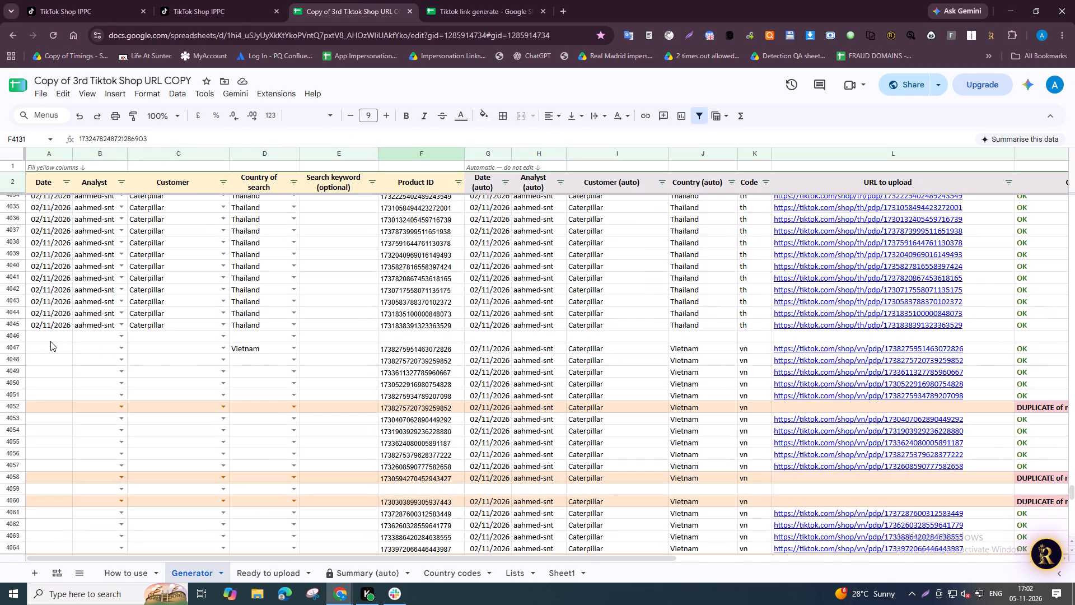
pyautogui.click(53, 324)
pyautogui.scroll(-15, 63, 399)
pyautogui.scroll(-4, 72, 443)
pyautogui.keyDown('shift'); pyautogui.click(53, 285); pyautogui.keyUp('shift')
pyautogui.hotkey('ctrl', 'd')
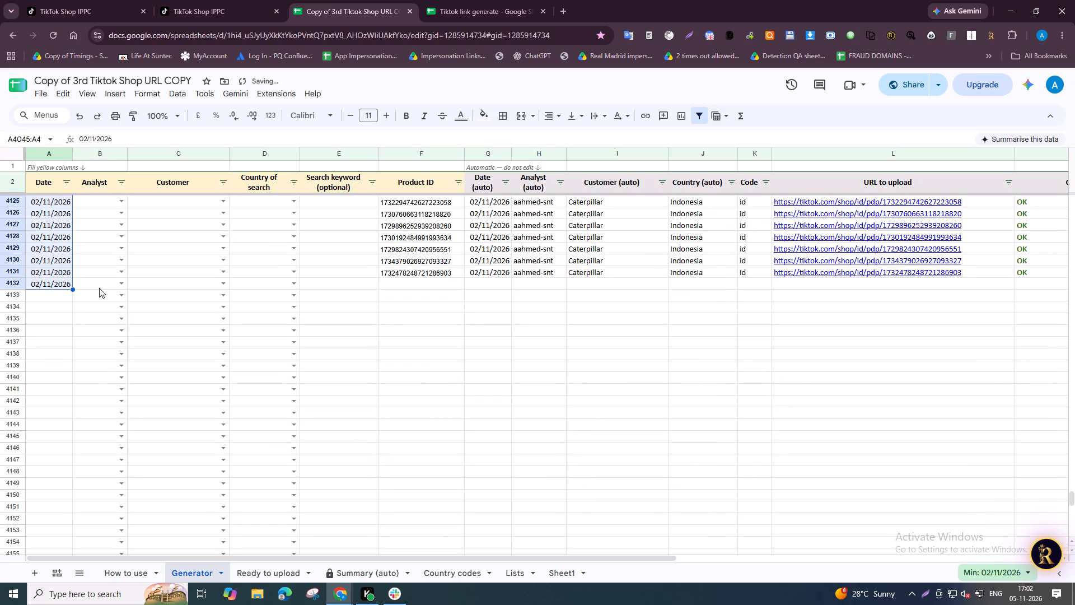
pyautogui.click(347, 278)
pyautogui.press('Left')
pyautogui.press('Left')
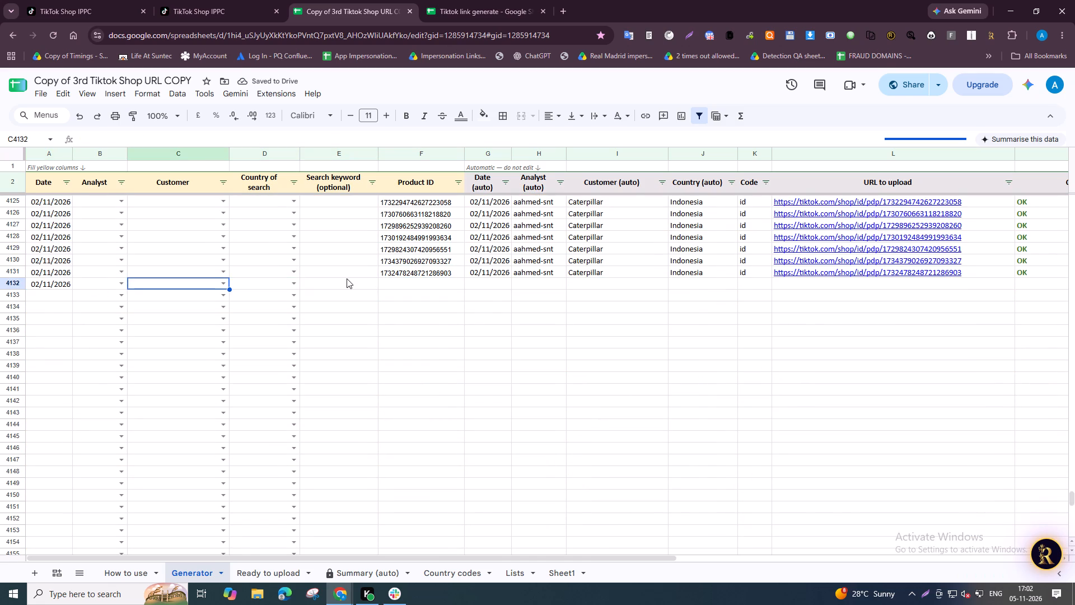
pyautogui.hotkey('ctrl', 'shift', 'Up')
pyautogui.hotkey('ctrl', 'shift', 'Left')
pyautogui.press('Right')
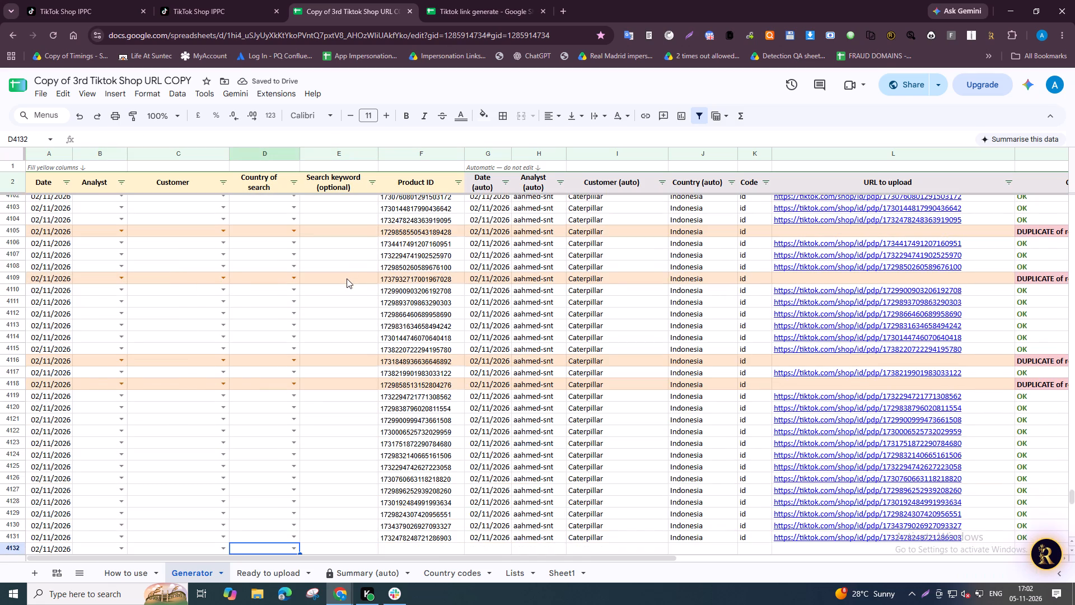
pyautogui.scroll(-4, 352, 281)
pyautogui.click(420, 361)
# Return to the window with New Work and close the PMI FB document tab.
pyautogui.hotkey('alt', 'Tab')
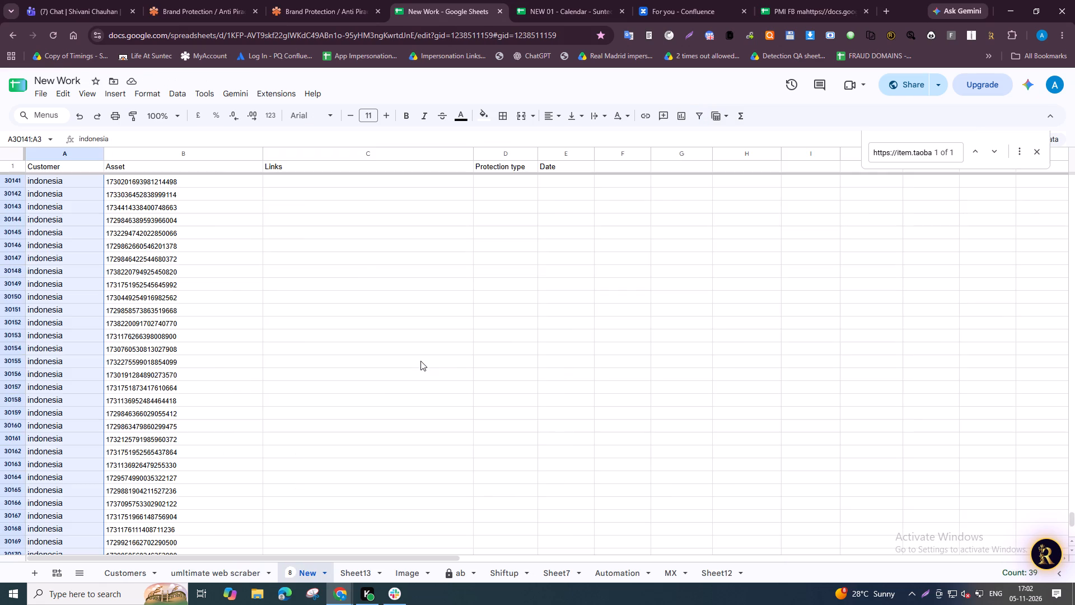
pyautogui.click(420, 361)
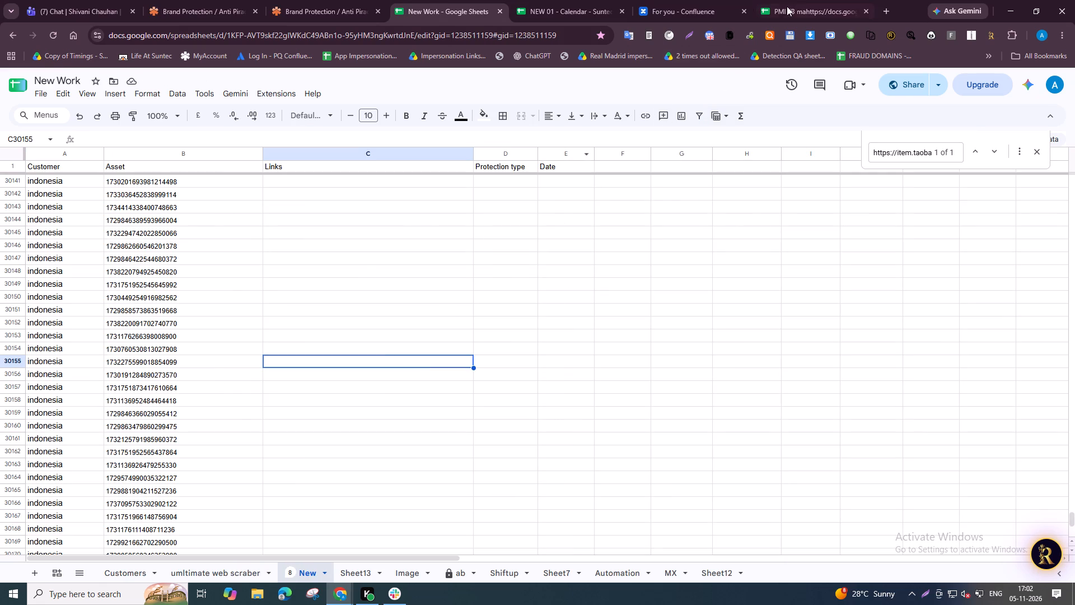
pyautogui.click(869, 12)
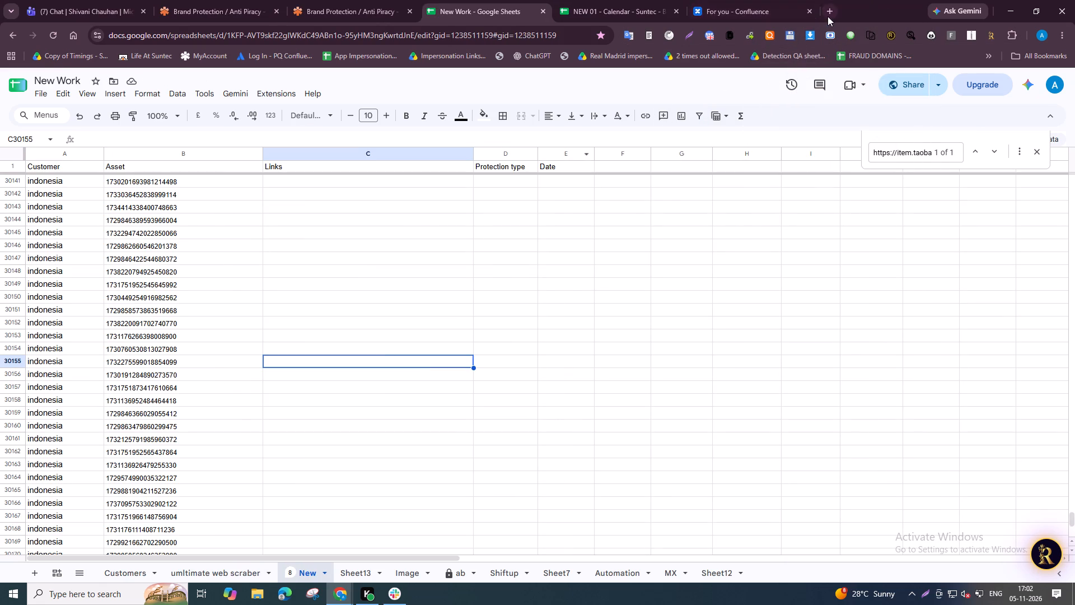
# Switch to the Tuinet Brand page and filter the November 2026 records to customer Herbalife MX.
pyautogui.hotkey('alt', 'Tab')
pyautogui.hotkey('alt', 'Tab')
pyautogui.click(387, 230)
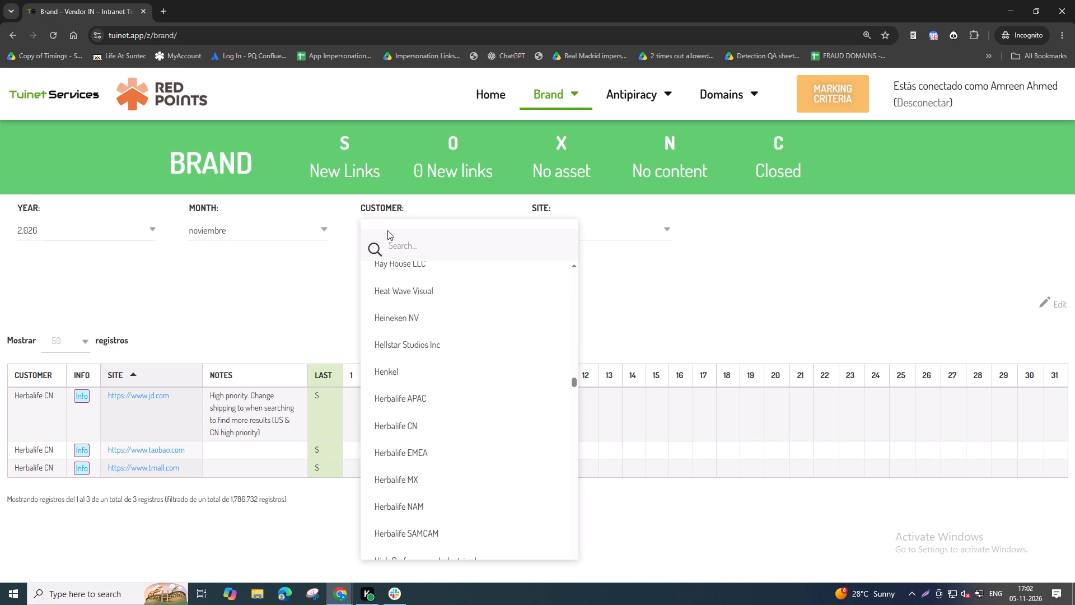
pyautogui.write('mx')
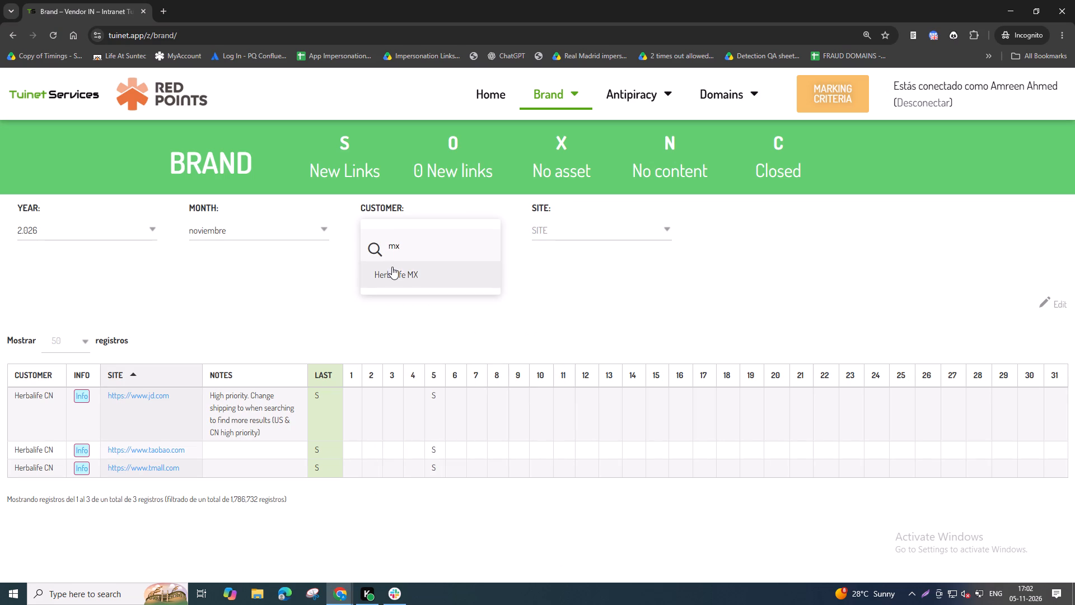
pyautogui.click(392, 268)
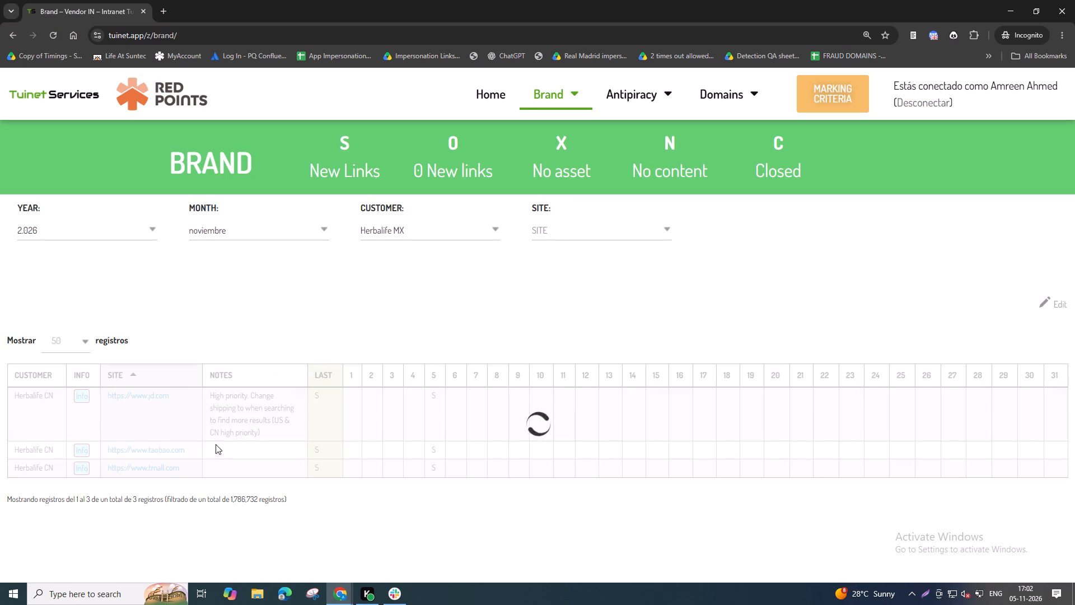
# Copy the jurisdictions spreadsheet link from the Herbalife MX Facebook Marketplace notes and open it in a new tab of the New Work window.
pyautogui.moveTo(253, 412); pyautogui.dragTo(300, 431)
pyautogui.hotkey('ctrl', 'c')
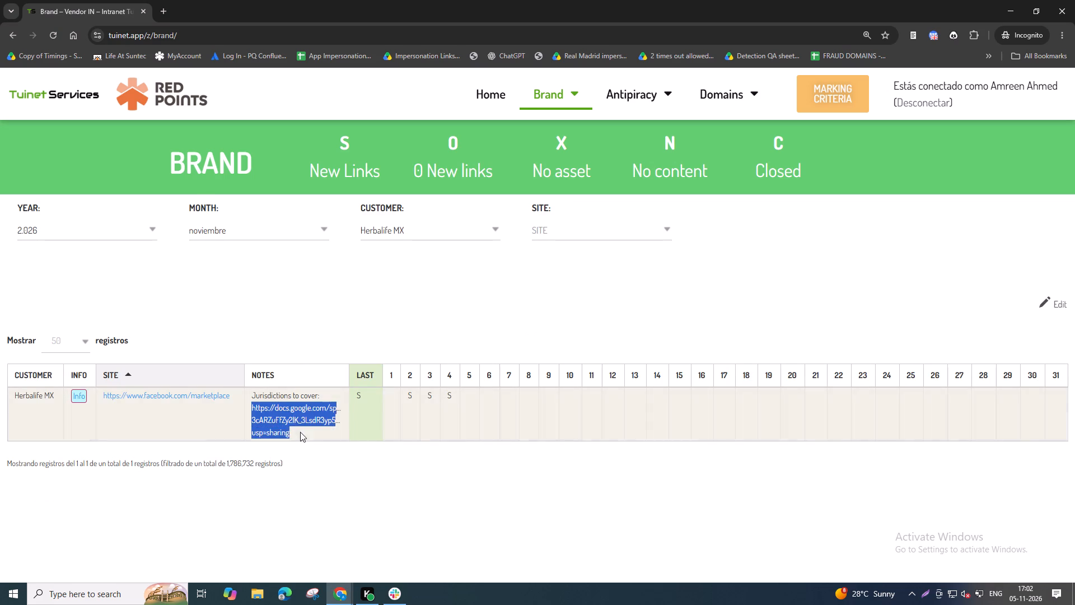
pyautogui.hotkey('alt', 'Tab')
pyautogui.click(834, 10)
pyautogui.hotkey('ctrl', 'v')
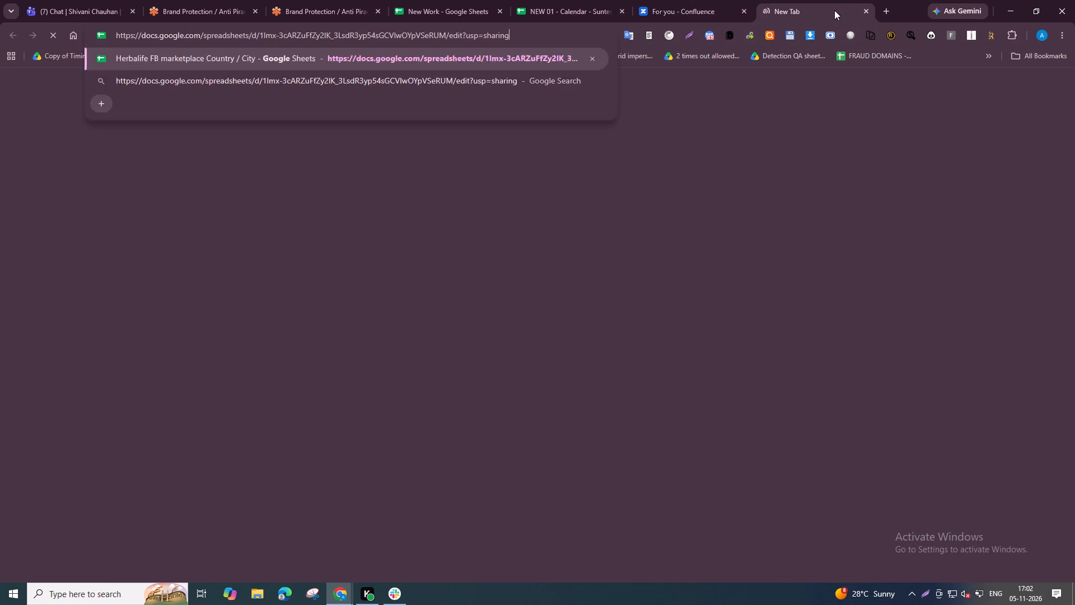
pyautogui.press('Return')
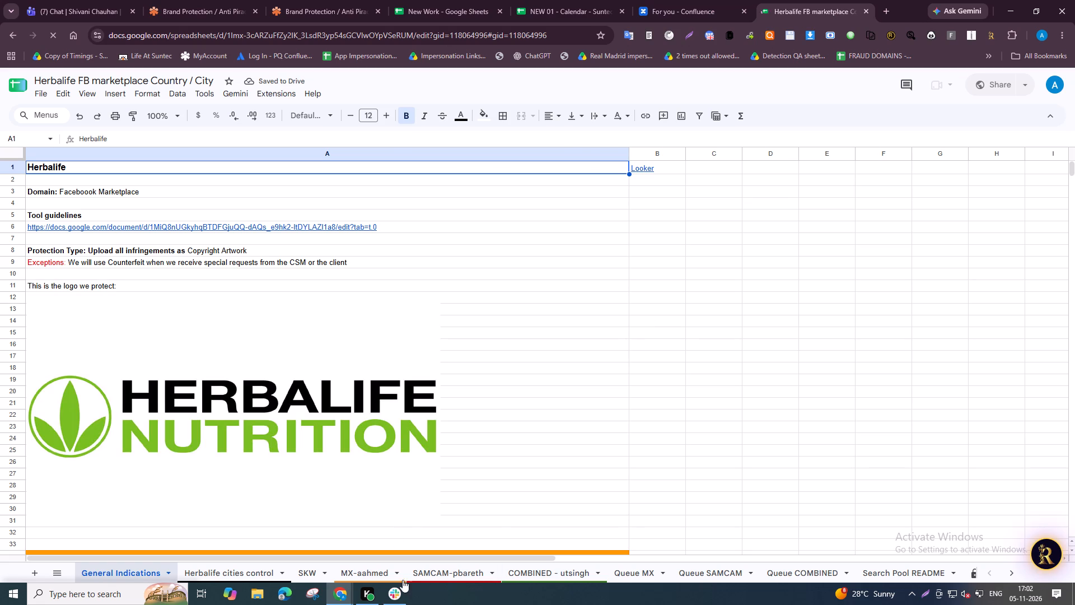
pyautogui.click(378, 575)
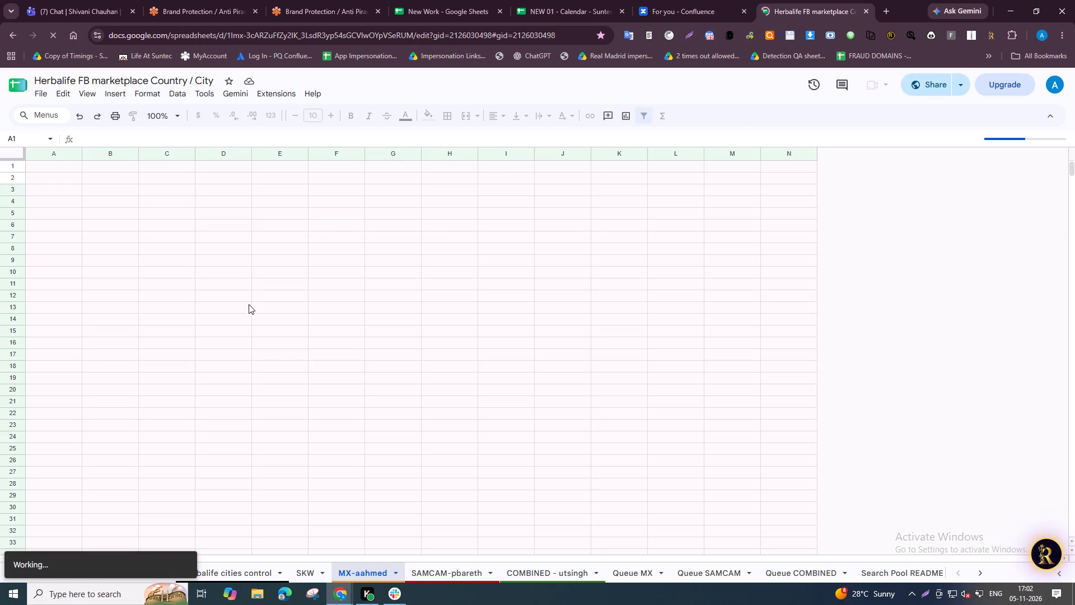
pyautogui.click(232, 267)
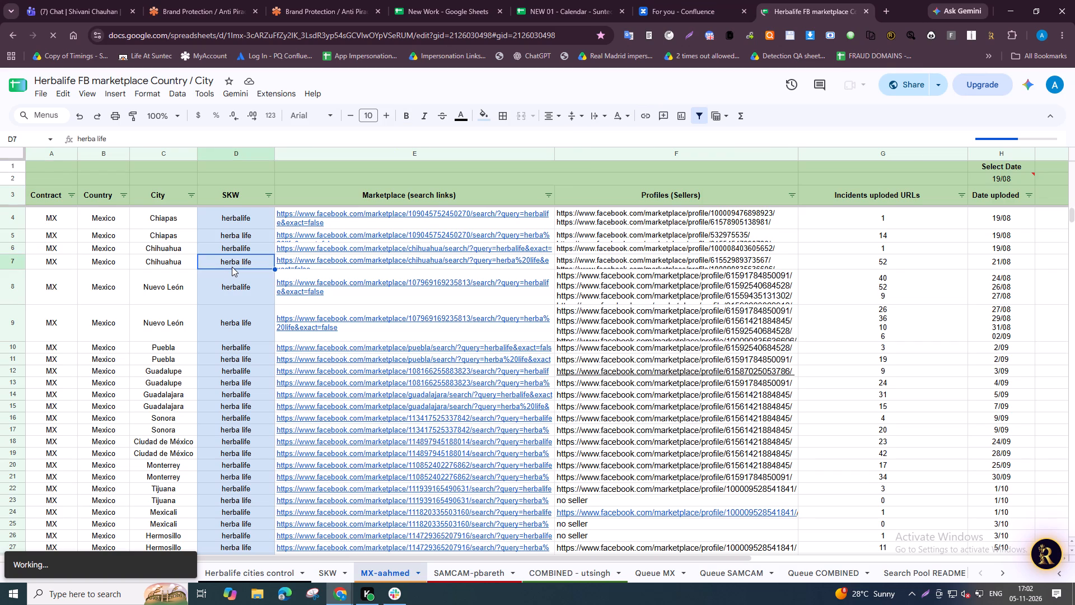
pyautogui.hotkey('ctrl', 'End')
pyautogui.hotkey('ctrl', 'Left')
pyautogui.hotkey('ctrl', 'Left')
pyautogui.hotkey('ctrl', 'Left')
pyautogui.hotkey('ctrl', 'Left')
pyautogui.hotkey('ctrl', 'Left')
pyautogui.hotkey('ctrl', 'Left')
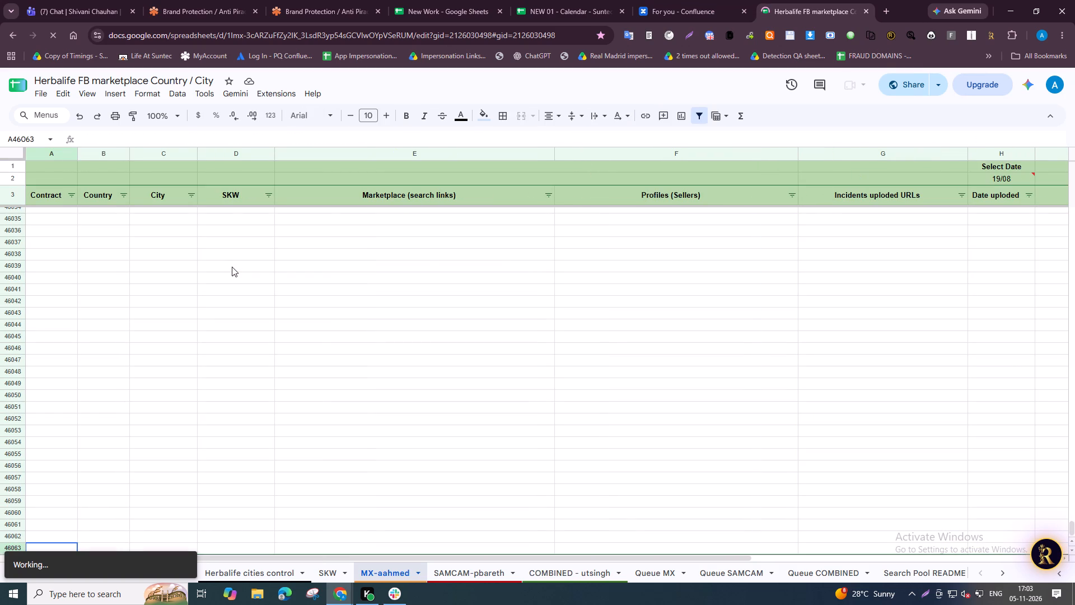
pyautogui.press('Right')
pyautogui.press('Right')
pyautogui.hotkey('ctrl', 'Up')
pyautogui.press('Right')
pyautogui.press('Right')
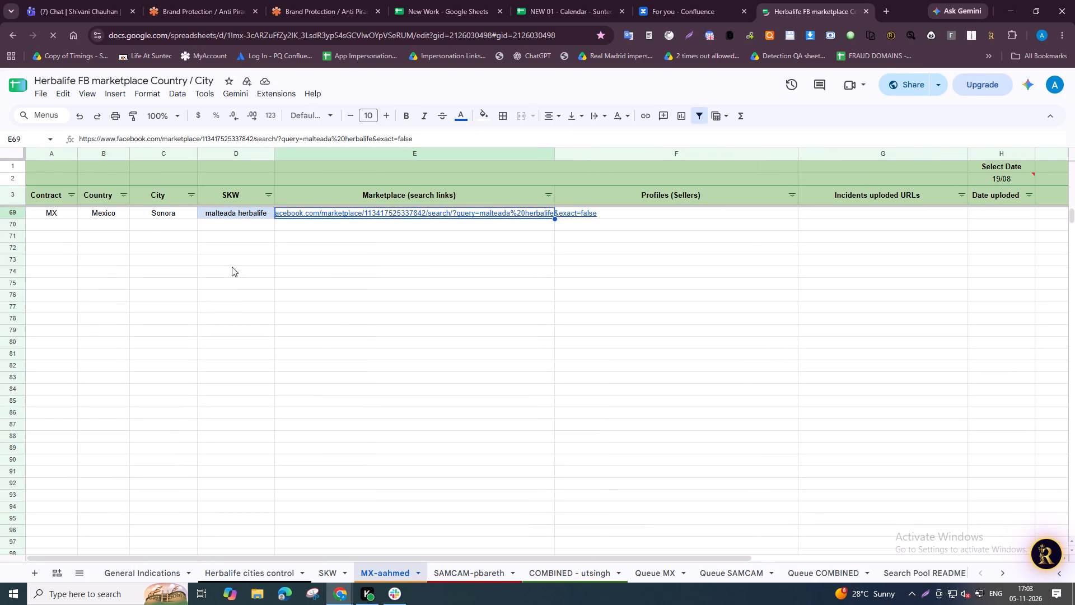
pyautogui.hotkey('ctrl', 'Up')
pyautogui.press('Right')
pyautogui.press('Right')
pyautogui.press('Down')
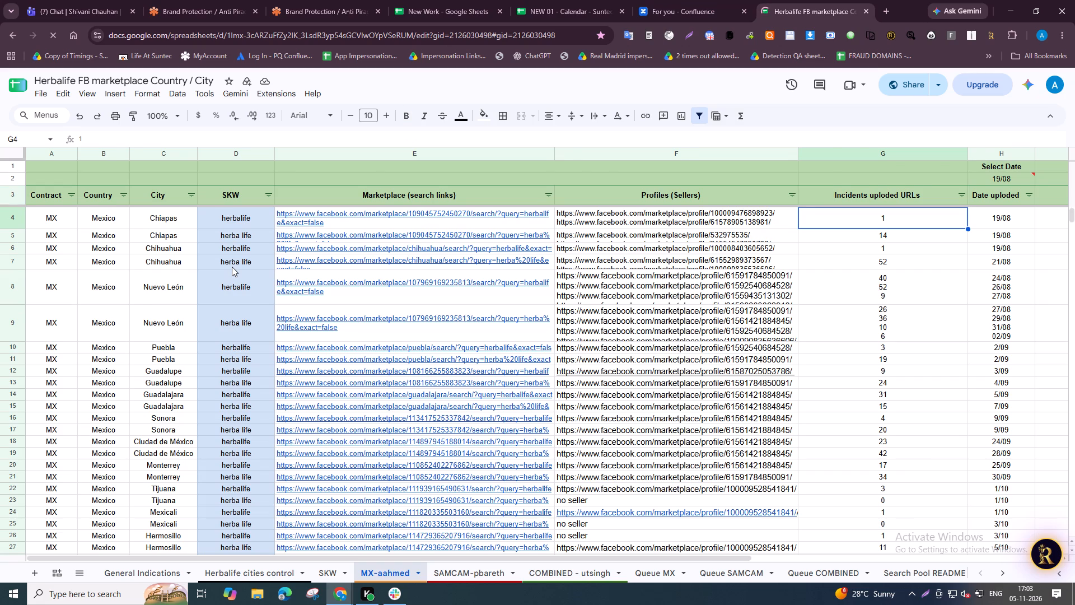
# In the MX-aahmed sheet, find the first row without a seller entry and open its Chiapas "formula 1 herbalife" Marketplace search link.
pyautogui.hotkey('ctrl', 'End')
pyautogui.hotkey('ctrl', 'Left')
pyautogui.hotkey('ctrl', 'Left')
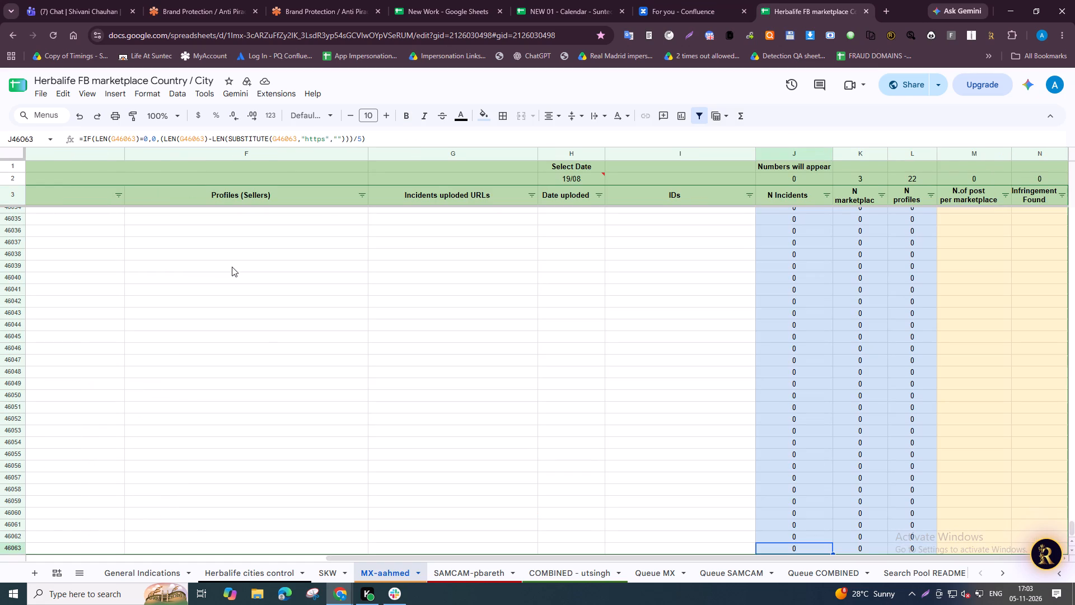
pyautogui.press('Right')
pyautogui.click(181, 365)
pyautogui.hotkey('ctrl', 'Up')
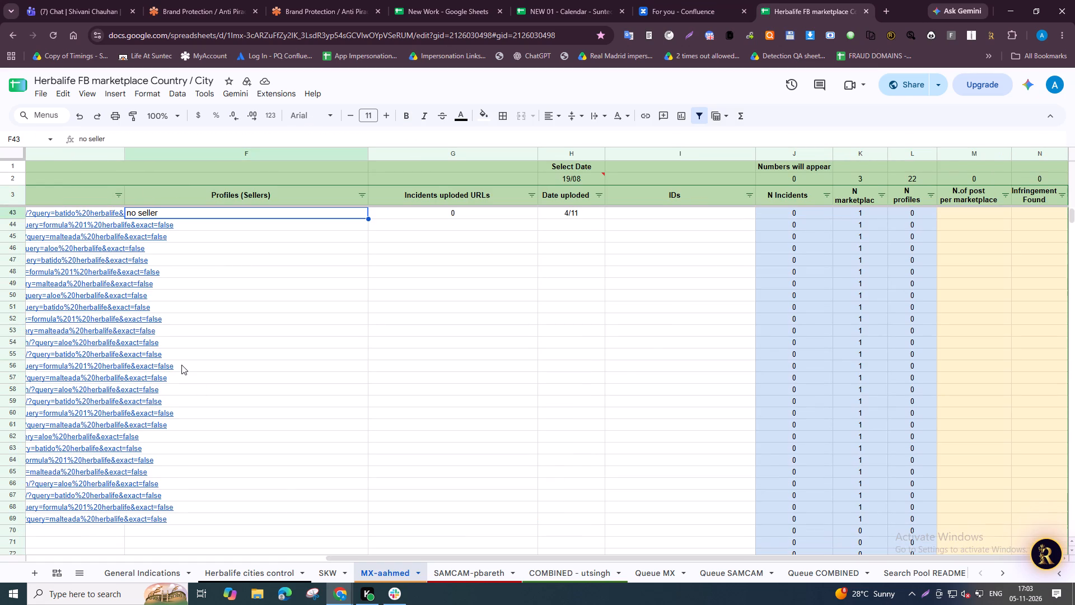
pyautogui.scroll(4, 181, 365)
pyautogui.moveTo(431, 556); pyautogui.dragTo(408, 561)
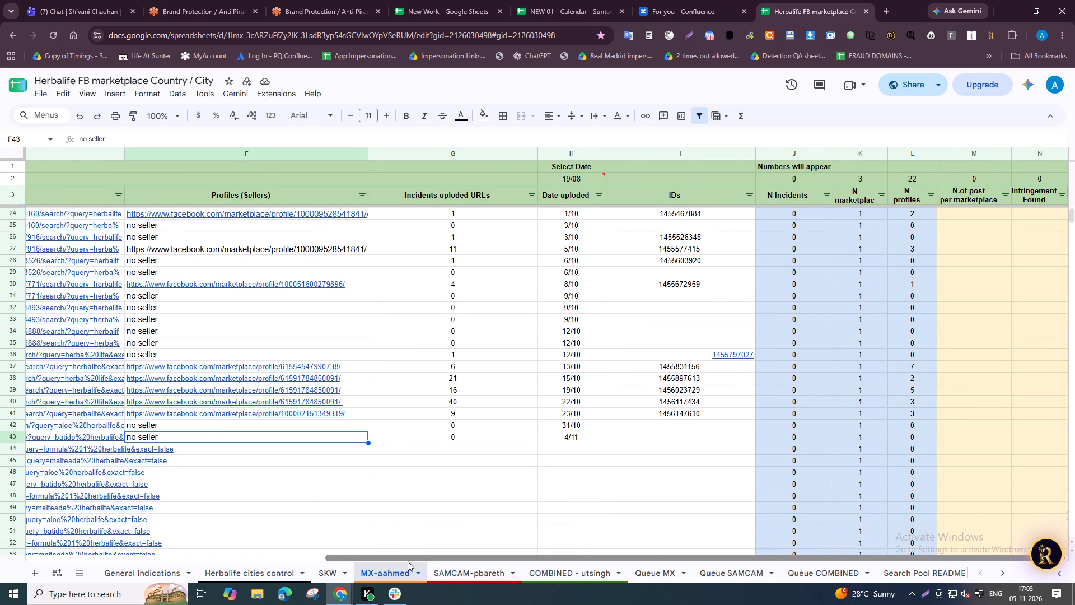
pyautogui.moveTo(408, 561); pyautogui.dragTo(0, 515)
pyautogui.scroll(-3, 557, 380)
pyautogui.click(631, 281)
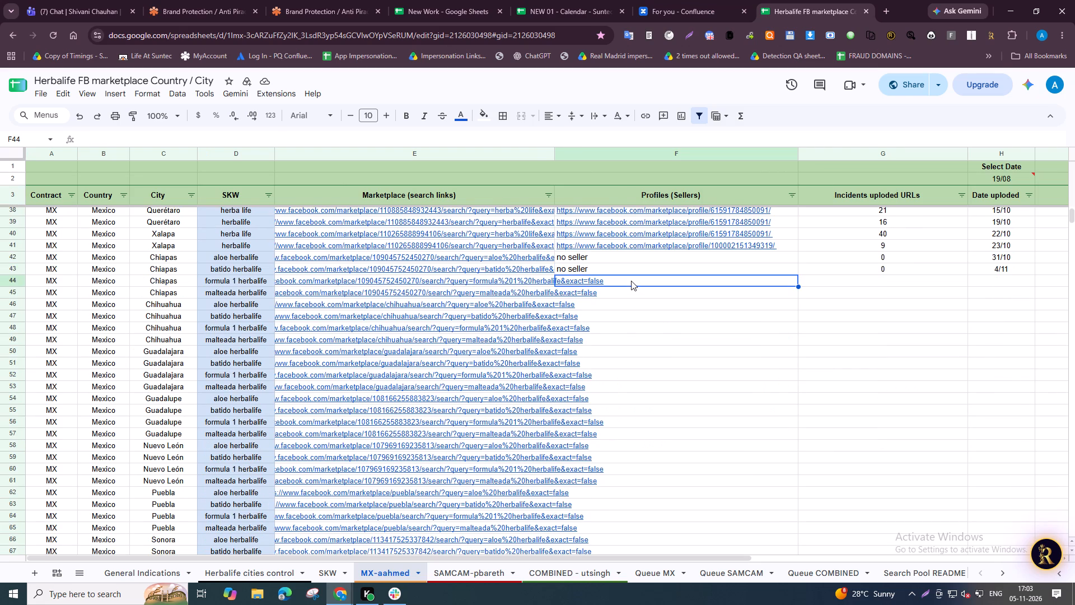
pyautogui.press('Left')
pyautogui.hotkey('alt', 'Return')
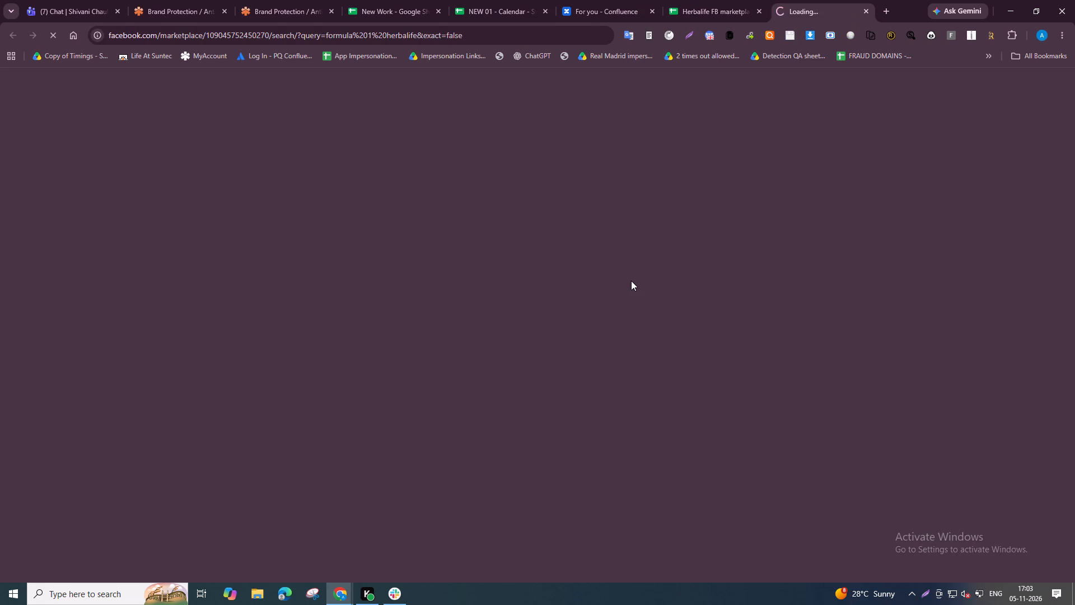
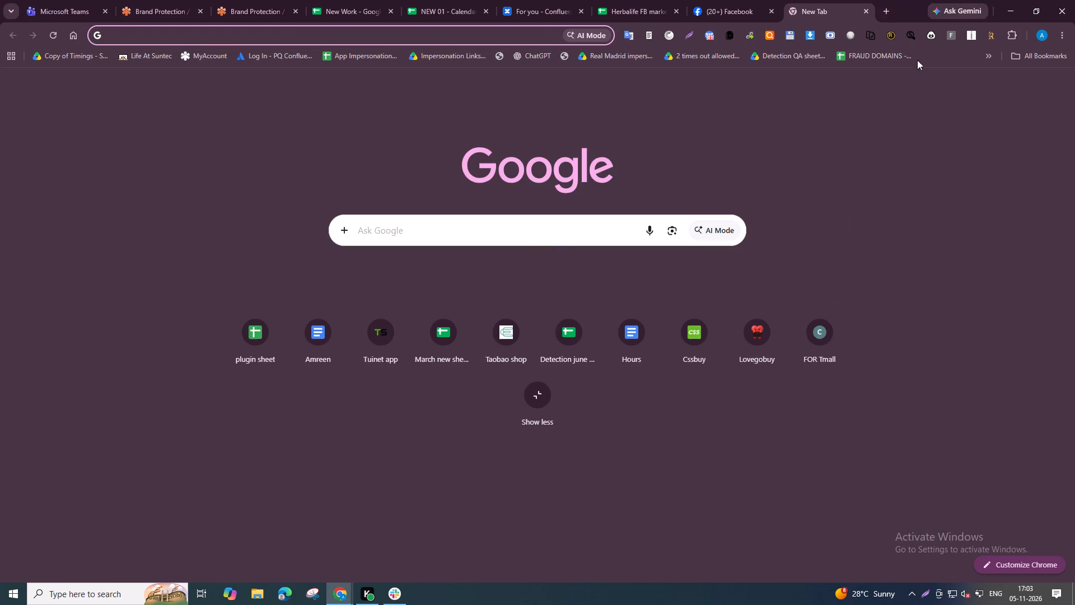
# Open the FB Detection extension's multiple-URL pipeline page for the Herbalife client.
pyautogui.click(944, 36)
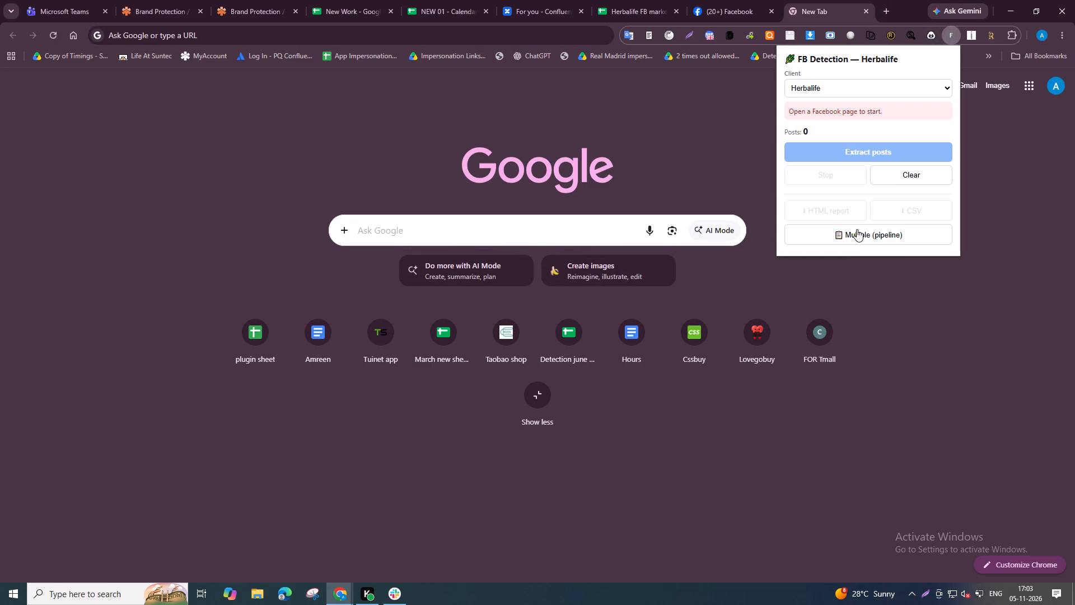
pyautogui.click(857, 229)
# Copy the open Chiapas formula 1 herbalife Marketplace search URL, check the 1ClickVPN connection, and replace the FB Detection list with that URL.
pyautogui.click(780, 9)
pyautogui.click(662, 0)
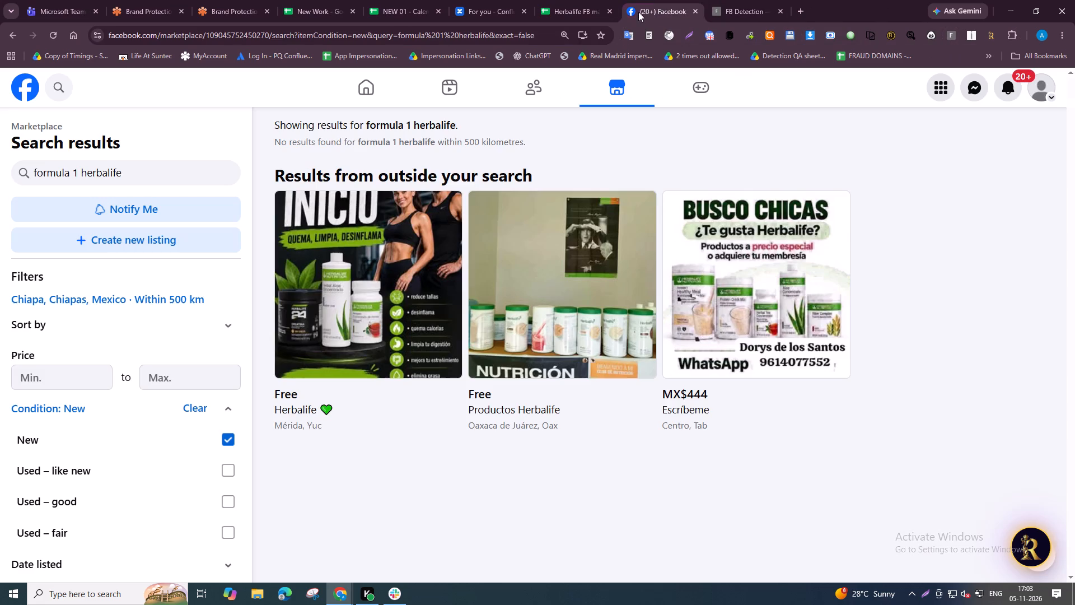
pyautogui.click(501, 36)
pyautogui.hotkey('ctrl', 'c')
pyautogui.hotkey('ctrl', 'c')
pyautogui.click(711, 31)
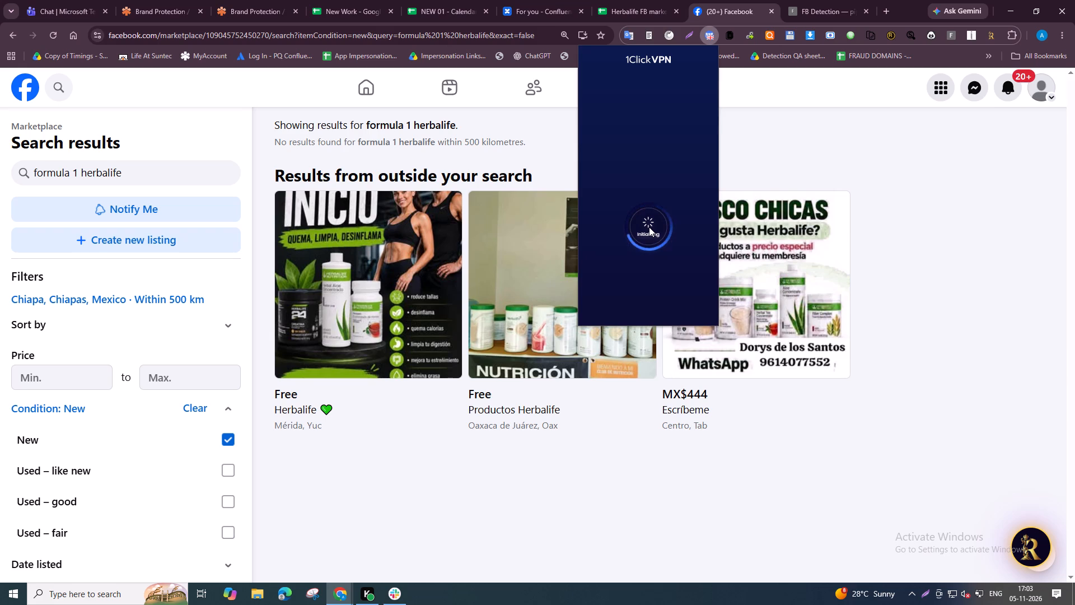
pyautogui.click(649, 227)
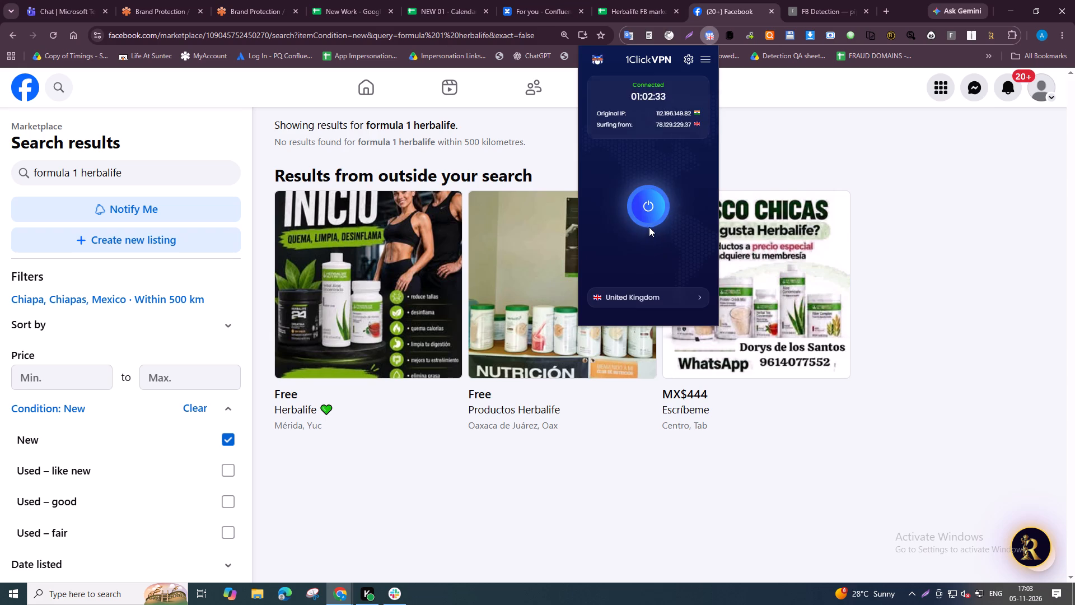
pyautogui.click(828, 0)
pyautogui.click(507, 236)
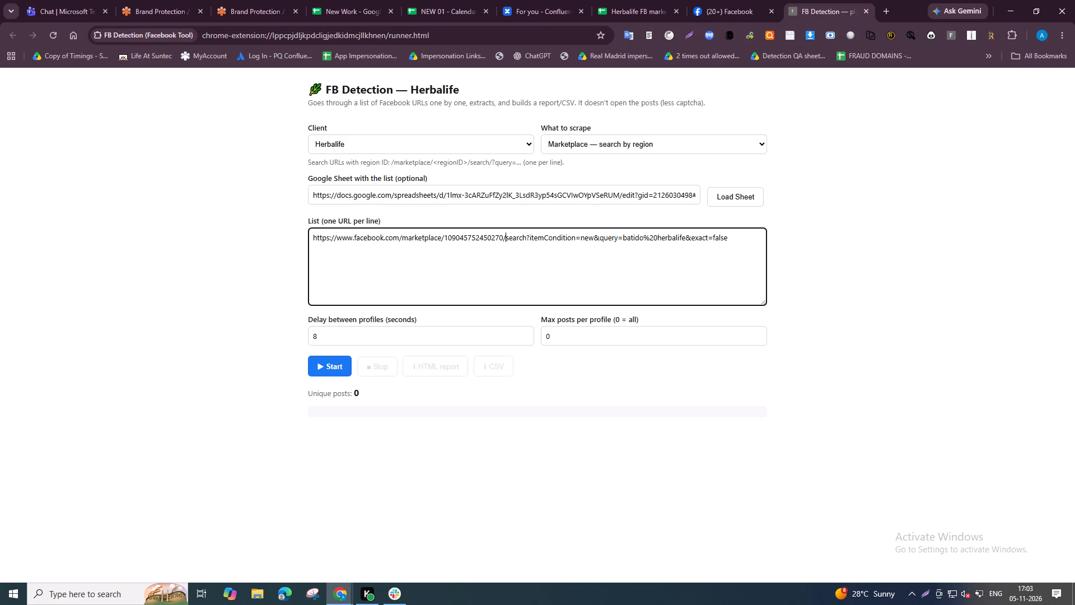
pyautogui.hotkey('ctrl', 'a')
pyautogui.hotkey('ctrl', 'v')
# Replace the URL in the FB Detection list with the Chiapas formula 1 herbalife search link from cell E44 of the MX-aahmed sheet.
pyautogui.click(705, 0)
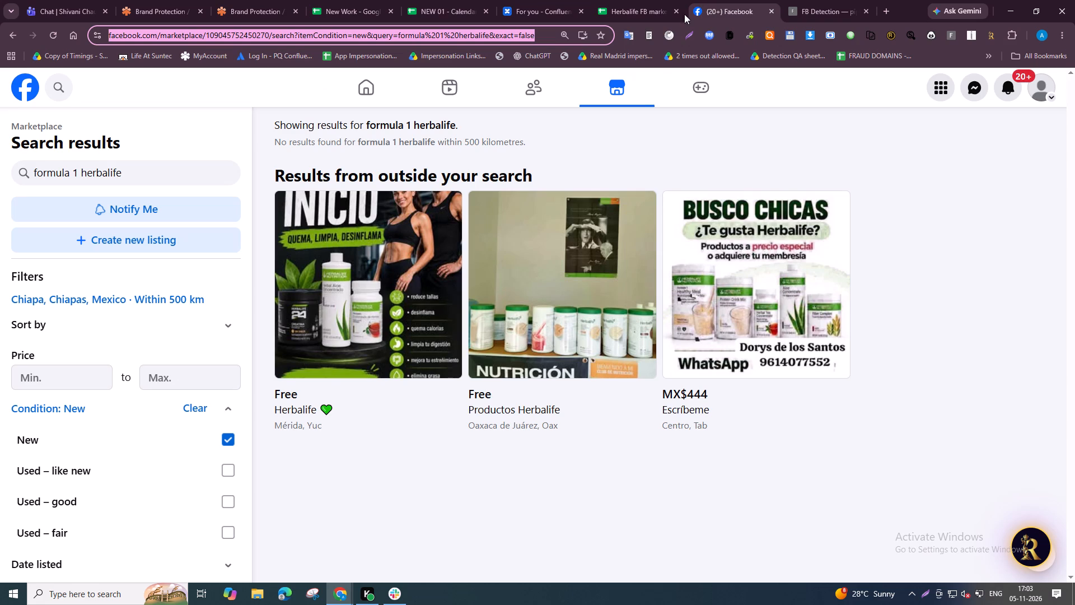
pyautogui.click(629, 0)
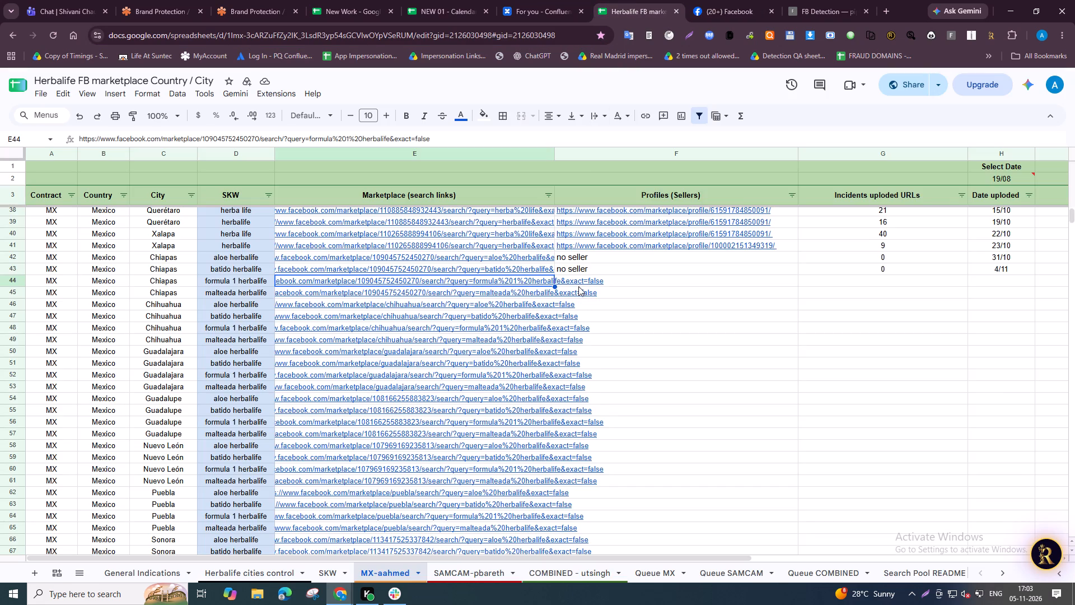
pyautogui.hotkey('ctrl', 'c')
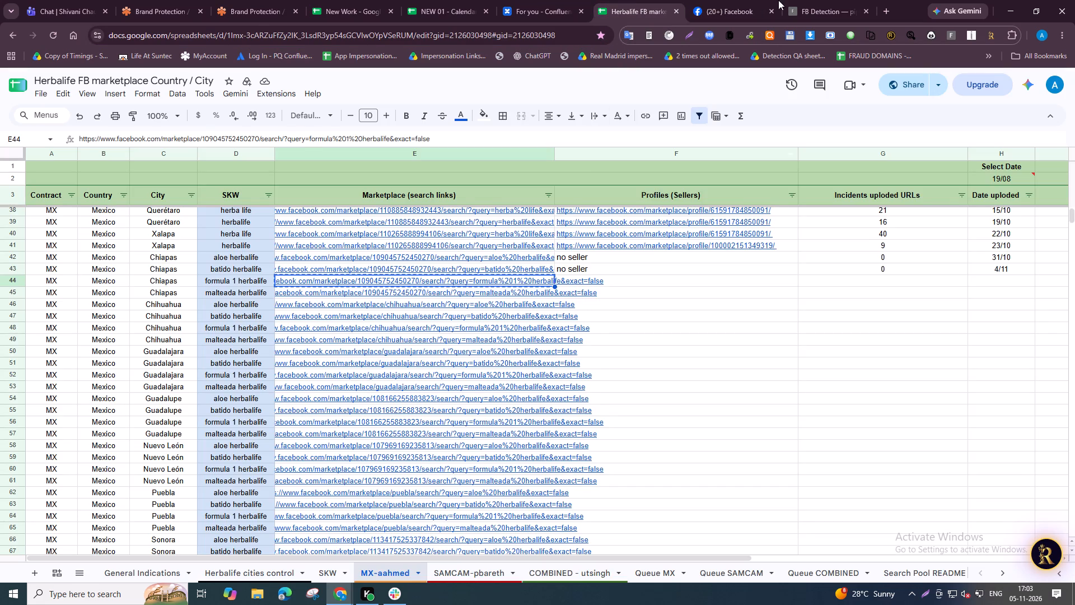
pyautogui.click(794, 0)
pyautogui.click(660, 267)
pyautogui.hotkey('ctrl', 'a')
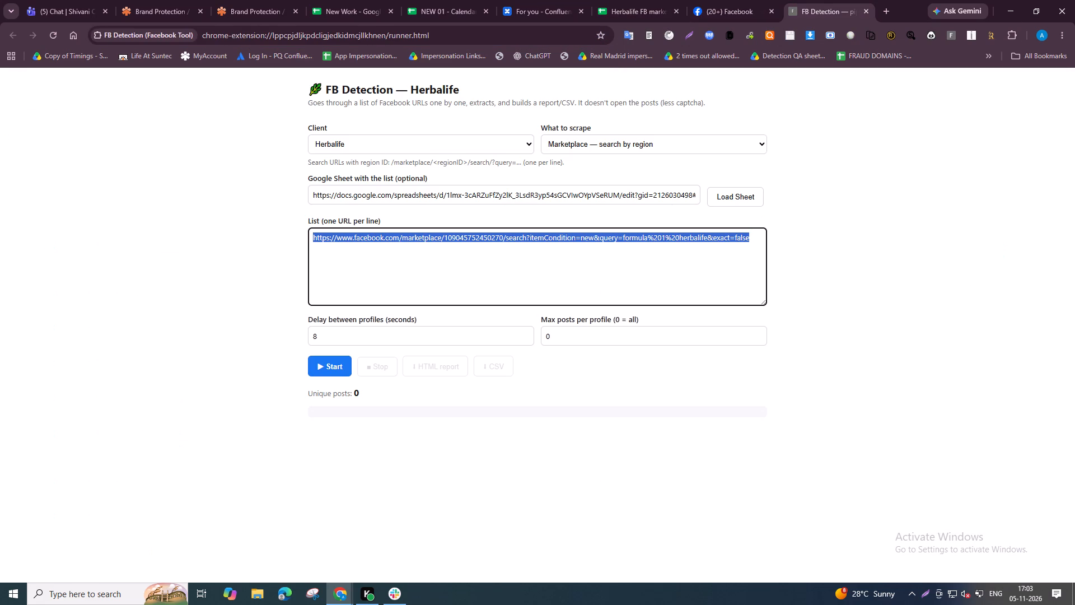
pyautogui.press('Delete')
pyautogui.hotkey('ctrl', 'v')
# Set the maximum posts per profile to 100 and start the Marketplace extraction.
pyautogui.doubleClick(637, 339)
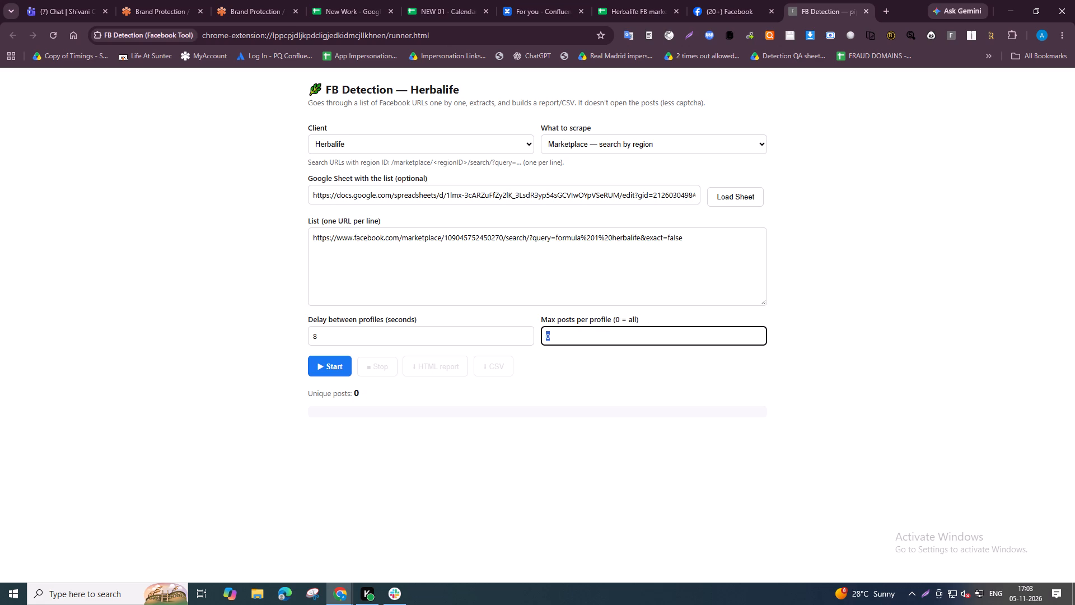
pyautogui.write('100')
pyautogui.click(330, 370)
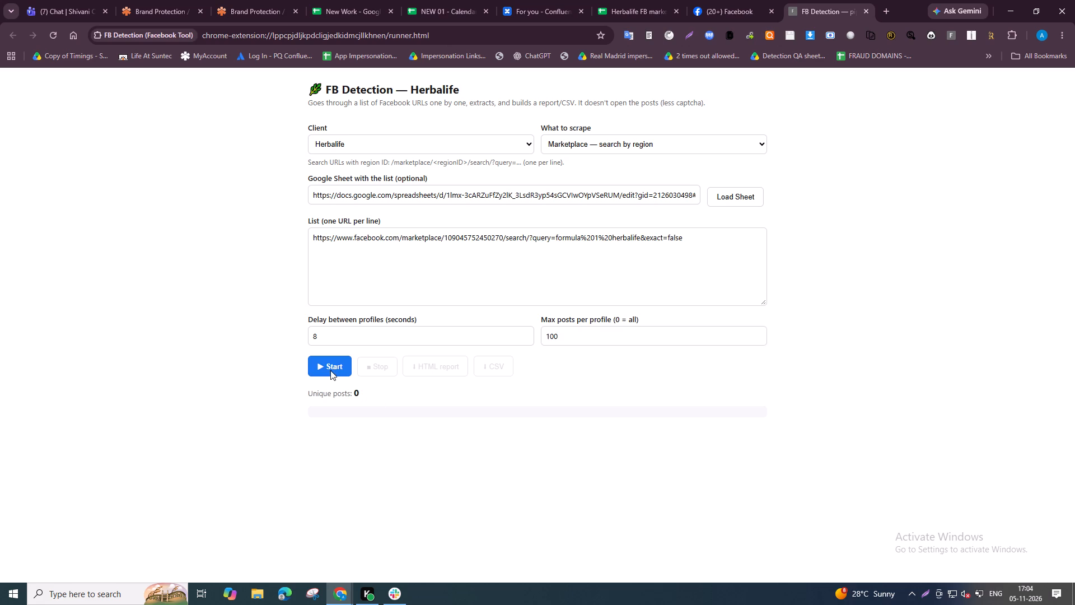